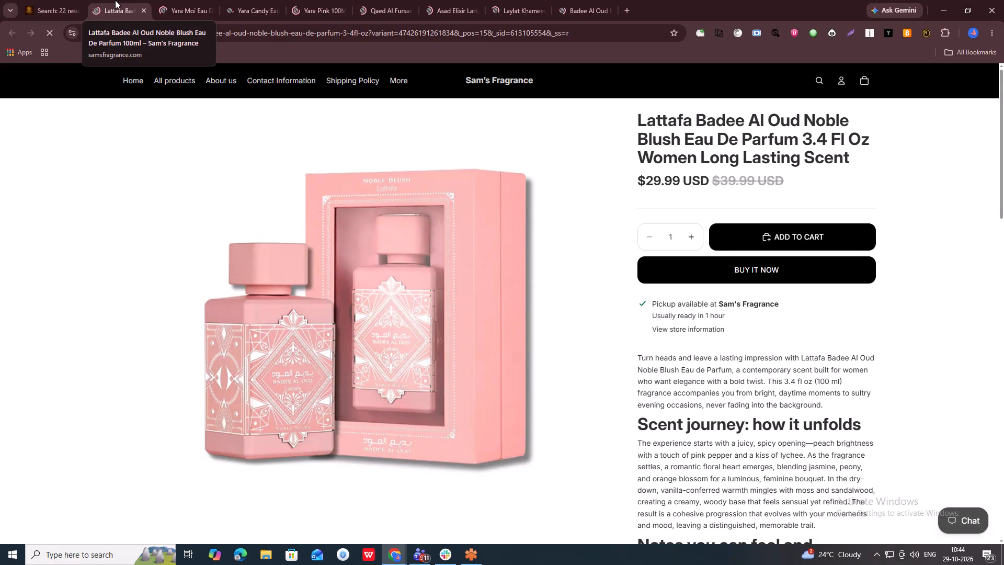
Copy the Lattafa Badee Al Oud Noble Blush product page's URL into Links cell C102514 of Manual Detection Records, and close the product page.
key(ctrl+l)
key(ctrl+l)
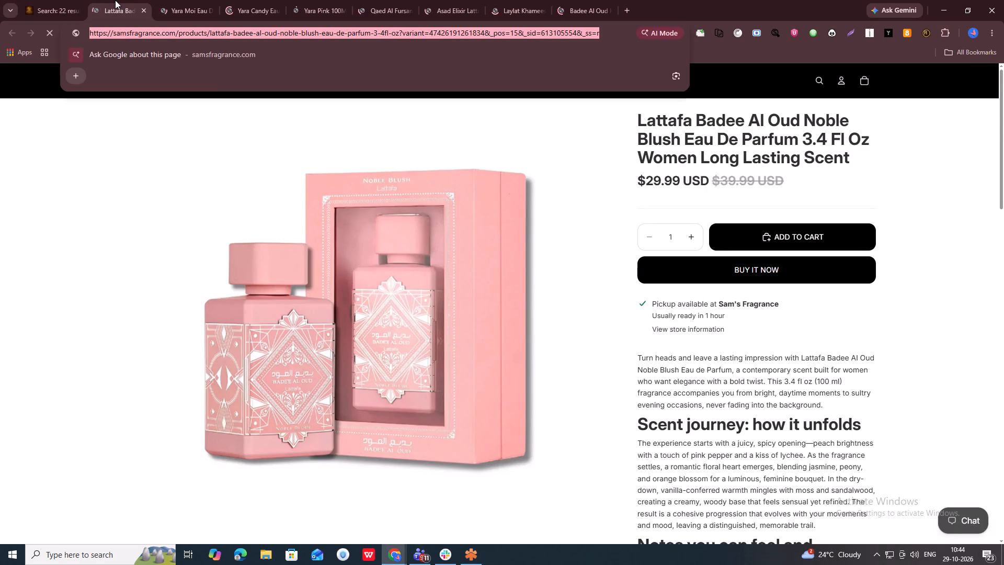
key(ctrl+l)
key(ctrl+l)
key(ctrl+l)
key(ctrl+c)
key(ctrl+c)
key(ctrl+c)
key(ctrl+c)
key(ctrl+c)
key(ctrl+c)
key(ctrl+c)
key(ctrl+c)
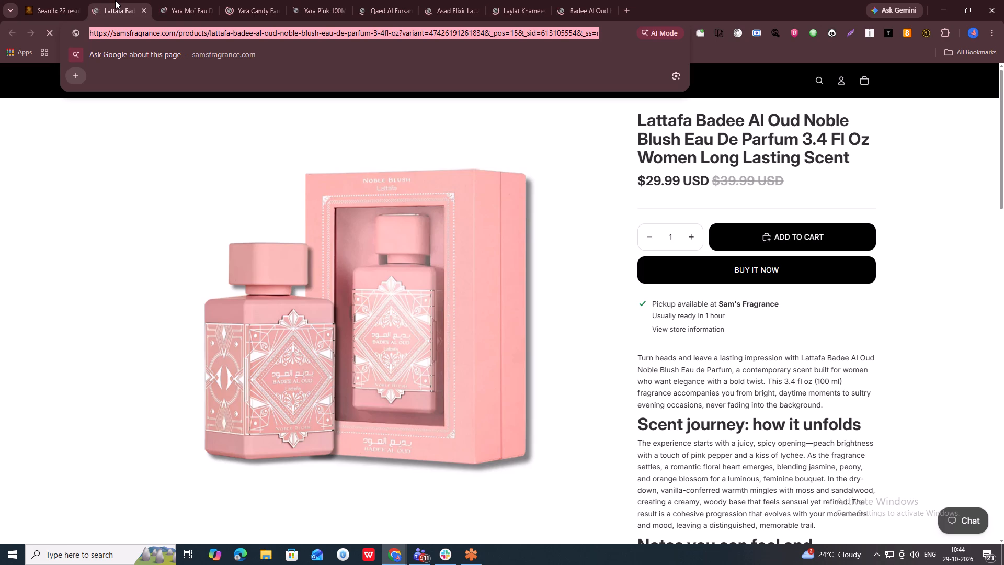
key(alt+Tab)
key(ctrl+v)
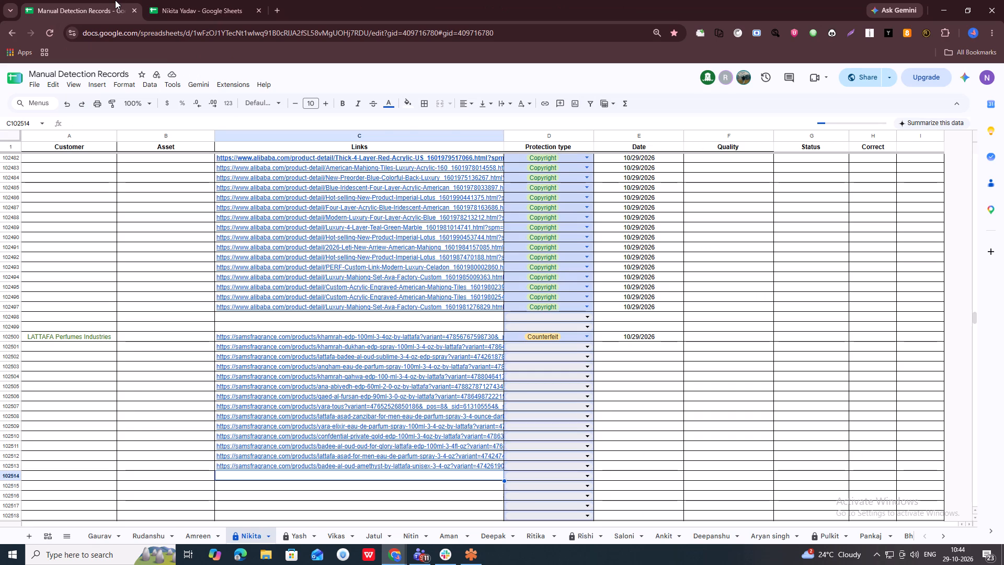
key(Down)
key(alt+Tab)
key(ctrl+w)
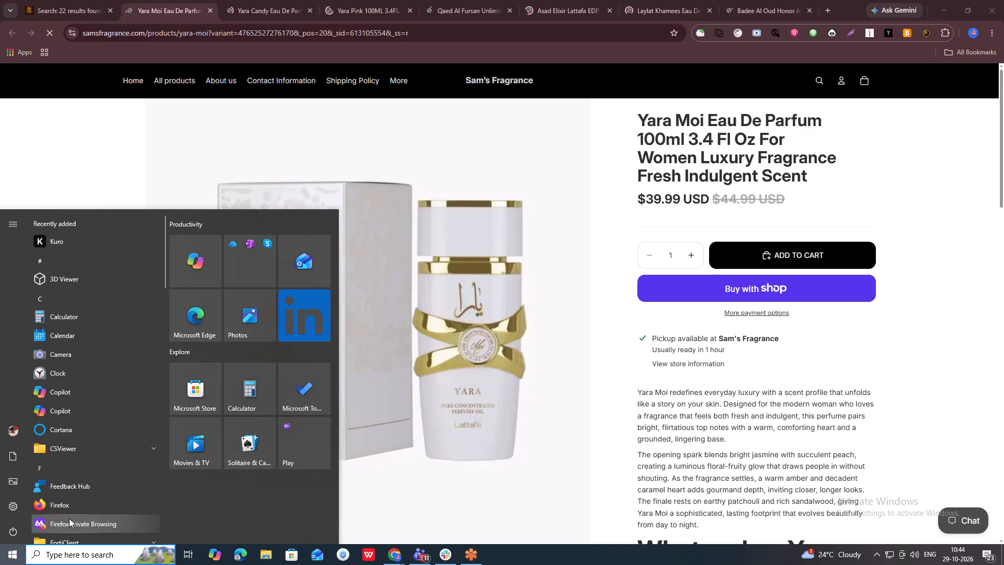
Record the Yara Moi product page's URL in Links cell C102515 of the detection sheet, and close the product page.
click(52, 248)
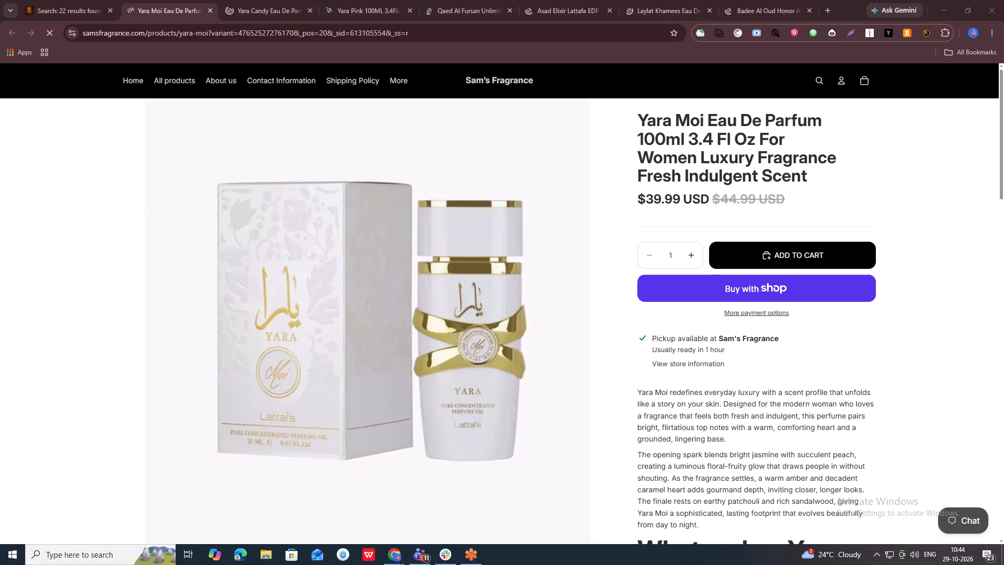
key(ctrl+l)
key(ctrl+l)
key(ctrl+l)
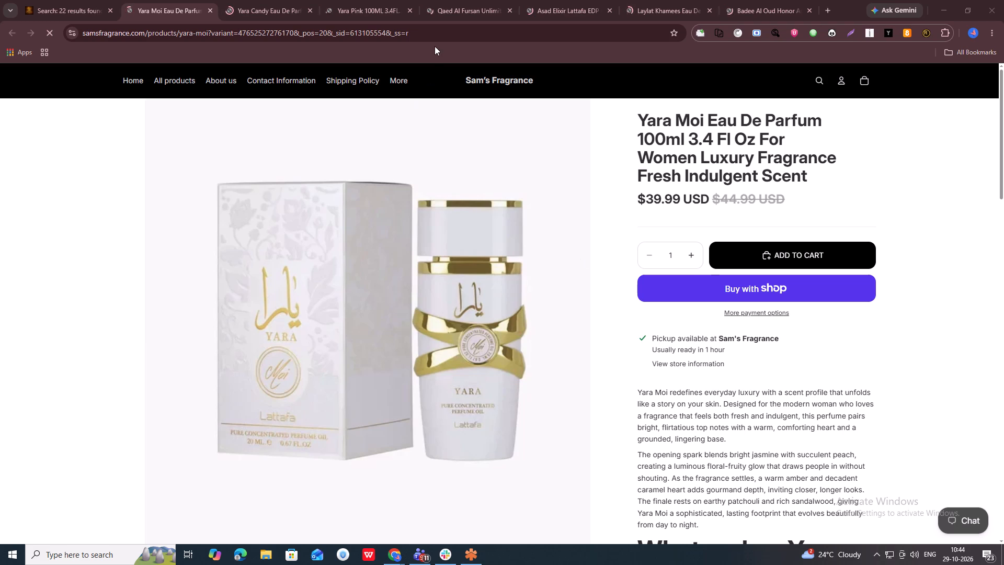
click(433, 33)
key(ctrl+c)
key(ctrl+c)
key(ctrl+c)
key(ctrl+c)
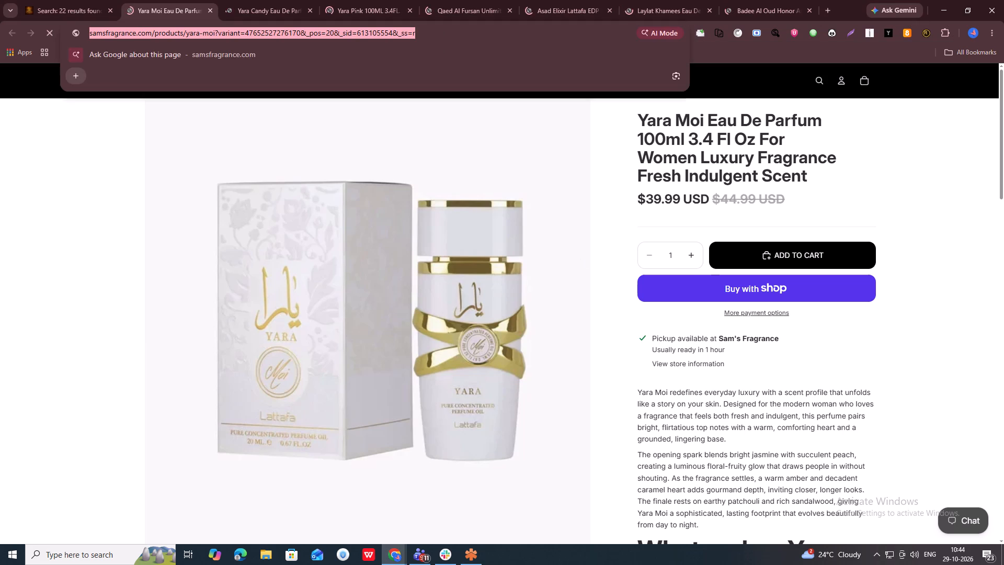
key(alt+Tab)
key(ctrl+v)
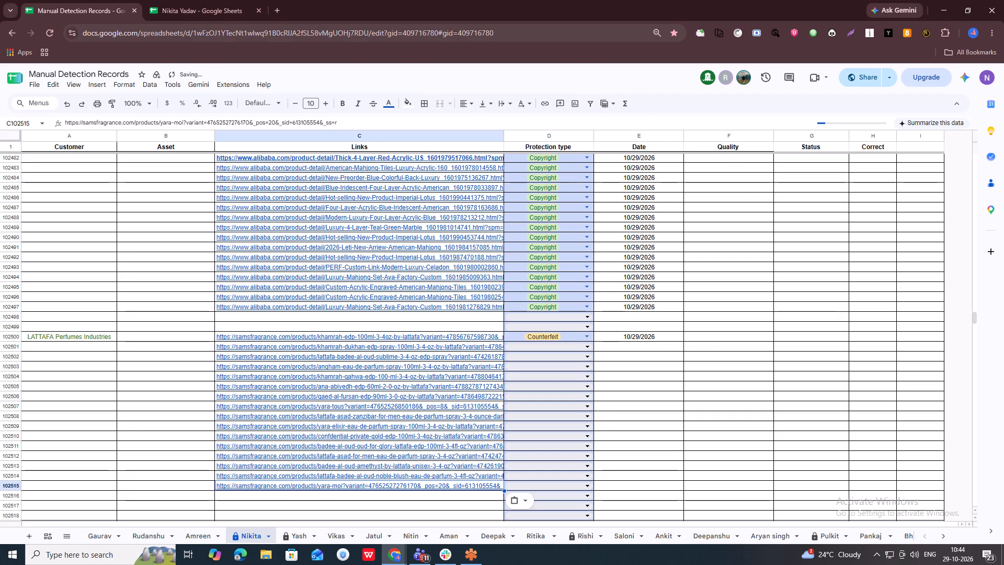
key(Down)
key(alt+Tab)
key(ctrl+w)
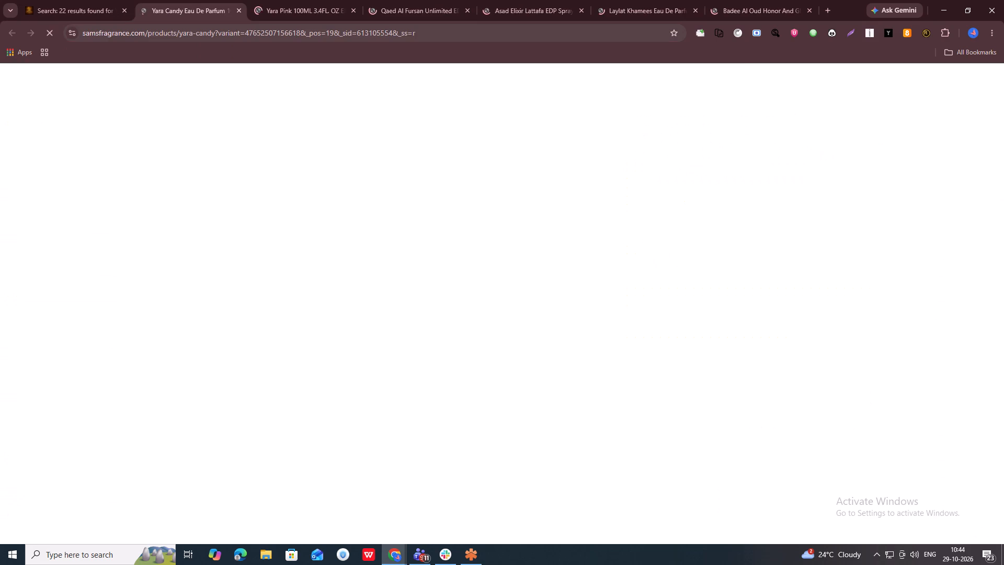
Record the Yara Candy product page's URL in Links cell C102516 of the detection sheet, and close the product page.
key(ctrl+l)
key(ctrl+c)
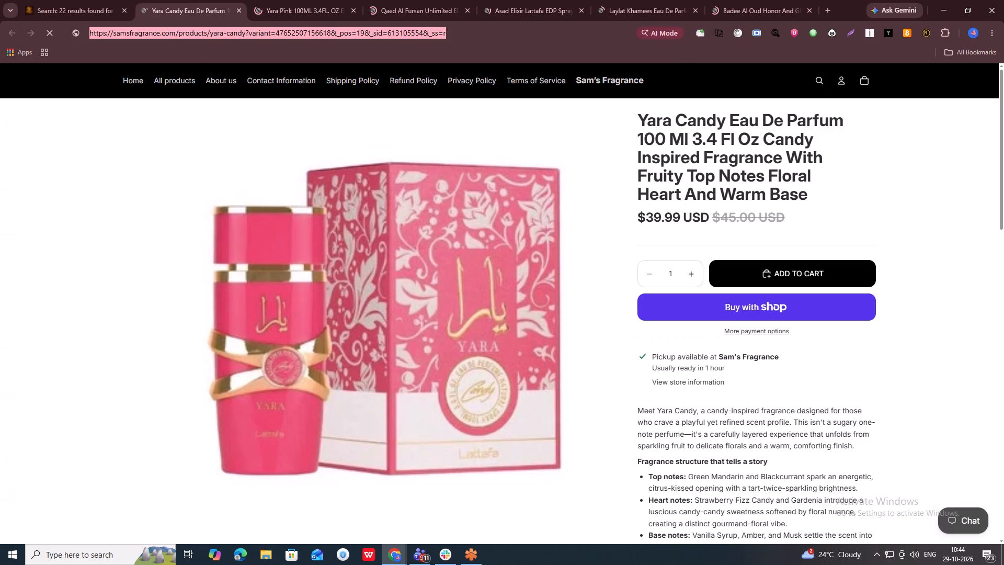
key(ctrl+c)
key(ctrl+c)
key(ctrl+c)
key(ctrl+c)
key(ctrl+c)
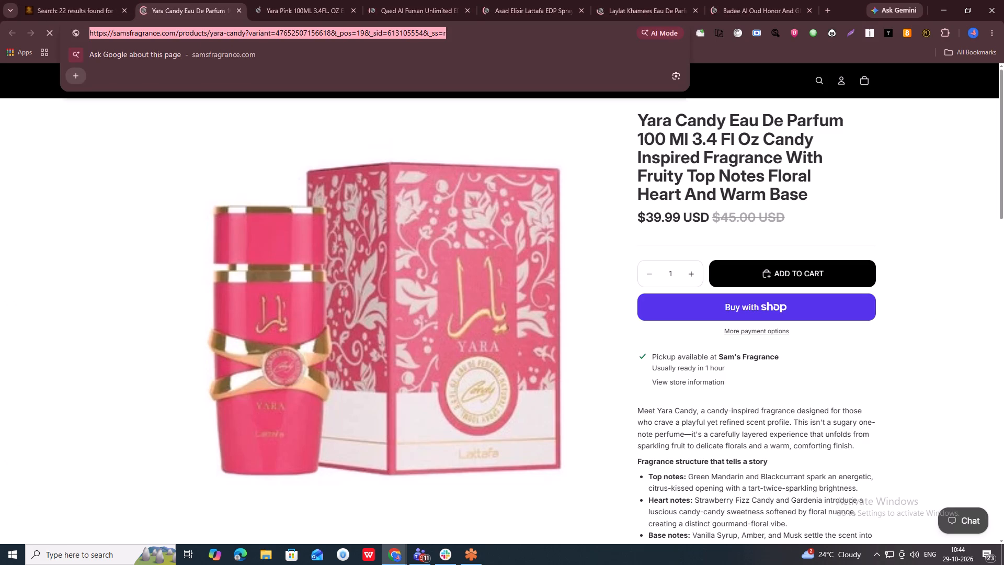
key(alt+Tab)
key(ctrl+v)
key(Down)
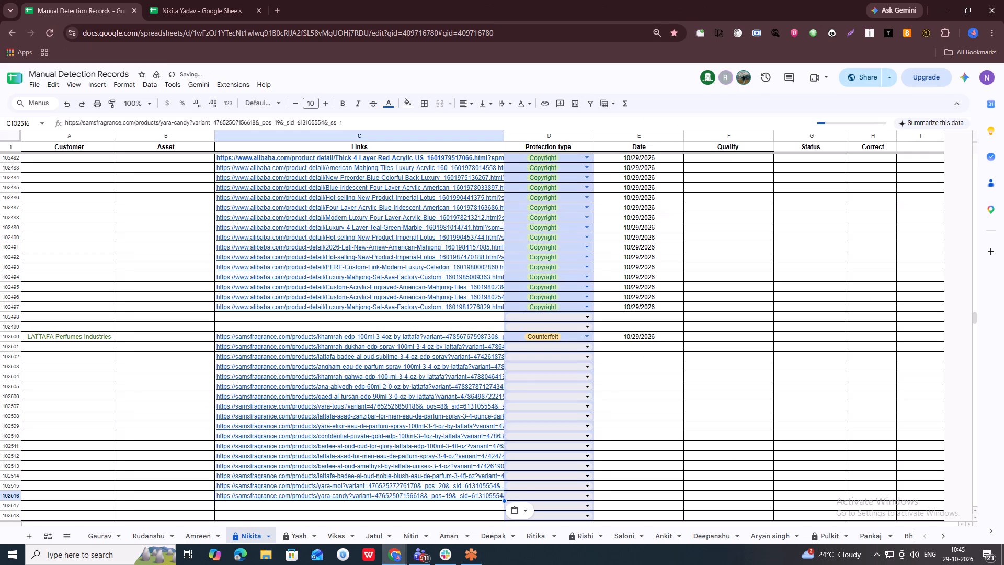
key(alt+Tab)
key(ctrl+w)
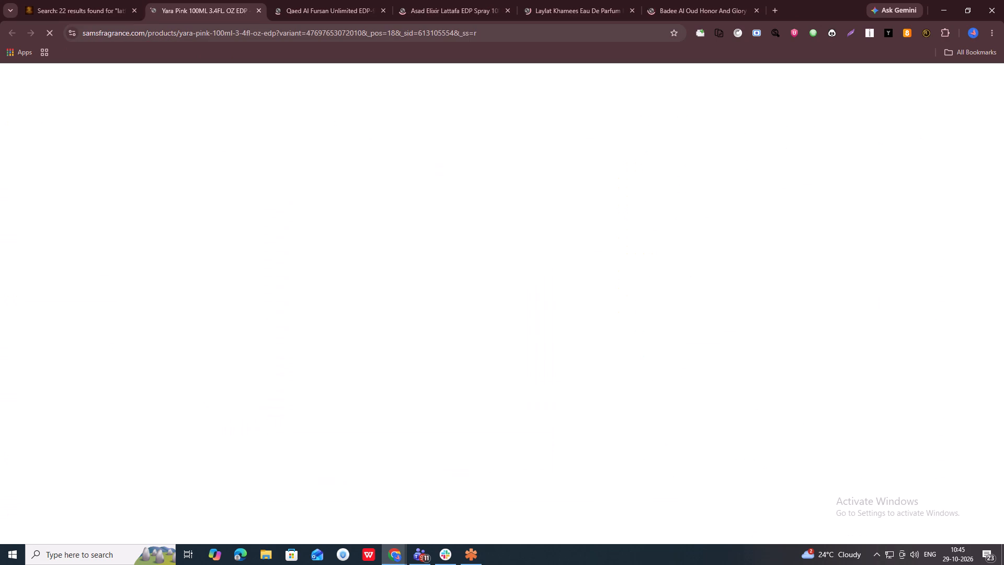
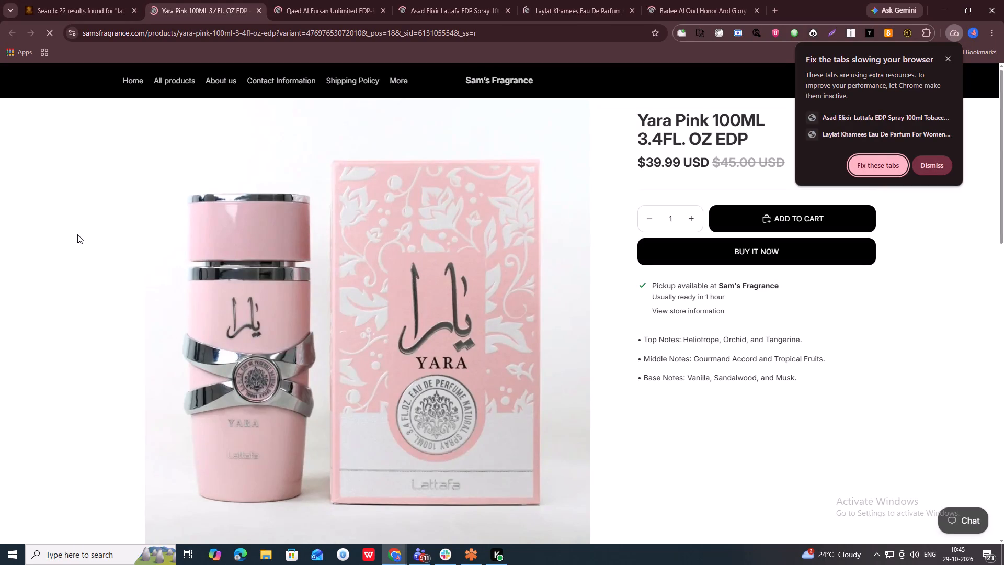
Record the Yara Pink 100ML product page's URL in Links cell C102517 of Manual Detection Records.
click(376, 36)
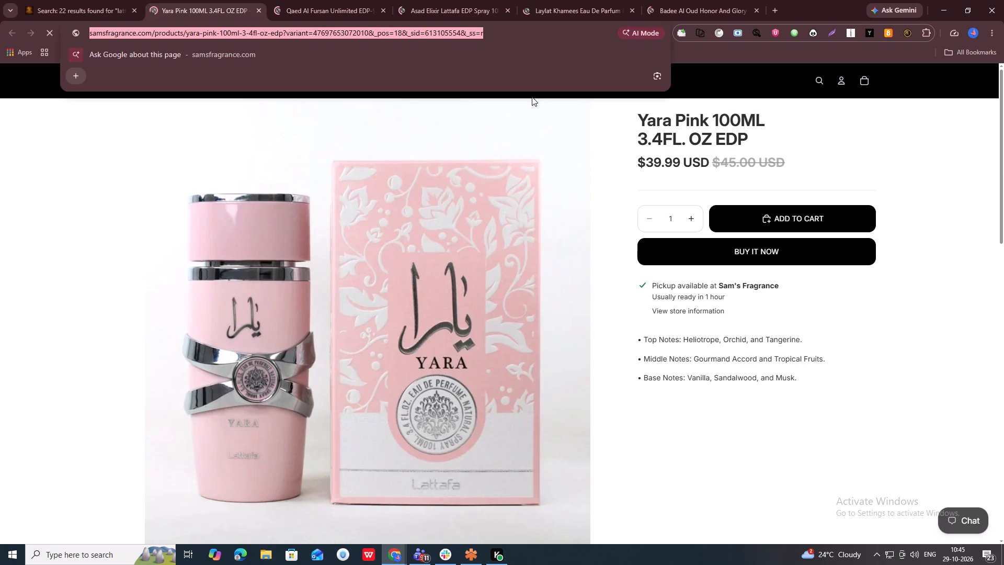
key(ctrl+c)
key(ctrl+c)
key(ctrl+c)
key(alt+Tab)
key(alt+Tab)
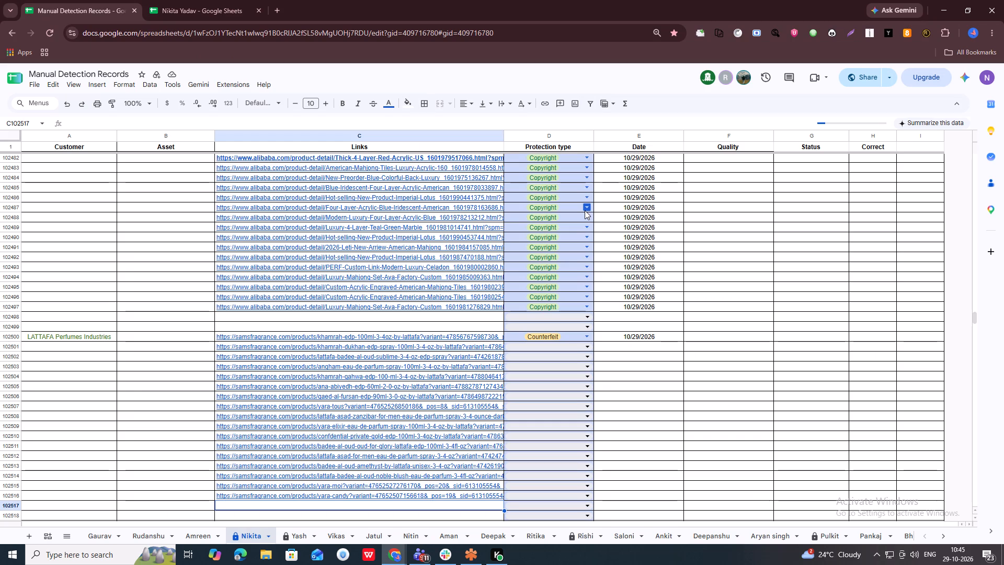
key(ctrl+v)
key(Down)
key(alt+Tab)
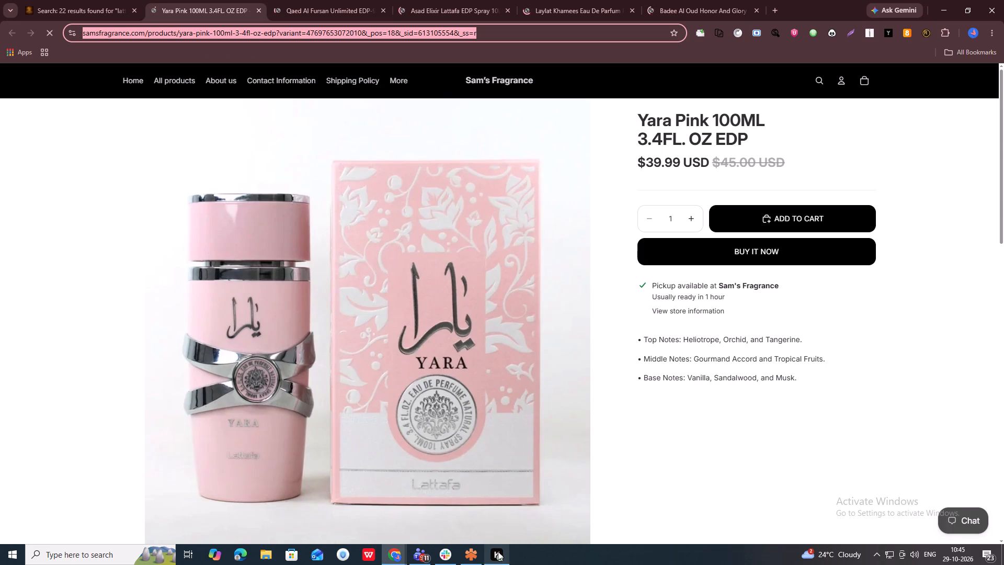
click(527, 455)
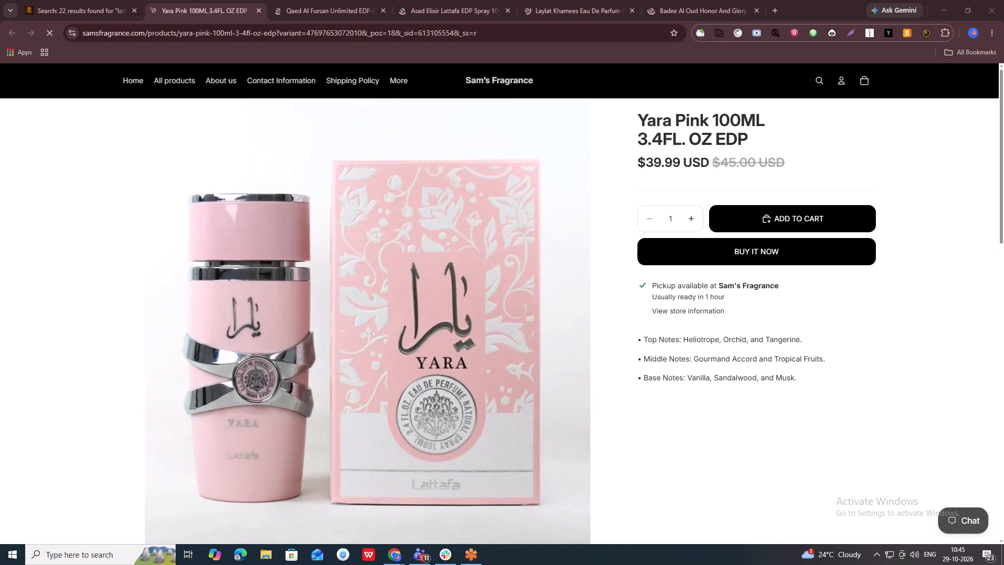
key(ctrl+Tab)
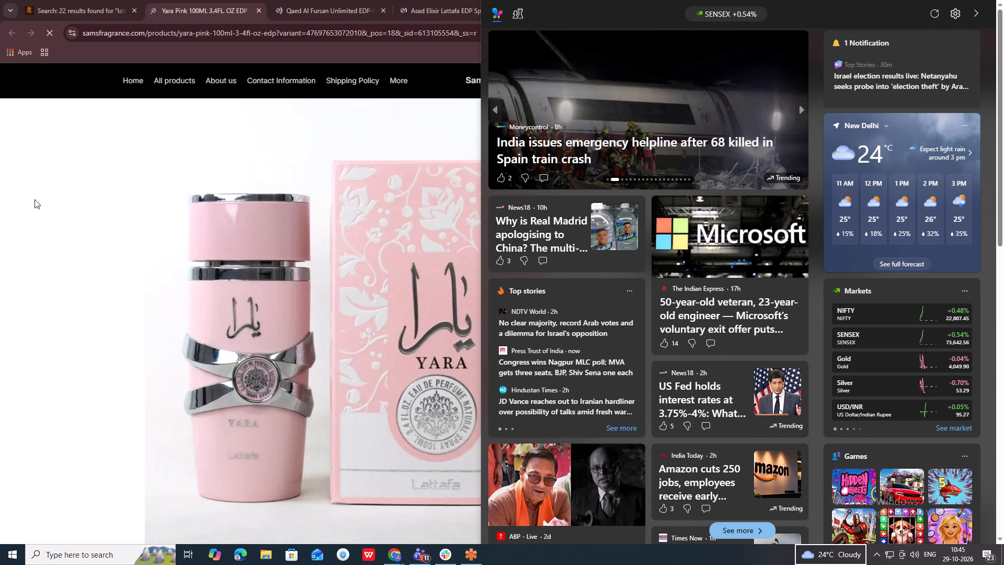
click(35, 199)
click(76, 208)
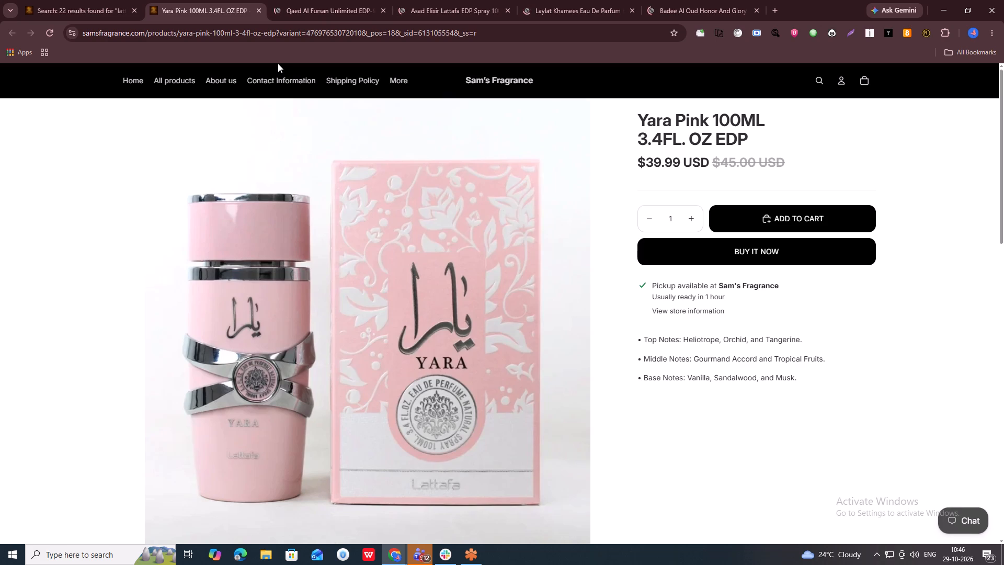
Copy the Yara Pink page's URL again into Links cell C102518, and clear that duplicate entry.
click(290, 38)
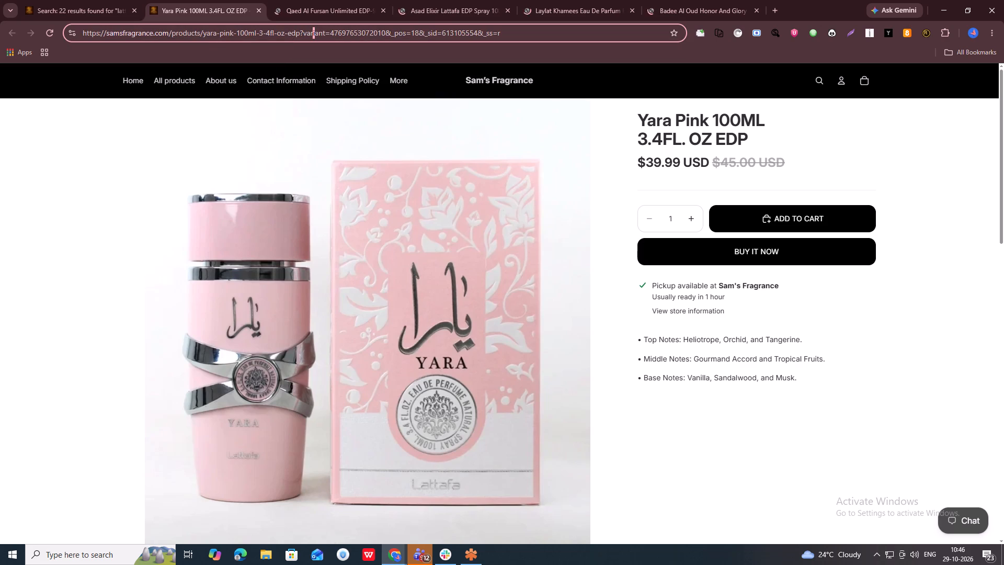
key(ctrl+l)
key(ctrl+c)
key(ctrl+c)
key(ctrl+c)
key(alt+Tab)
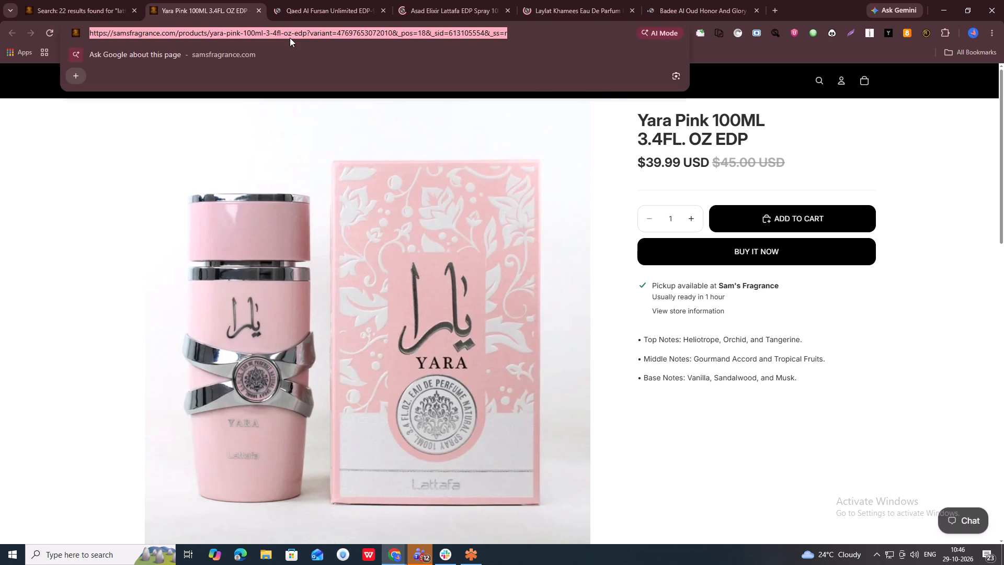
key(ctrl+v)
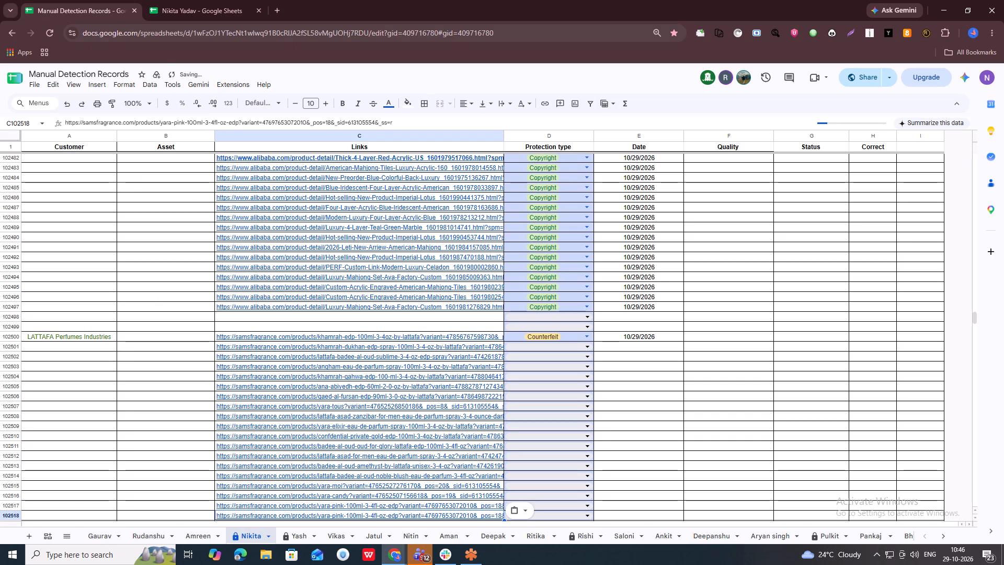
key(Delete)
Return to the store and close the Yara Pink product page.
key(alt+Tab)
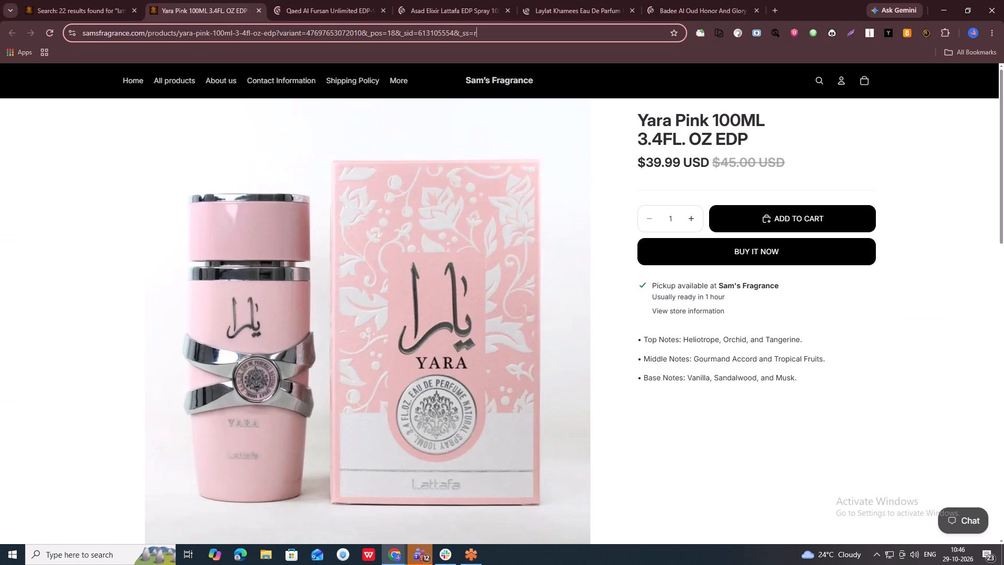
key(ctrl+w)
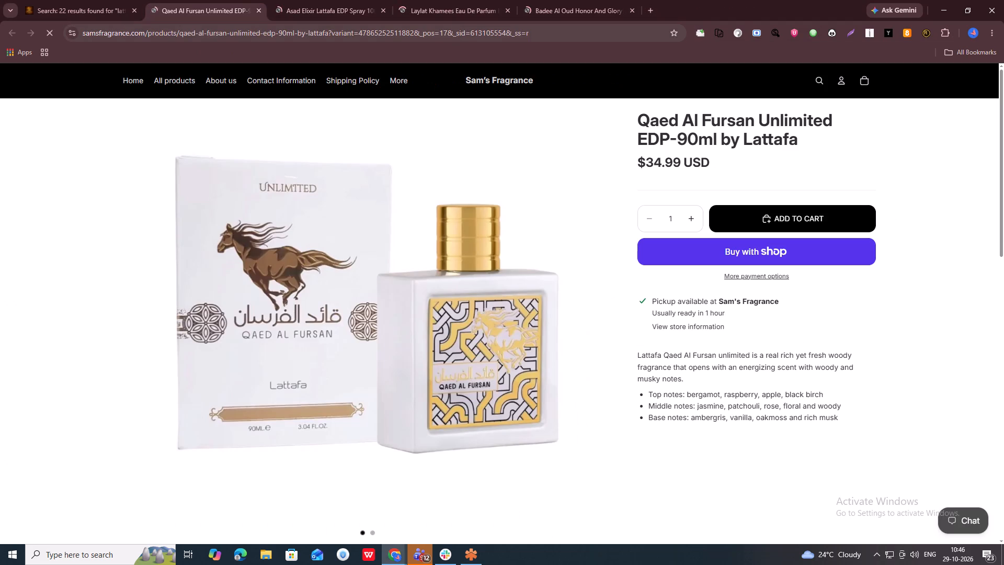
Record the Qaed Al Fursan Unlimited product page's URL in Links cell C102518 of the detection sheet, and close the product page.
key(ctrl+l)
key(ctrl+l)
key(ctrl+l)
key(ctrl+l)
key(ctrl+c)
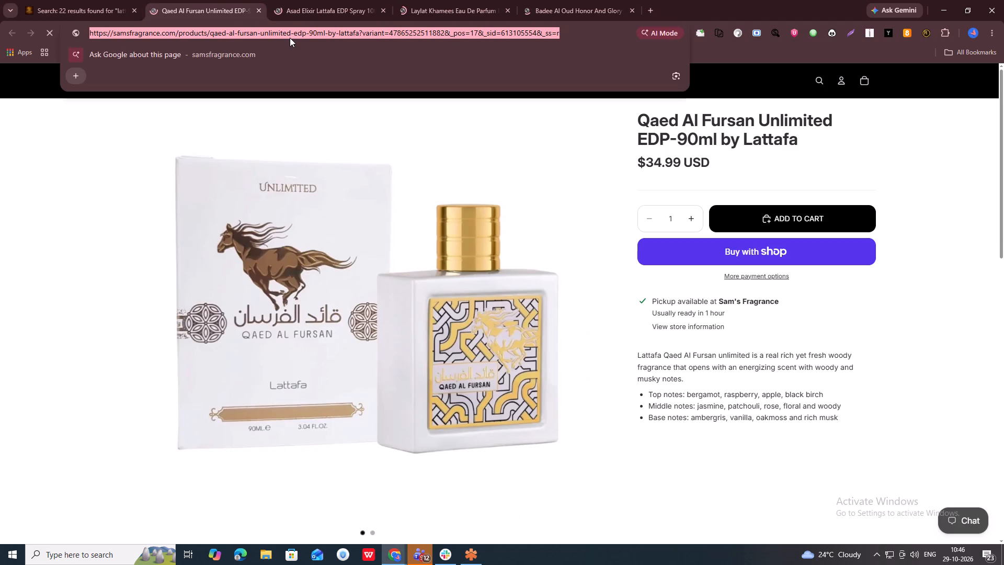
key(ctrl+c)
key(ctrl+c)
key(ctrl+c)
key(ctrl+c)
key(alt+Tab)
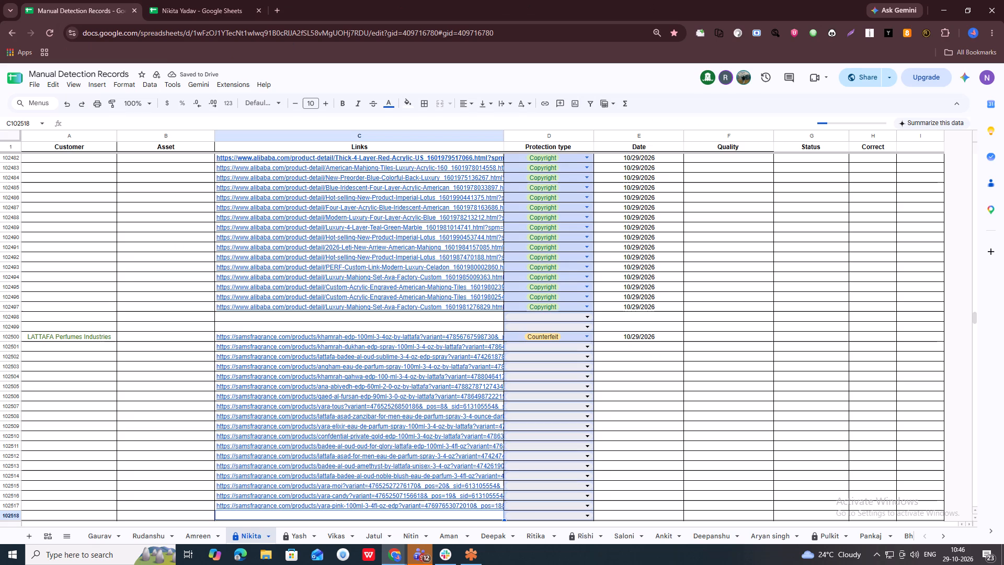
key(ctrl+v)
key(Down)
key(alt+Tab)
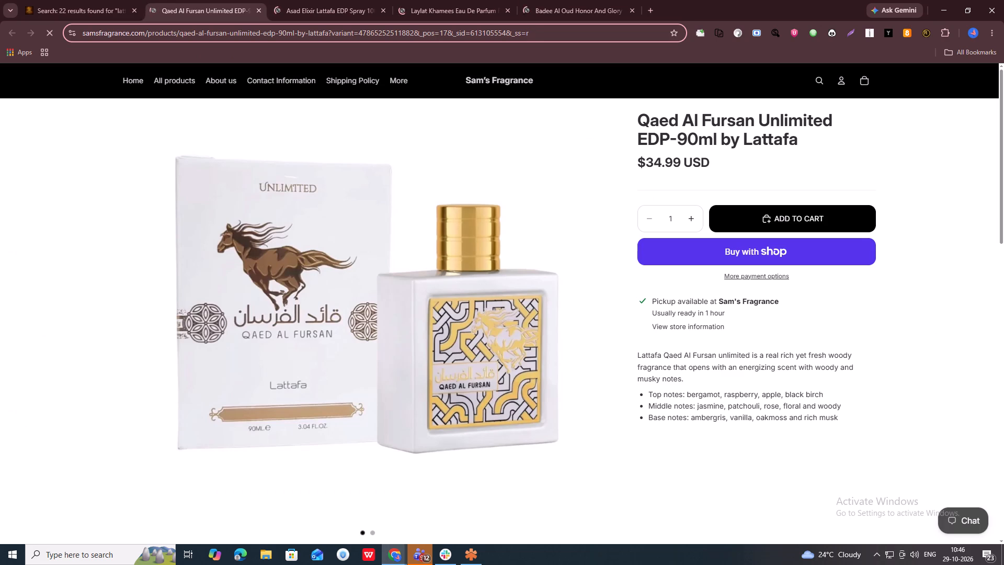
key(ctrl+w)
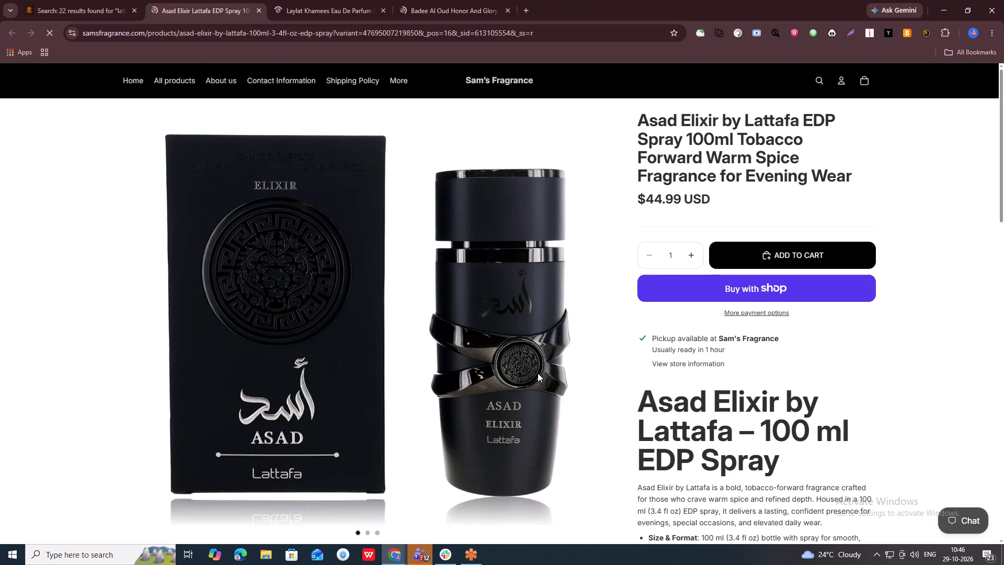
Record the Asad Elixir product page's URL in Links cell C102519 of the detection sheet, and close the product page.
key(ctrl+l)
key(ctrl+l)
key(ctrl+c)
key(ctrl+c)
key(alt+Tab)
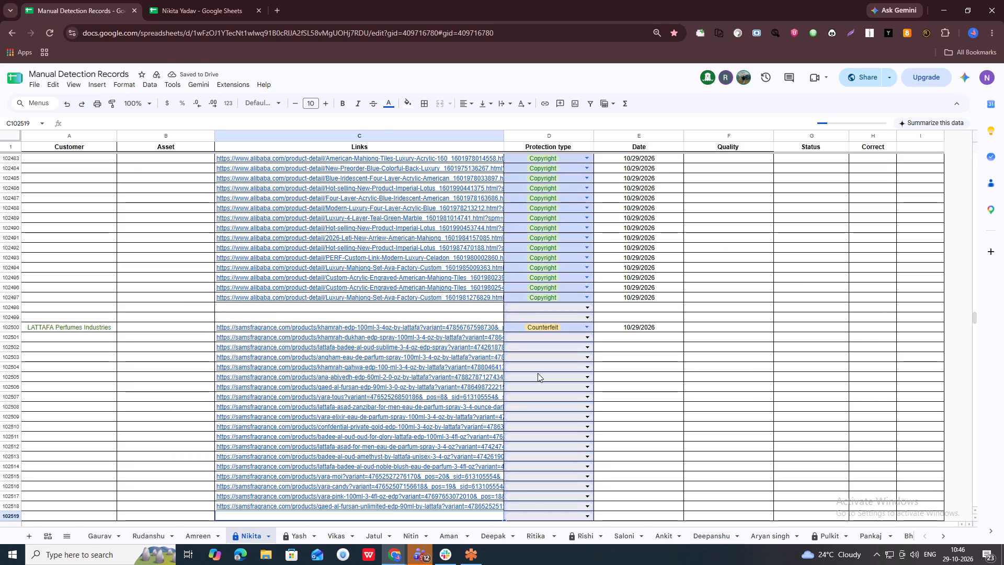
key(ctrl+v)
key(Down)
key(alt+Tab)
key(ctrl+w)
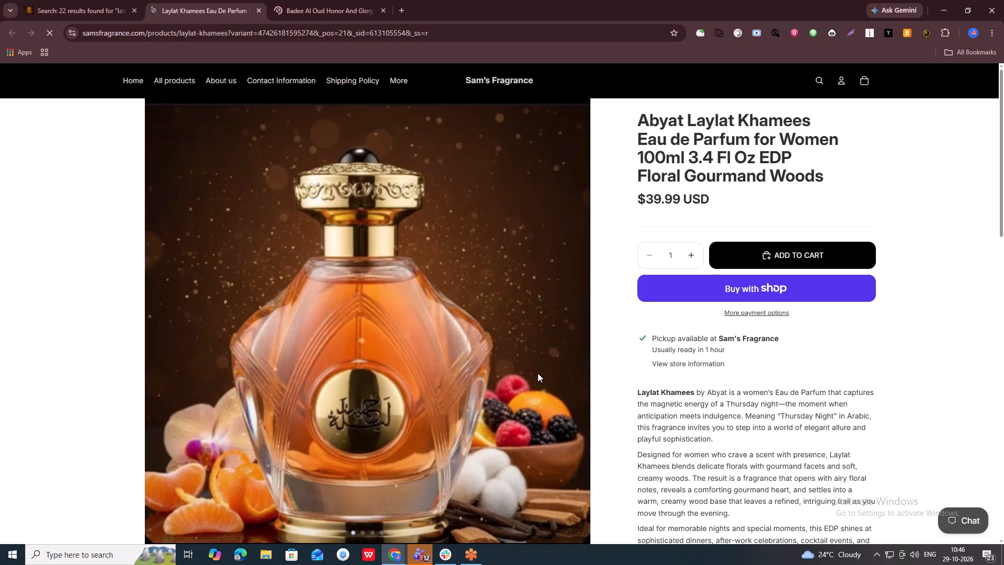
Check the brand and description on the Abyat Laylat Khamees product page, and close it without recording its URL.
scroll(430, 417, down, 2)
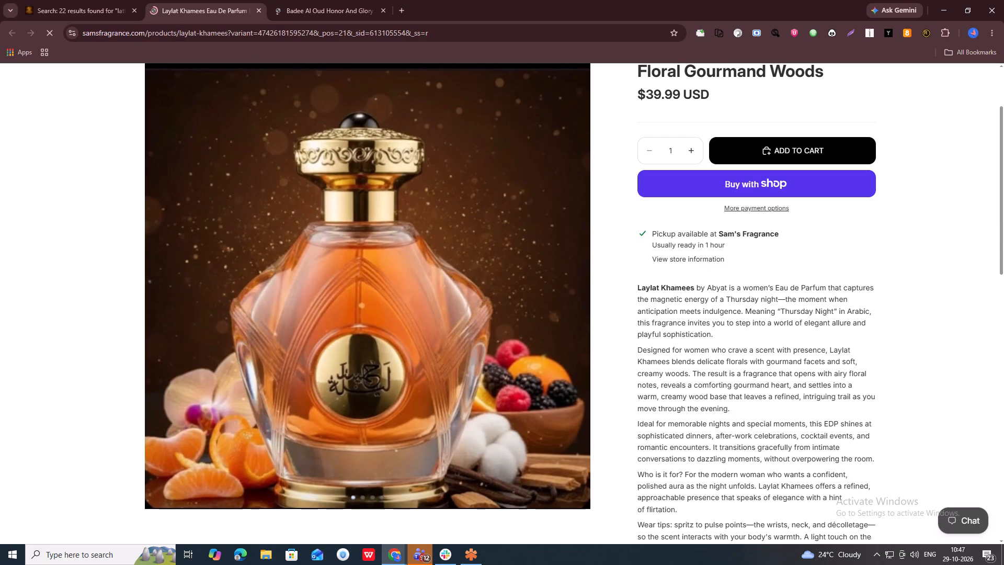
scroll(419, 430, up, 4)
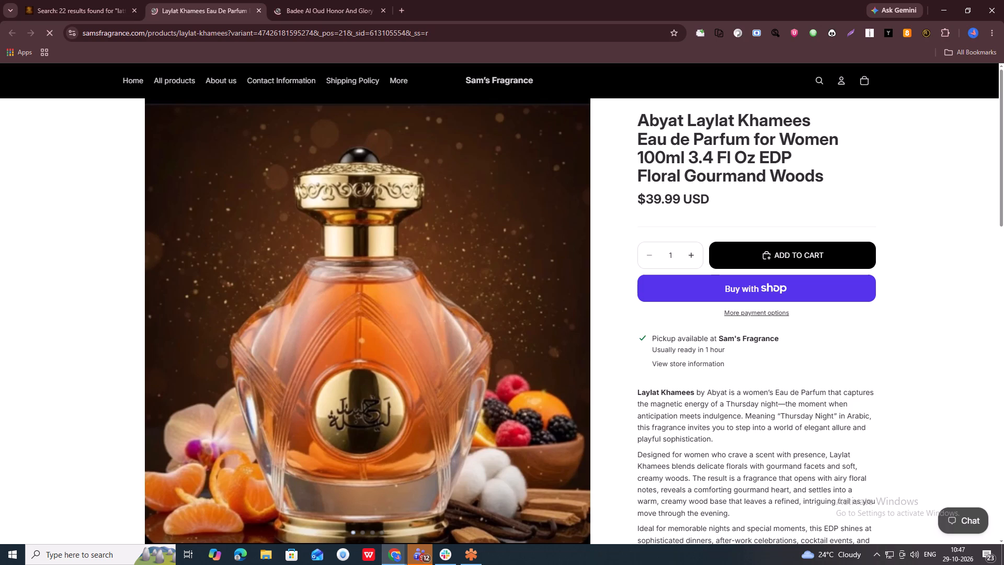
middle_click(226, 0)
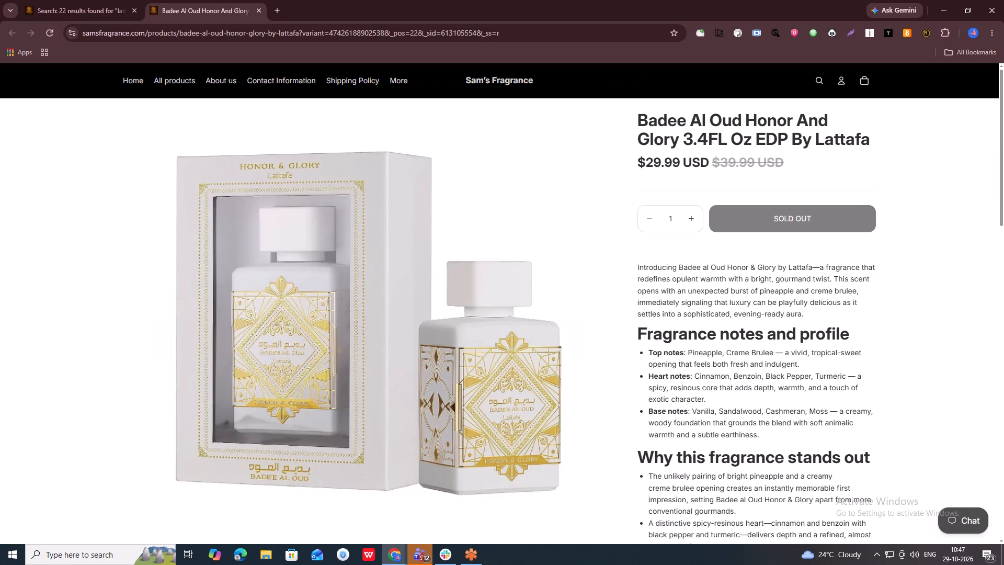
Record the Badee Al Oud Honor And Glory page's URL in Links cell C102520, and check the count of links from C102500 to C102520.
click(343, 36)
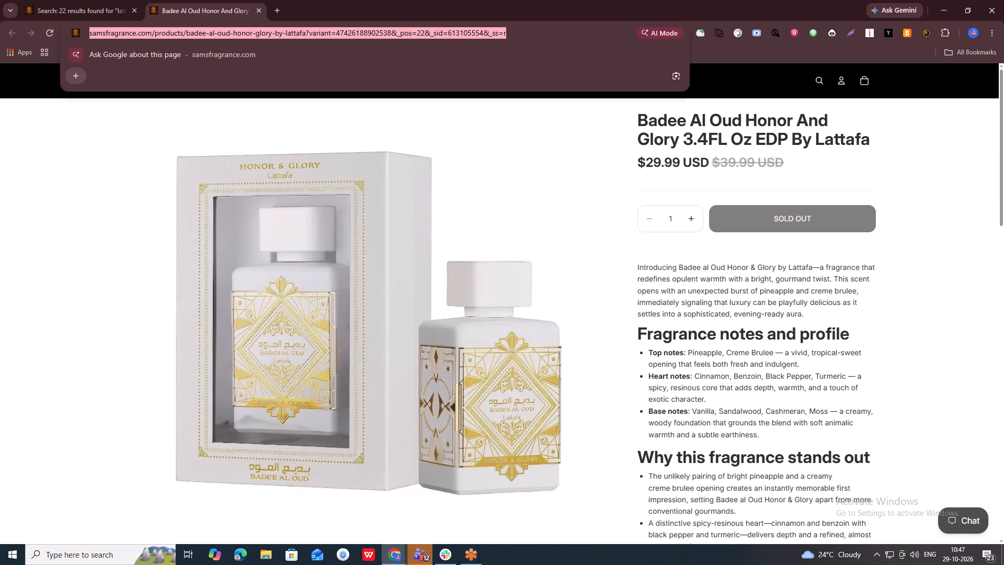
key(ctrl+c)
key(ctrl+c)
key(ctrl+c)
key(ctrl+c)
key(ctrl+c)
key(ctrl+c)
key(alt+Tab)
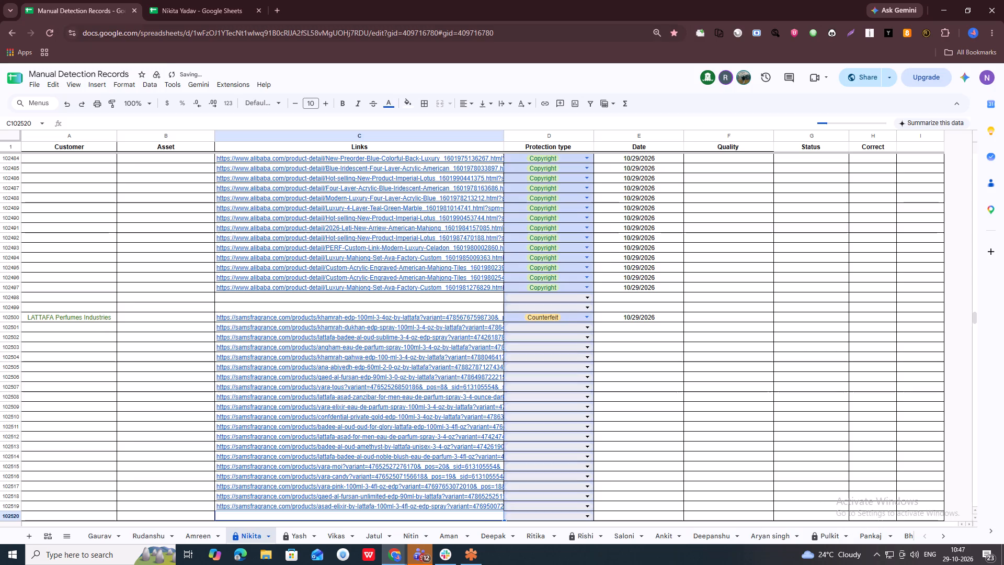
key(ctrl+v)
key(ctrl+shift+Up)
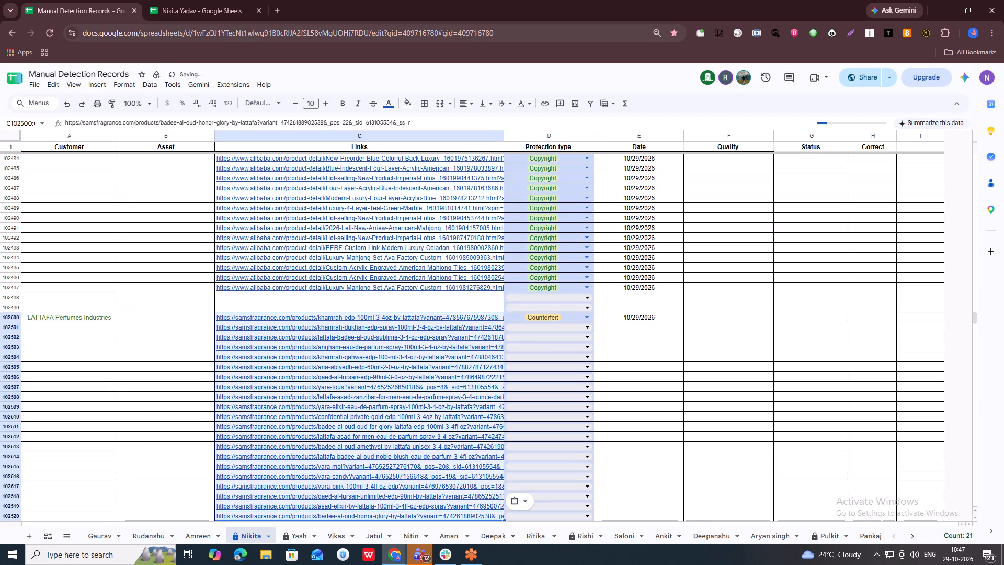
key(Right)
key(Down)
key(Left)
Browse the full product catalogue of Sam's Fragrance, loading further listings and examining them for Lattafa perfumes.
key(alt+Tab)
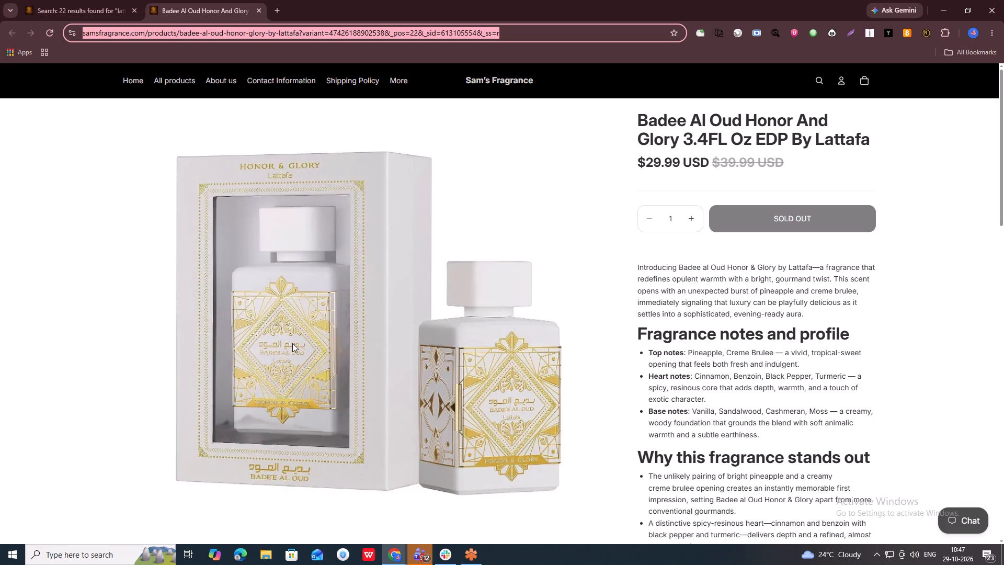
scroll(293, 343, up, 7)
click(179, 79)
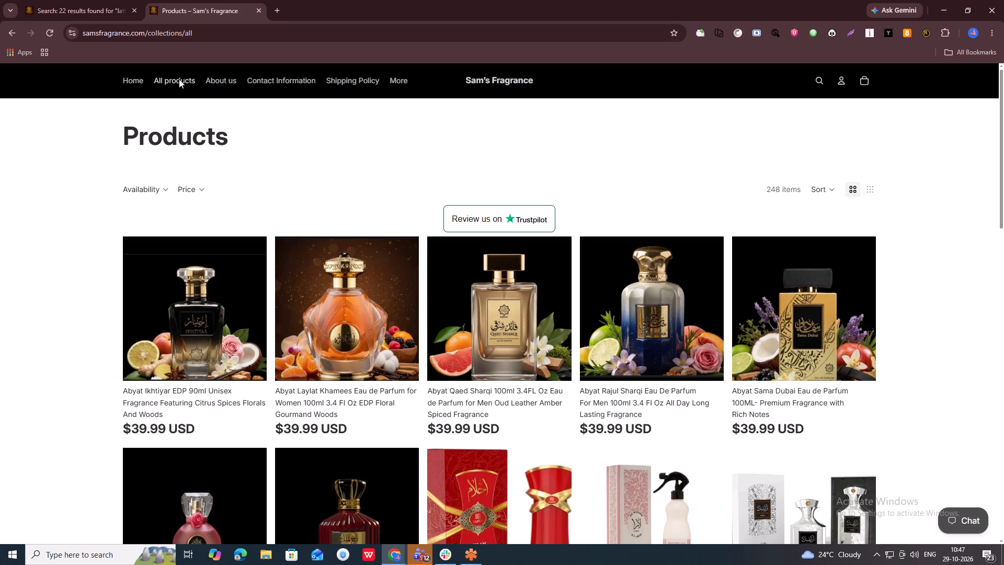
scroll(572, 378, down, 3)
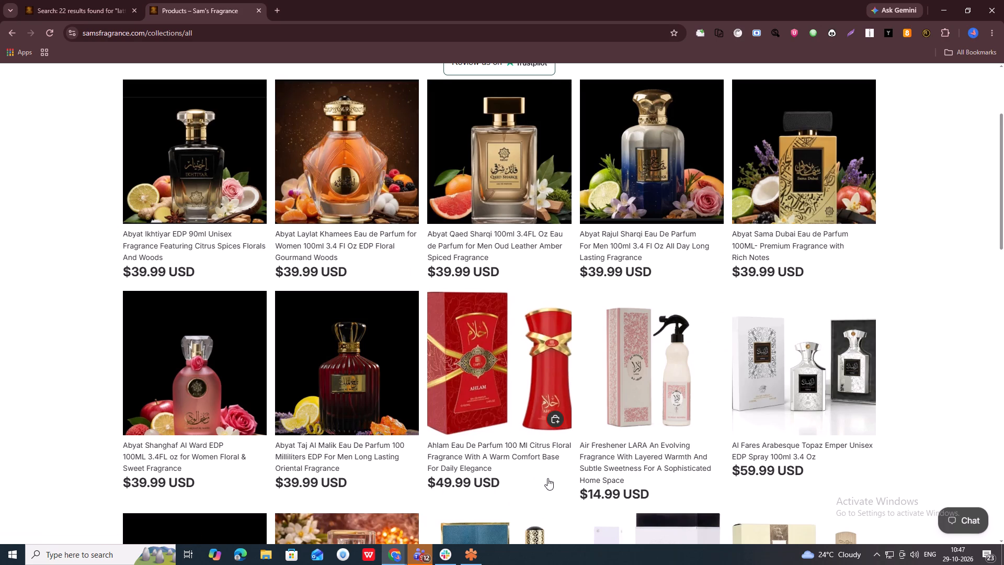
scroll(547, 478, down, 7)
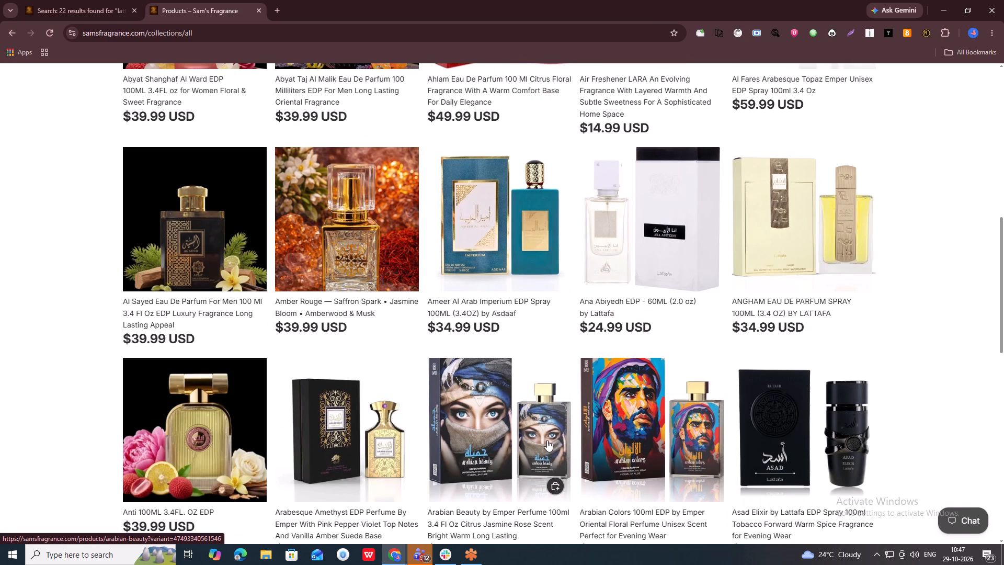
scroll(551, 427, down, 6)
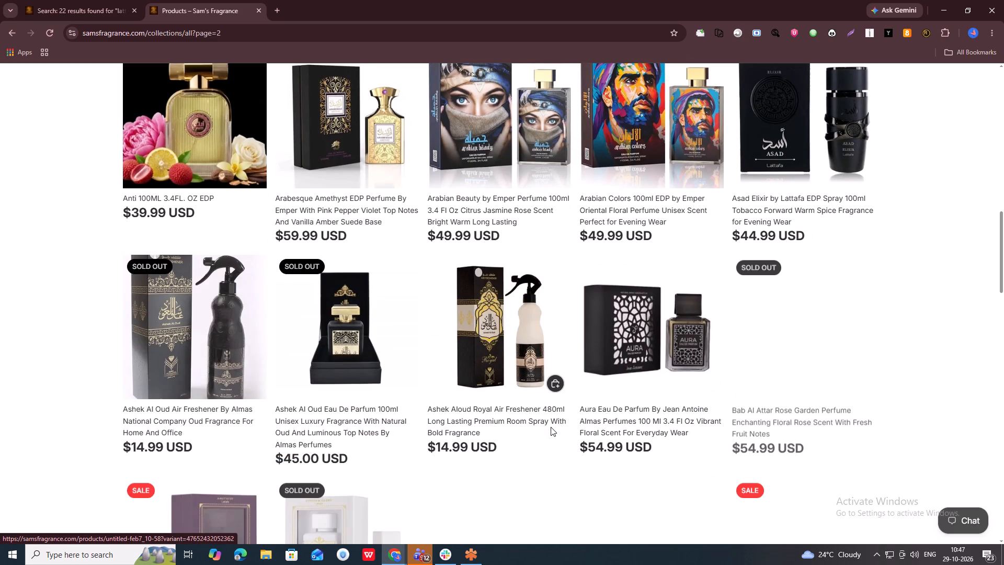
scroll(551, 427, down, 11)
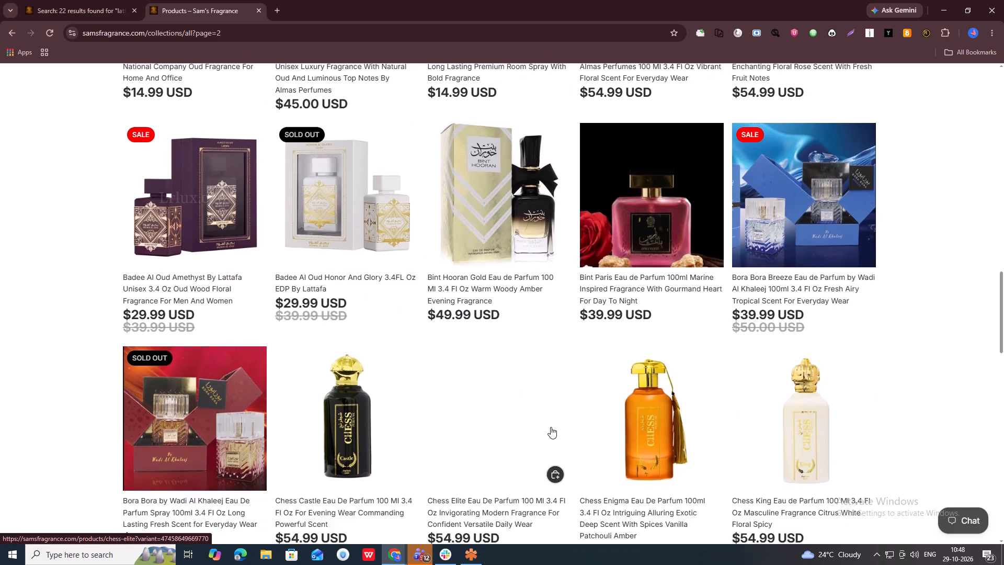
scroll(551, 427, down, 20)
scroll(551, 427, down, 1)
scroll(545, 420, up, 5)
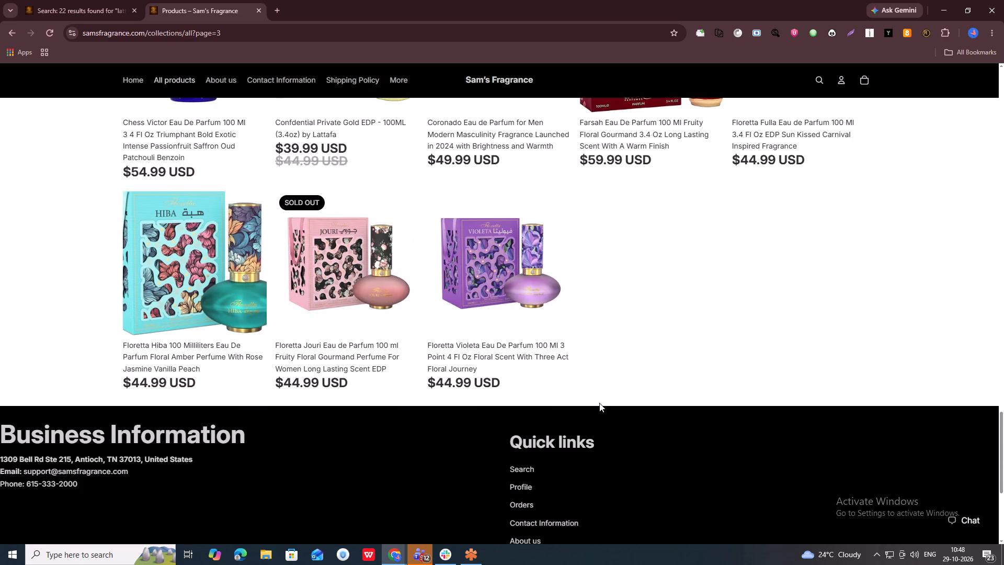
scroll(599, 403, down, 6)
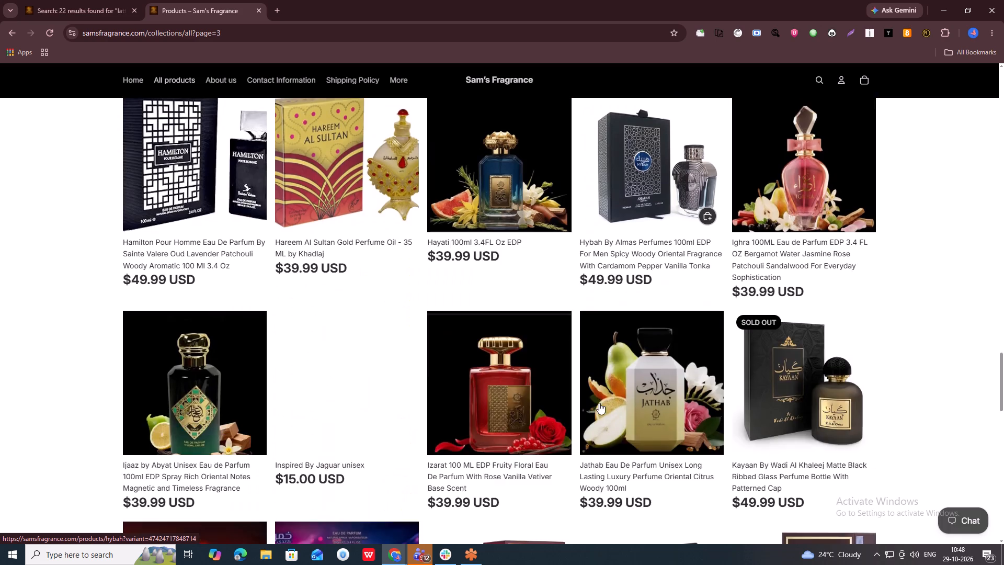
scroll(599, 403, down, 19)
scroll(599, 401, up, 6)
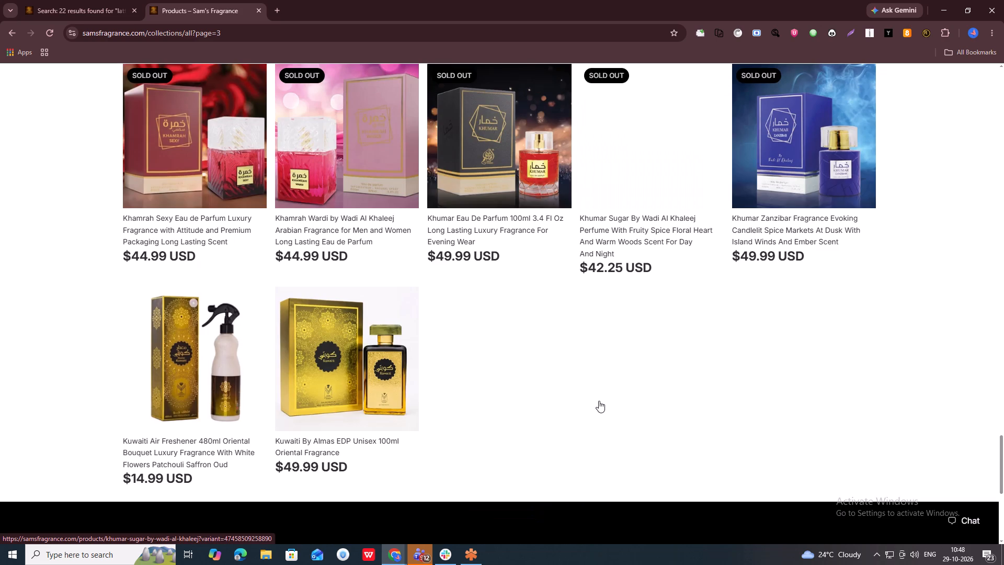
scroll(599, 401, down, 6)
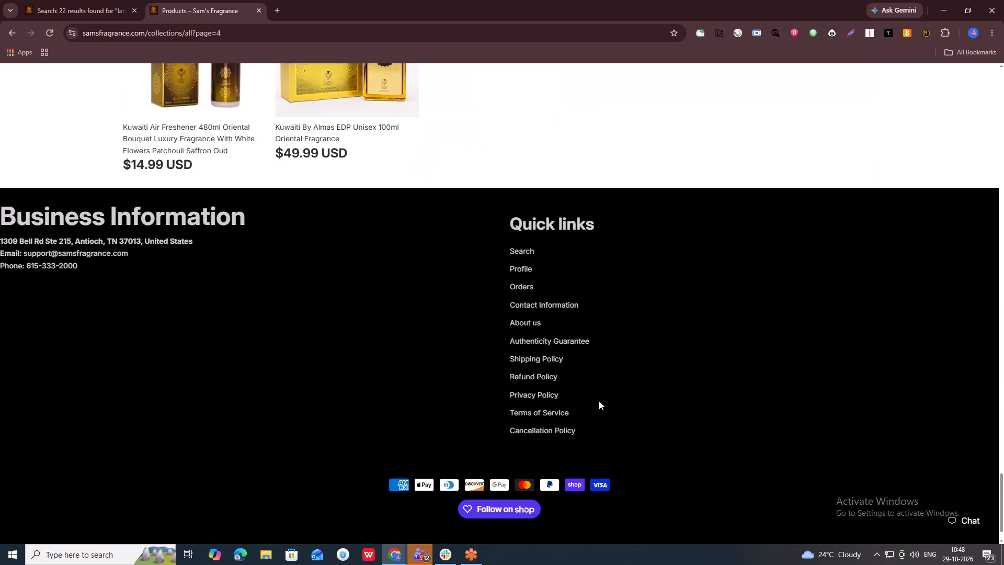
scroll(599, 401, down, 7)
scroll(599, 401, up, 7)
scroll(599, 401, down, 7)
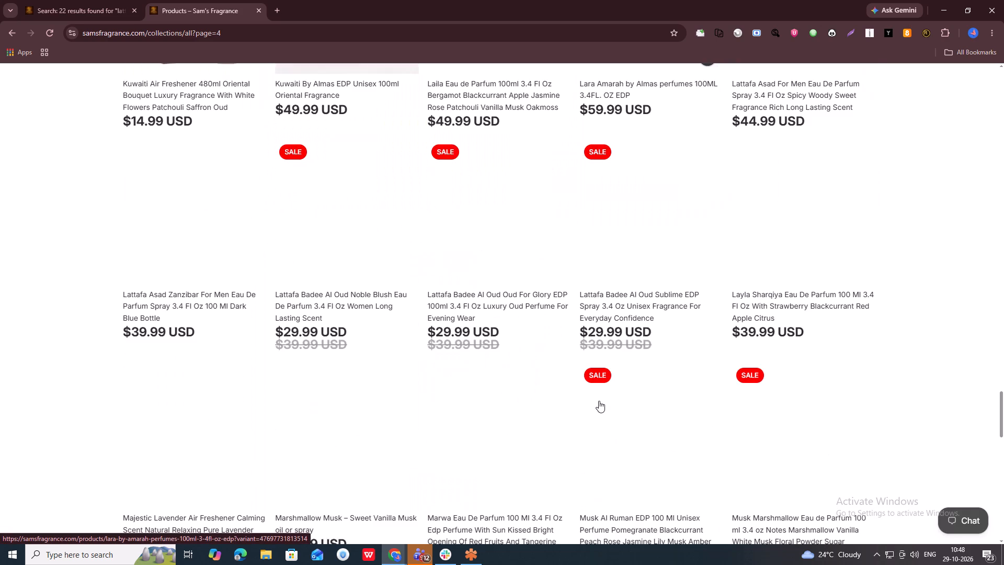
scroll(599, 401, down, 15)
scroll(592, 395, up, 5)
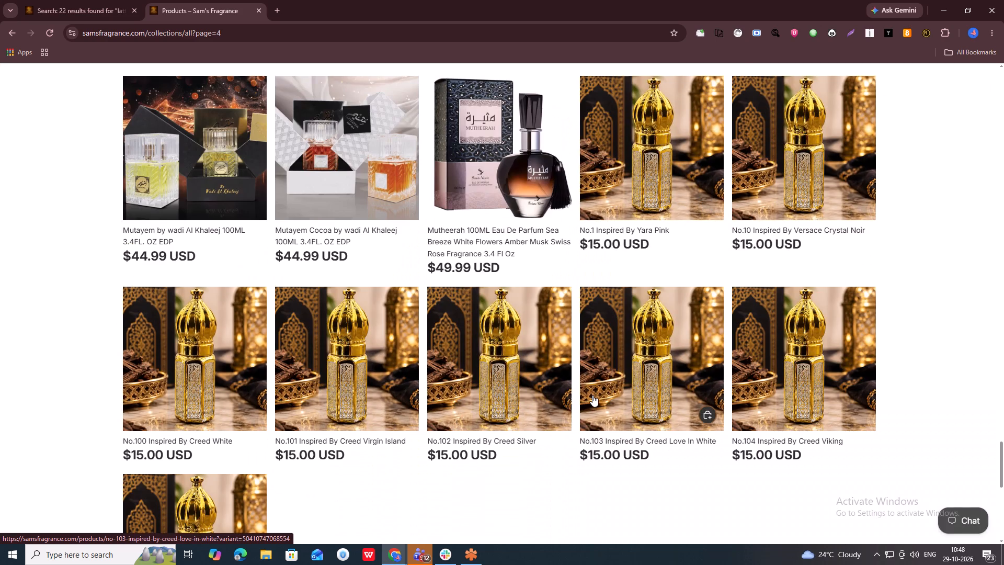
scroll(592, 395, down, 7)
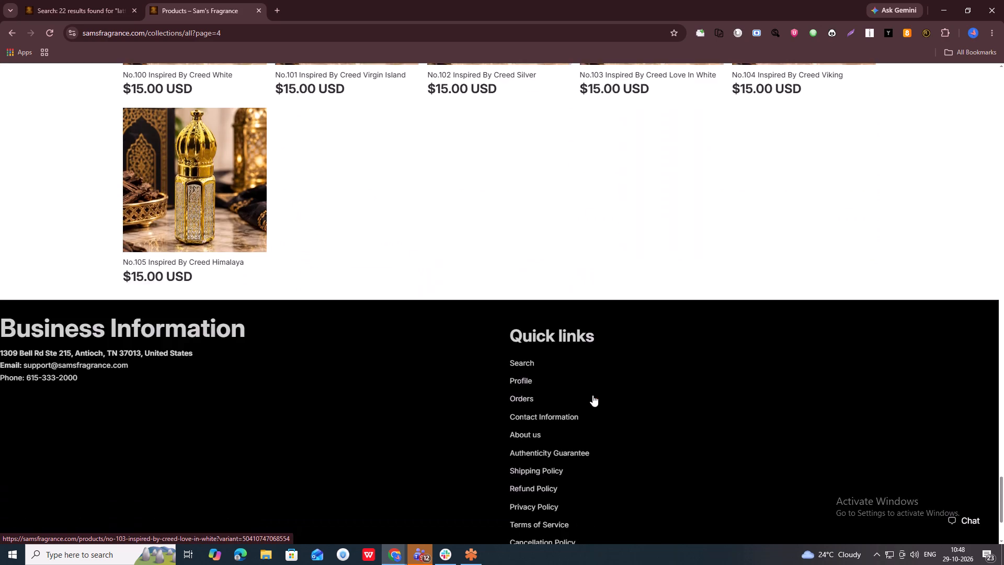
scroll(592, 395, up, 14)
scroll(592, 395, down, 14)
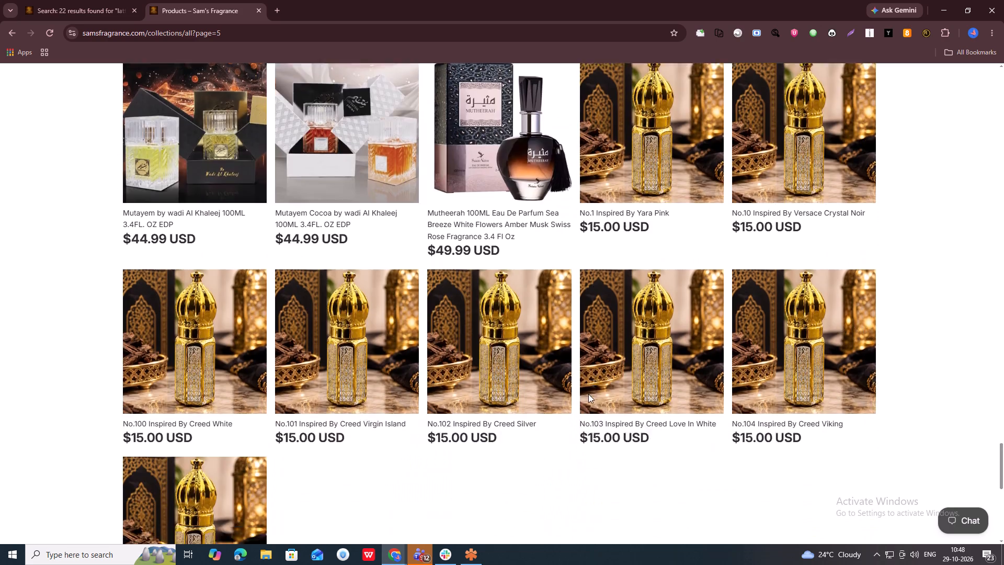
scroll(588, 394, down, 16)
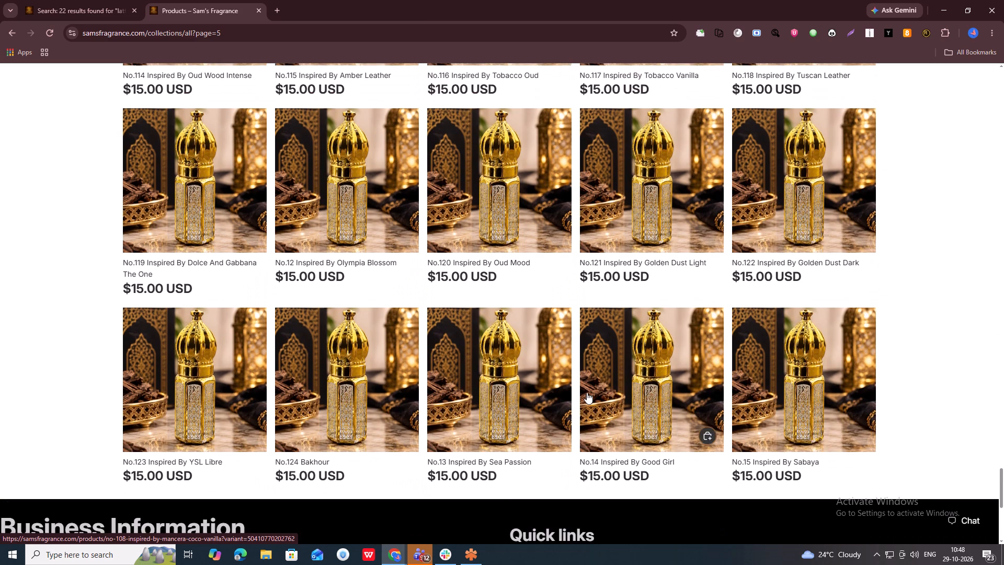
scroll(587, 392, down, 15)
scroll(586, 392, up, 7)
scroll(586, 392, down, 8)
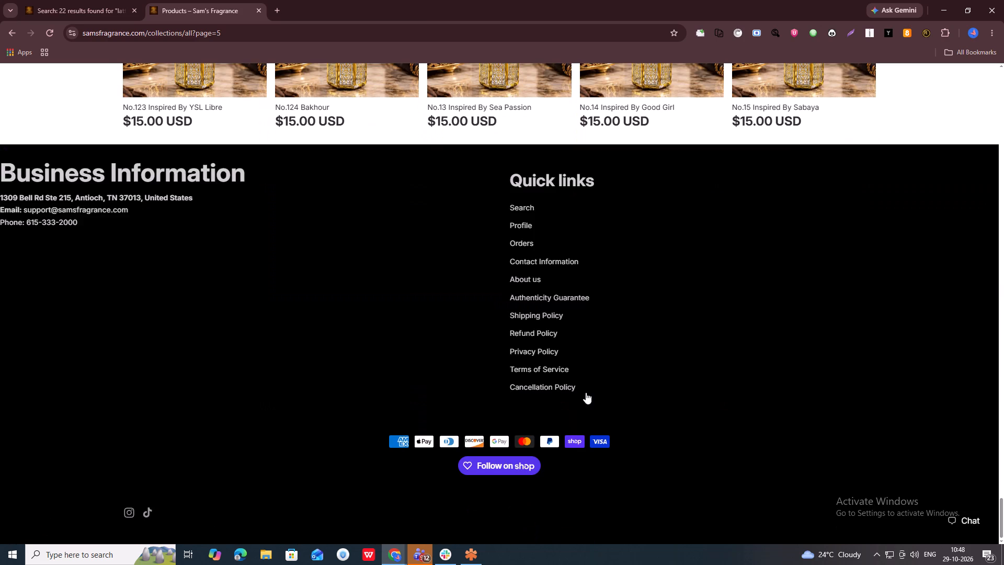
scroll(586, 392, up, 5)
scroll(586, 392, down, 8)
scroll(586, 392, up, 7)
scroll(586, 392, up, 20)
scroll(586, 392, up, 20)
scroll(586, 392, up, 6)
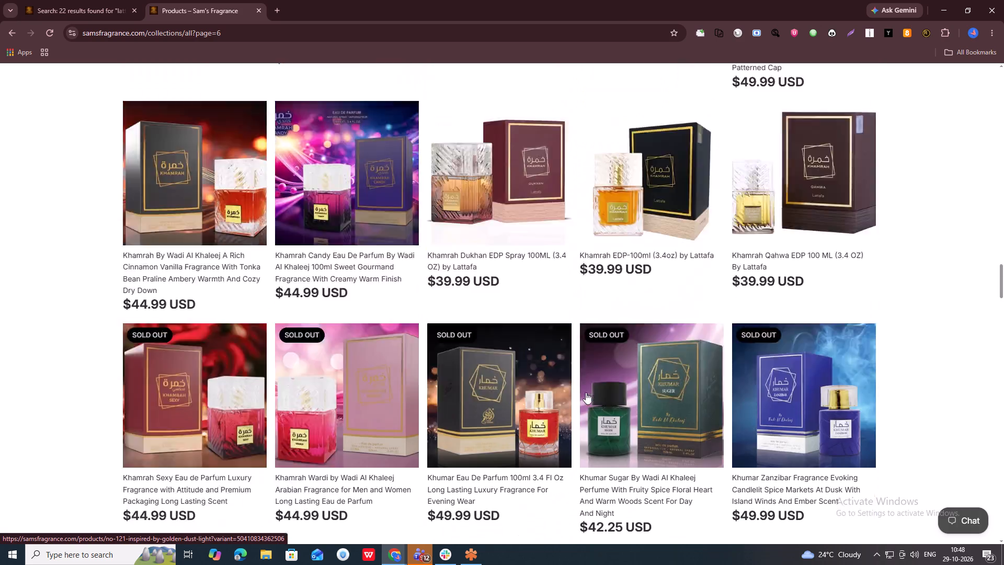
scroll(586, 392, up, 20)
scroll(586, 392, up, 20)
scroll(586, 392, up, 20)
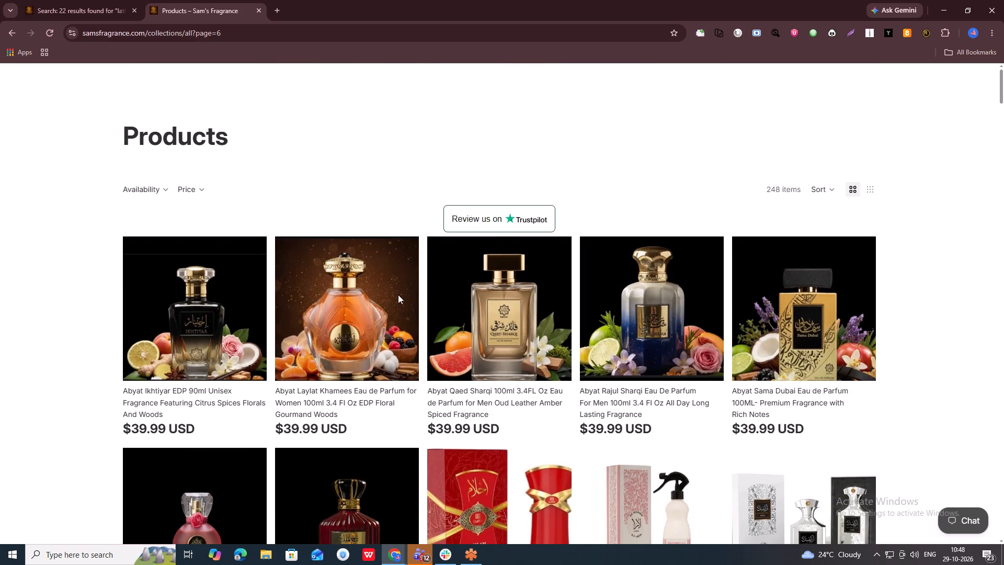
scroll(581, 302, up, 4)
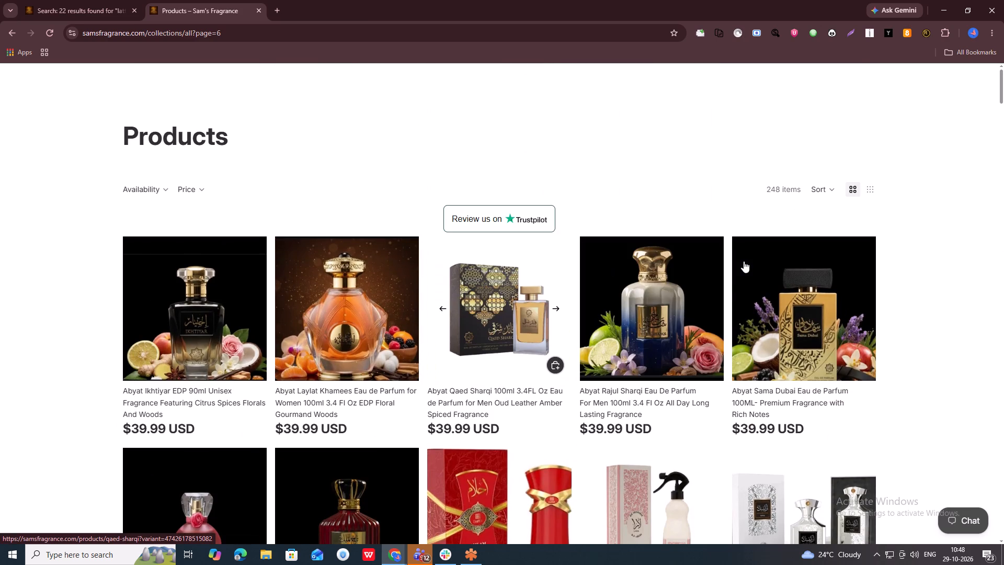
Search the loaded catalogue page for "lattafa" and return to the start of the product list.
key(ctrl+f)
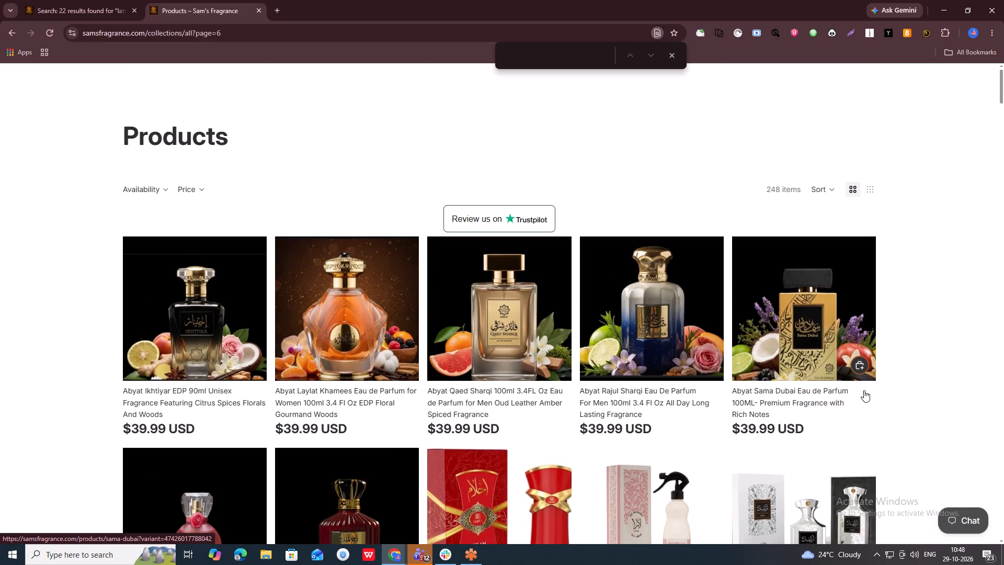
text(latta)
text(fa)
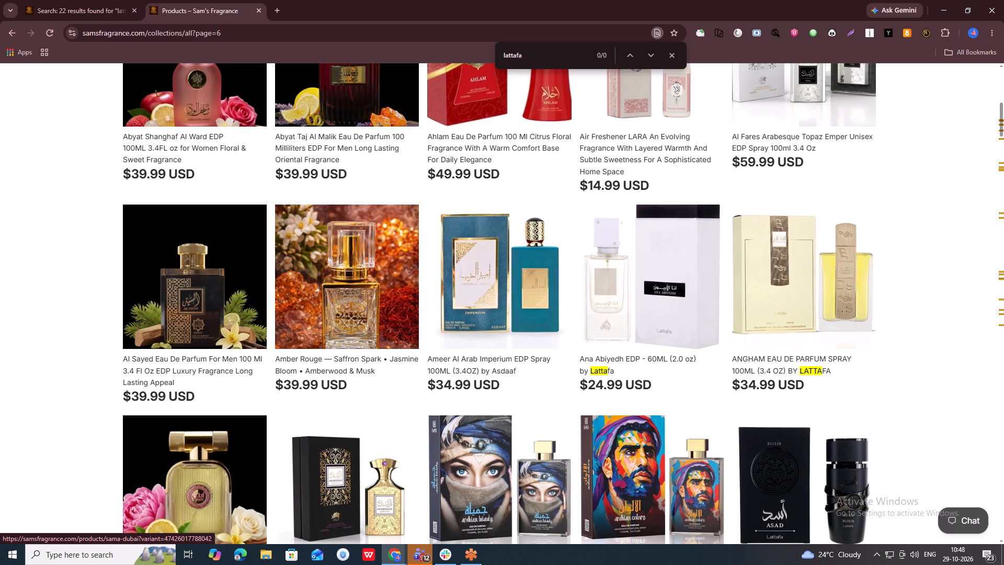
key(Return)
scroll(506, 340, up, 7)
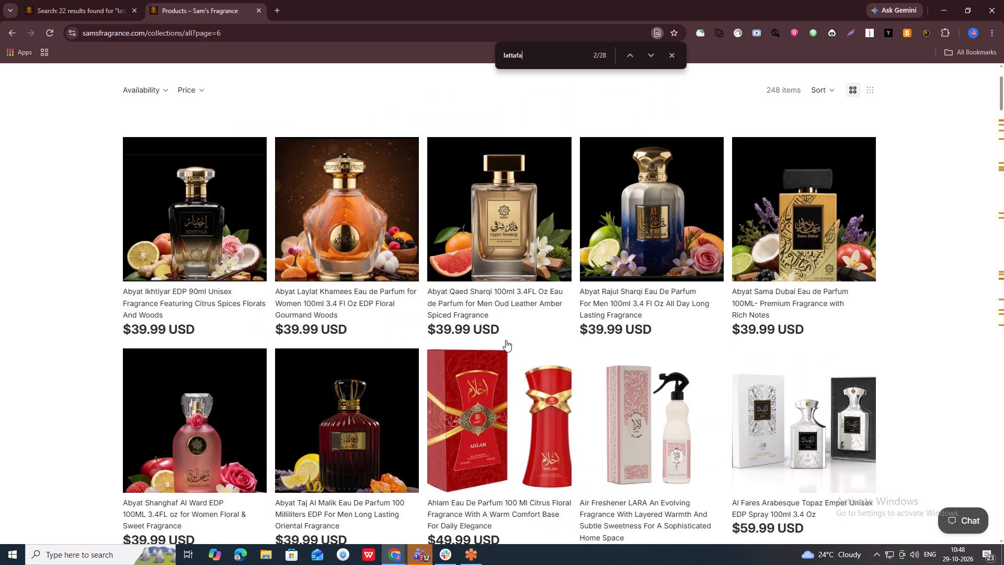
scroll(506, 340, up, 7)
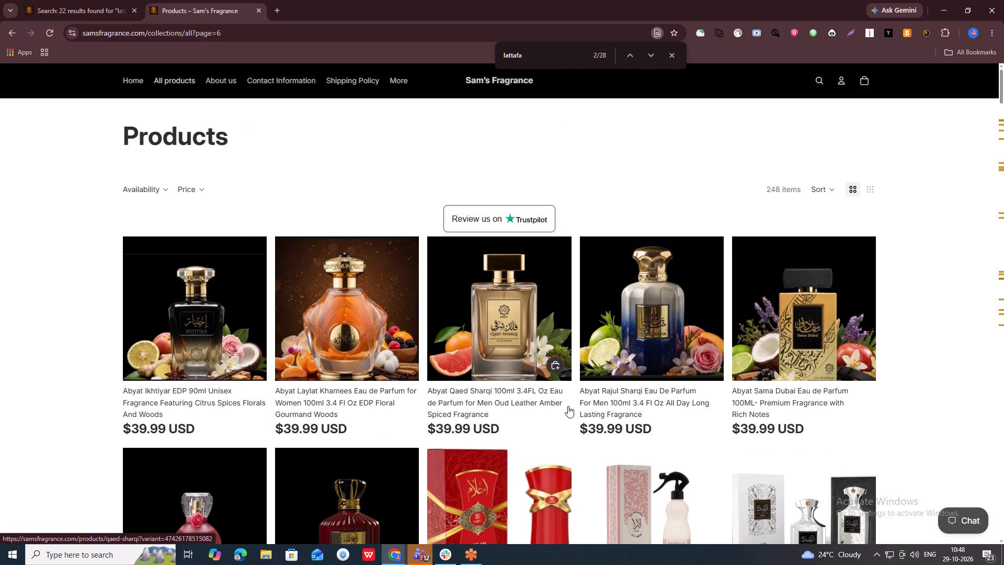
Copy the Ana Abiyedh EDP 60ML listing's link into Links cell C102521, and search the detection sheet for that URL.
scroll(608, 394, down, 4)
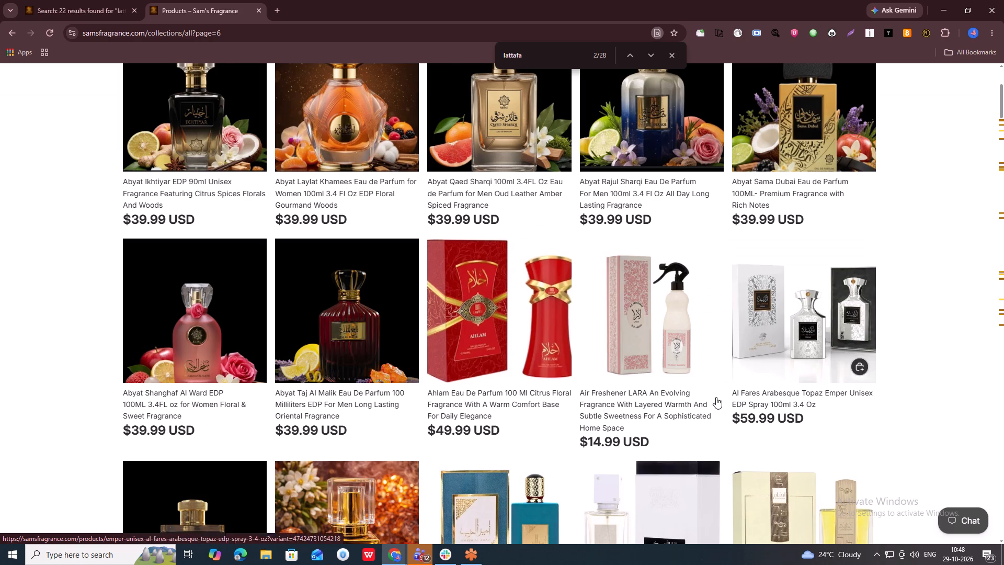
scroll(716, 396, down, 5)
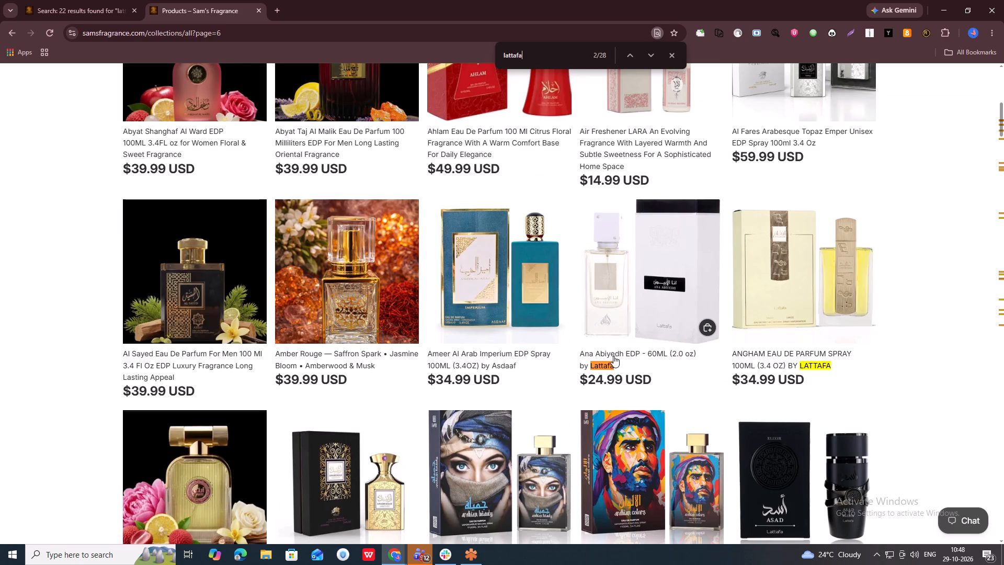
right_click(614, 354)
click(652, 460)
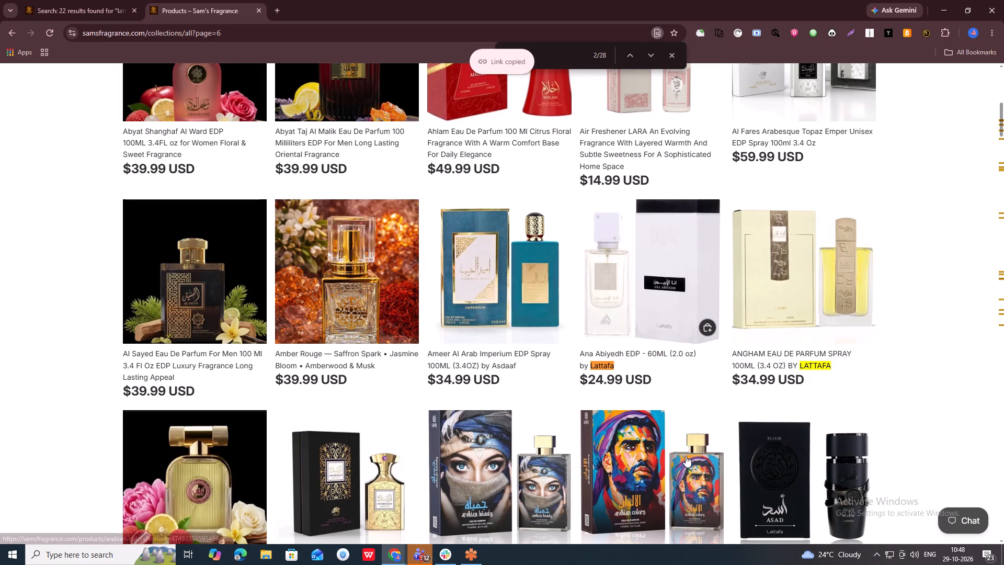
key(alt+Tab)
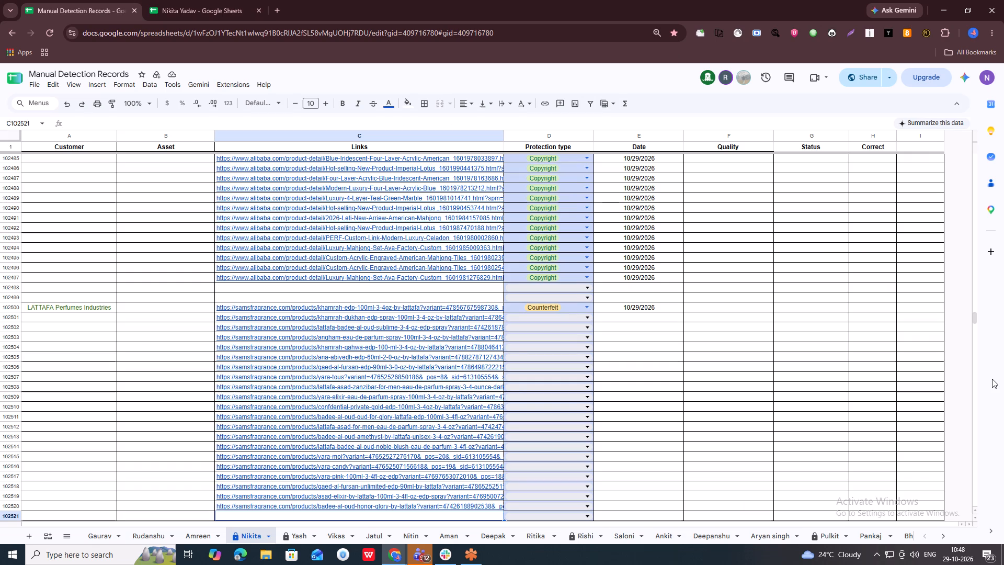
key(ctrl+v)
key(ctrl+f)
key(ctrl+v)
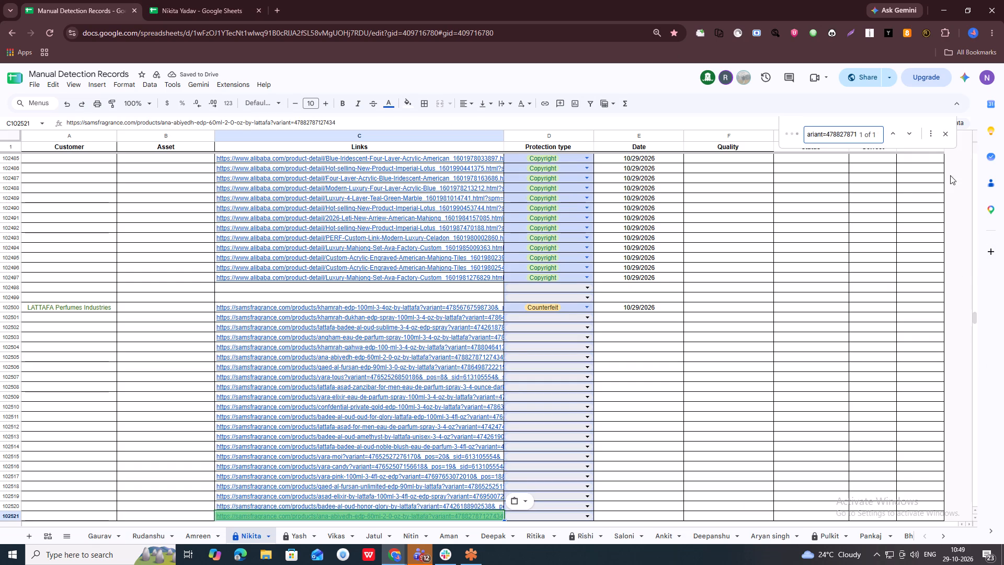
click(943, 133)
scroll(530, 322, down, 2)
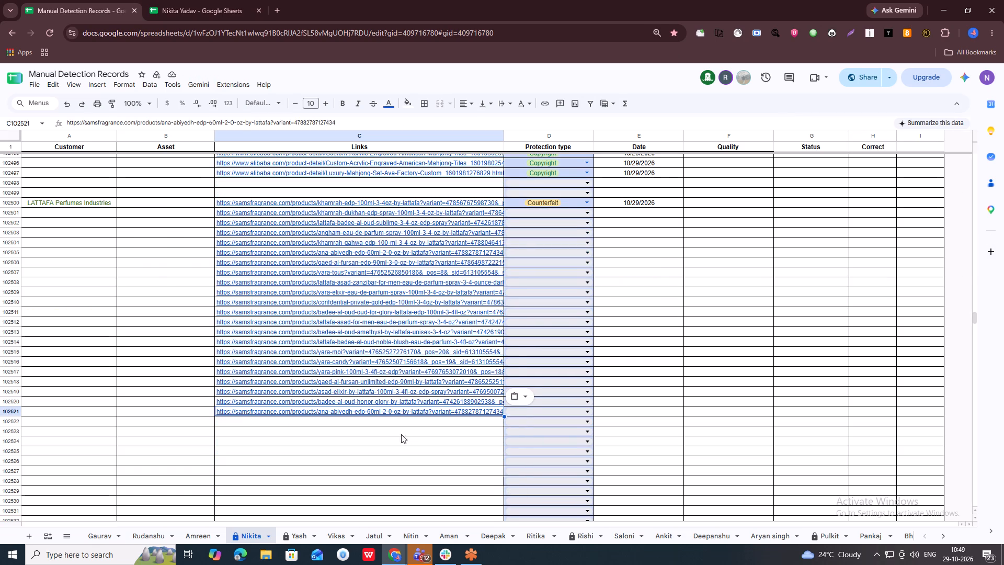
Copy the Angham Eau de Parfum Spray 100ML listing's link into Links cell C102522, and search the detection sheet for that URL.
click(398, 422)
key(alt+Tab)
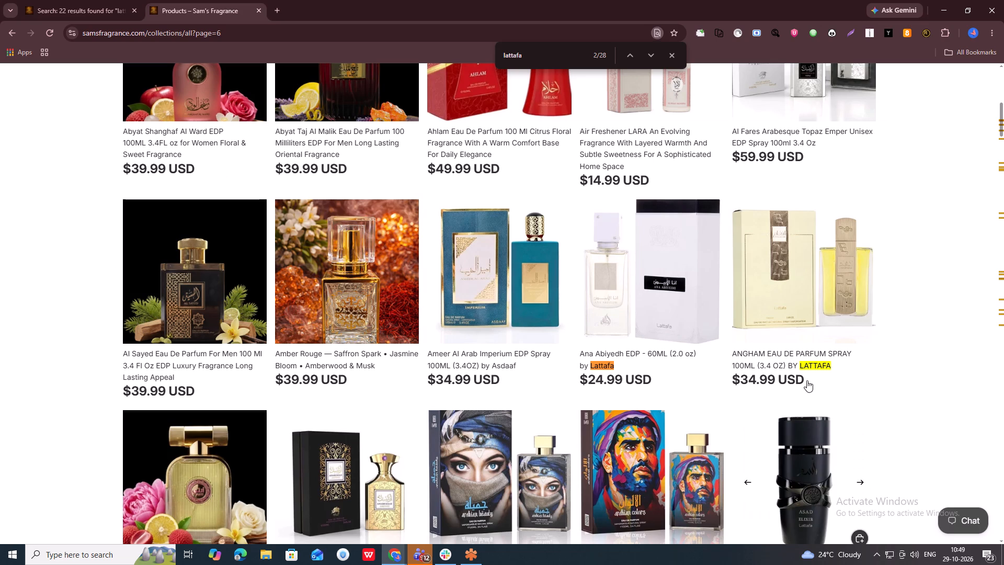
right_click(781, 352)
click(810, 466)
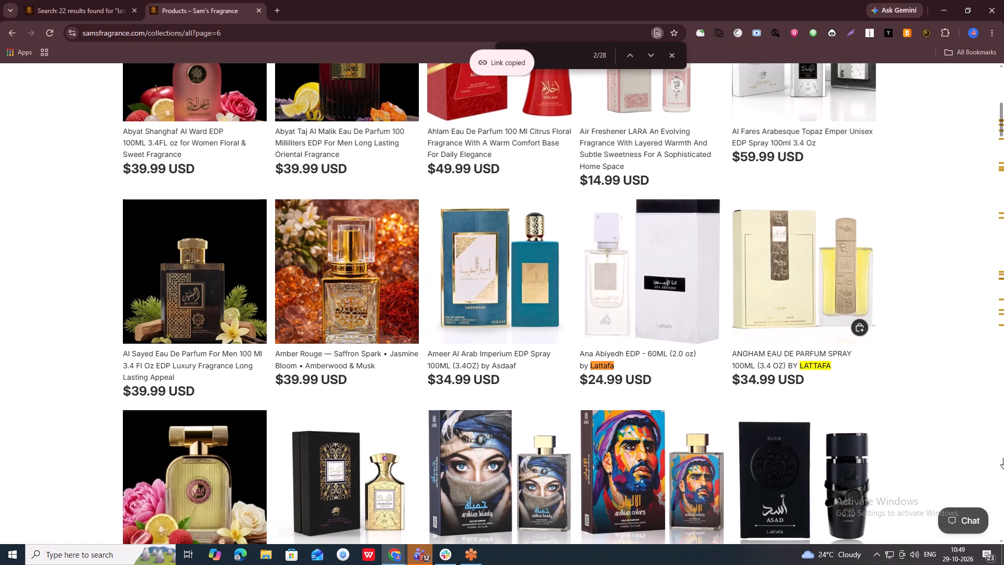
key(alt+Tab)
key(ctrl+v)
key(ctrl+f)
key(ctrl+v)
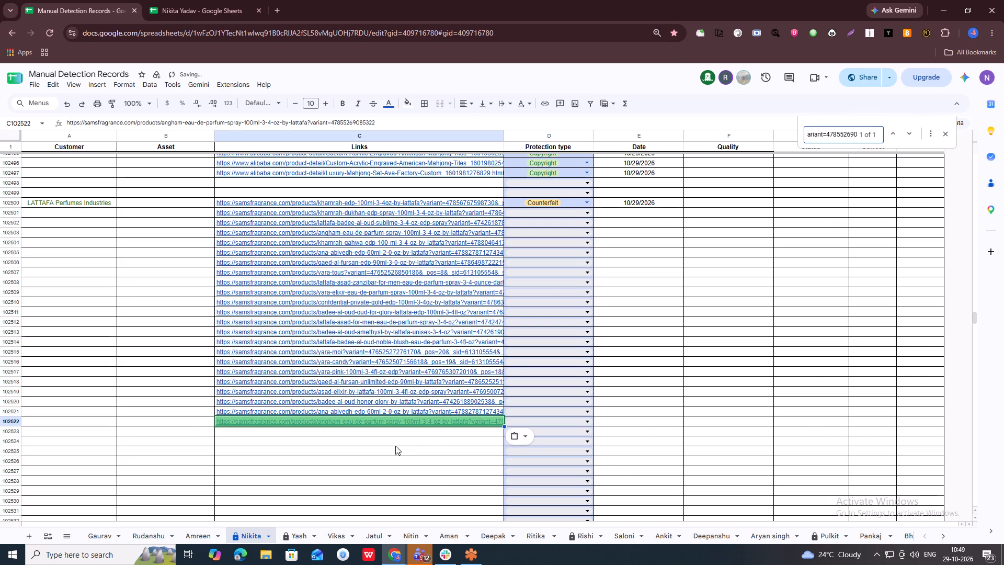
Copy the Asad Elixir EDP Spray 100ml listing's link into Links cell C102523, and search the detection sheet for that URL.
click(422, 435)
key(alt+Tab)
scroll(682, 447, down, 4)
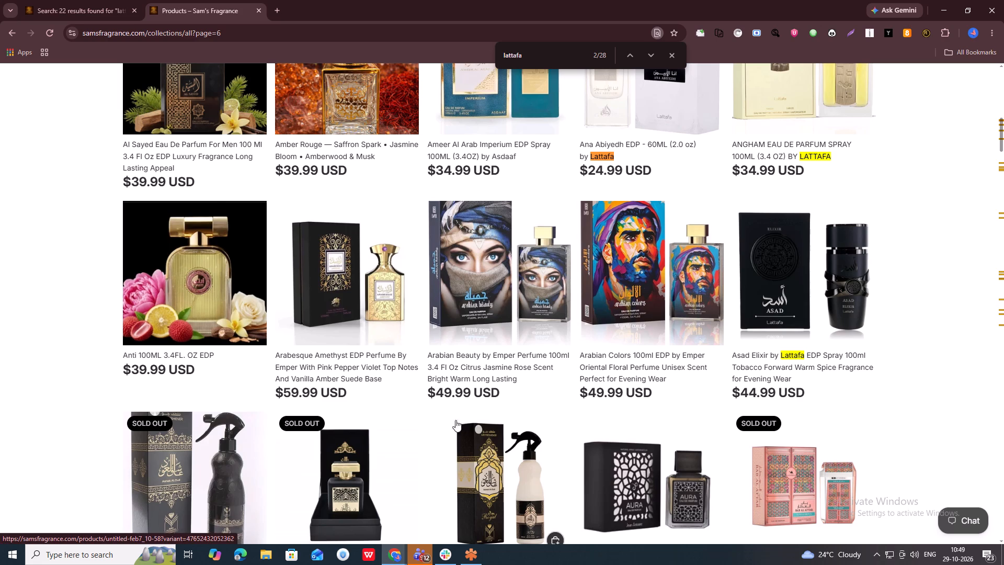
middle_click(359, 369)
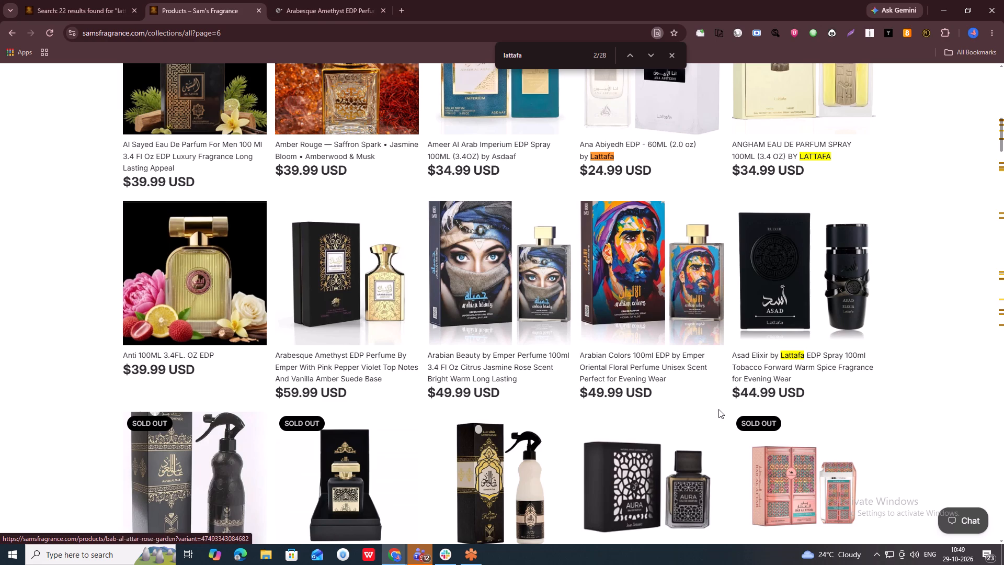
right_click(778, 366)
click(815, 288)
key(alt+Tab)
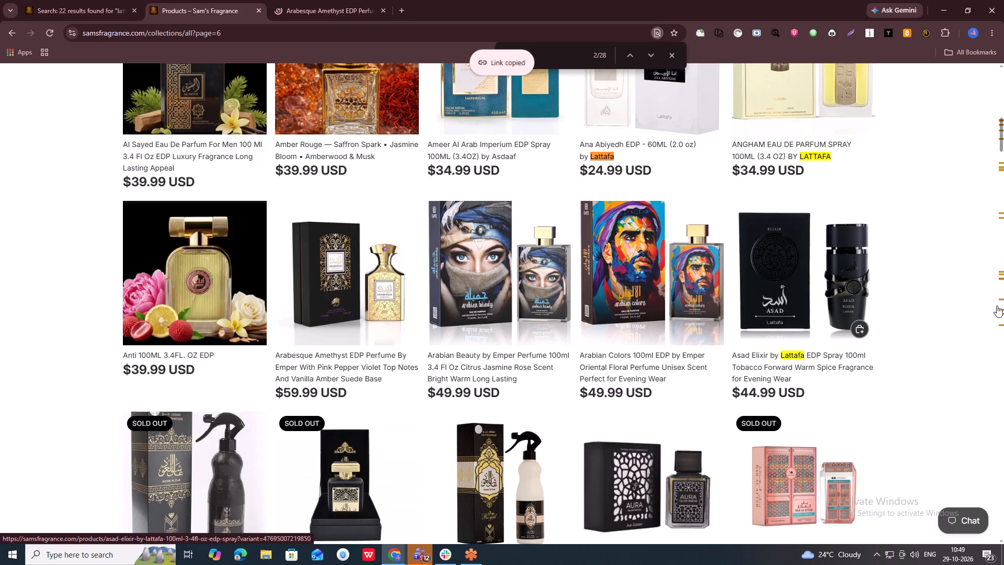
key(ctrl+v)
key(ctrl+f)
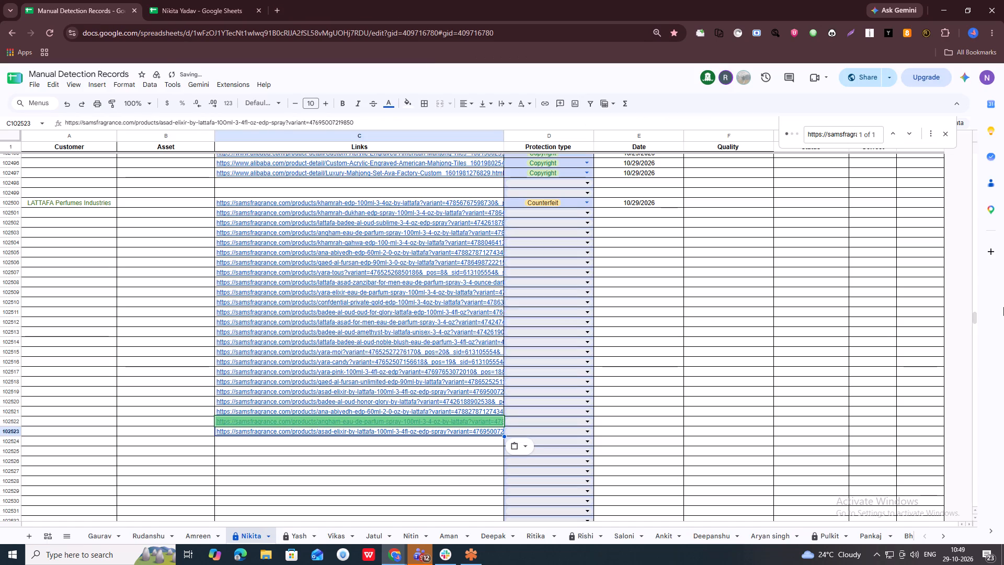
key(ctrl+v)
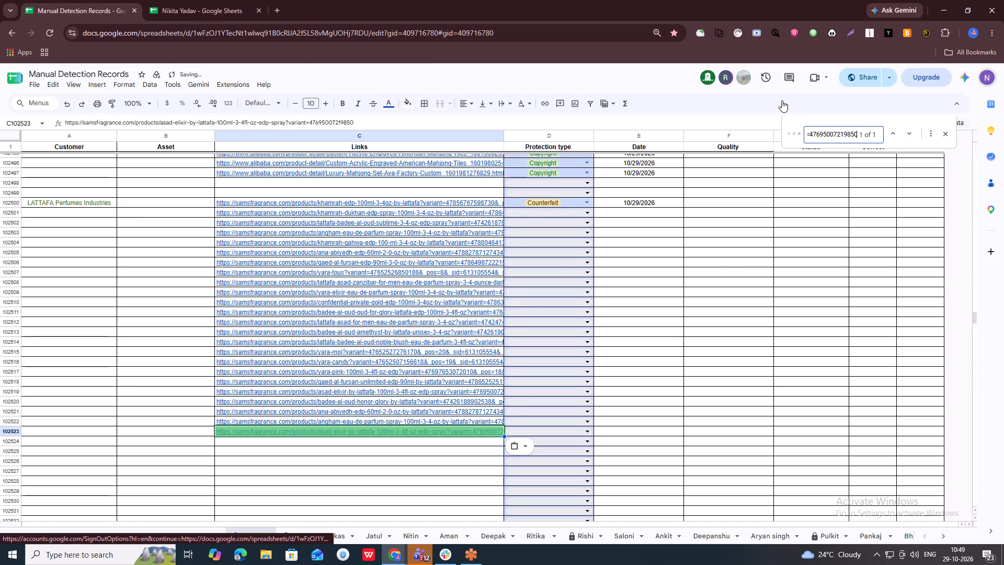
Examine the Aura Eau De Parfum and Arabesque Amethyst product pages in separate tabs, and close both.
key(alt+Tab)
scroll(595, 366, down, 5)
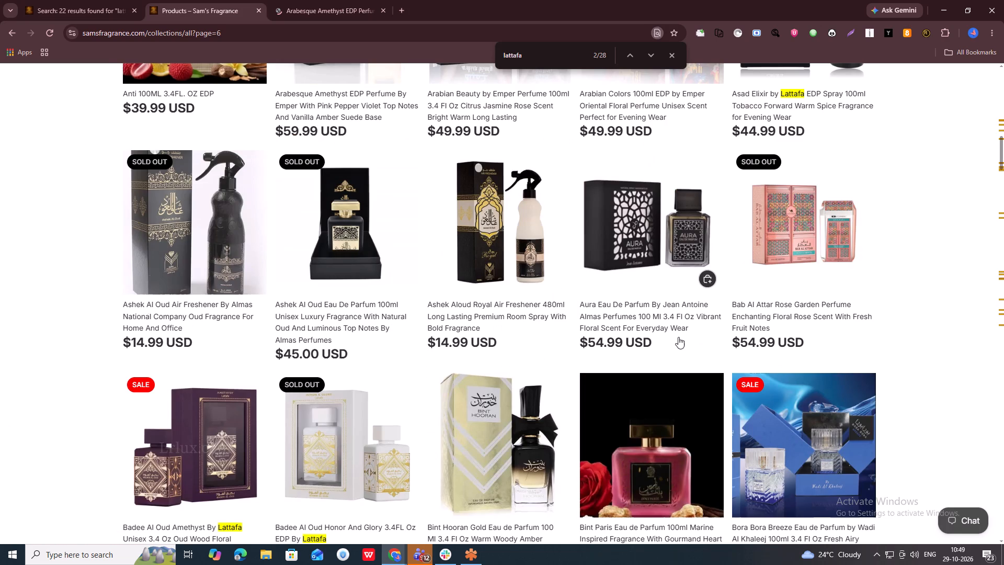
middle_click(635, 262)
click(397, 0)
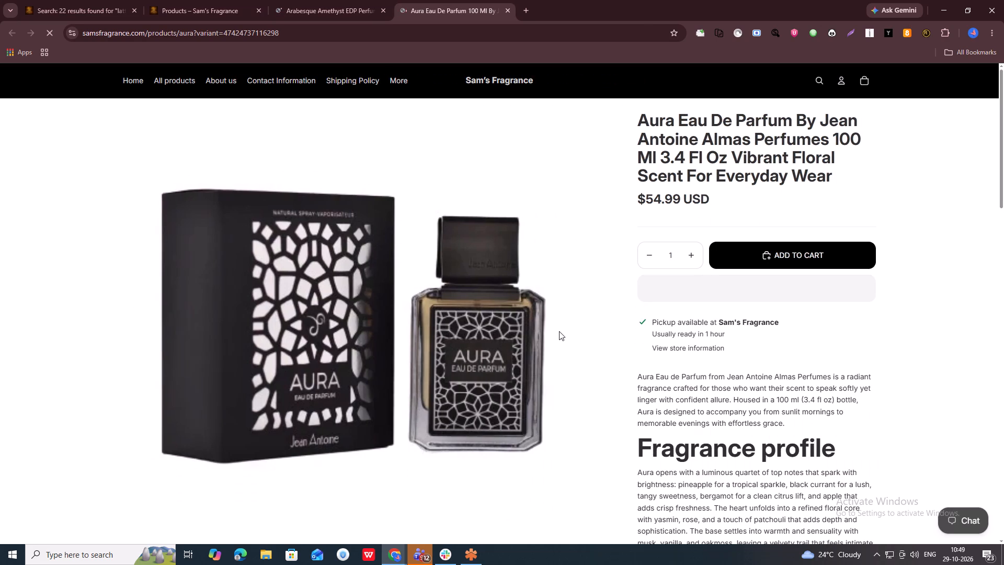
middle_click(427, 0)
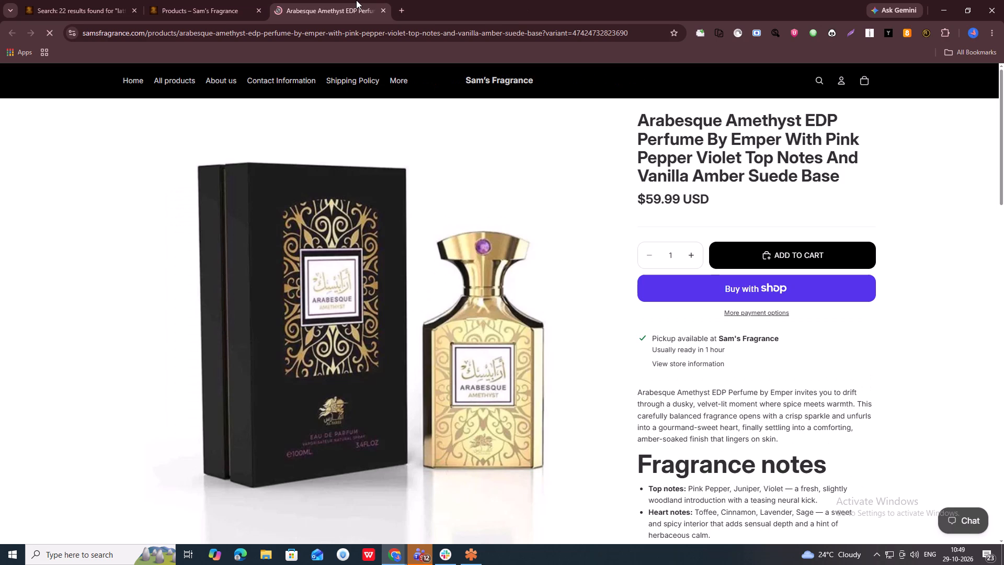
middle_click(356, 0)
Copy the Badee Al Oud Amethyst by Lattafa listing's link from the catalogue into Links cell C102524.
scroll(356, 0, up, 1)
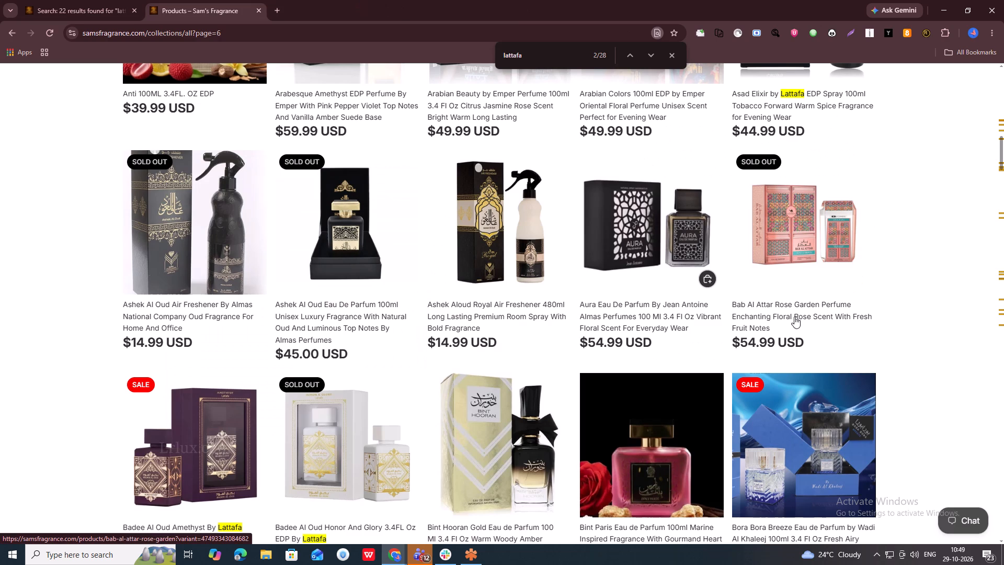
scroll(573, 364, down, 3)
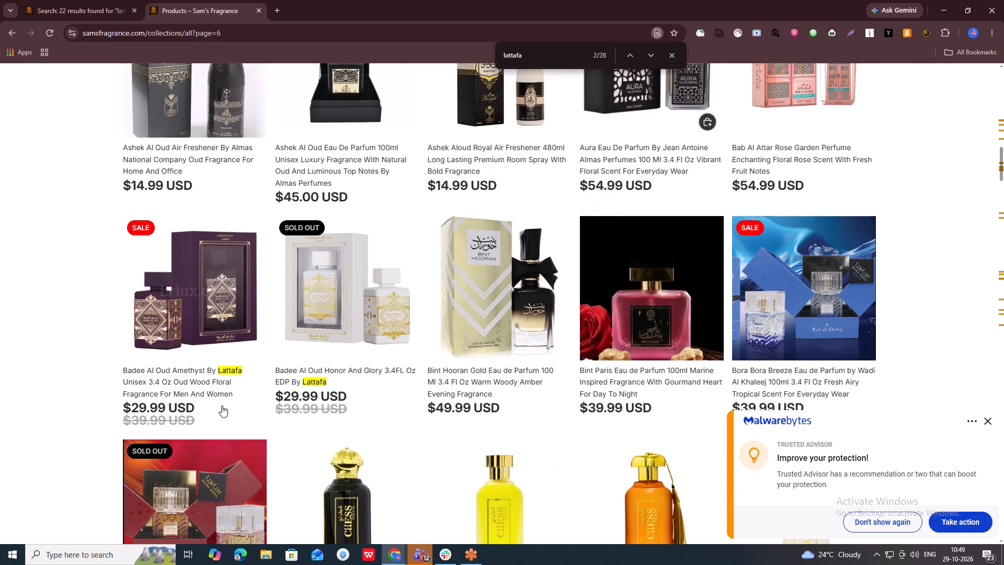
right_click(186, 368)
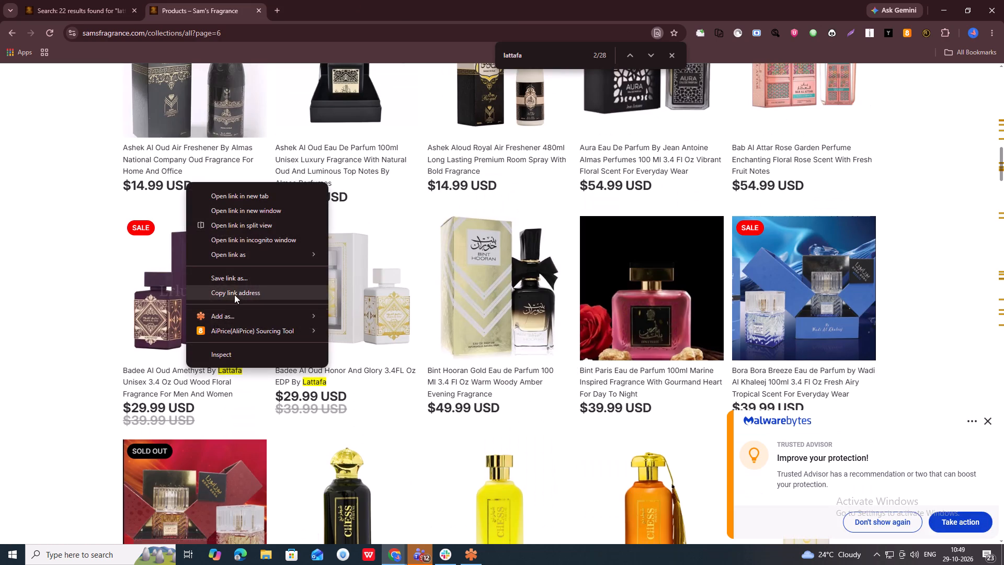
click(235, 294)
key(alt+Tab)
key(Down)
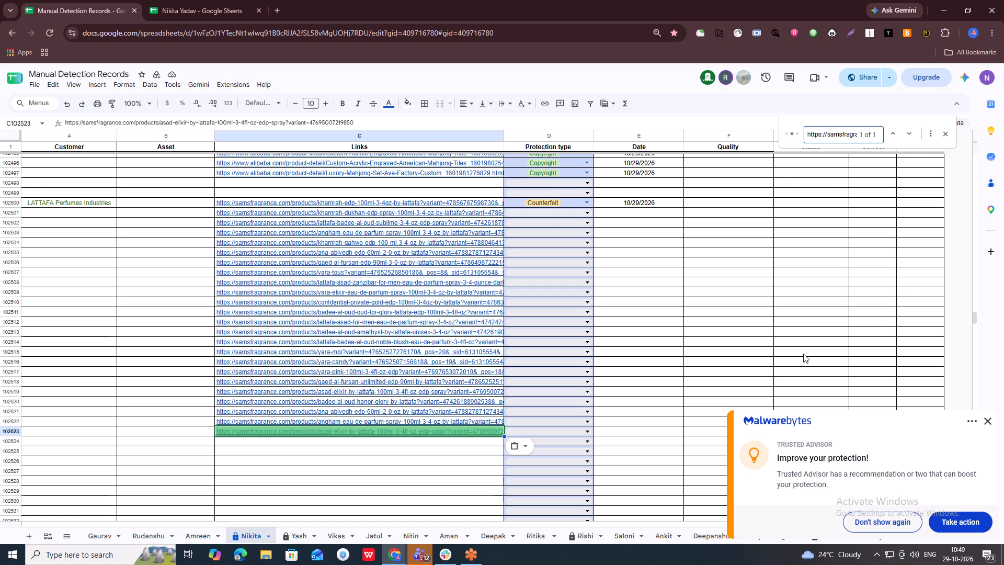
click(333, 444)
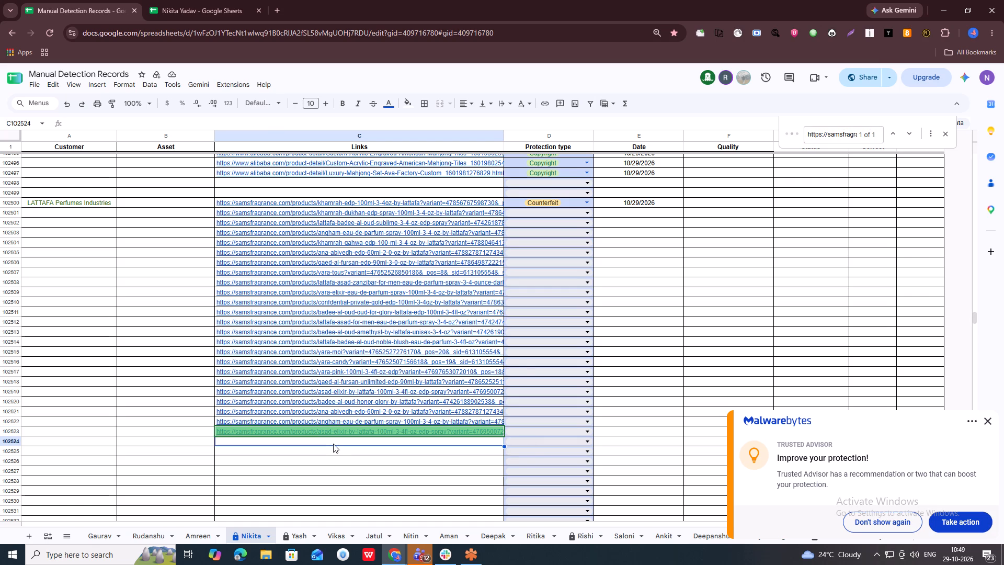
key(ctrl+v)
Copy the Badee Al Oud Honor And Glory EDP by Lattafa listing's link into Links cell C102525.
click(336, 452)
key(alt+Tab)
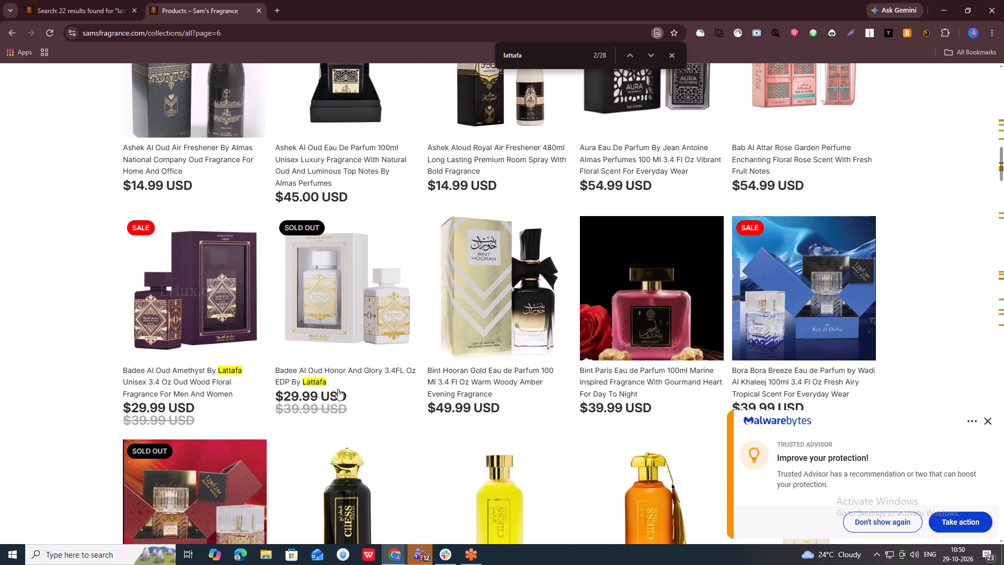
right_click(336, 369)
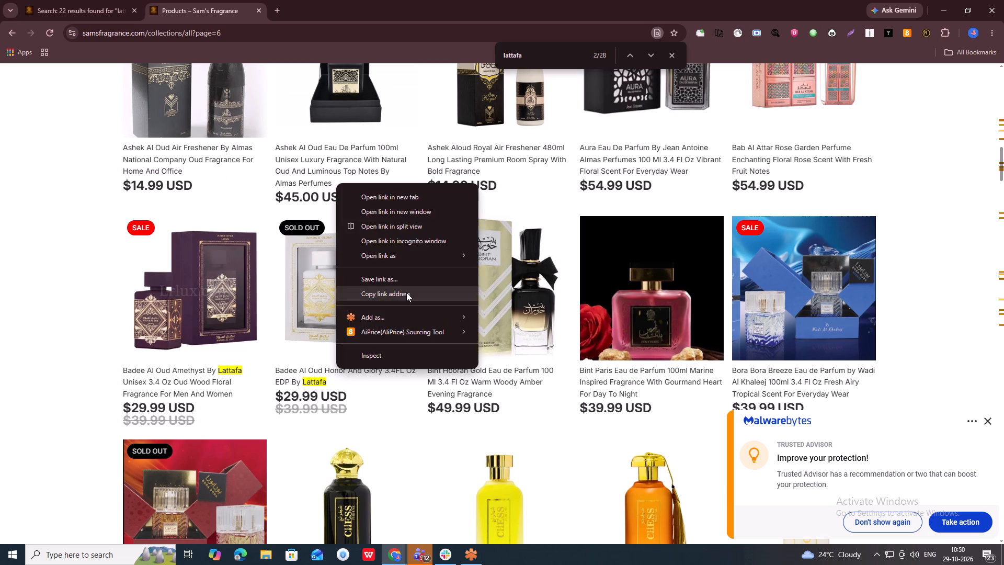
click(406, 292)
key(alt+Tab)
key(ctrl+v)
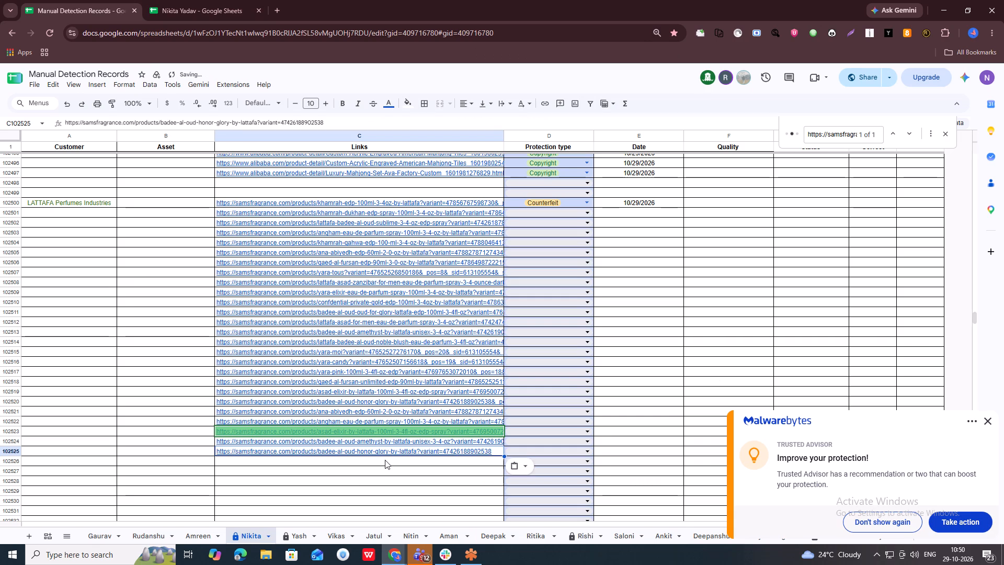
Copy the Confdential Private Gold EDP 100ML listing's link into Links cell C102526, and search the detection sheet for that URL.
click(383, 459)
key(alt+Tab)
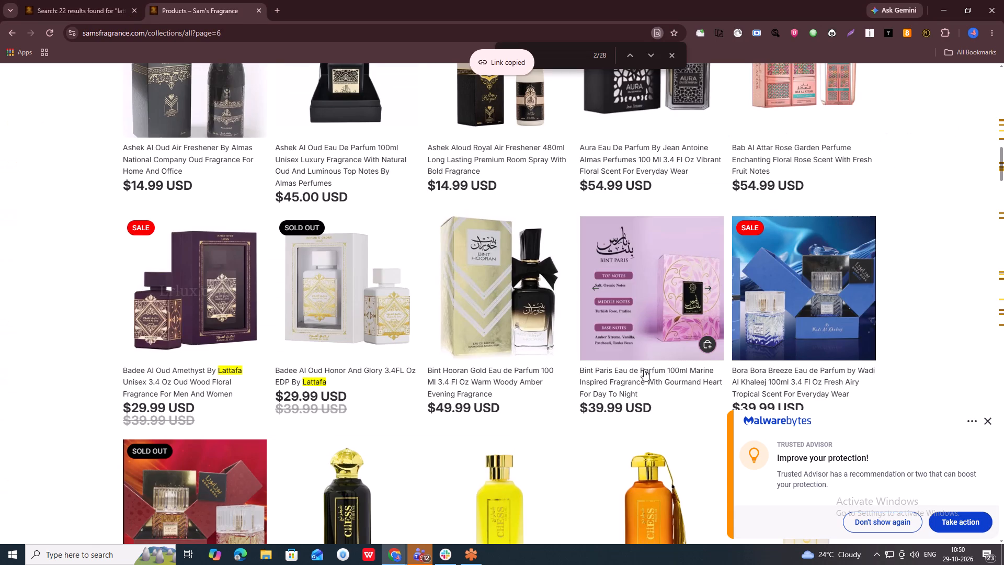
scroll(644, 369, down, 5)
scroll(600, 371, up, 5)
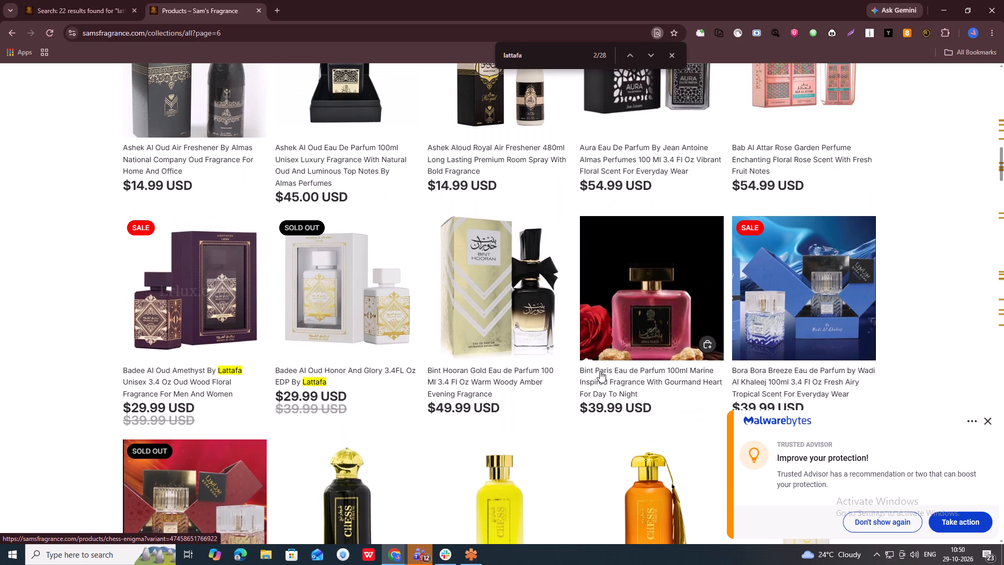
scroll(600, 371, down, 5)
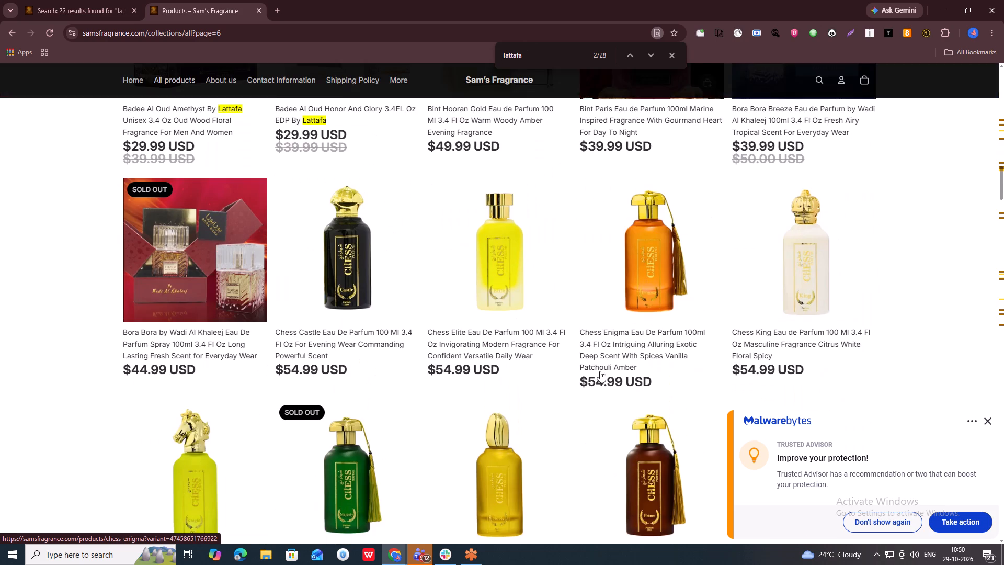
scroll(600, 371, down, 4)
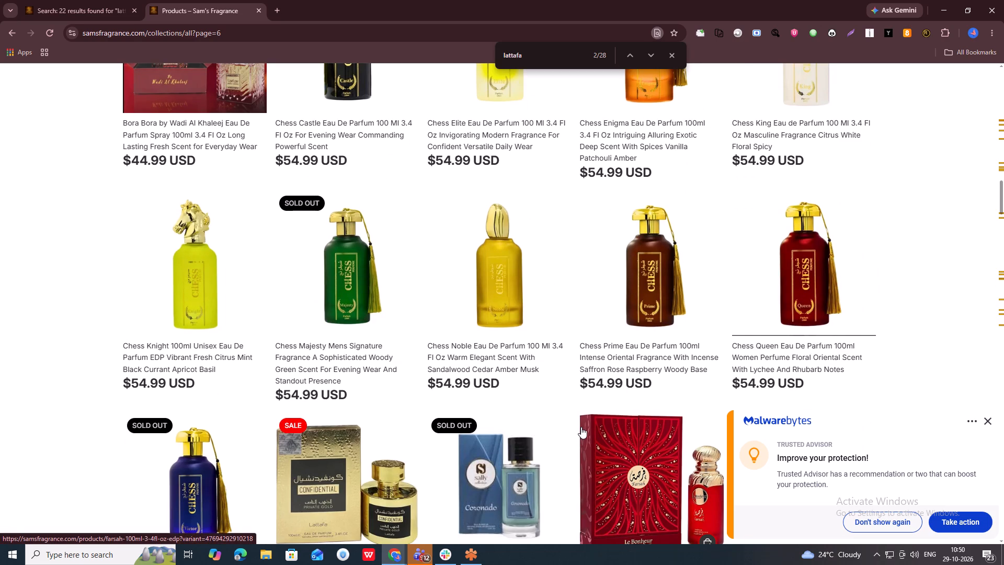
scroll(581, 427, down, 5)
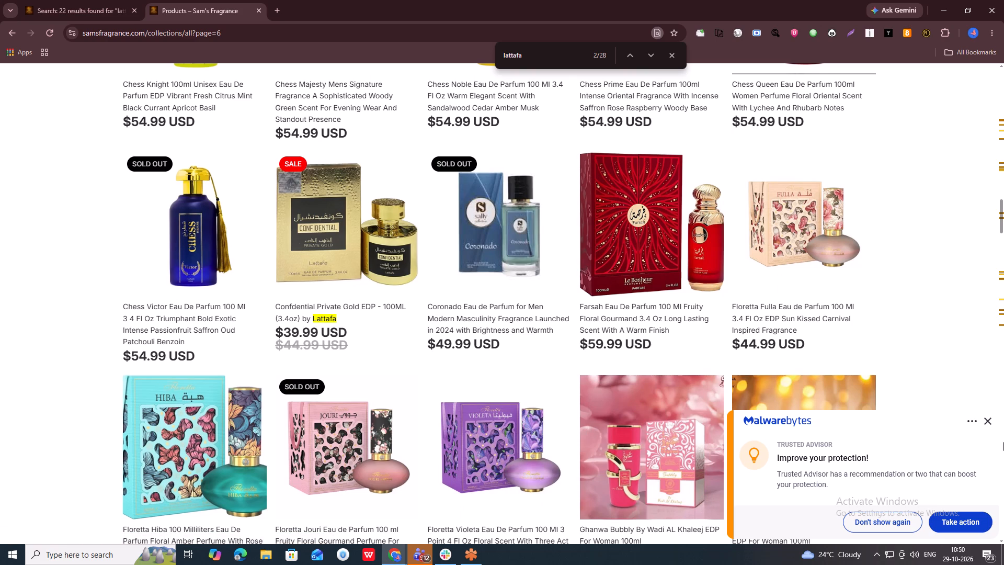
click(986, 420)
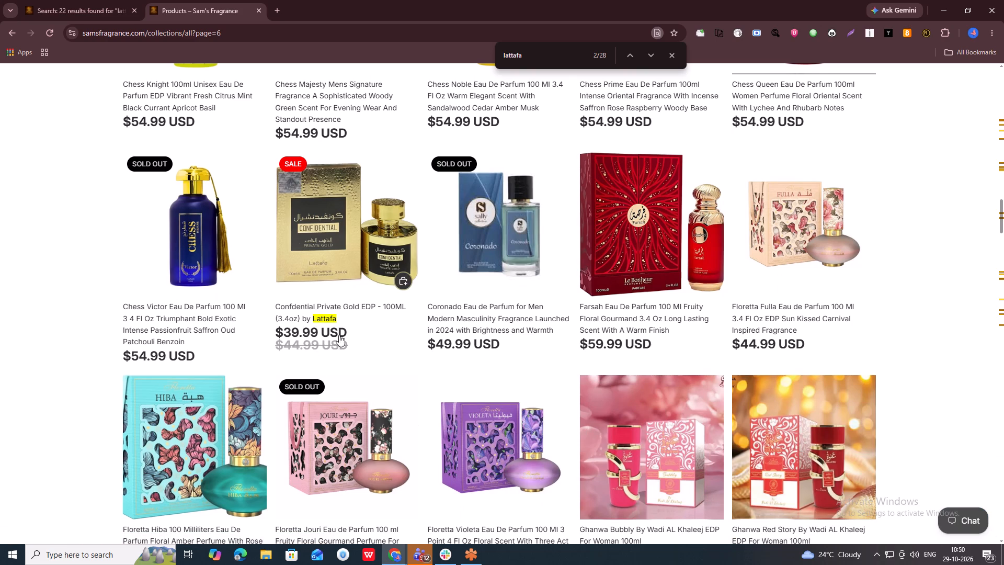
right_click(339, 315)
click(383, 428)
key(alt+Tab)
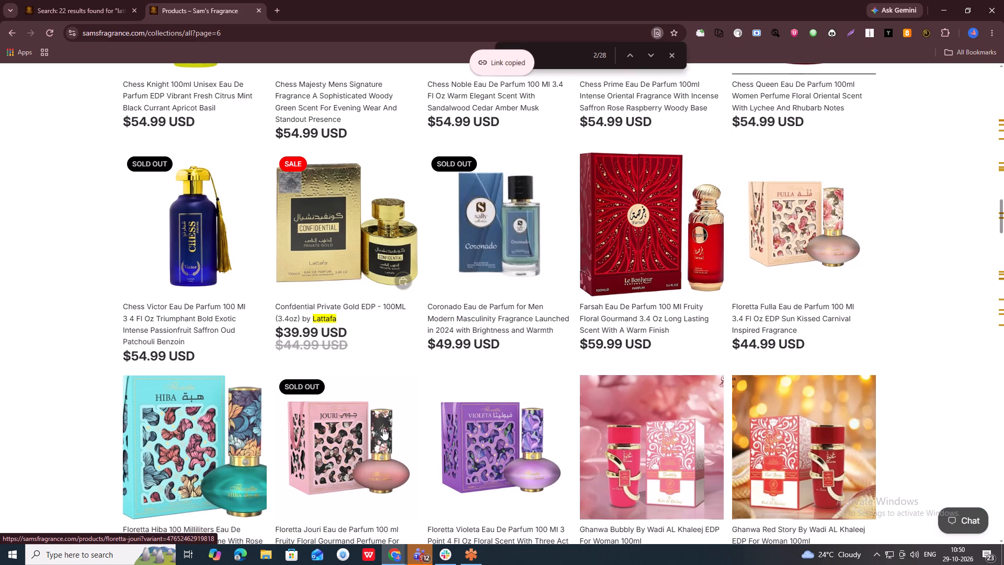
key(ctrl+v)
click(390, 469)
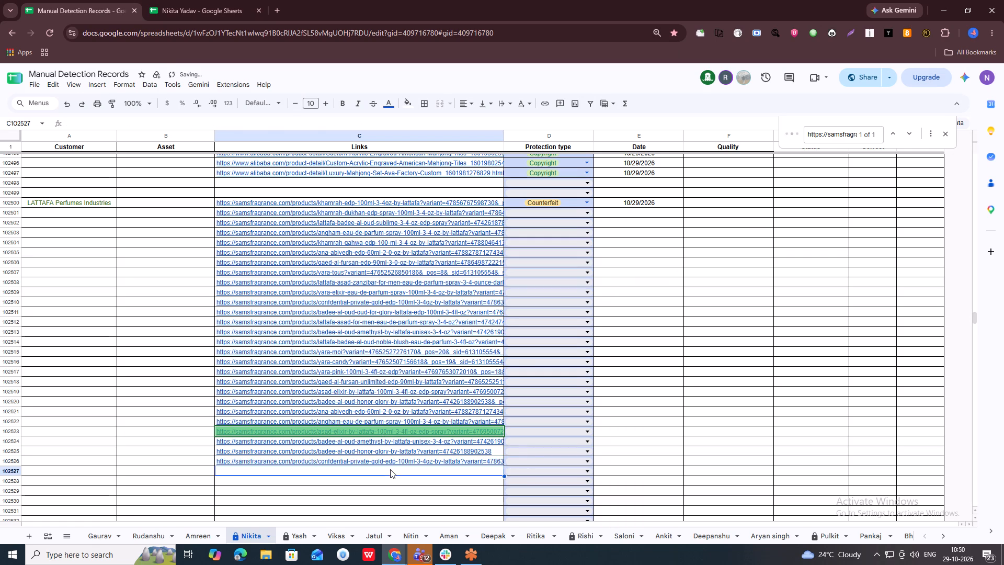
key(ctrl+f)
key(ctrl+v)
Open the Ghanwa Bubbly and Ghanwa Red Story listings in new tabs from the catalogue.
key(alt+Tab)
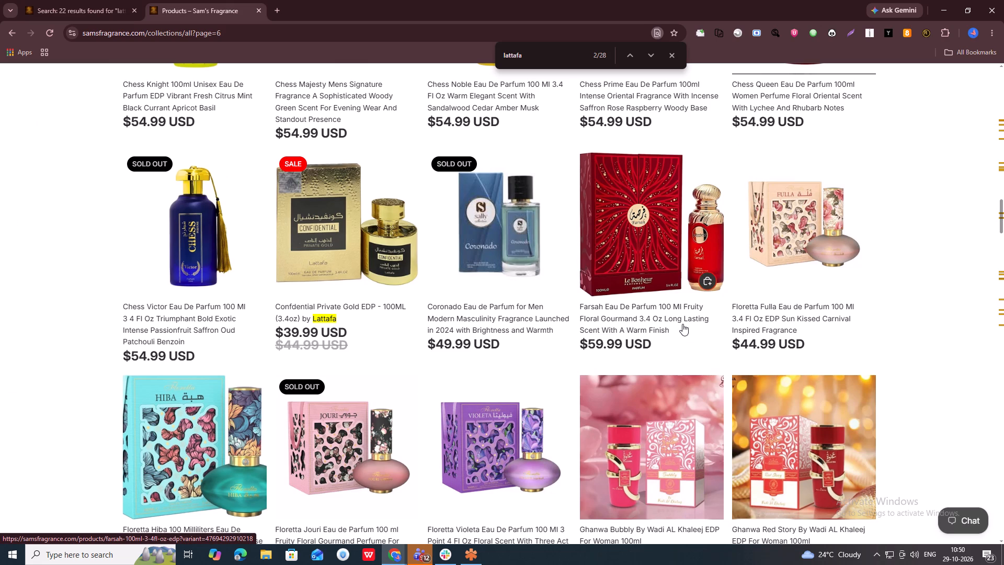
scroll(375, 380, down, 3)
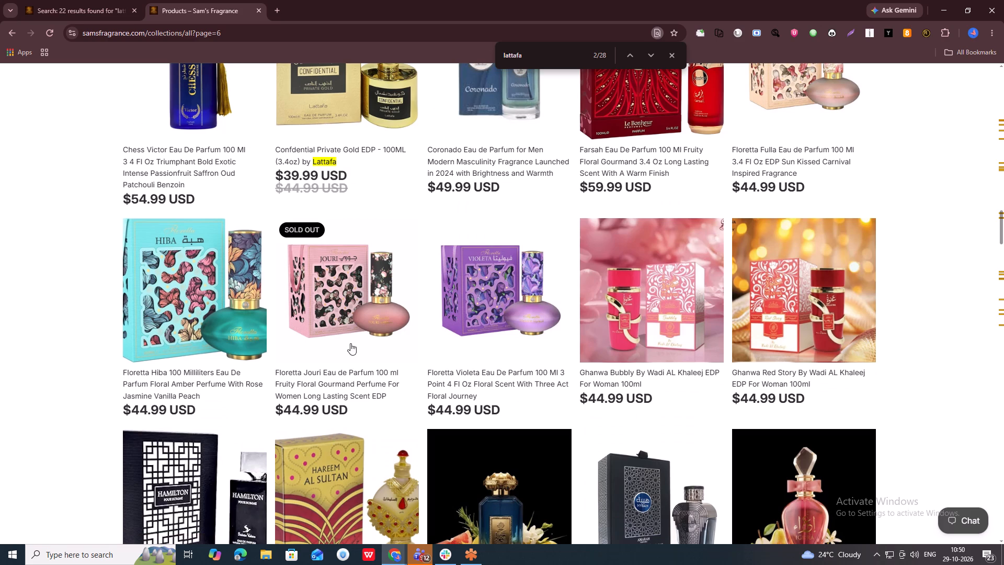
middle_click(642, 327)
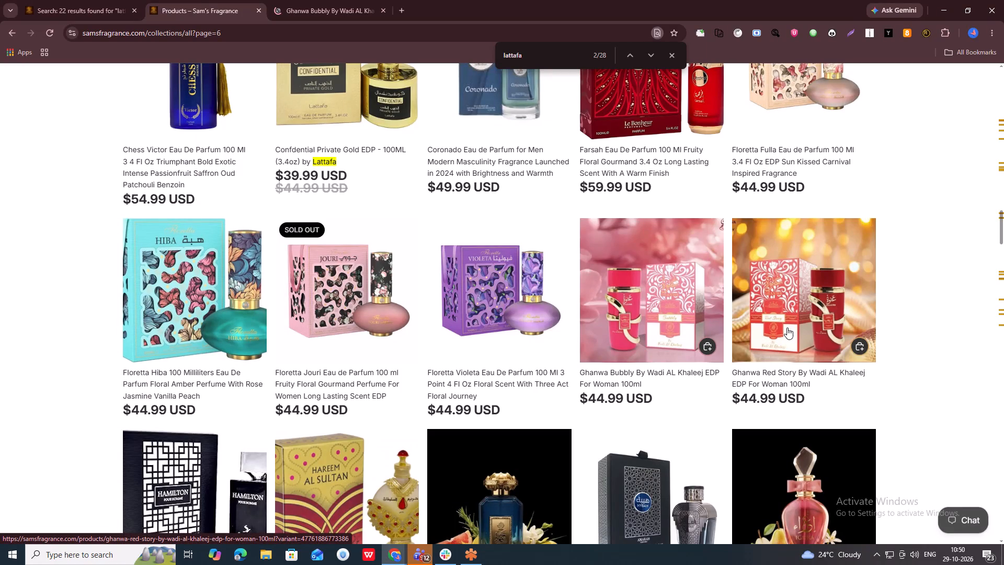
middle_click(809, 305)
Copy the Khamrah Dukhan EDP Spray 100ML listing's link into Links cell C102527, and search the detection sheet for that URL.
scroll(546, 395, down, 4)
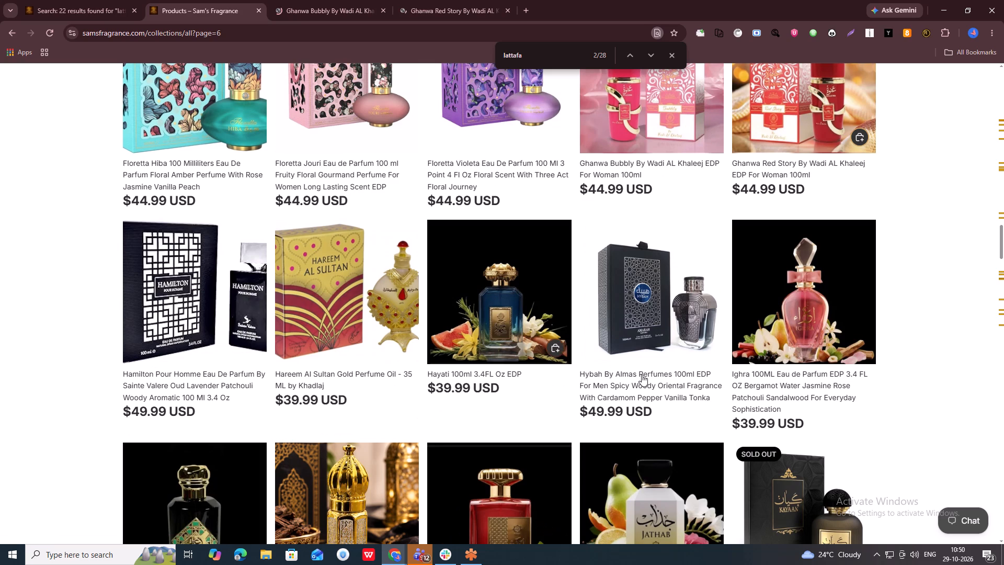
scroll(519, 381, down, 4)
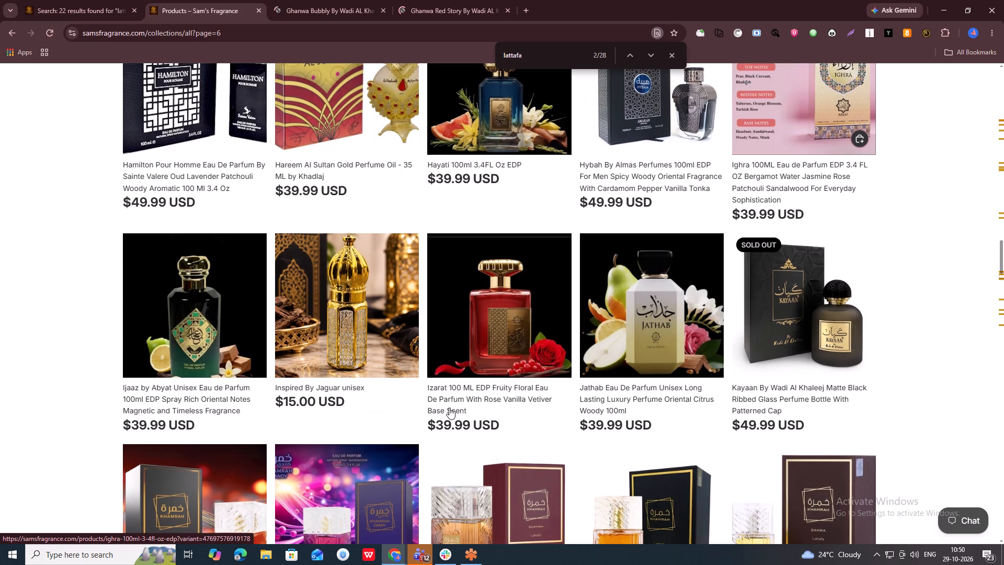
scroll(698, 373, down, 4)
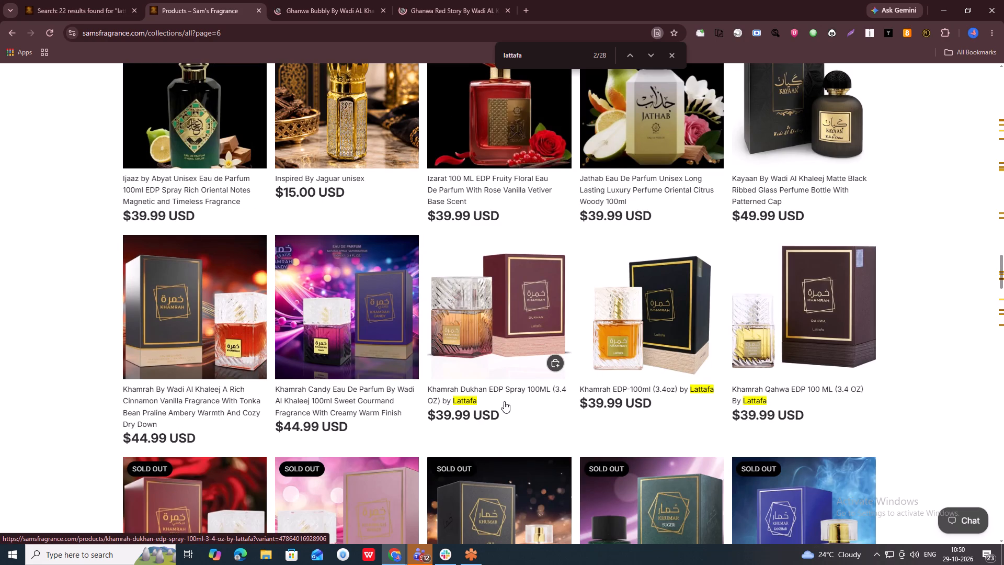
right_click(477, 391)
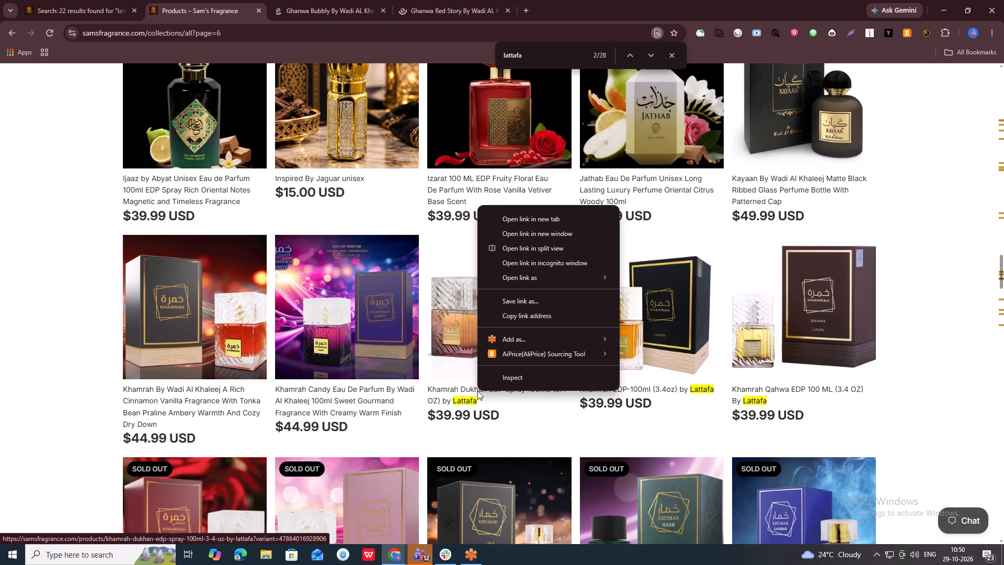
click(538, 318)
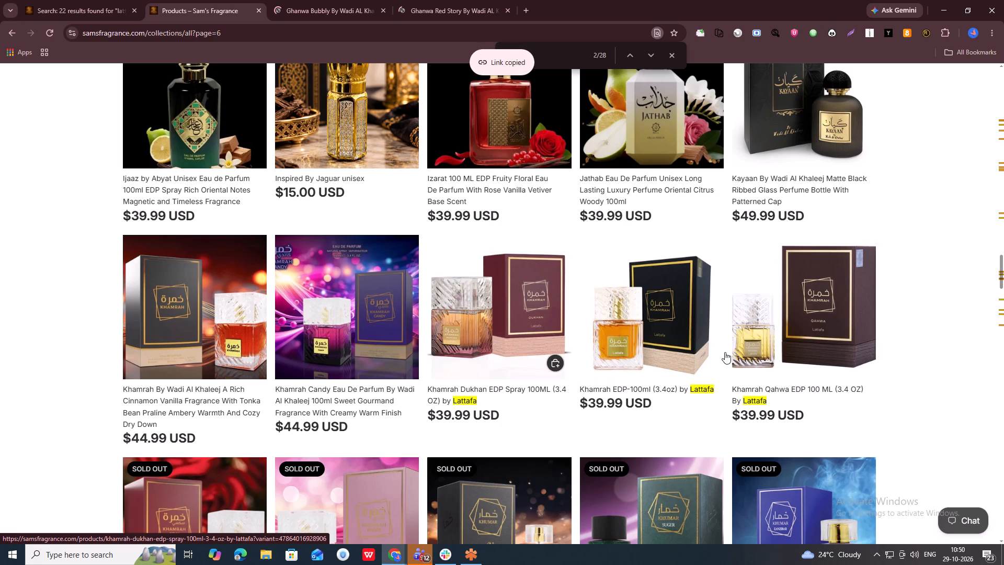
key(alt+Tab)
key(ctrl+v)
key(Down)
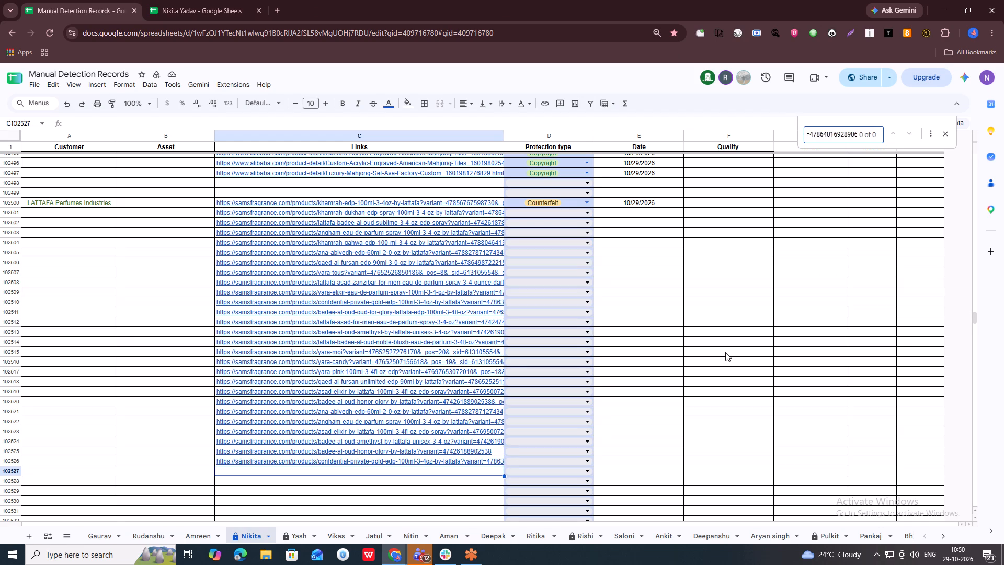
click(408, 469)
key(ctrl+v)
key(ctrl+f)
key(ctrl+v)
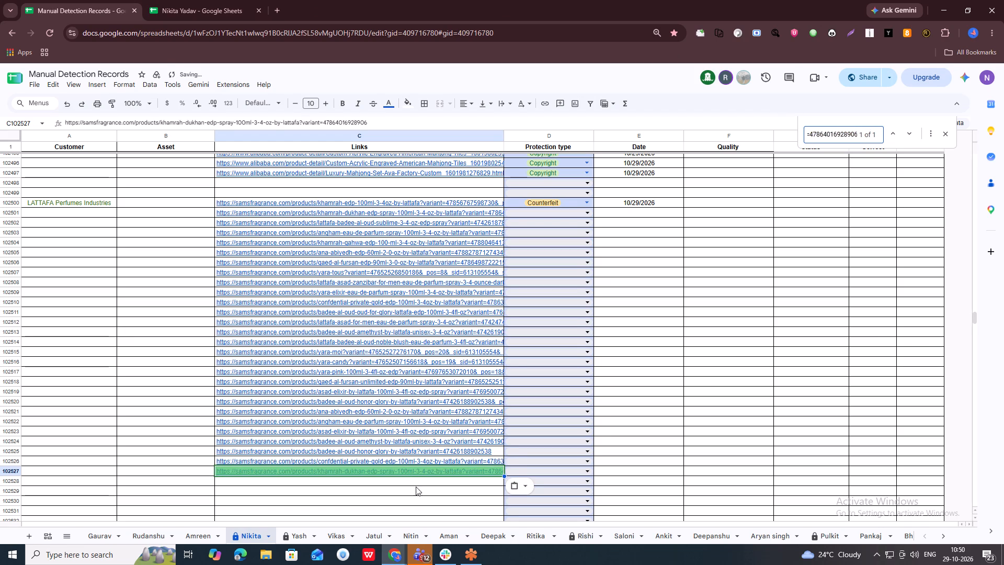
key(alt+Tab)
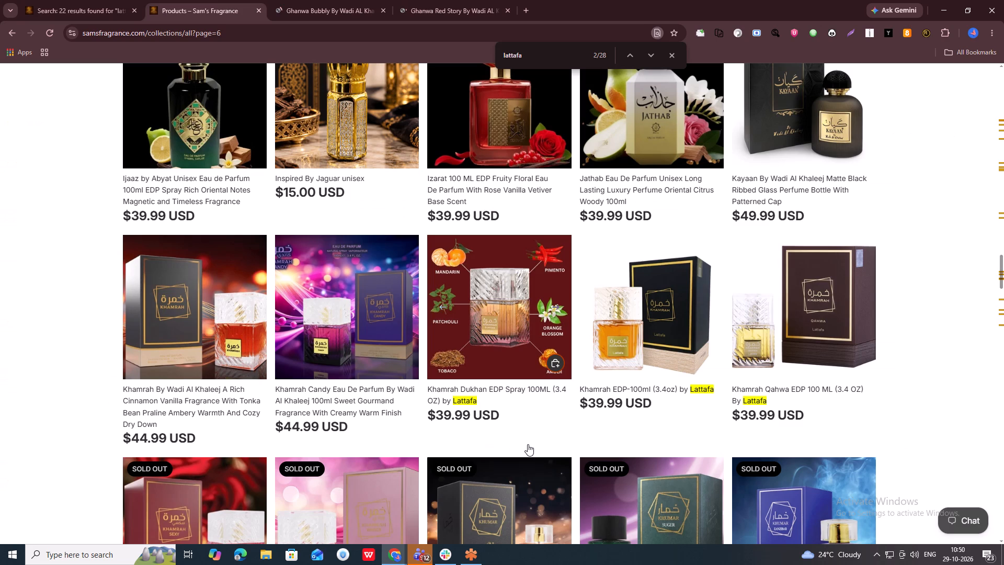
Check the opened Ghanwa Bubbly and Ghanwa Red Story listings for their brand, closing each one once viewed.
click(351, 13)
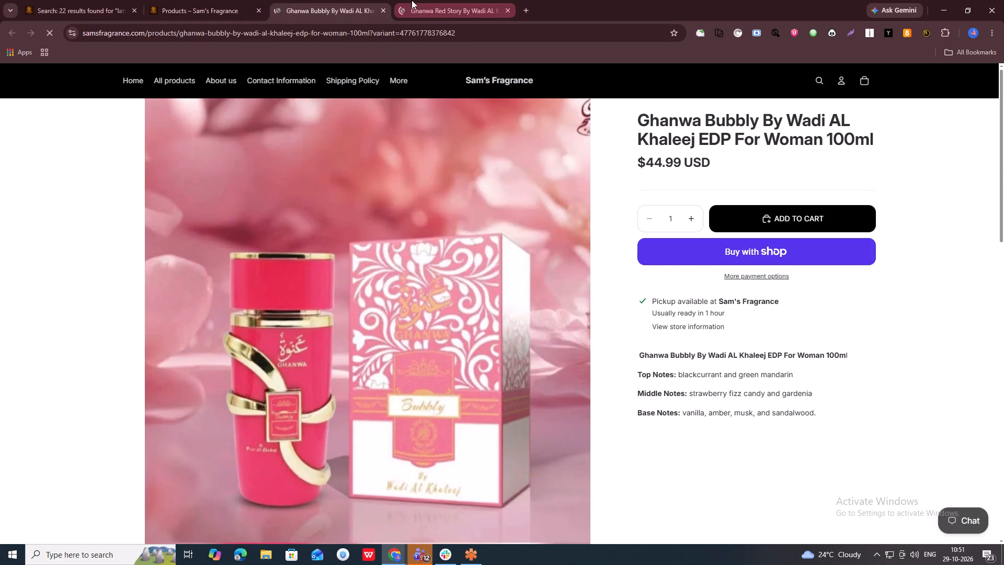
middle_click(352, 0)
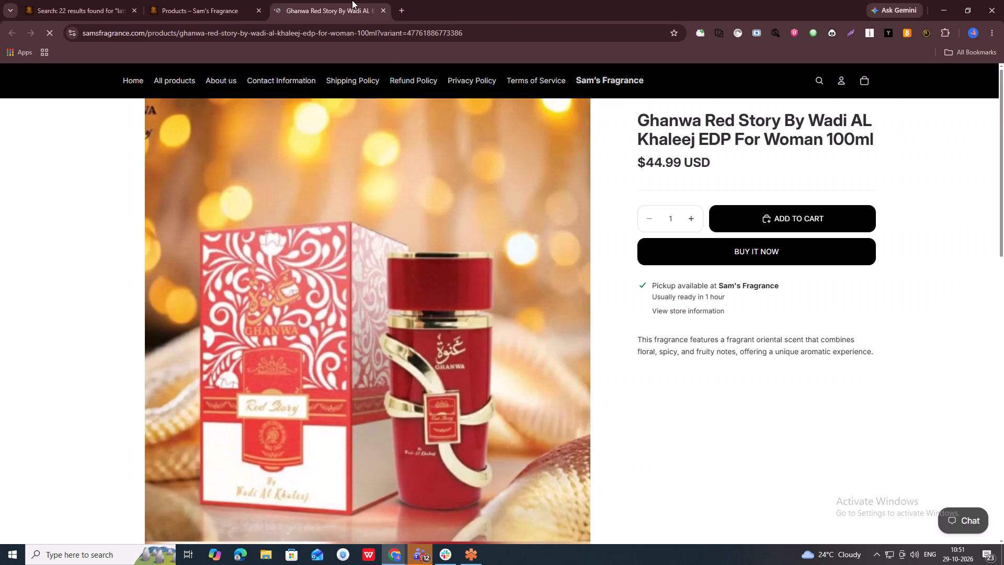
middle_click(352, 0)
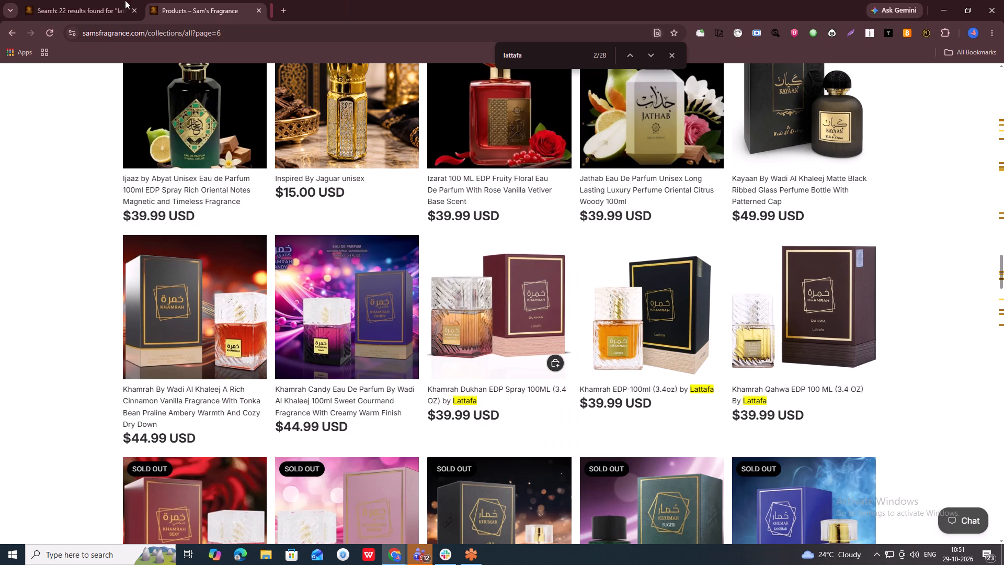
Copy the recorded Sam's Fragrance URLs from the Links column, through C102527, in Manual Detection Records.
key(alt+Tab)
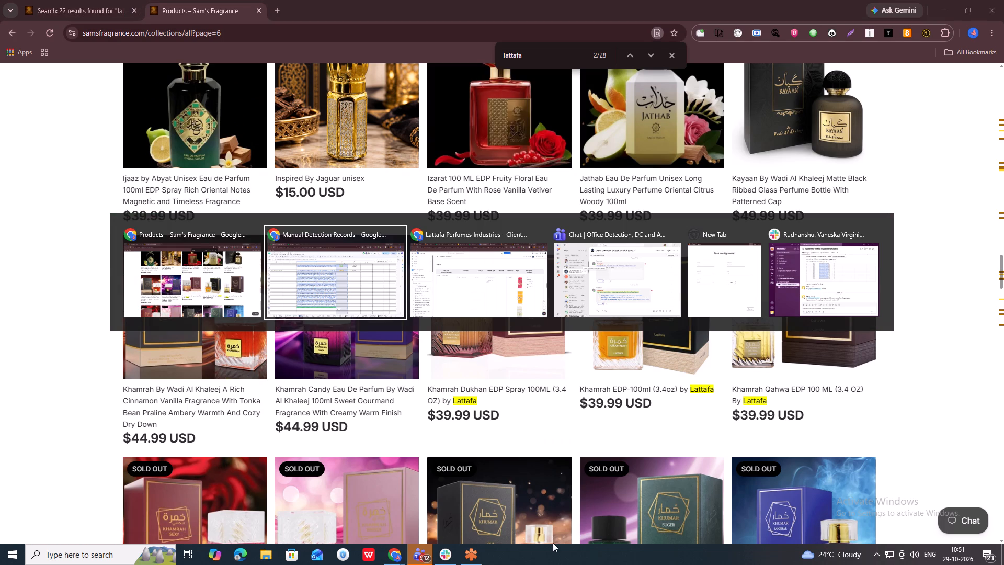
drag(459, 198, 459, 317)
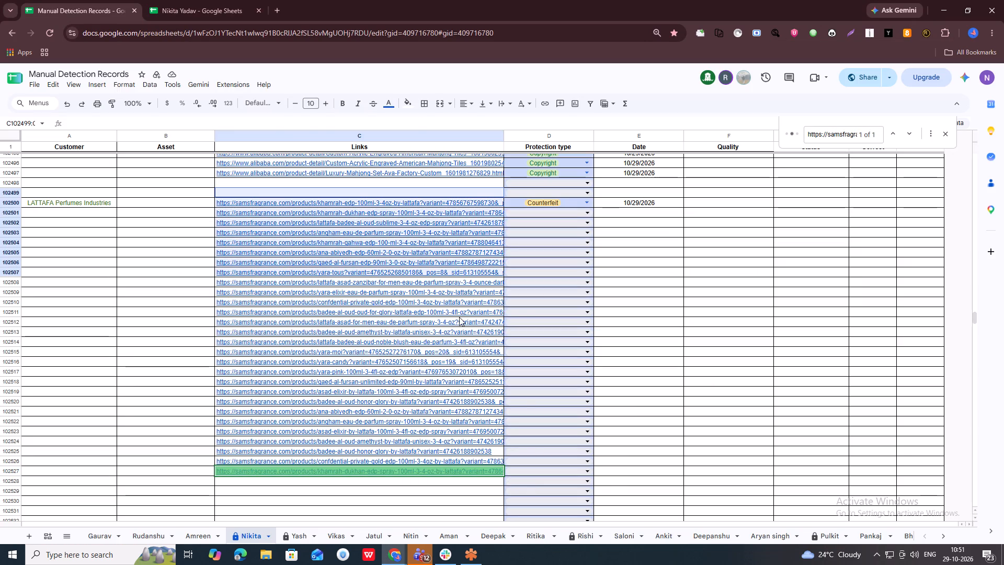
drag(459, 317, 454, 474)
key(ctrl+c)
key(ctrl+c)
key(ctrl+c)
key(ctrl+c)
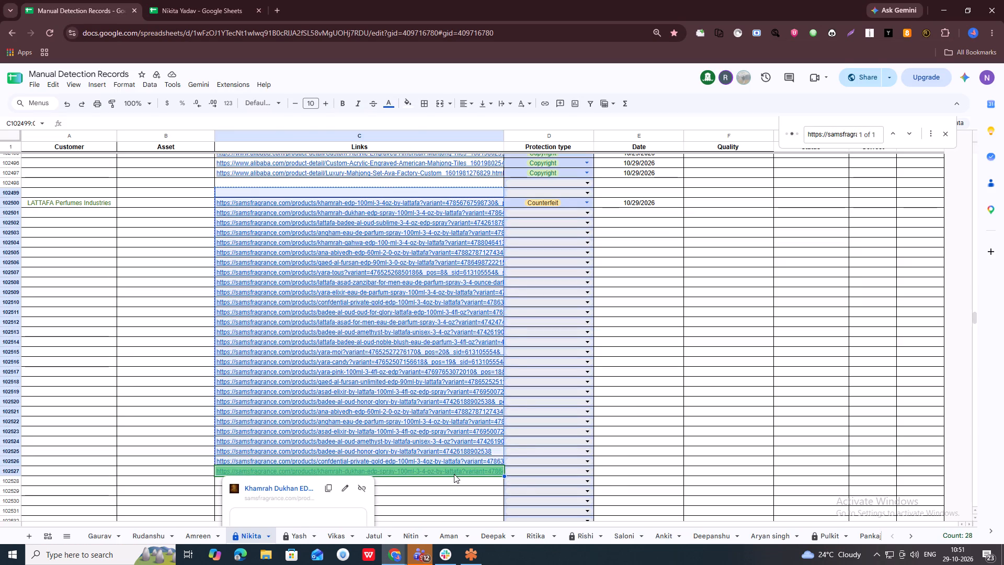
Set up the Lattafa new incident with asset Lattafa - 3 - Perfume, protection type Product counterfeit, and multiple detection links enabled.
key(alt+Tab)
key(alt+Tab)
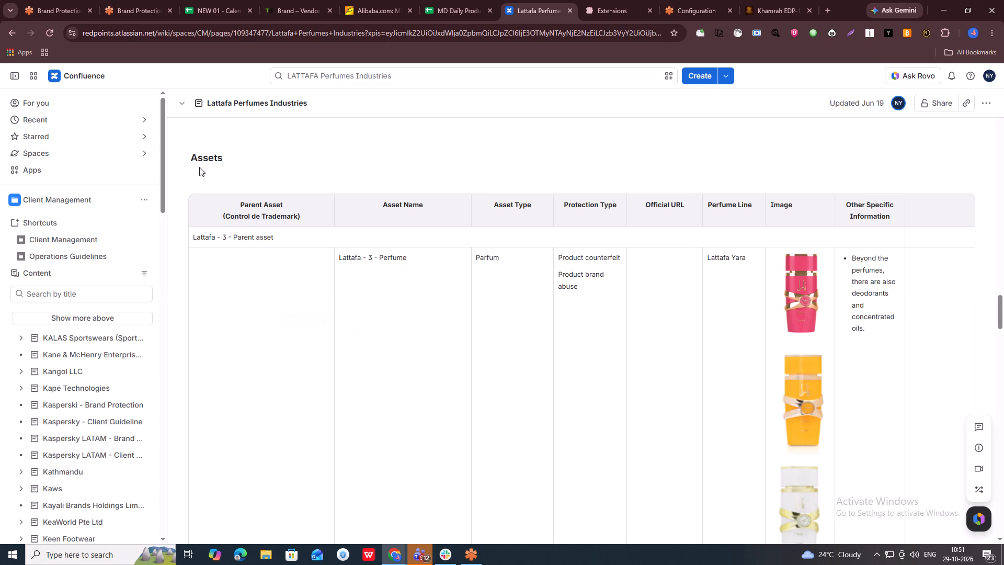
click(66, 0)
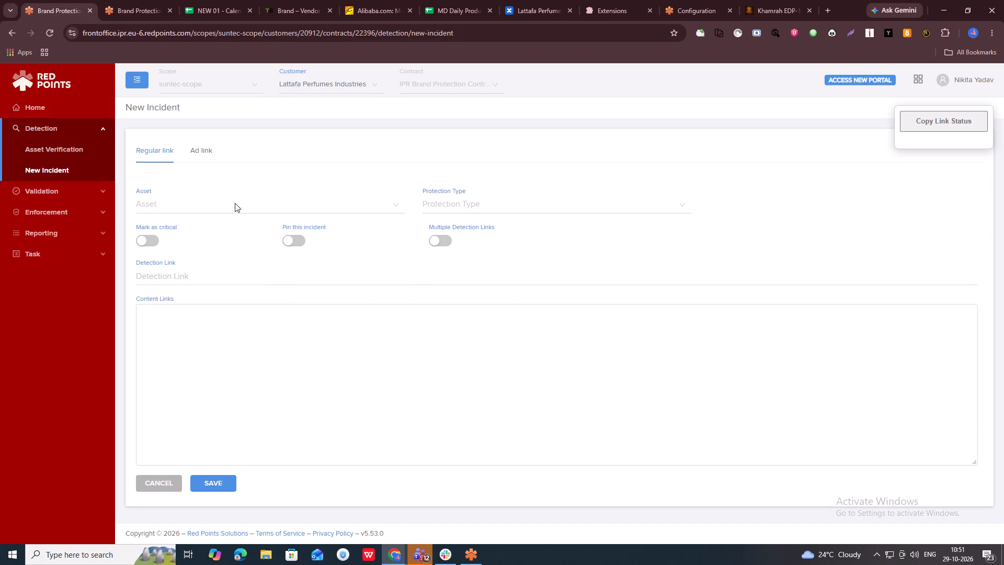
click(235, 203)
click(207, 232)
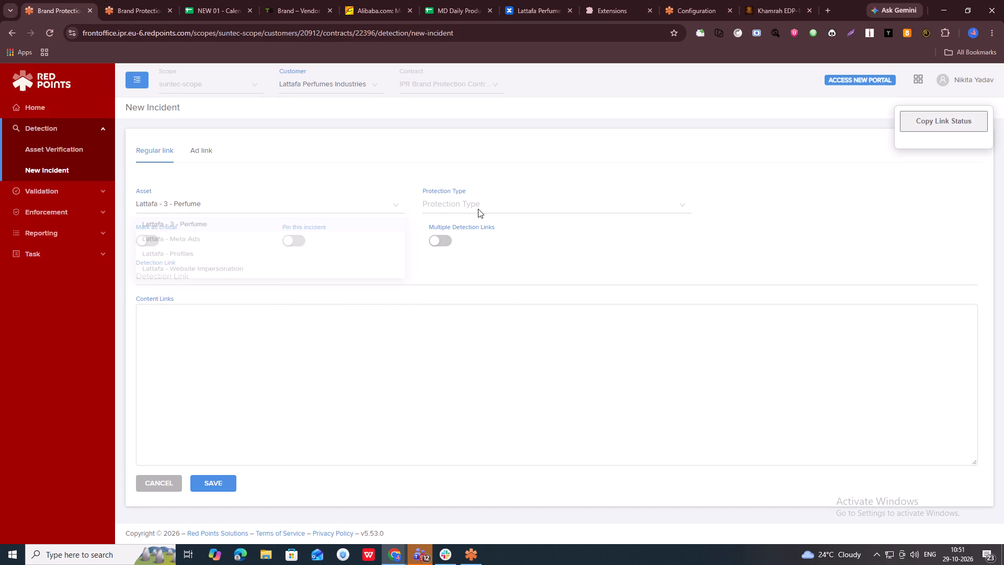
click(478, 209)
click(477, 244)
click(443, 237)
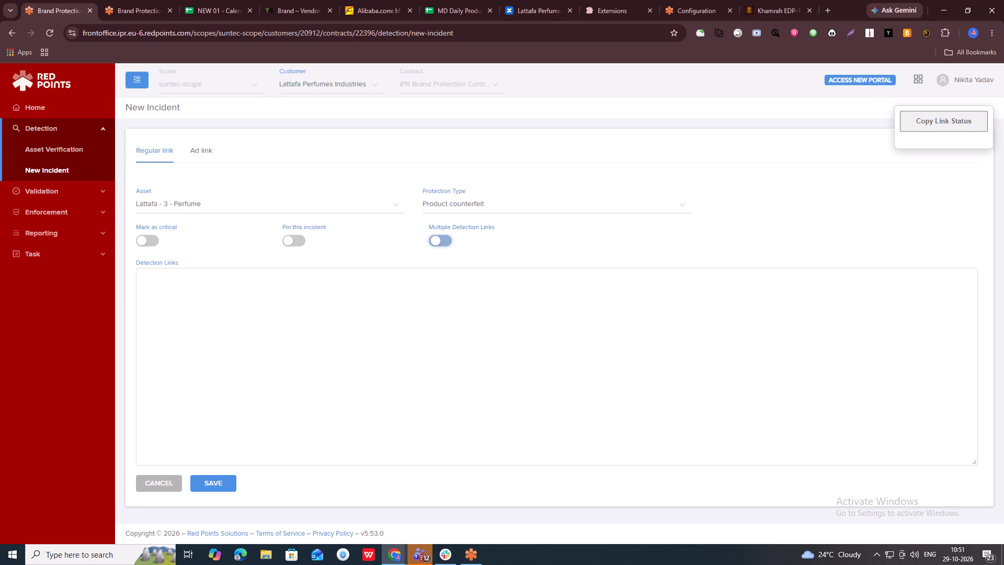
Paste the copied URLs as the incident's detection links and save the submission.
click(441, 345)
key(ctrl+v)
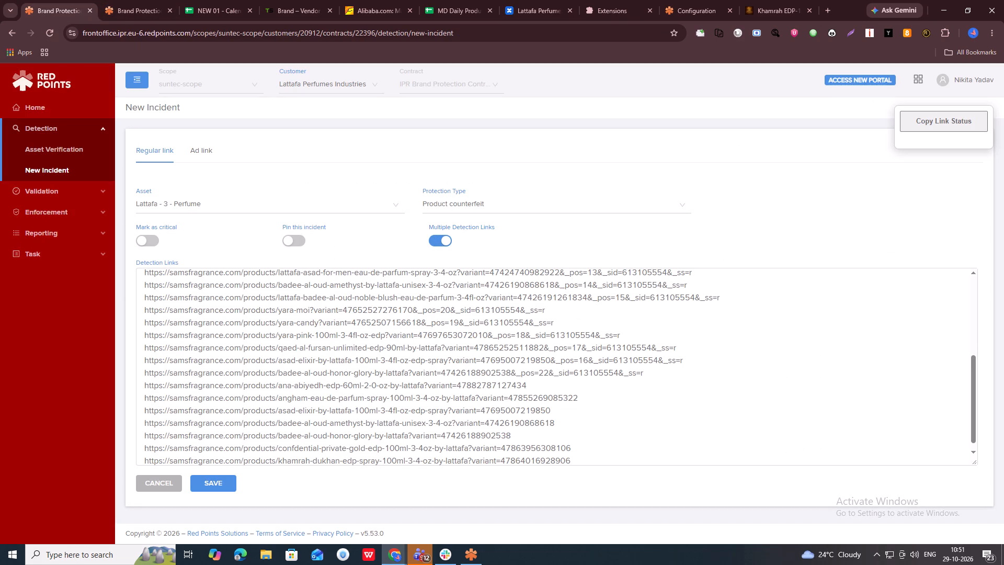
scroll(366, 385, down, 6)
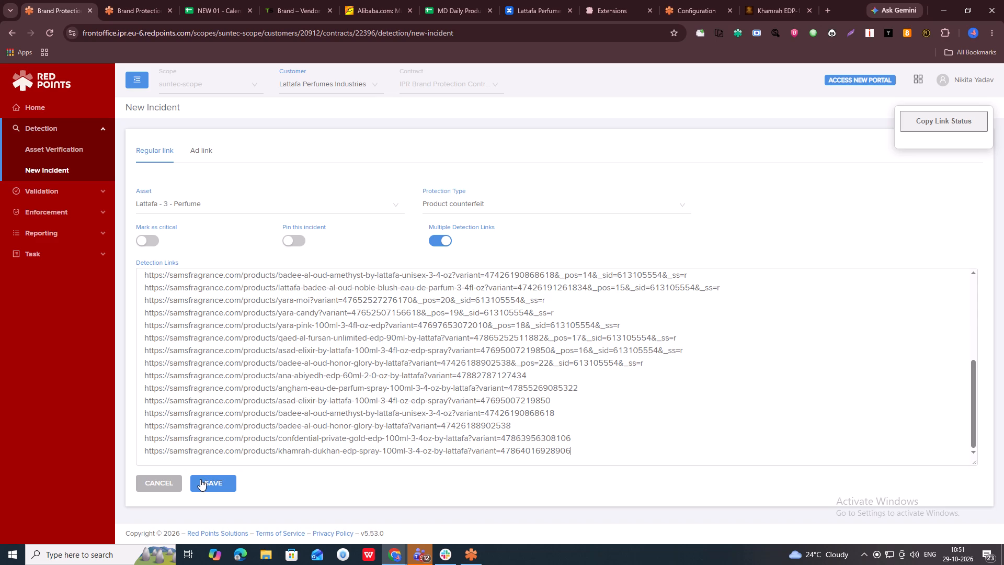
click(206, 486)
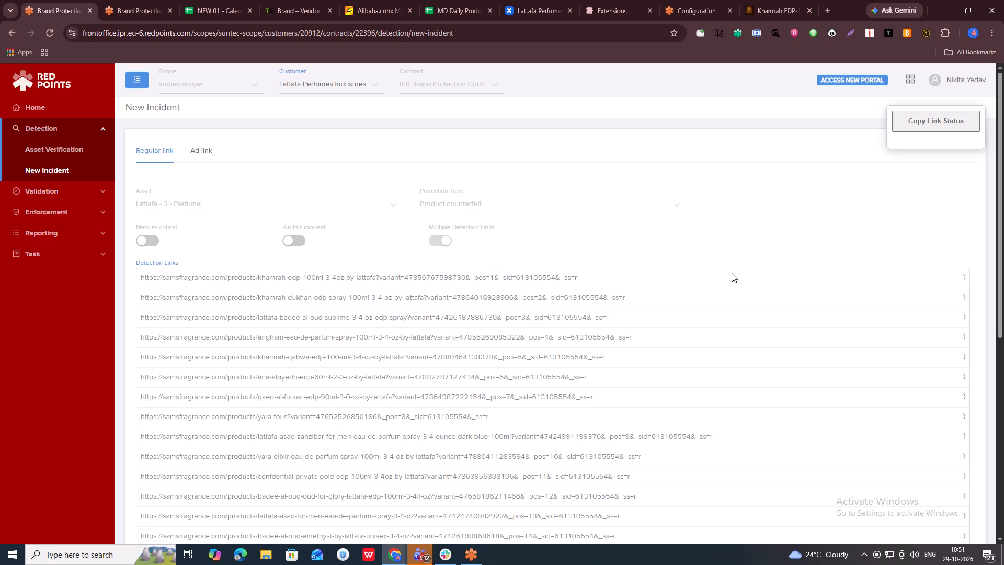
Copy the asset name Lattafa - 3 - Perfume from the incident form into Asset cell B102500 of the detection sheet.
key(alt+Tab)
key(alt+Tab)
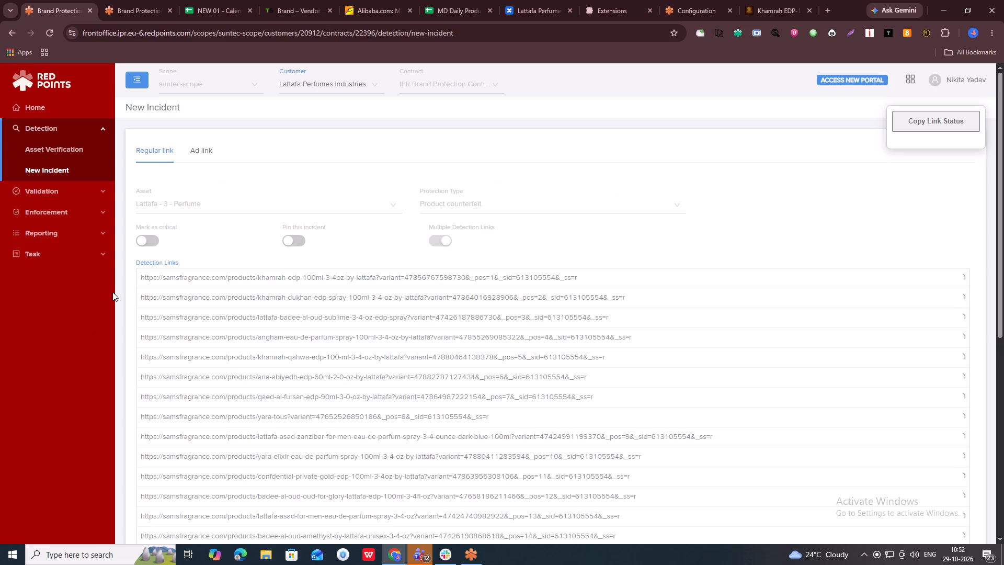
alt+click(215, 210)
key(alt+Tab)
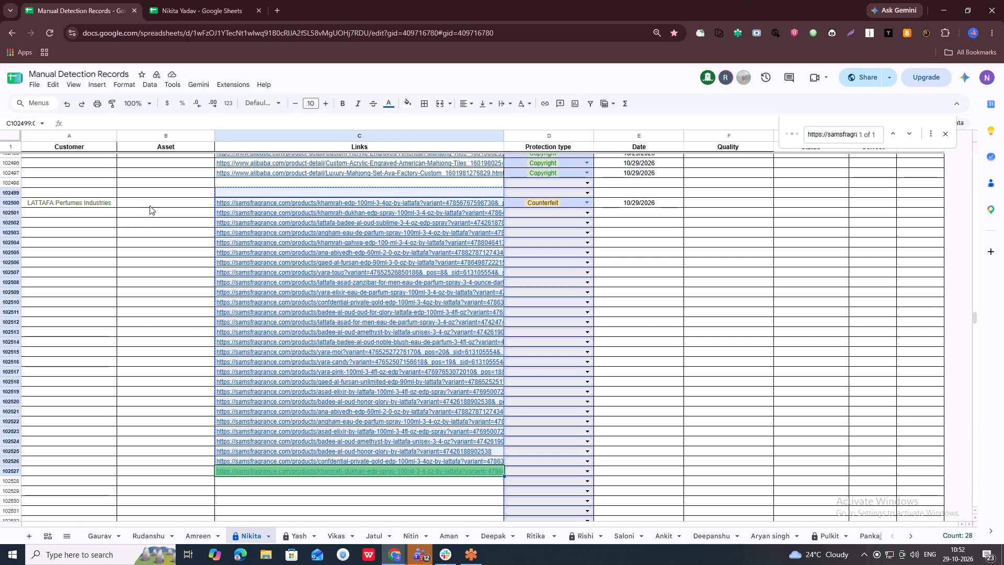
click(150, 206)
key(ctrl+v)
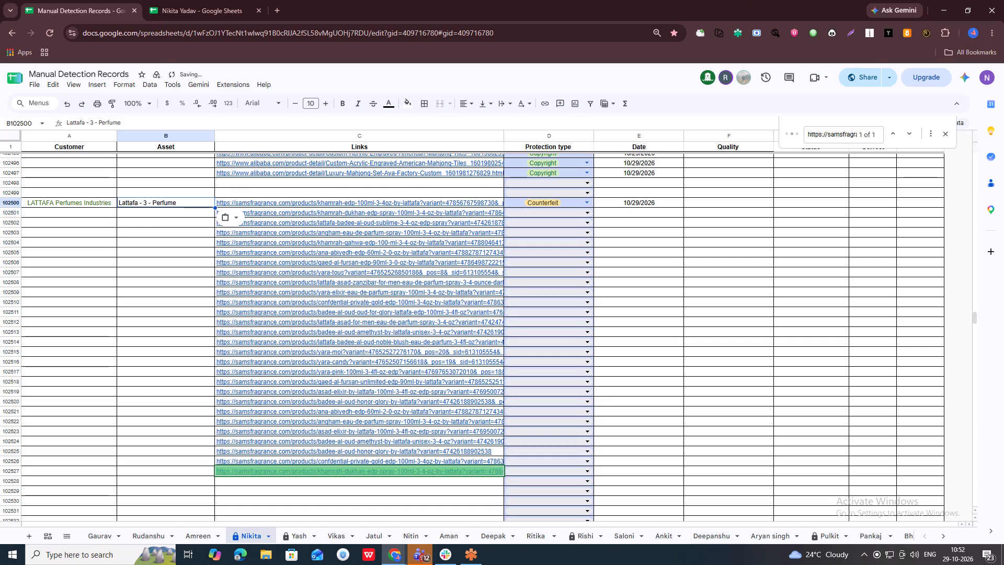
Fill the customer, asset, Counterfeit protection type and 10/29/2026 date down from row 102500 through row 102527.
key(shift+Left)
key(ctrl+space)
key(ctrl+d)
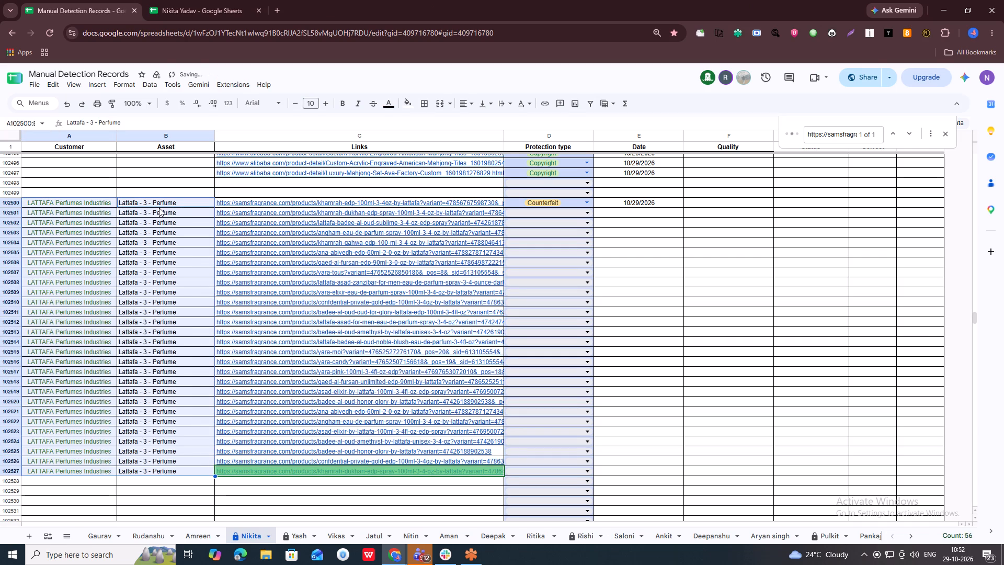
key(Right)
key(Right)
key(shift+Right)
key(ctrl+space)
key(ctrl+d)
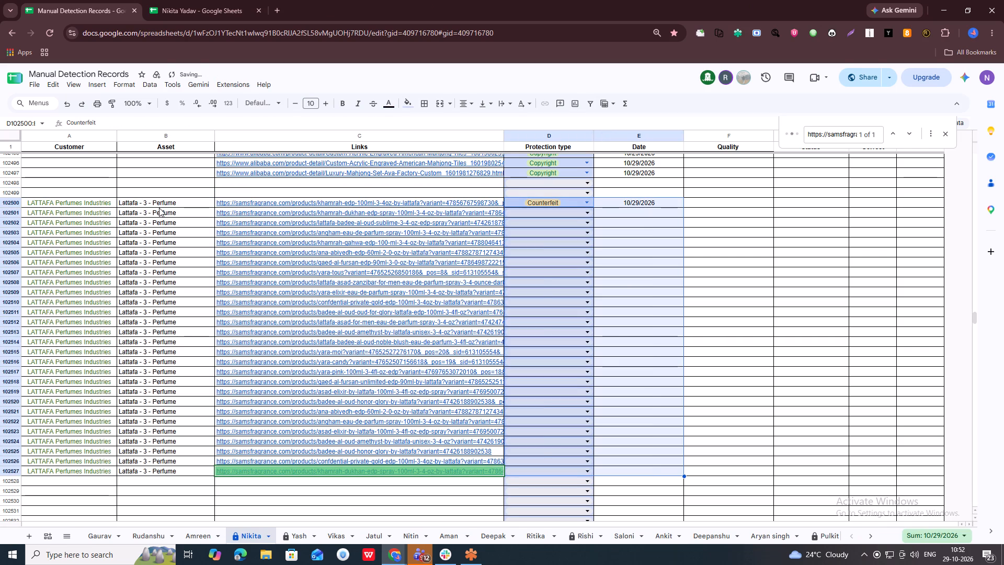
key(Right)
Copy the link status of the created incidents and paste it into the detection sheet starting at F102499.
key(alt+Tab)
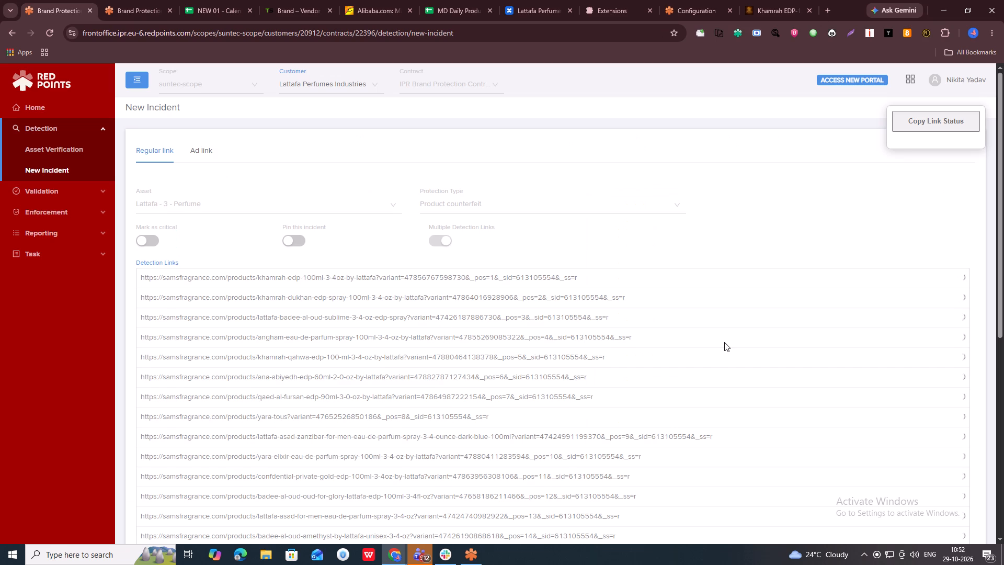
scroll(721, 324, down, 8)
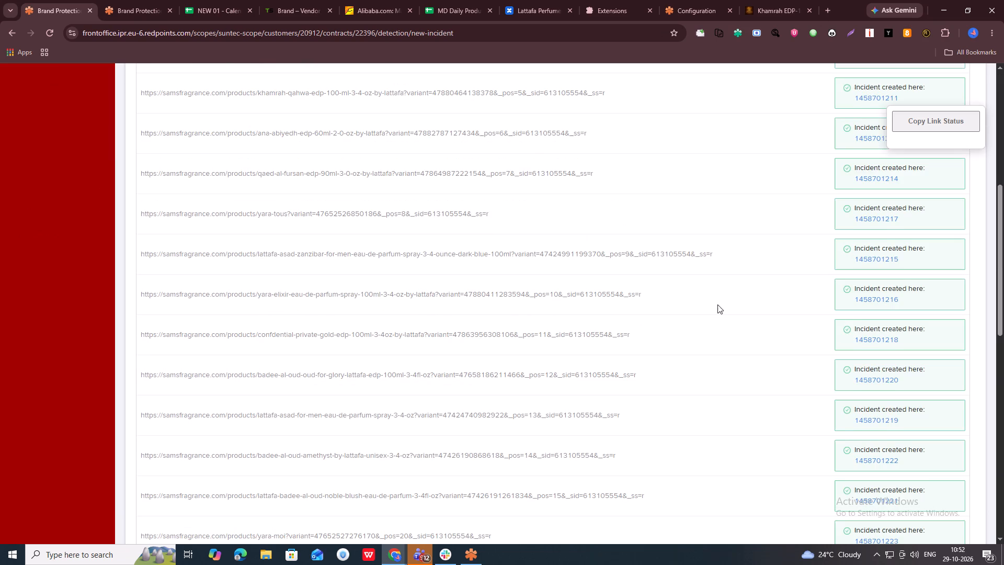
scroll(717, 304, down, 17)
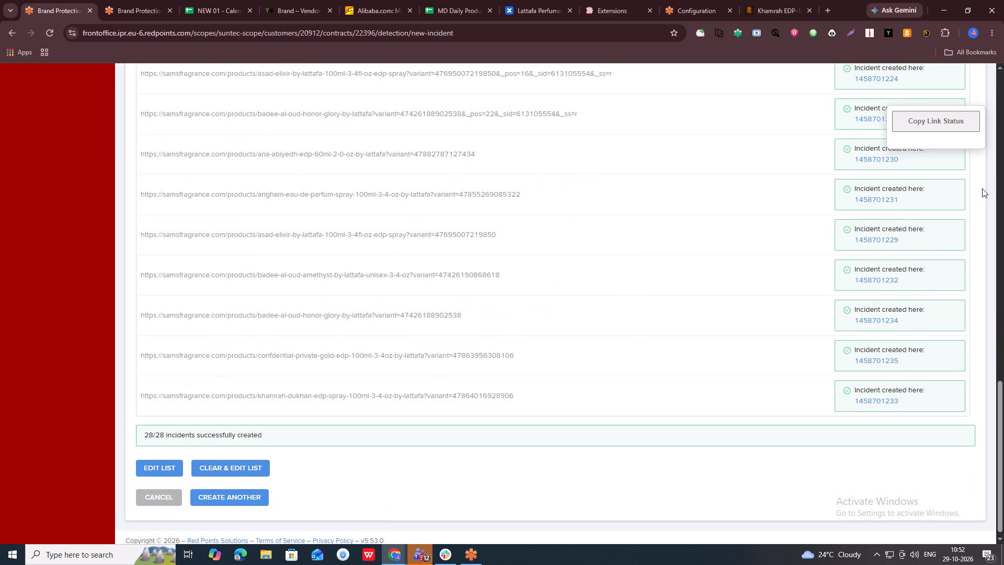
click(929, 123)
key(alt+Tab)
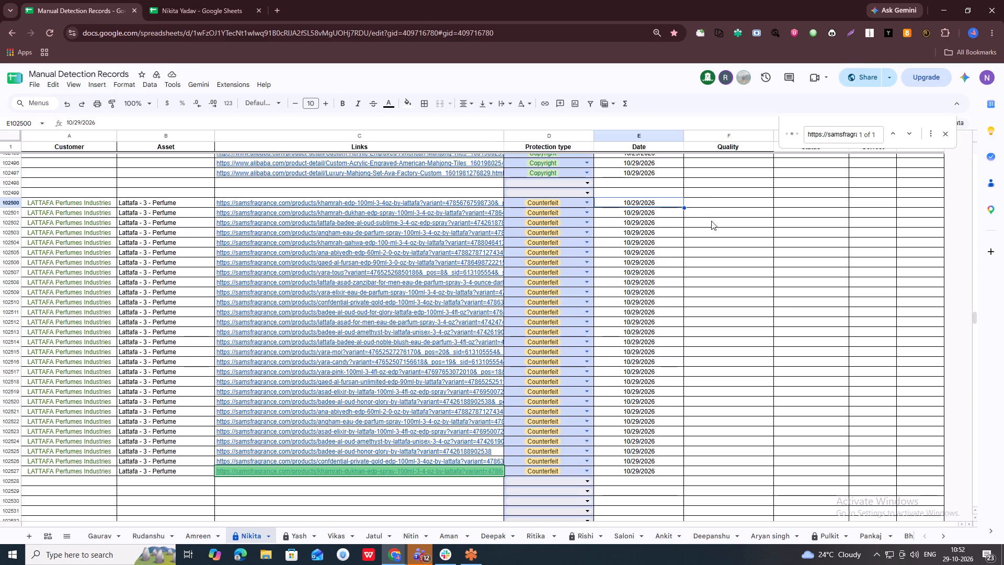
click(709, 189)
key(ctrl+v)
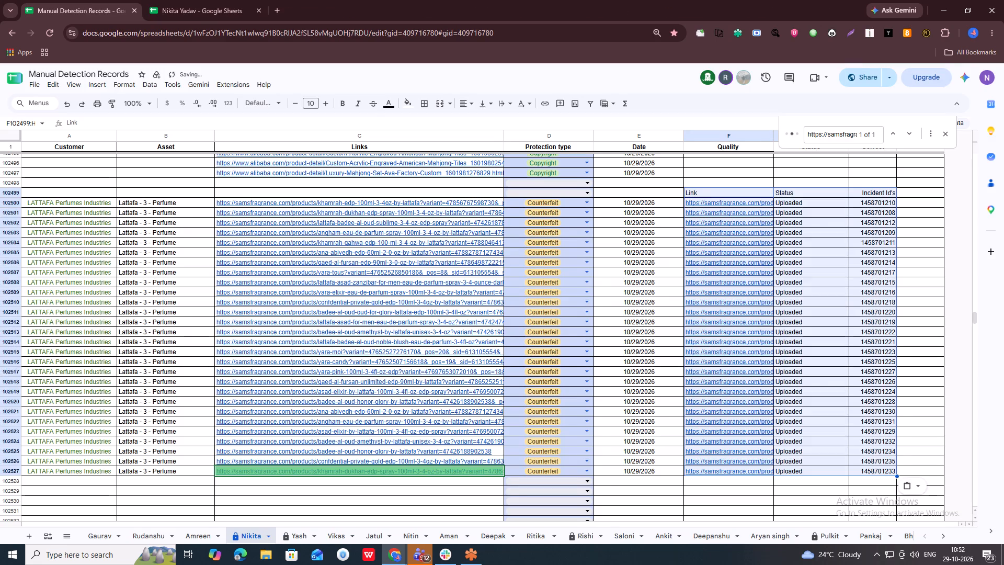
Delete the pasted header cells F102499:H102499 and the duplicate URLs in Quality cells F102500:F102527.
key(Left)
key(Right)
key(shift+Right)
key(shift+Right)
key(Delete)
key(Down)
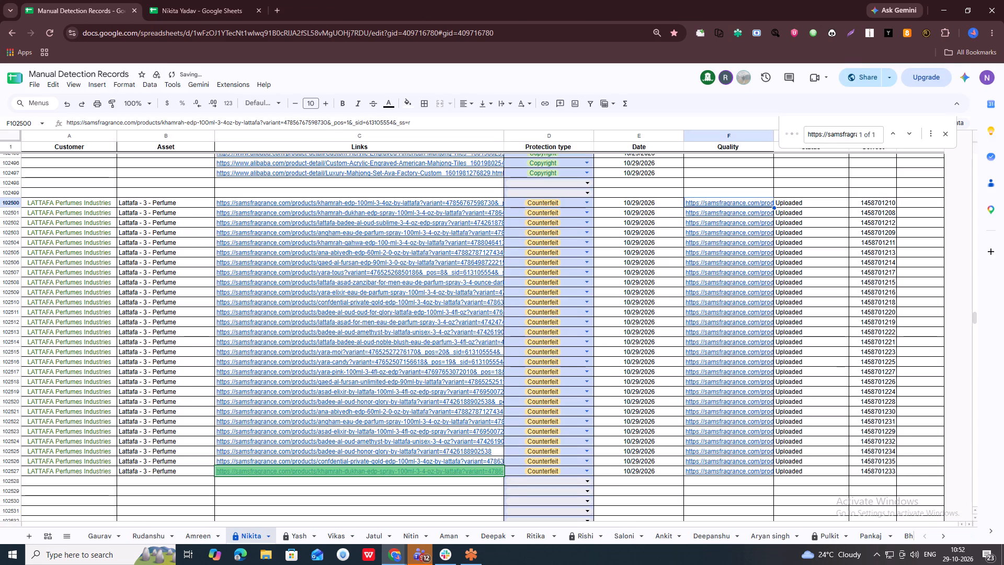
key(ctrl+shift+Down)
key(Delete)
key(Right)
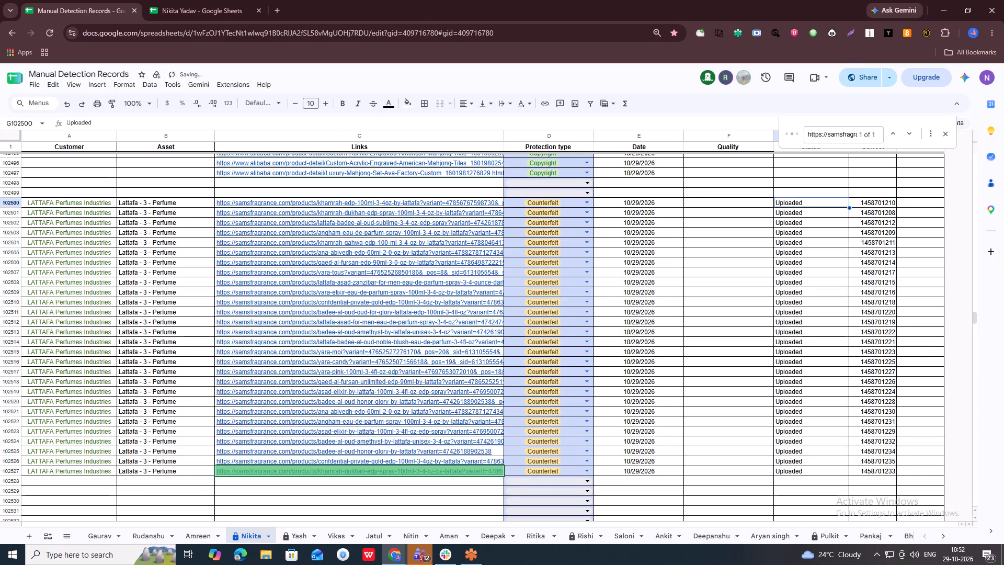
Select the next empty Links cell, C102528, and clear the submitted link list from the incident form for further editing.
key(ctrl+Down)
key(Down)
key(Left)
key(Left)
key(Left)
key(Left)
key(alt+Tab)
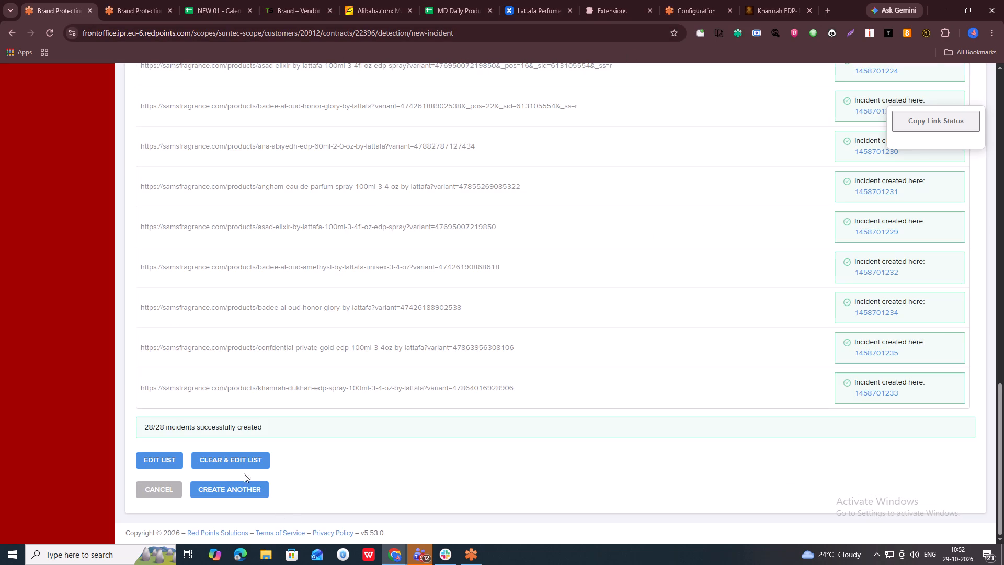
click(236, 461)
Copy the Khamrah Dukhan EDP Spray 100ML listing's link into Links cell C102528, and search the detection sheet for that URL.
key(alt+Tab)
key(alt+Tab)
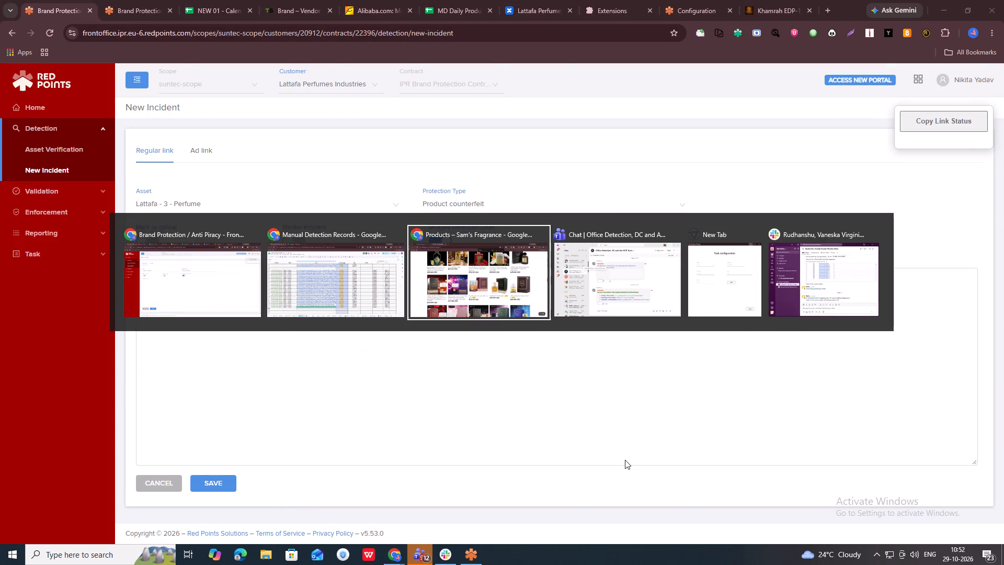
key(Right)
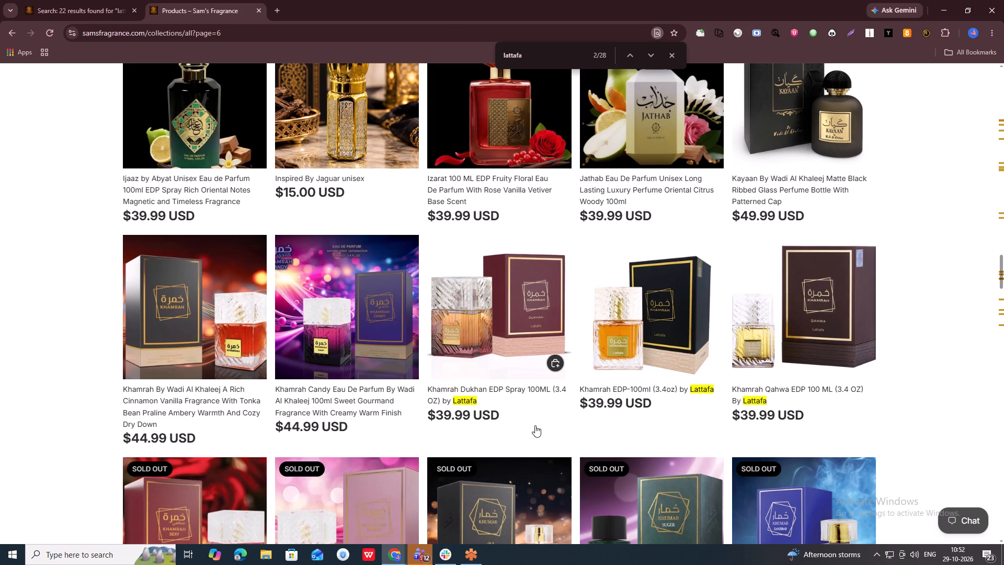
key(Right)
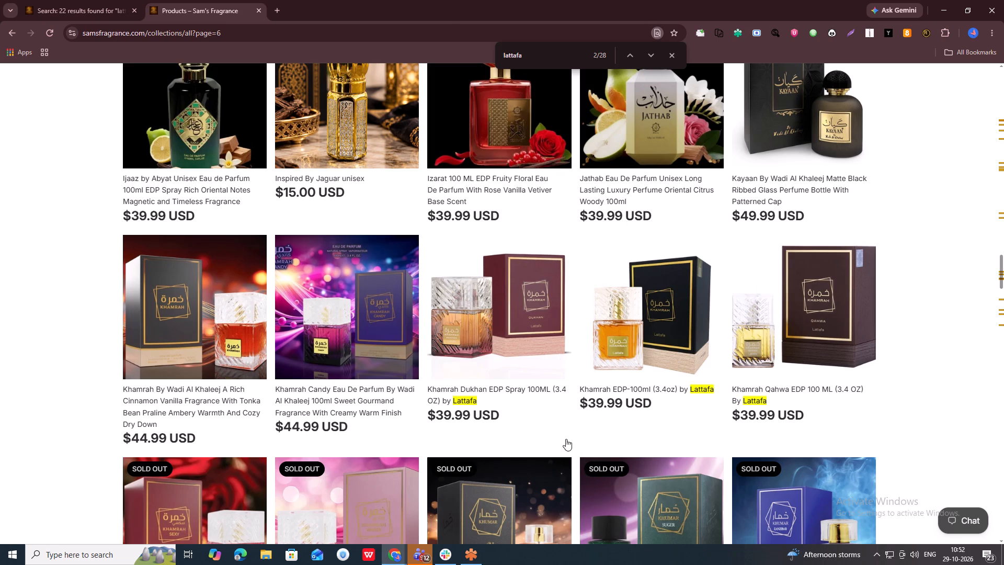
right_click(476, 392)
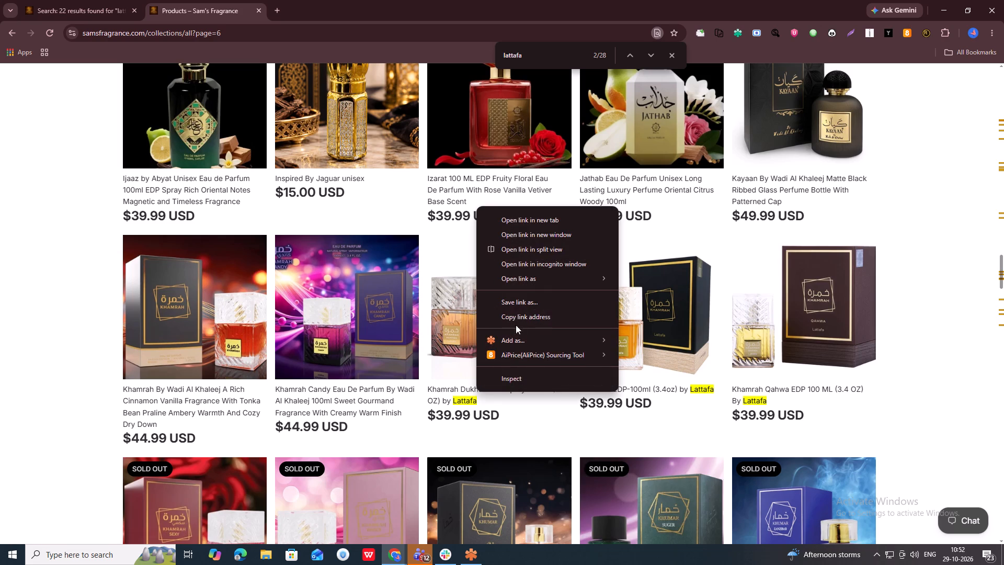
click(517, 320)
key(alt+Tab)
key(alt+Tab)
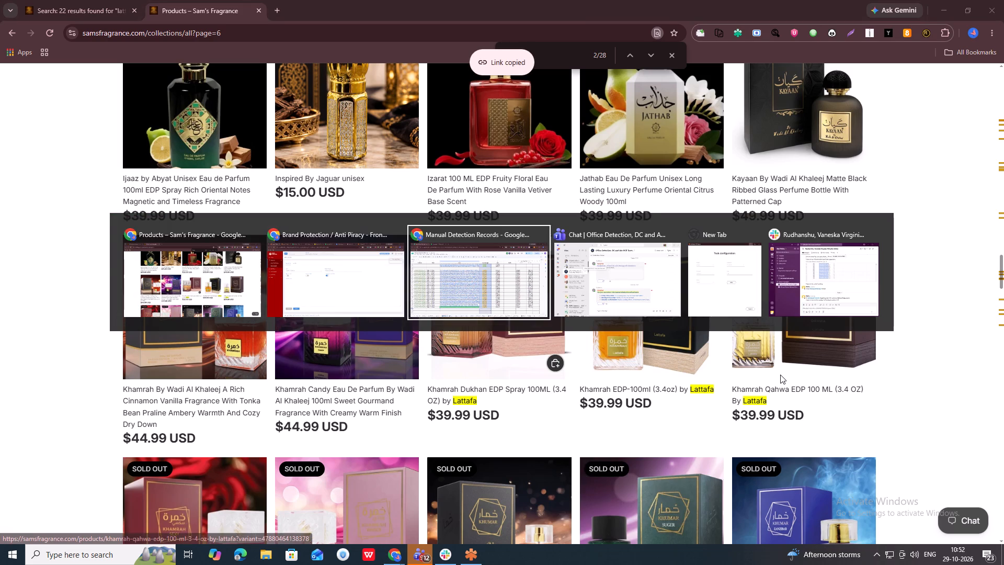
key(ctrl+v)
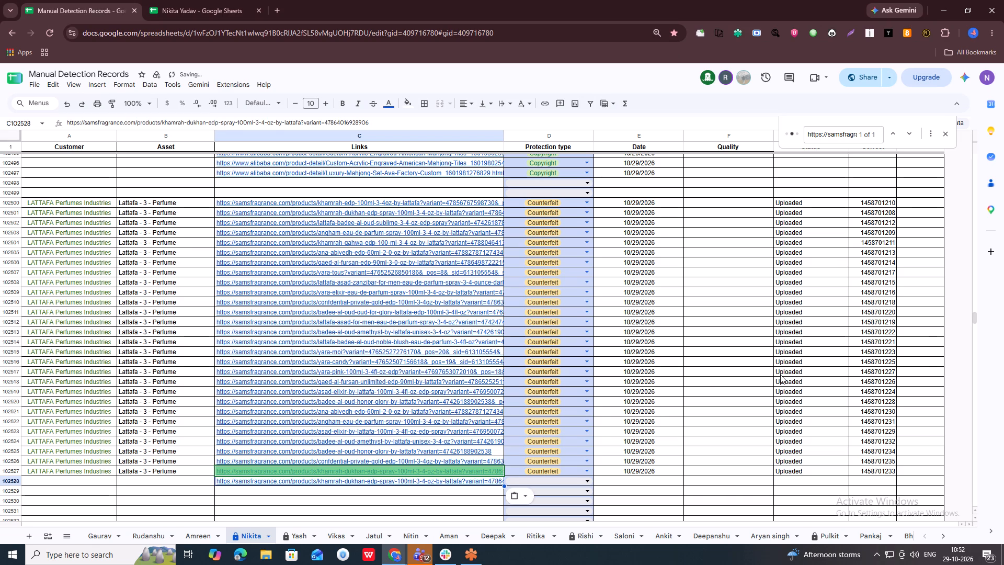
key(ctrl+f)
key(ctrl+v)
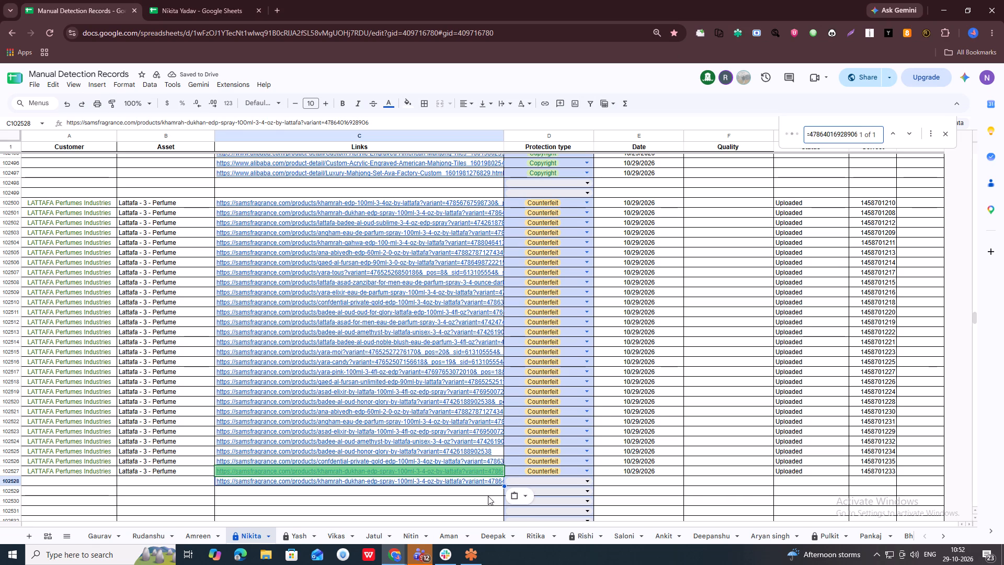
click(471, 481)
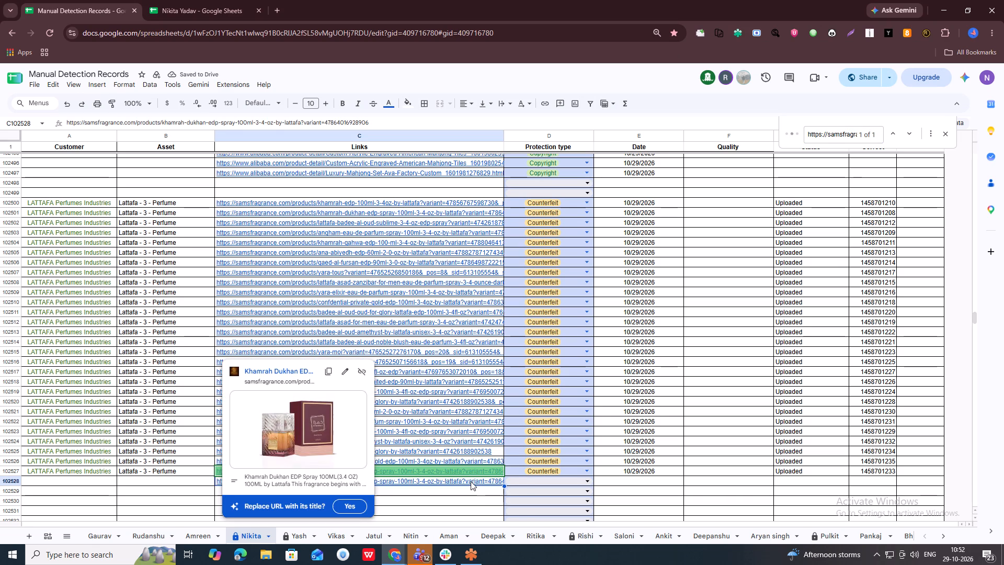
Replace the duplicate link in Links cell C102528 with the link of the Khamrah EDP-100ml (3.4oz) by Lattafa listing.
click(471, 470)
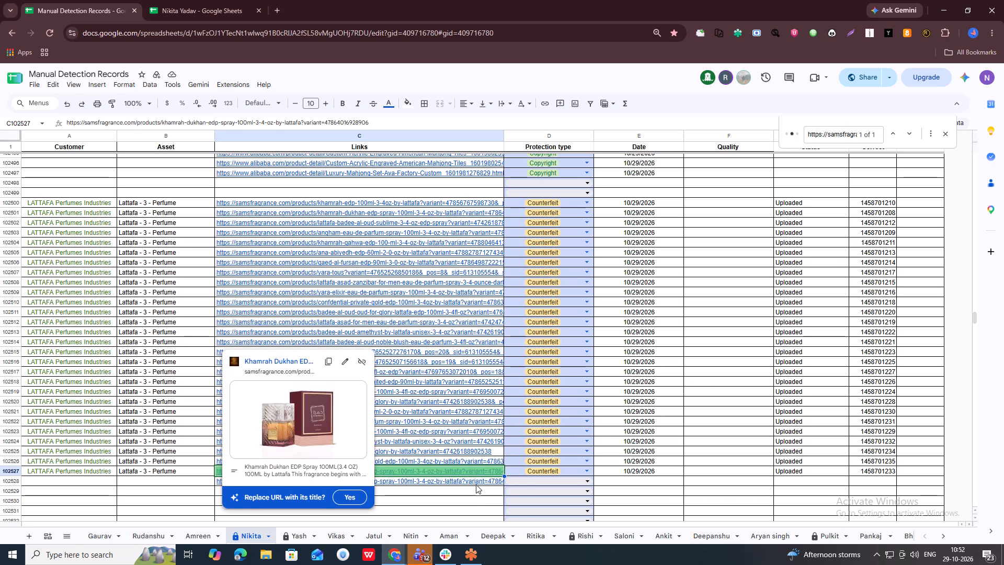
click(475, 482)
key(Delete)
key(alt+Tab)
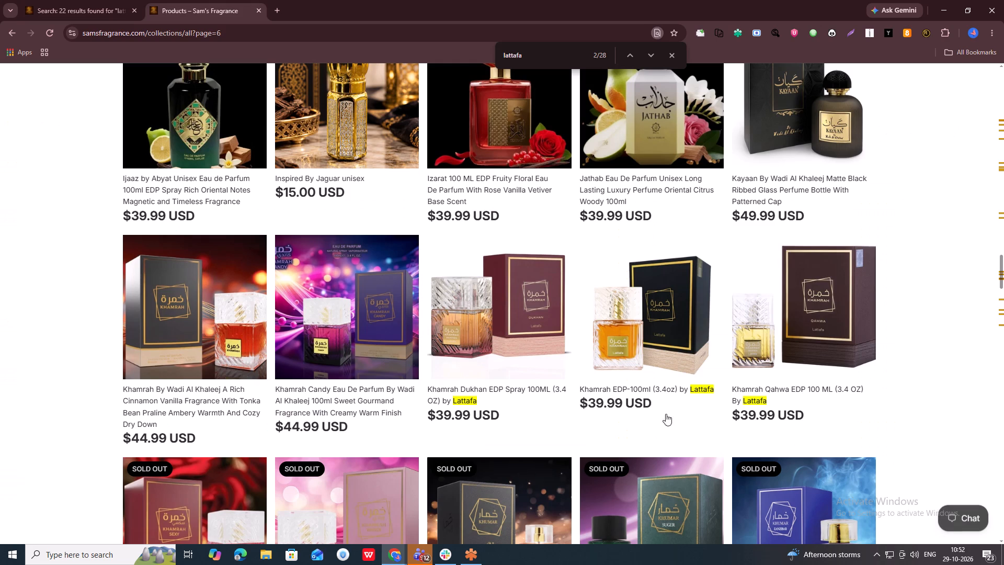
right_click(631, 388)
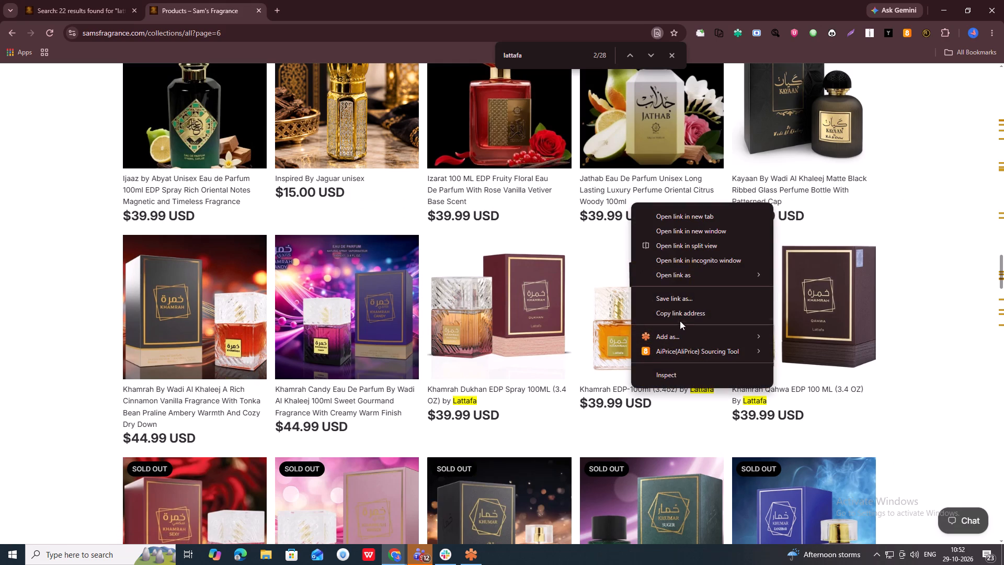
click(683, 315)
key(alt+Tab)
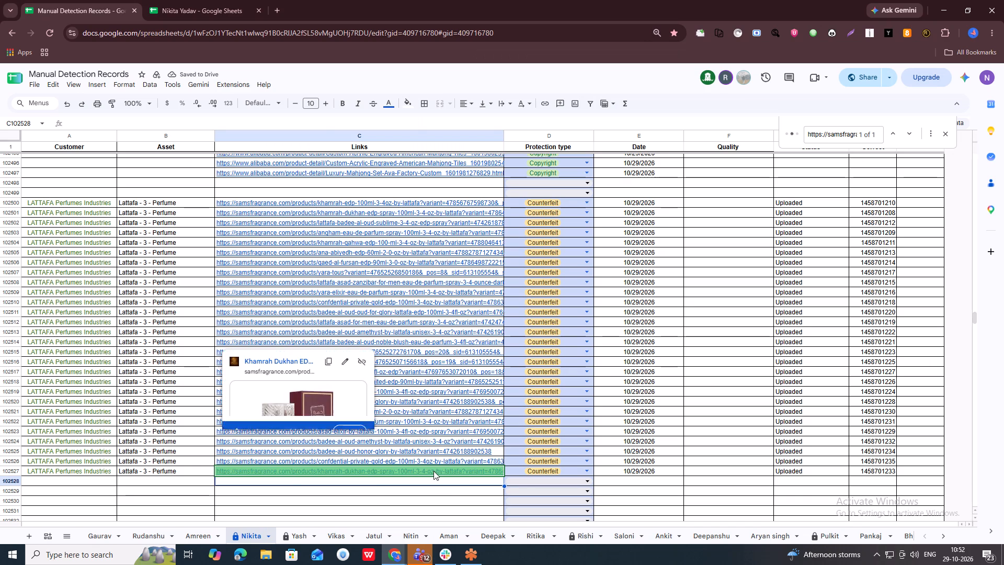
key(ctrl+v)
click(449, 489)
Copy the Khamrah Qahwa EDP 100 ML by Lattafa listing's link into Links cell C102529.
key(alt+Tab)
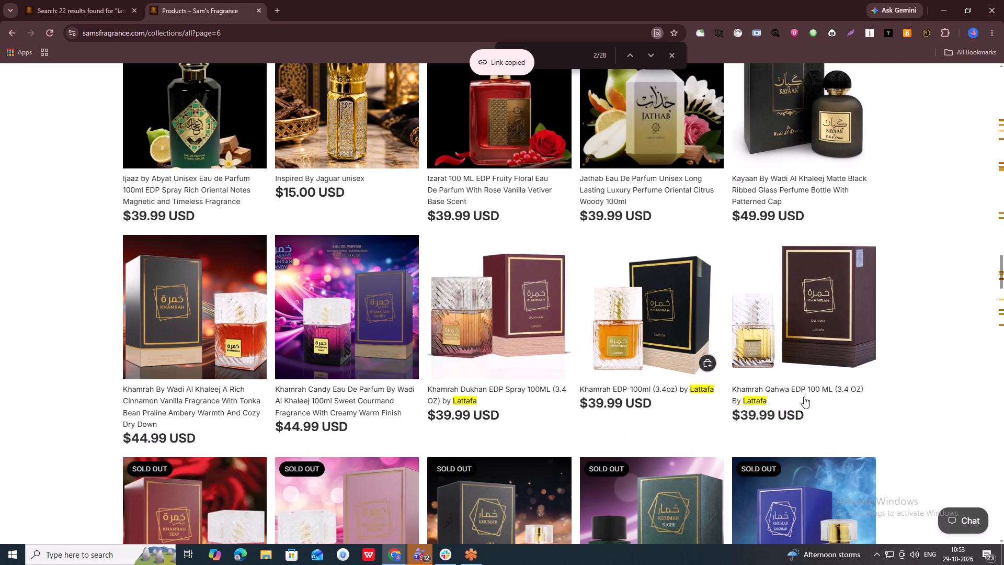
right_click(778, 390)
click(828, 311)
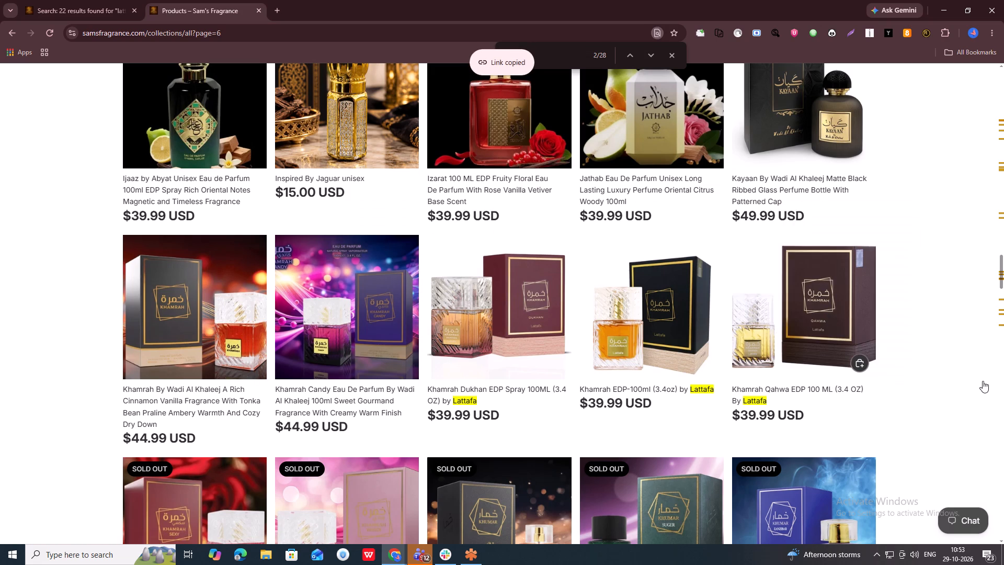
key(alt+Tab)
key(ctrl+v)
key(Down)
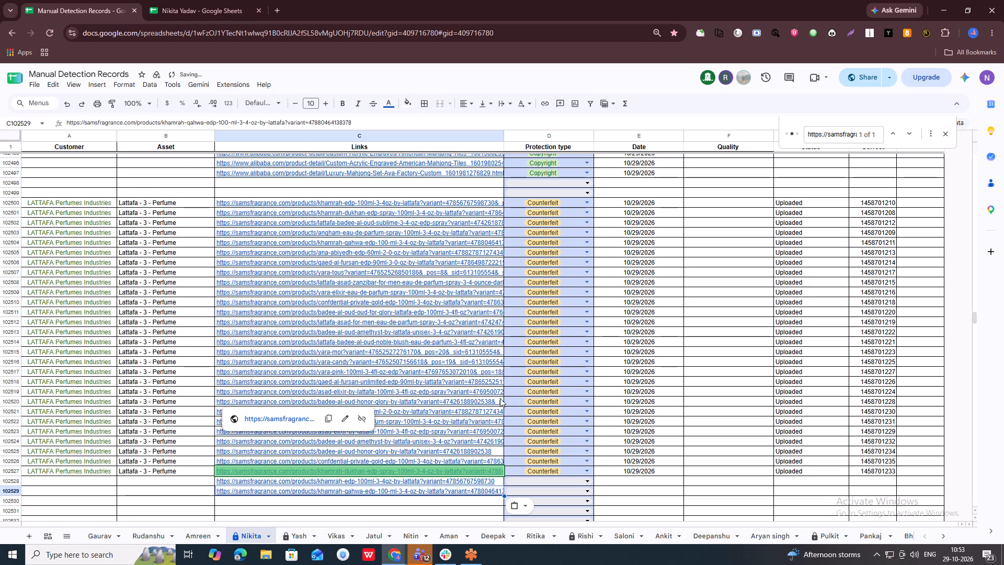
Copy the Lattafa Asad For Men Eau De Parfum Spray listing's link into Links cell C102530.
key(alt+Tab)
scroll(607, 407, down, 6)
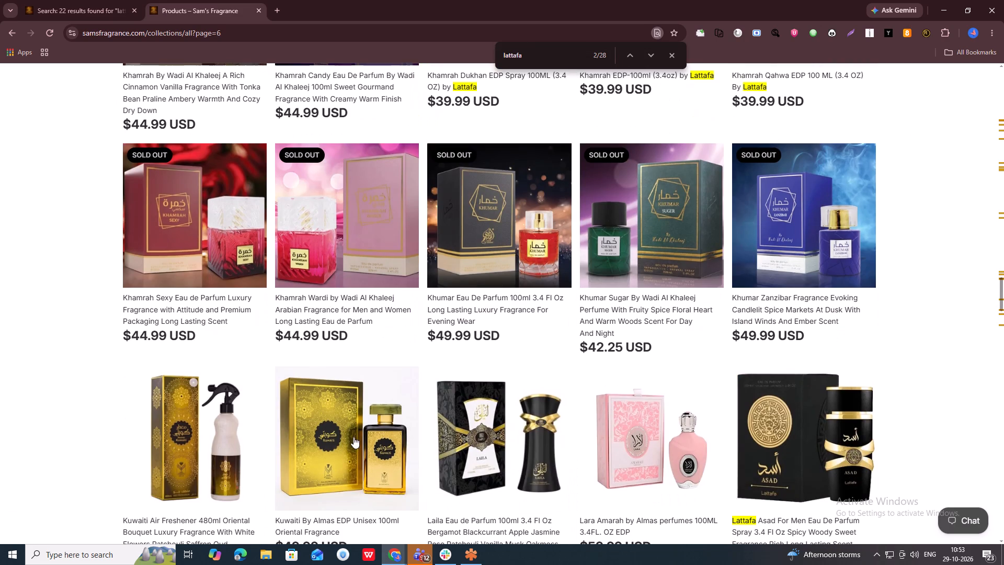
scroll(482, 380, down, 4)
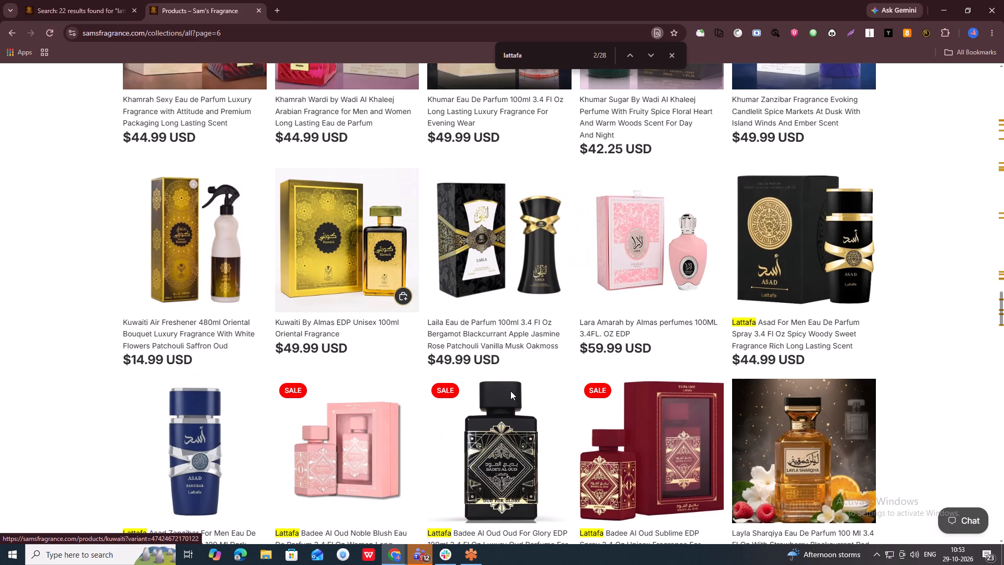
right_click(775, 327)
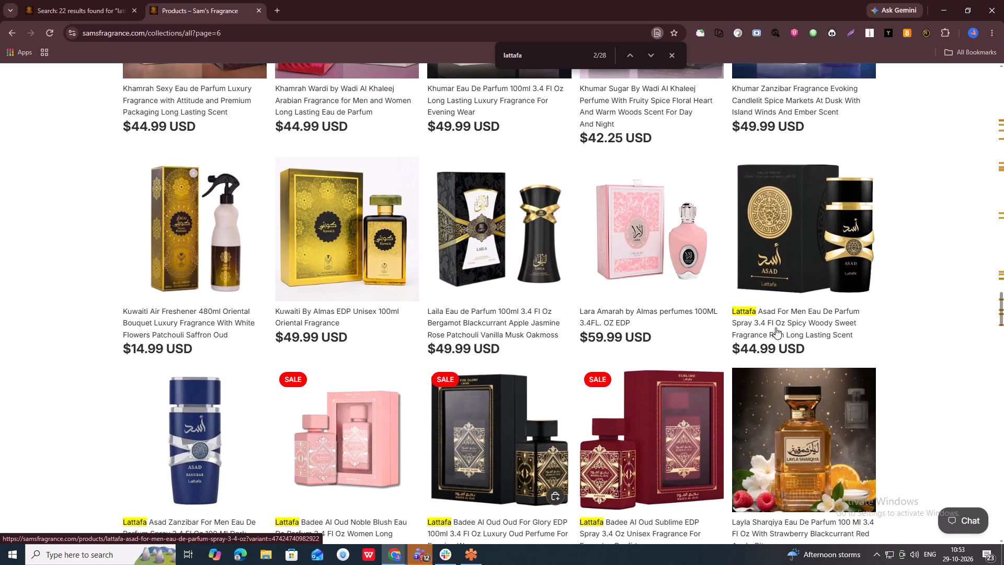
click(808, 432)
key(alt+Tab)
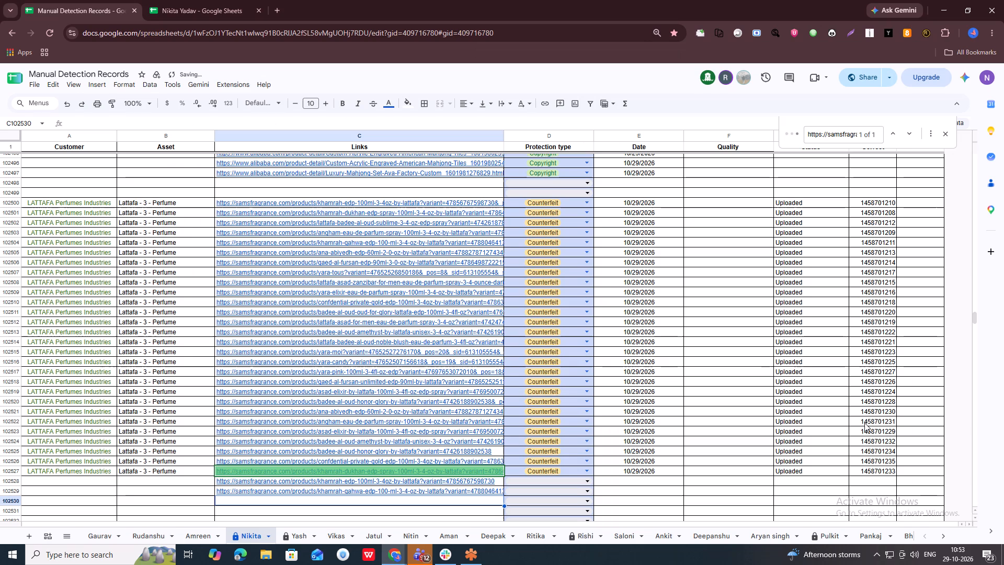
key(ctrl+v)
key(Down)
Stop the task that is running in the RedPoints IPR Plugin.
key(alt+Tab)
scroll(568, 448, down, 3)
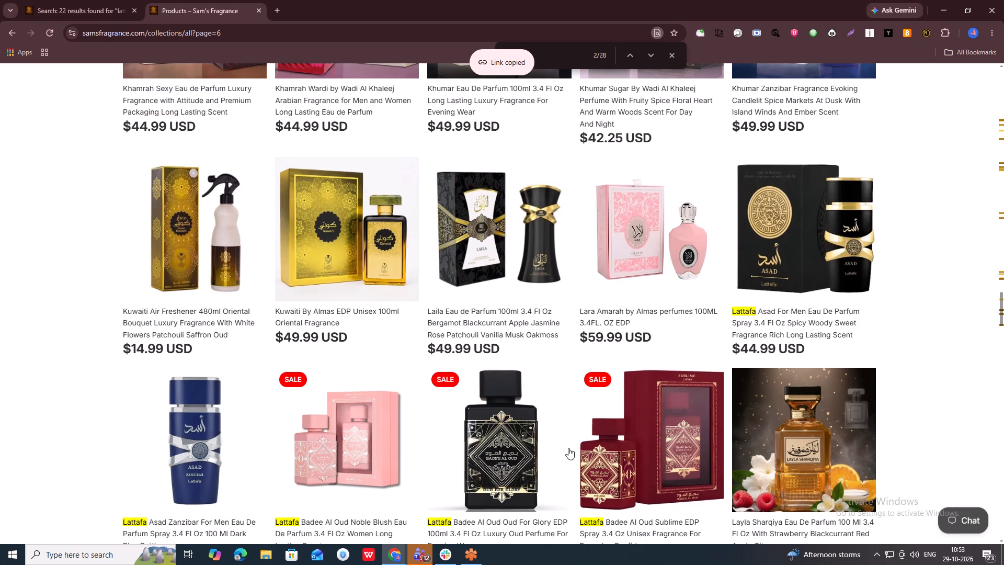
scroll(568, 448, down, 1)
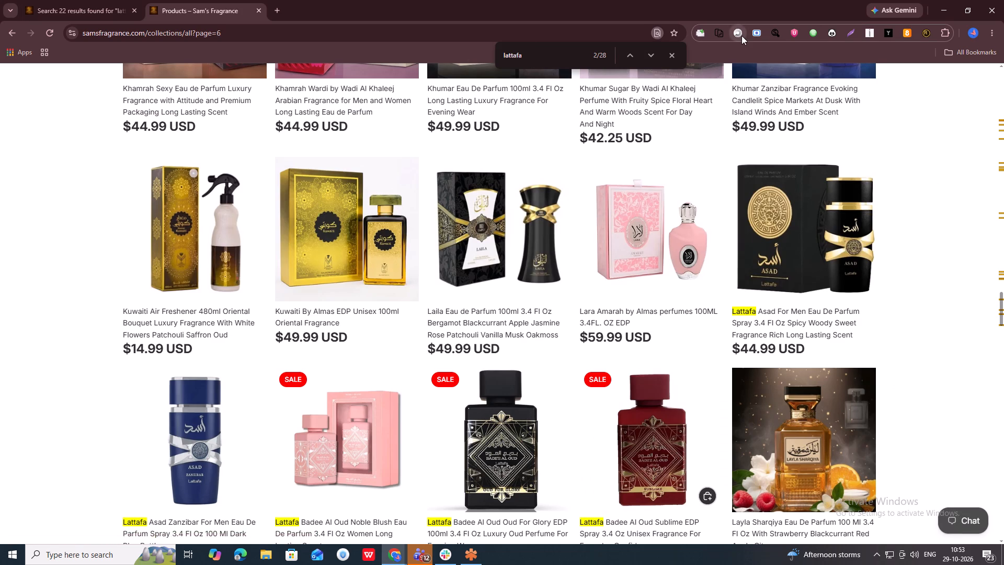
click(741, 36)
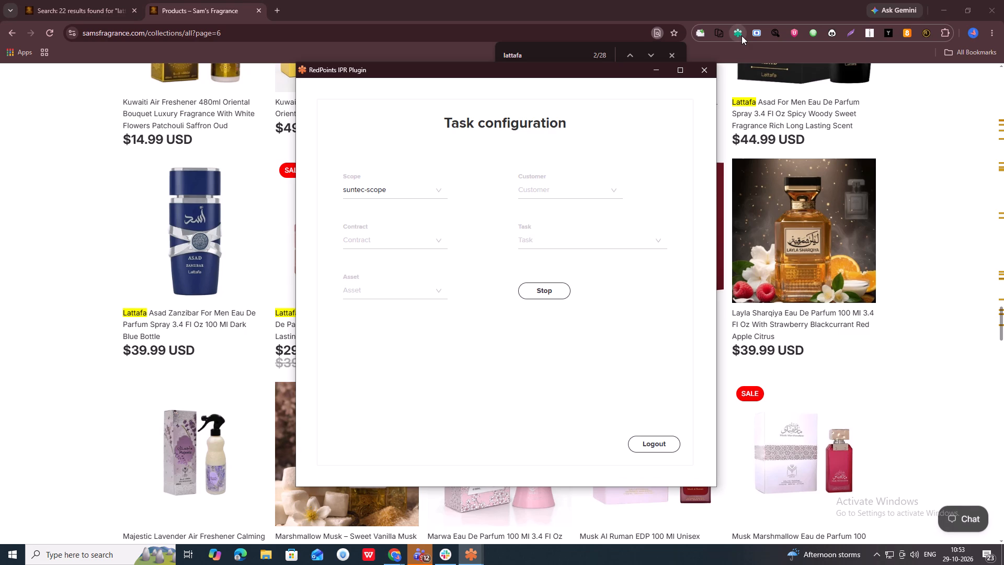
click(540, 293)
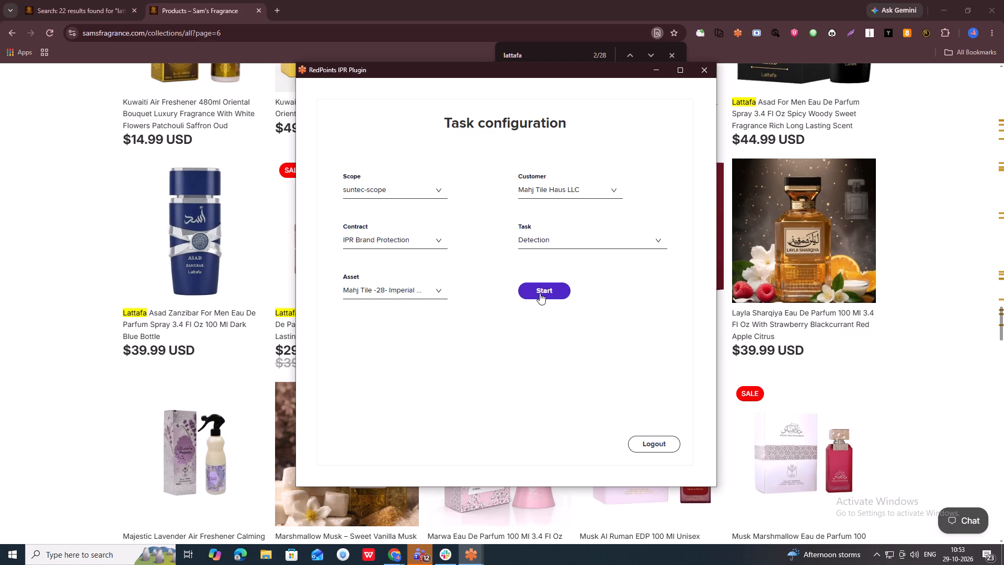
Start a Detection task for customer Lattafa Perfumes Industries with the IPR Brand Protection contract and asset Lattafa - 3 - Perfume.
click(555, 196)
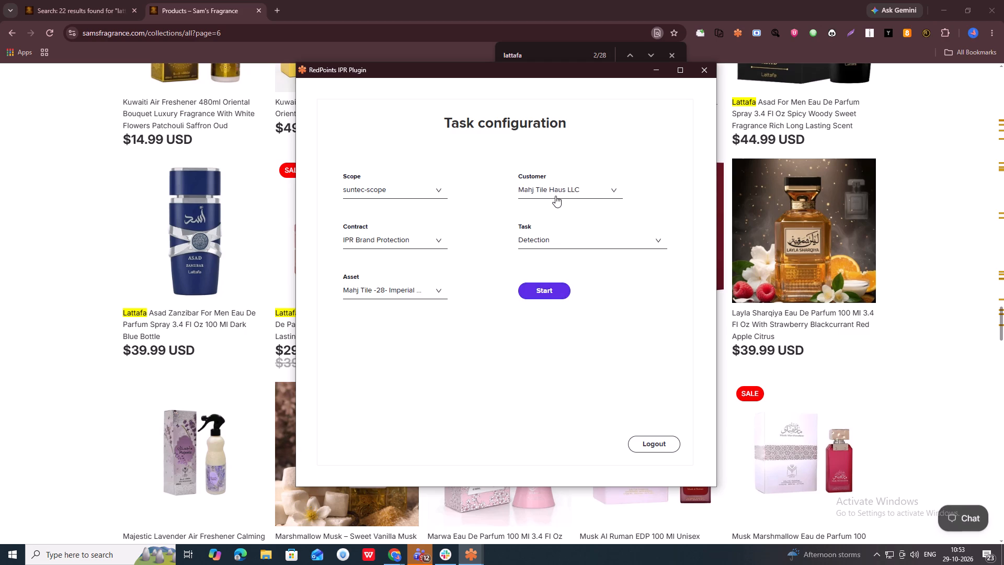
text(latta)
click(560, 200)
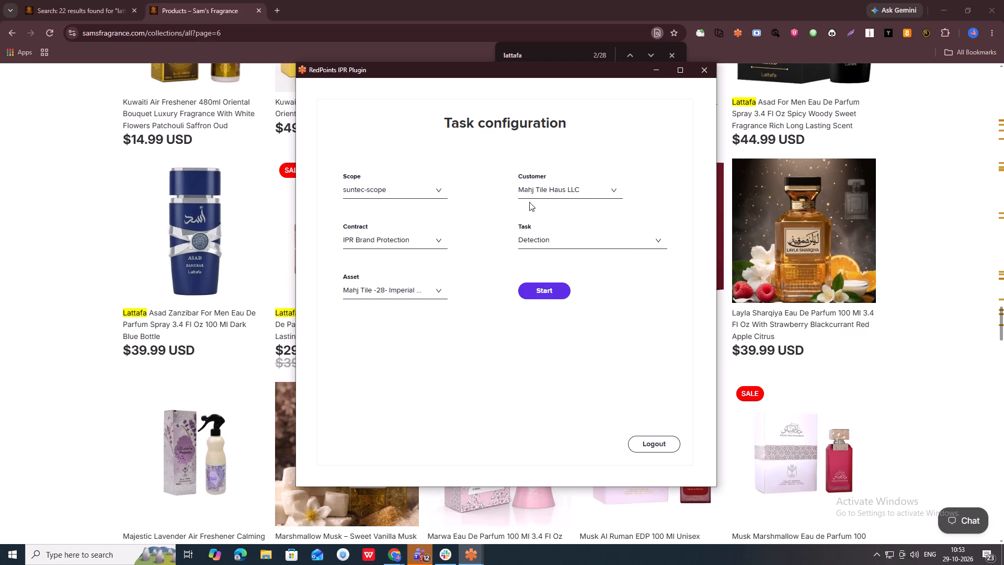
click(547, 198)
text(latta)
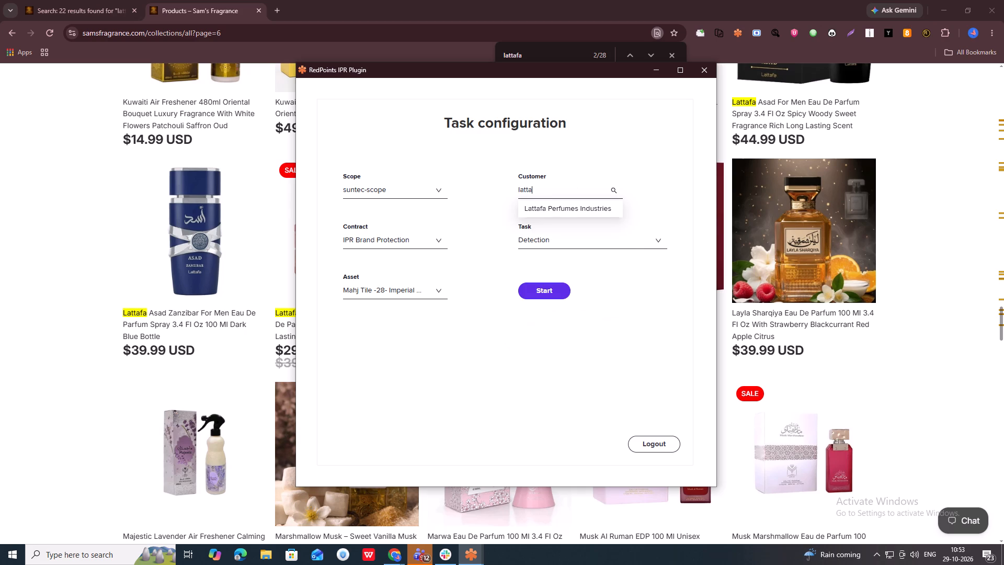
click(538, 208)
click(391, 241)
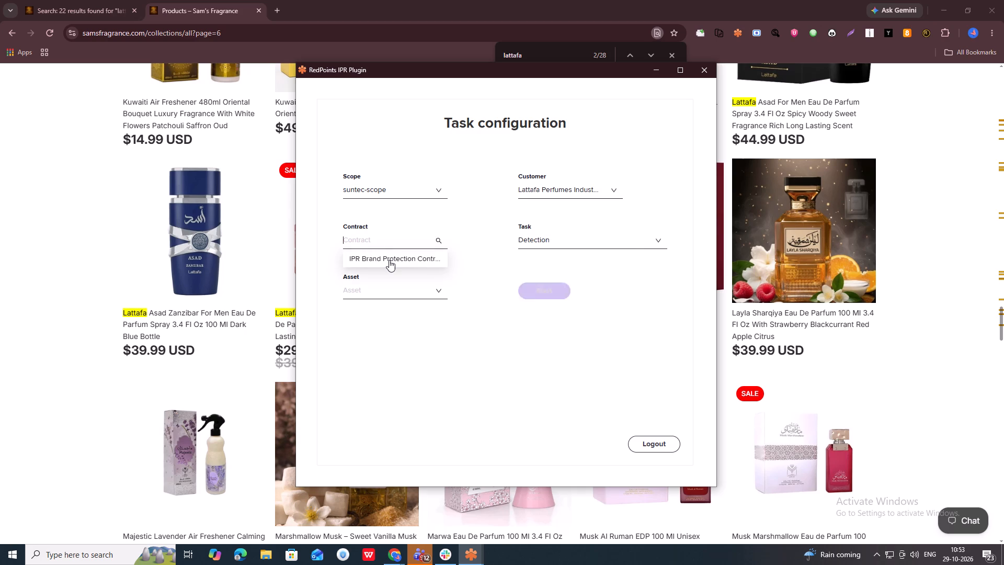
click(389, 260)
click(398, 294)
click(398, 343)
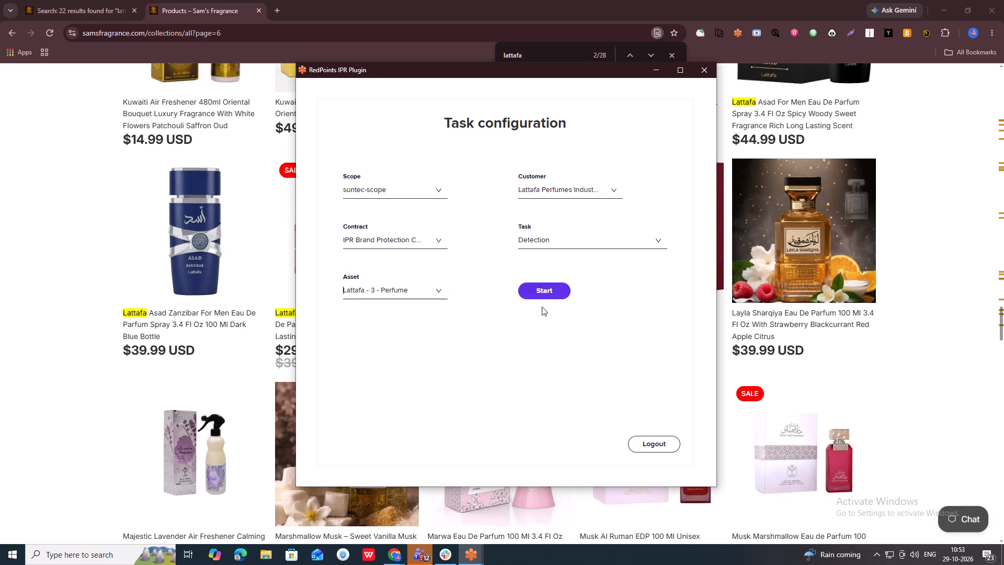
click(545, 290)
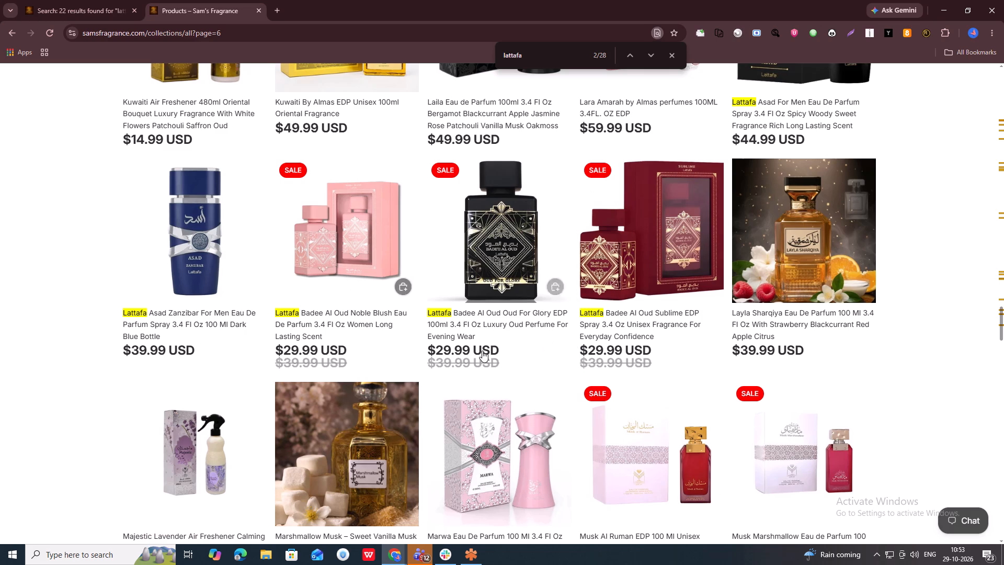
Copy the Lattafa Asad Zanzibar For Men listing's link into Links cell C102531, and search the detection sheet for that URL.
right_click(209, 312)
click(240, 419)
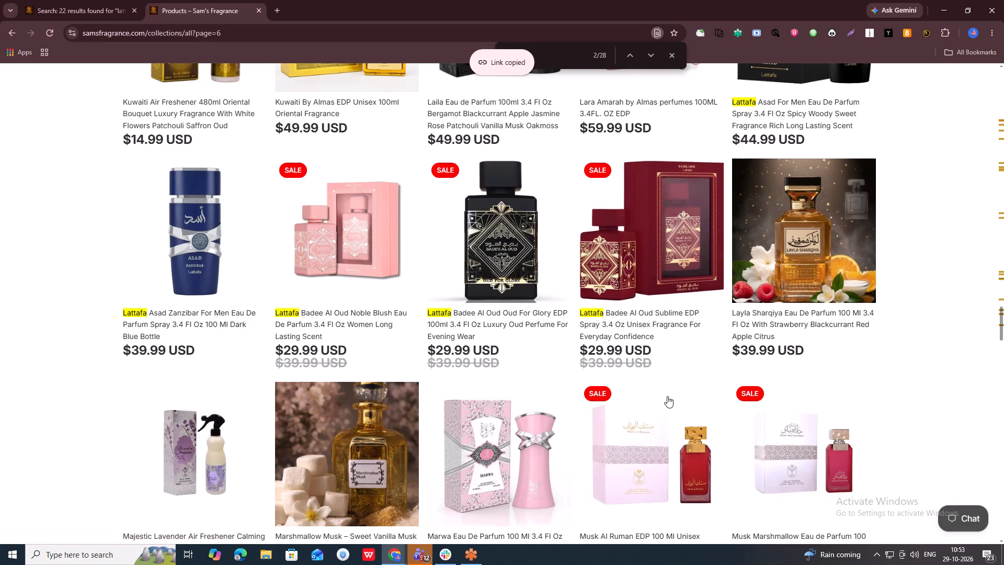
key(alt+Tab)
key(ctrl+v)
key(ctrl+f)
key(ctrl+v)
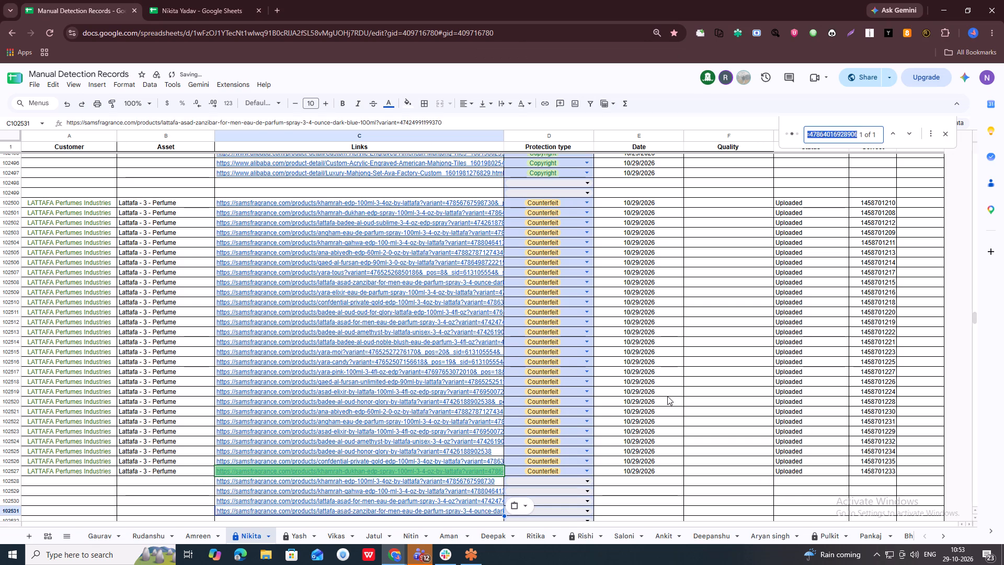
key(Down)
Open the Lattafa Badee Al Oud Noble Blush listing from the catalogue in a new tab.
key(alt+Tab)
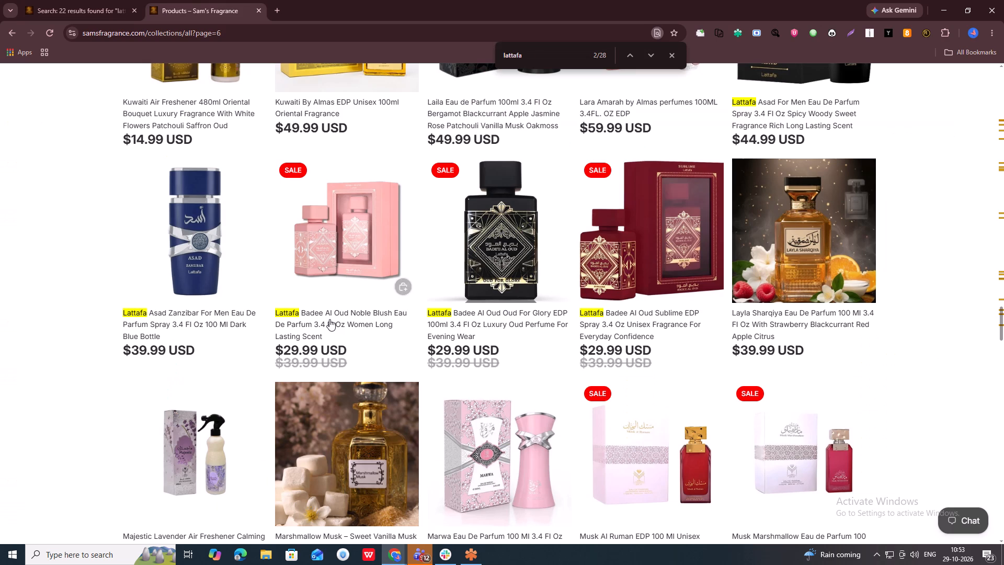
middle_click(330, 318)
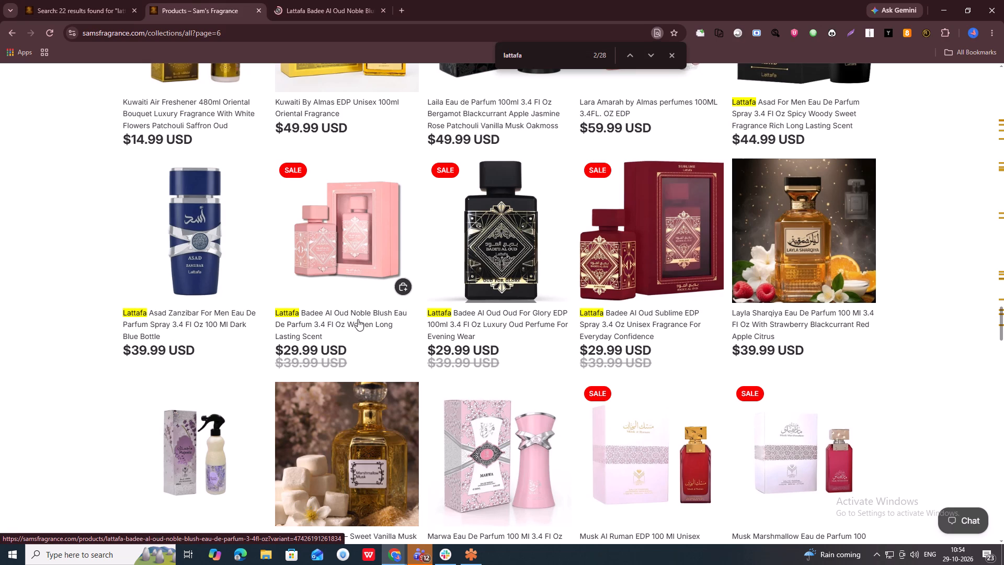
Copy the Lattafa Badee Al Oud Oud For Glory EDP listing's link into Links cell C102532.
right_click(488, 319)
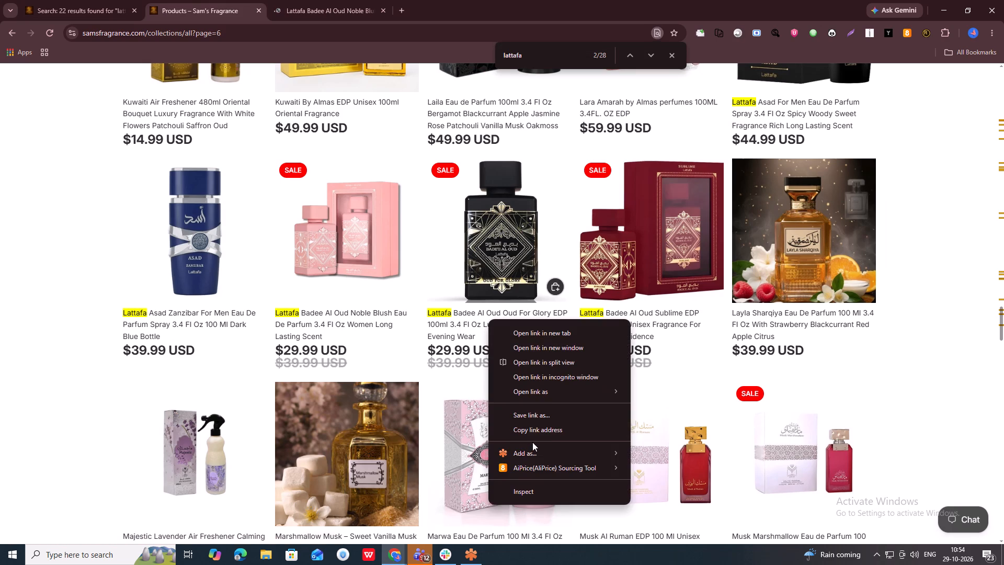
click(549, 427)
key(alt+Tab)
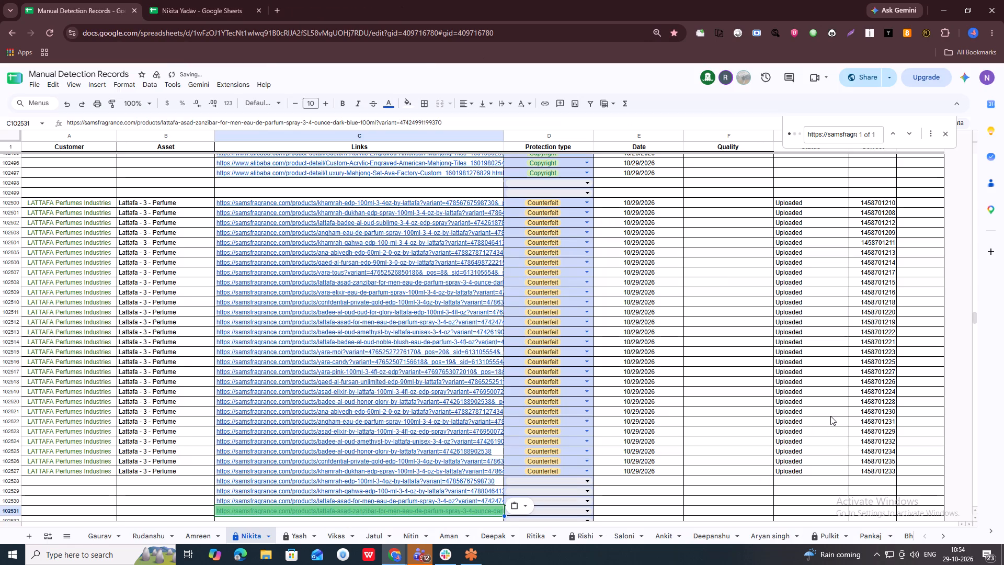
key(Down)
scroll(382, 369, down, 3)
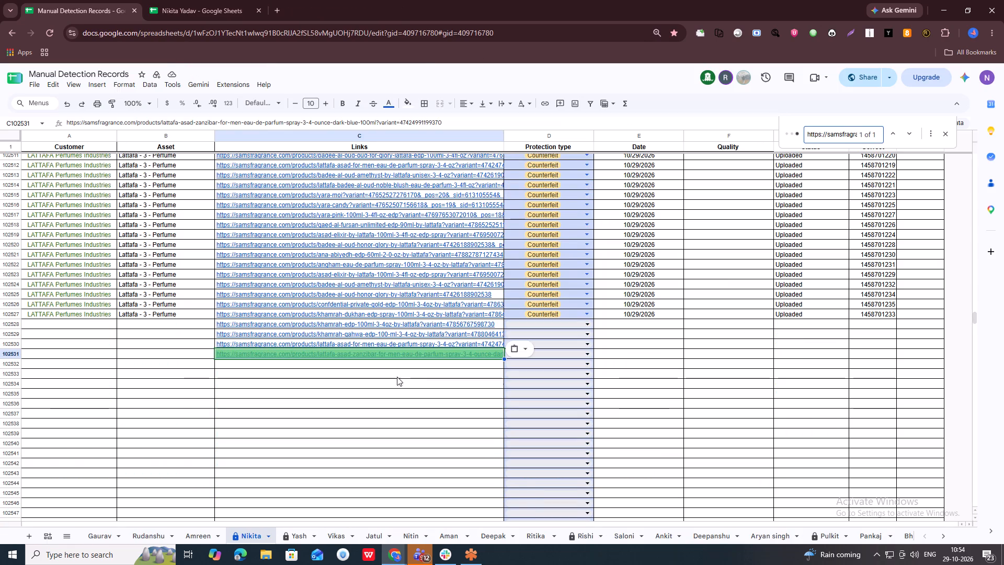
click(402, 364)
key(ctrl+v)
click(421, 372)
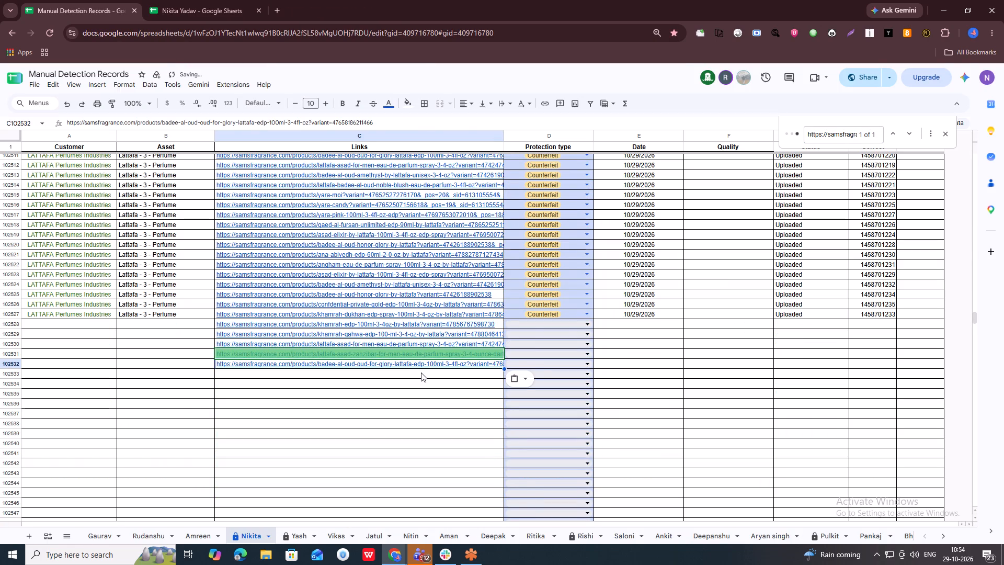
Copy the Lattafa Badee Al Oud Sublime EDP Spray listing's link into Links cell C102533.
key(alt+Tab)
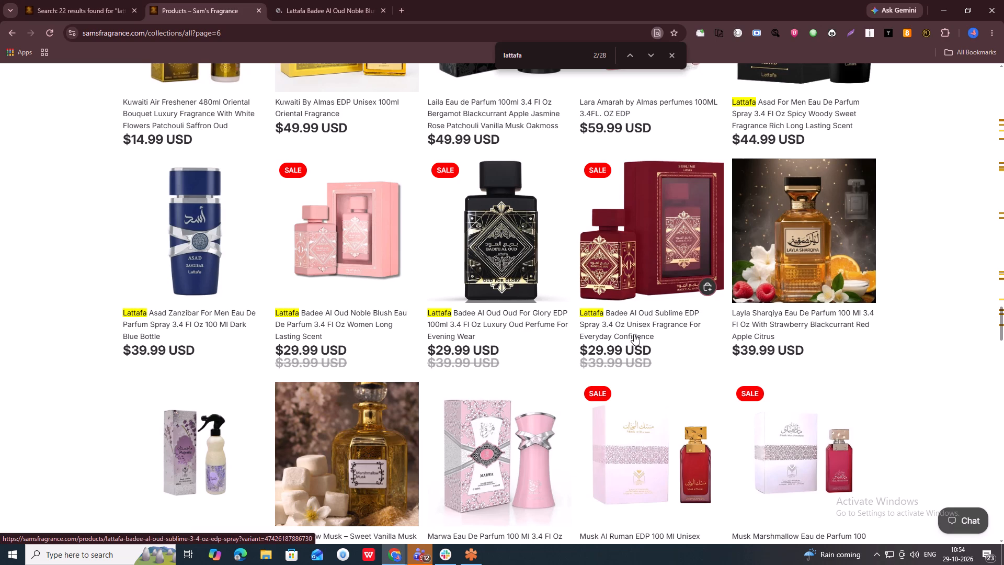
right_click(630, 318)
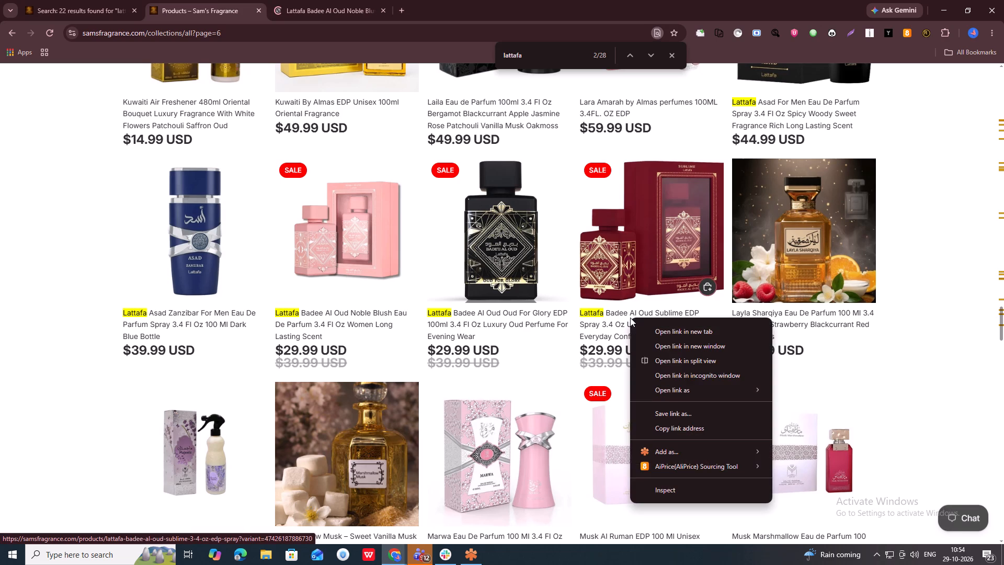
click(654, 430)
key(alt+Tab)
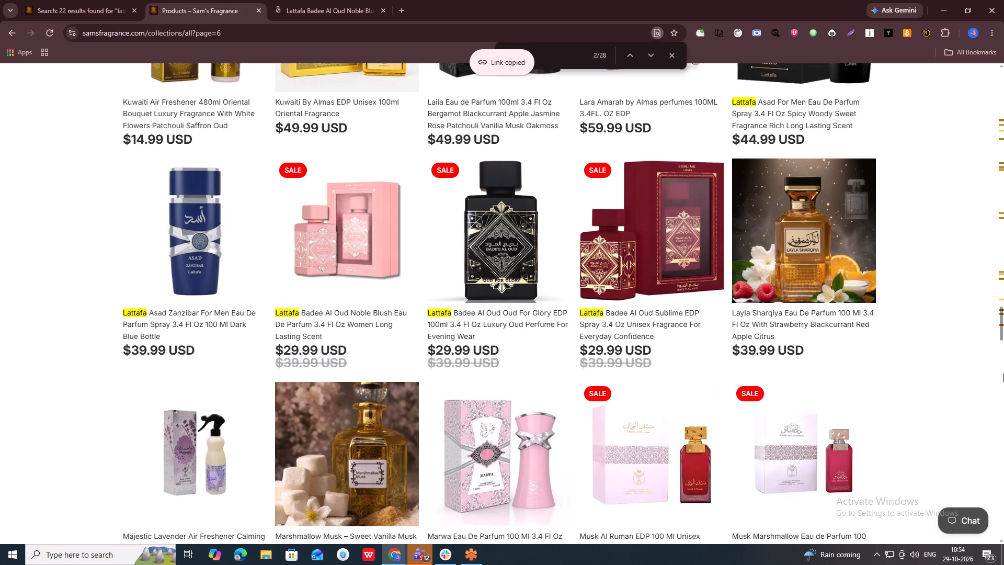
key(ctrl+v)
key(Down)
Open the Lattafa Badee Al Oud Sublime listing in a new tab, and view the Noble Blush product page.
key(alt+Tab)
key(Down)
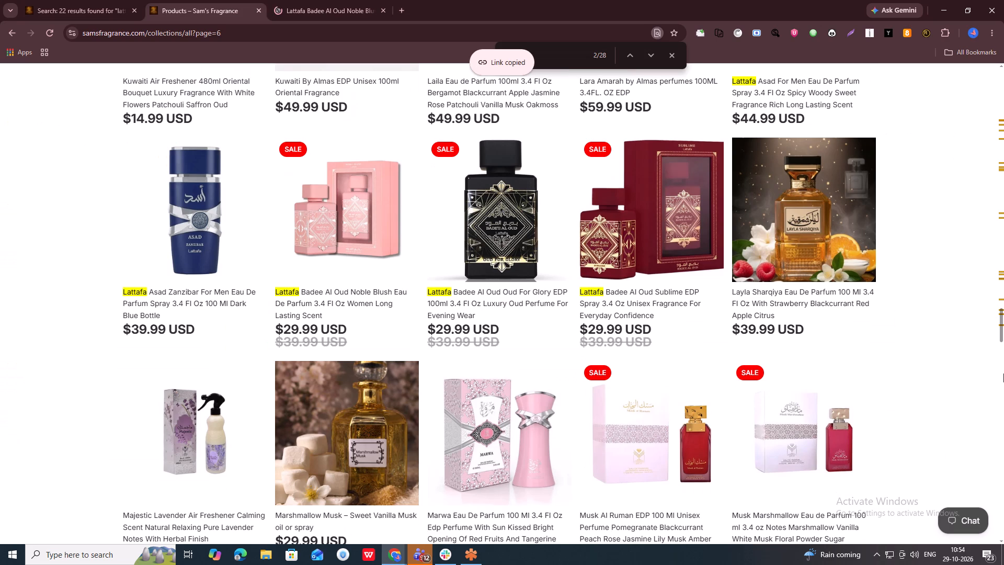
middle_click(624, 297)
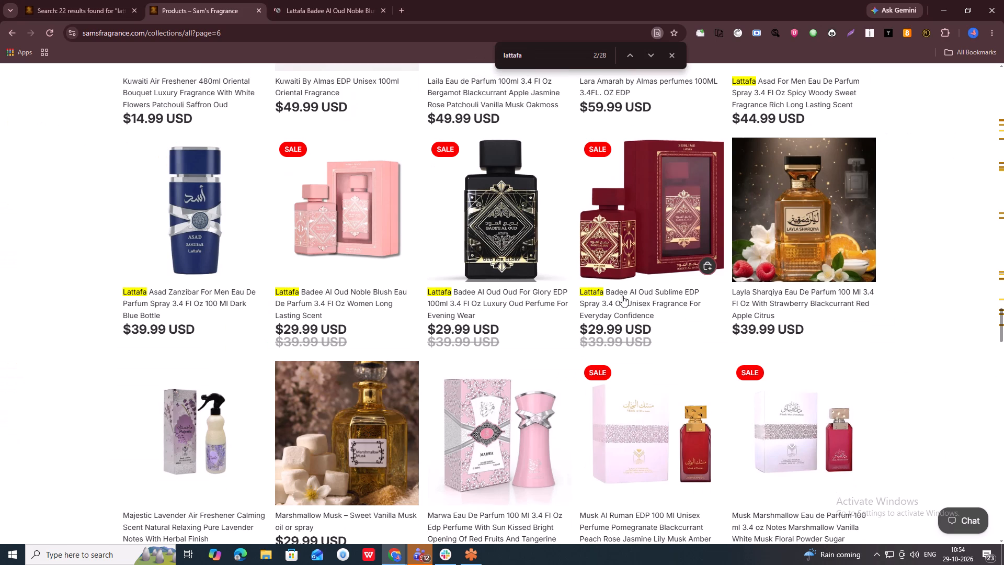
click(303, 0)
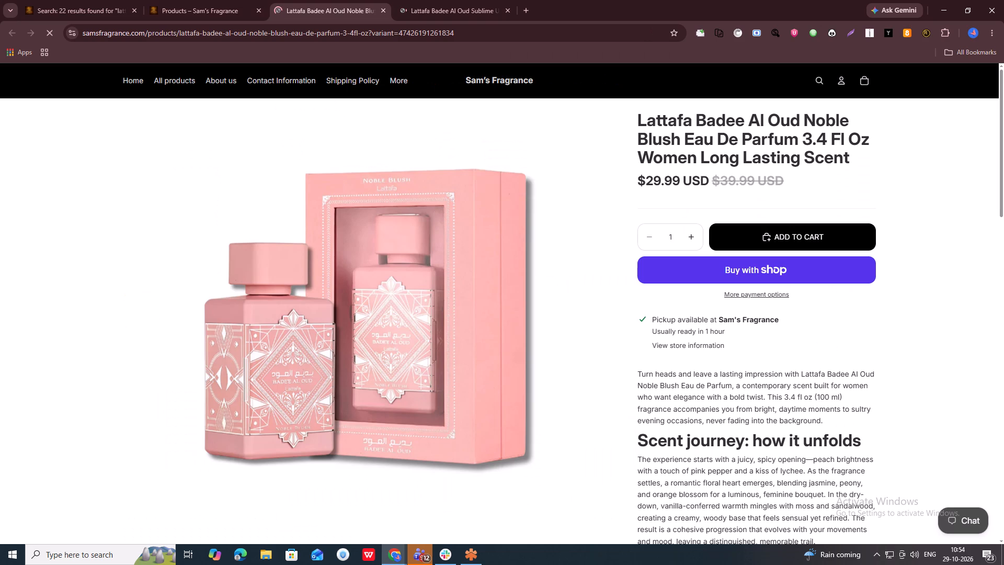
Examine the enlarged Badee Al Oud Noble Blush image and the Sublime product page, and close both listing tabs.
click(291, 389)
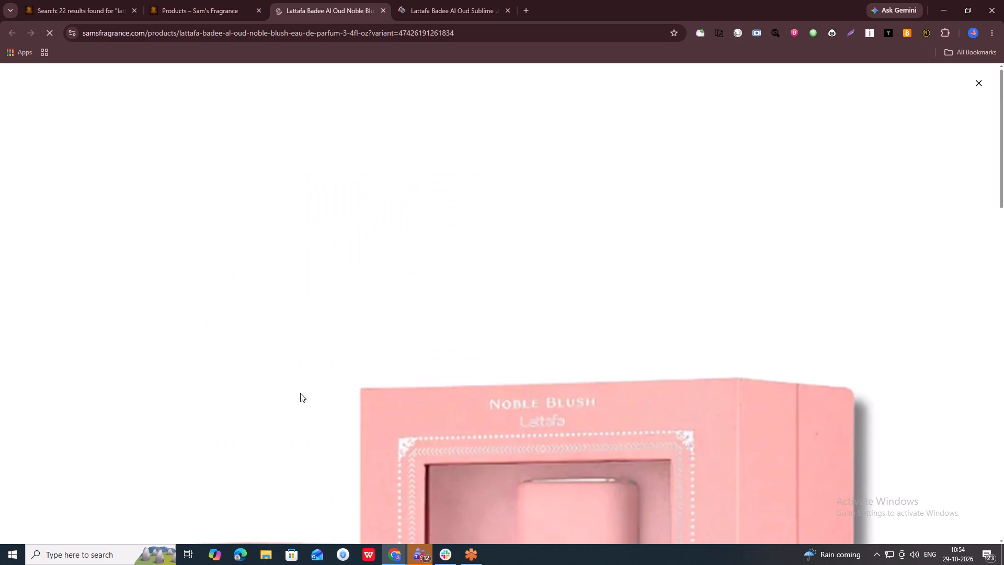
scroll(573, 432, down, 9)
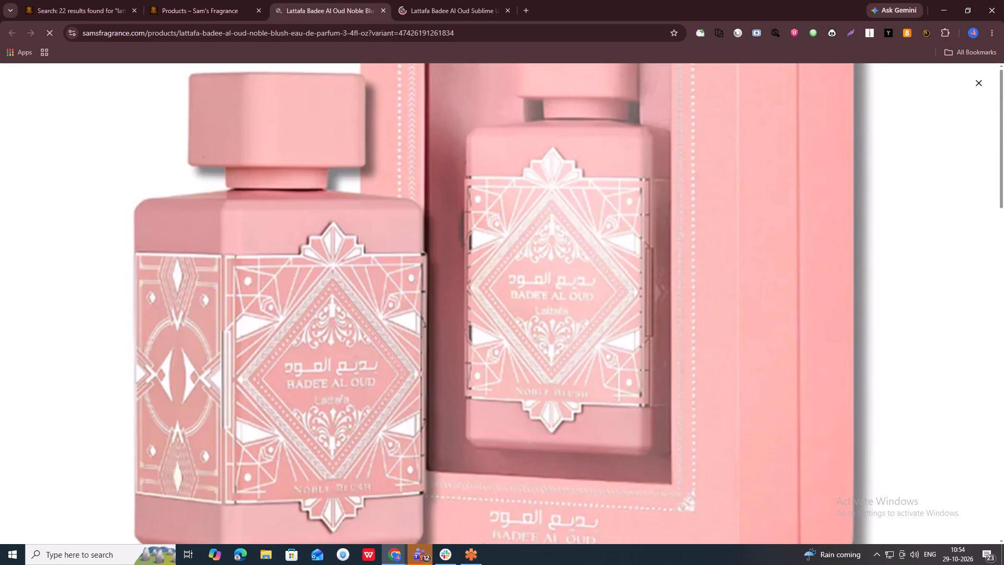
scroll(417, 359, up, 5)
click(549, 218)
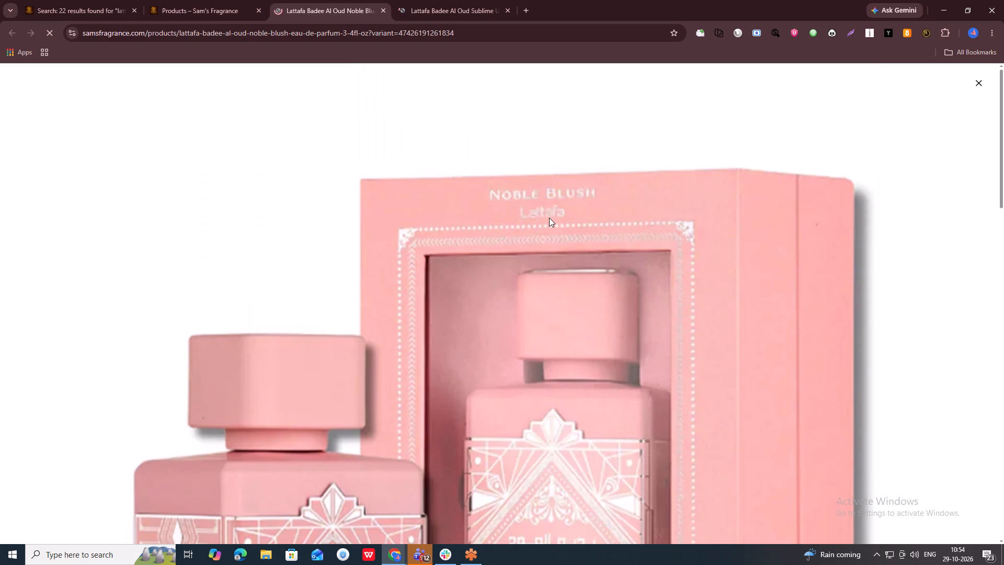
click(454, 0)
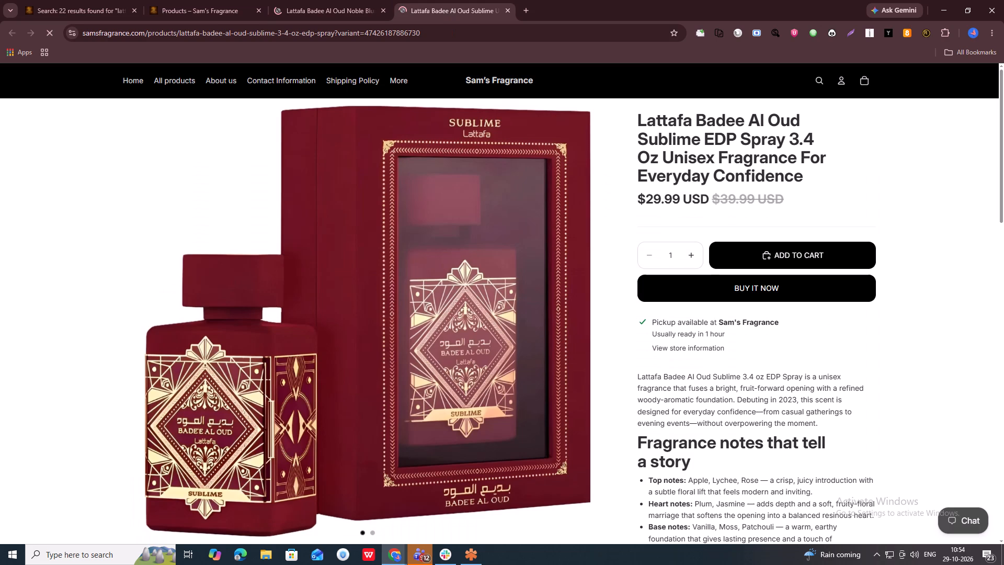
middle_click(428, 0)
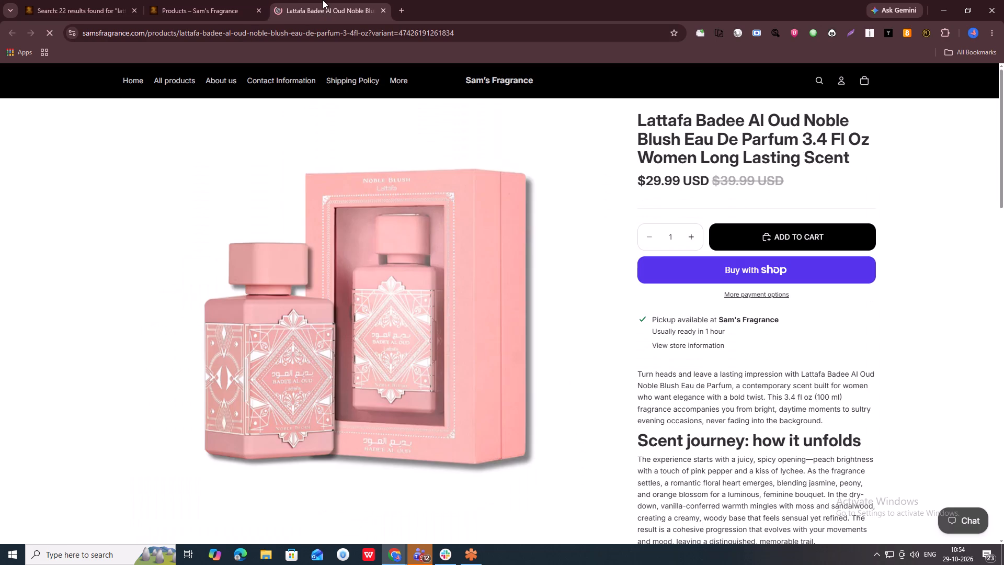
middle_click(323, 0)
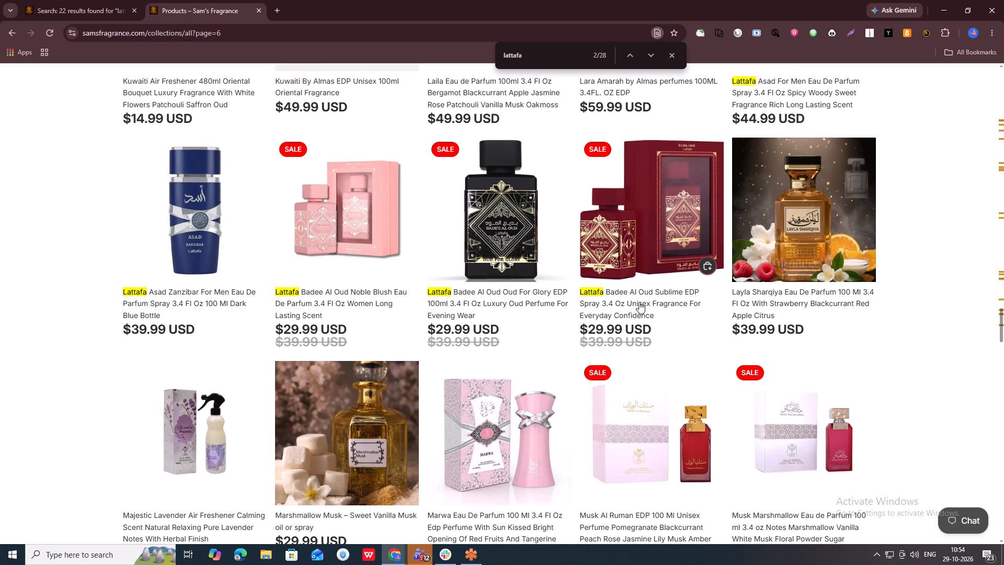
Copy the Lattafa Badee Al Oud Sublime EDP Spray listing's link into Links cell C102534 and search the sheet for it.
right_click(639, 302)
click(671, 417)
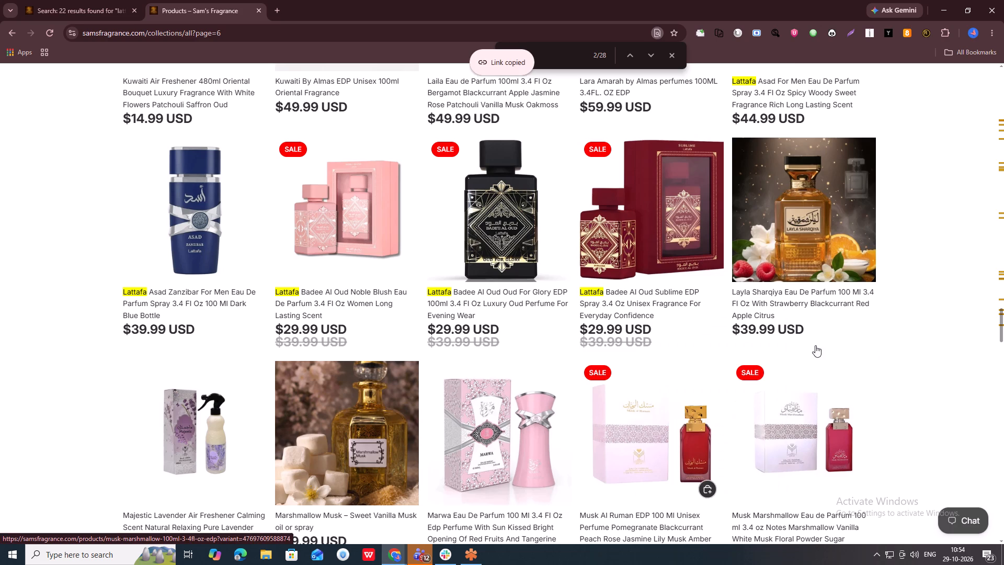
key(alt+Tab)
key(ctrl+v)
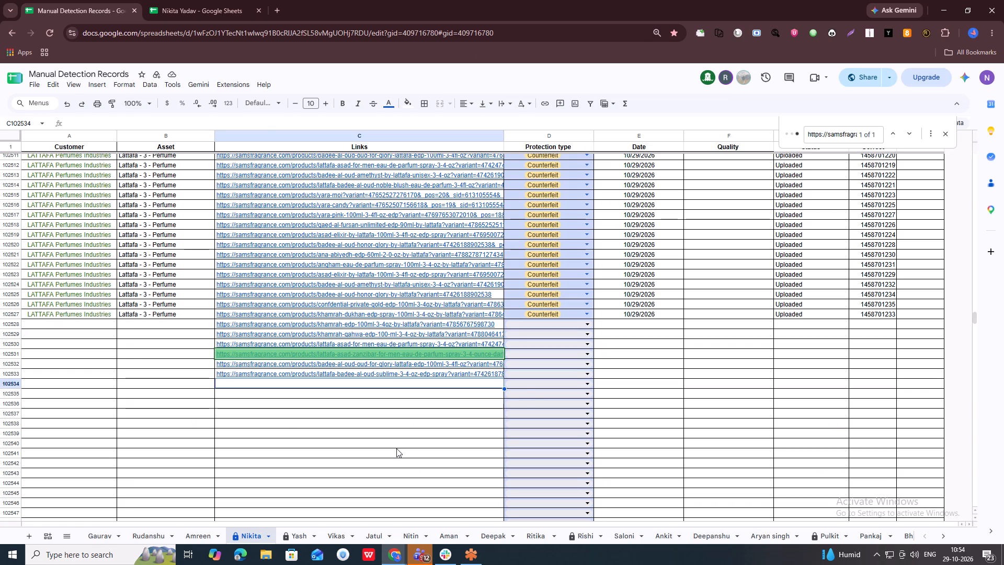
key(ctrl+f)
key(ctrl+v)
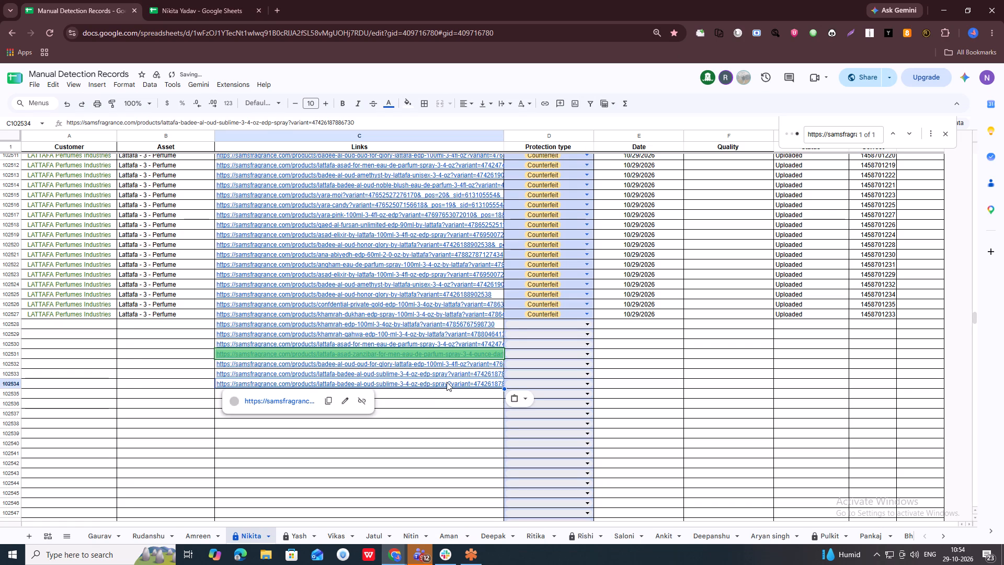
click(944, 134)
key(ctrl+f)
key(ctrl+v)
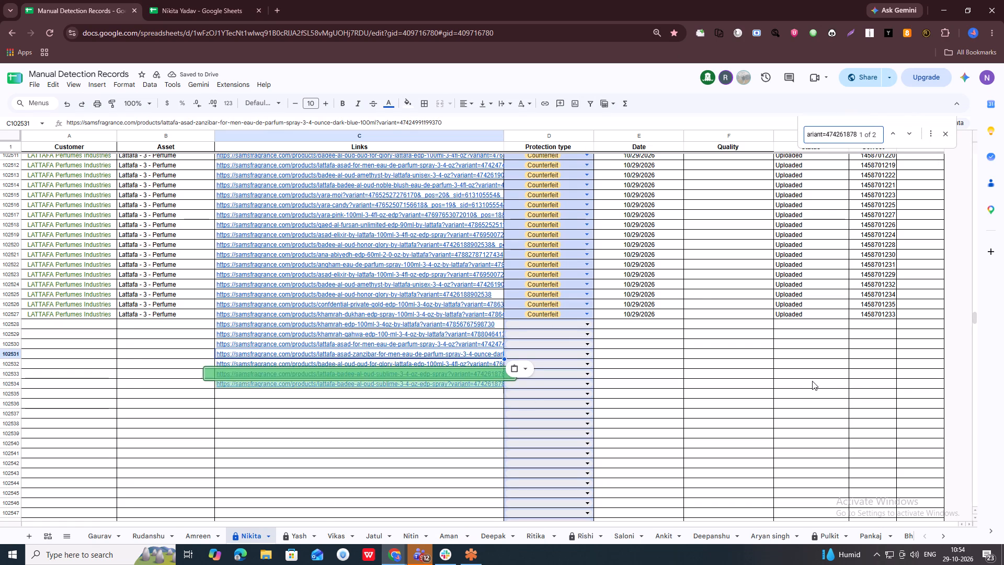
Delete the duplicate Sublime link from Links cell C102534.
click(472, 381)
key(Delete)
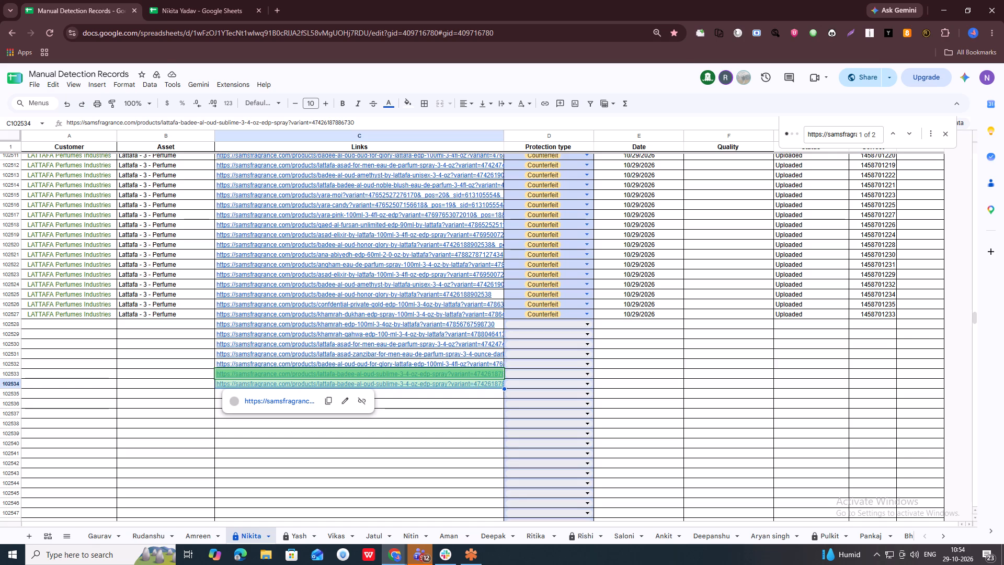
Look through the rest of the store catalogue for further Lattafa listings and close the page search for lattafa.
key(alt+Tab)
scroll(530, 349, down, 6)
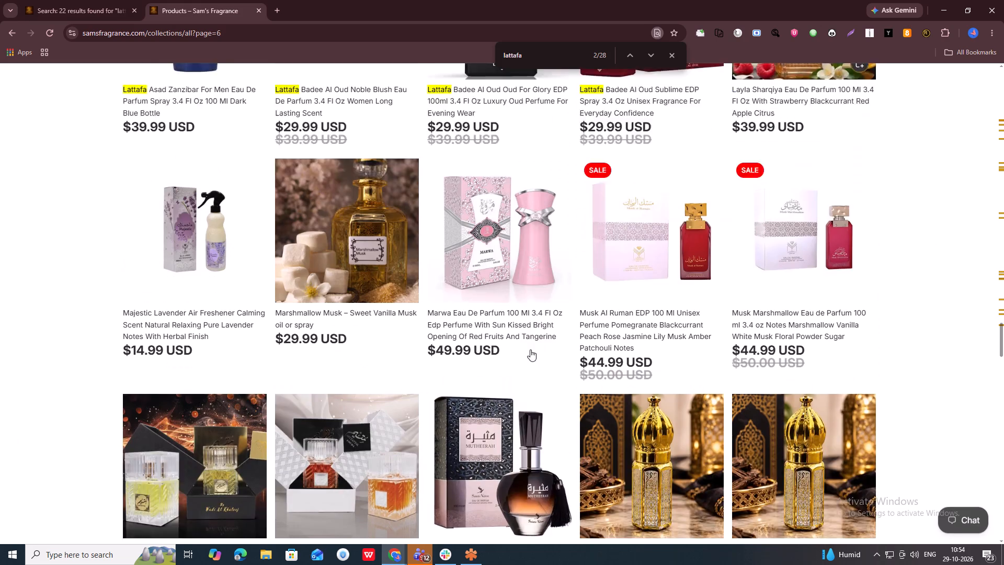
scroll(768, 267, down, 6)
scroll(498, 301, down, 6)
scroll(698, 297, down, 20)
scroll(698, 293, down, 15)
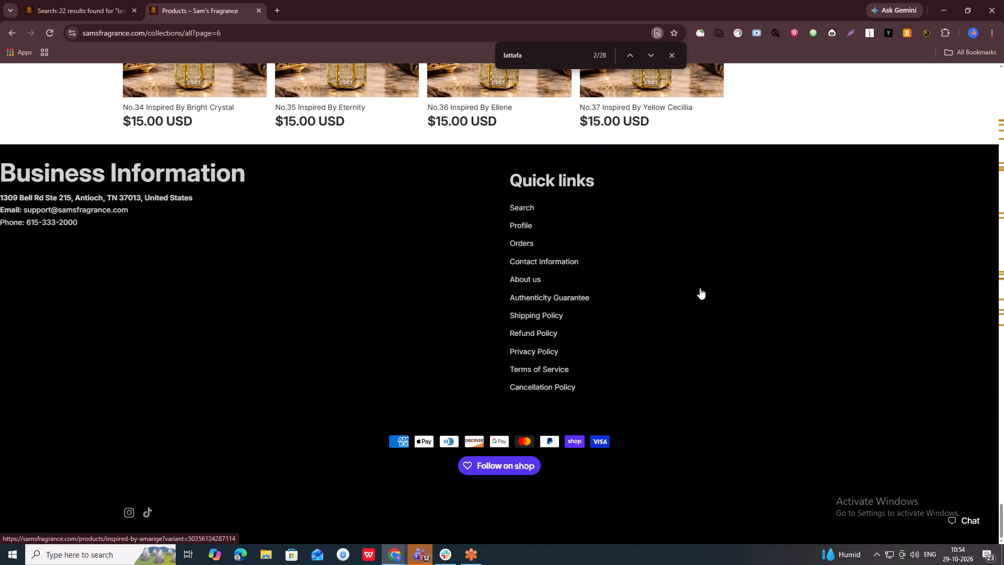
scroll(700, 288, down, 7)
scroll(700, 288, up, 10)
click(672, 57)
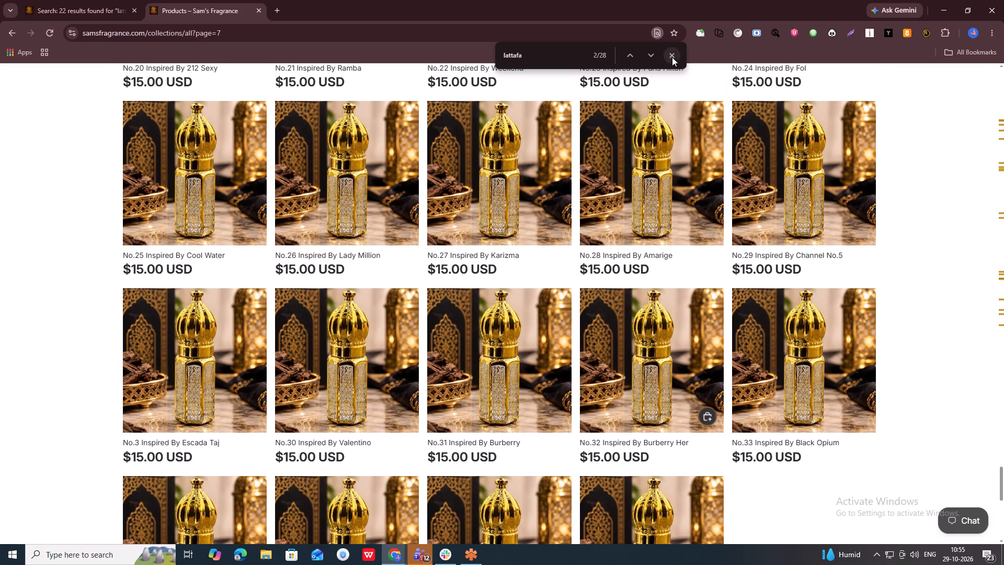
Submit the six links from C102528:C102533 as new Product counterfeit incidents for the asset Lattafa - 3 - Perfume.
key(alt+Tab)
click(485, 321)
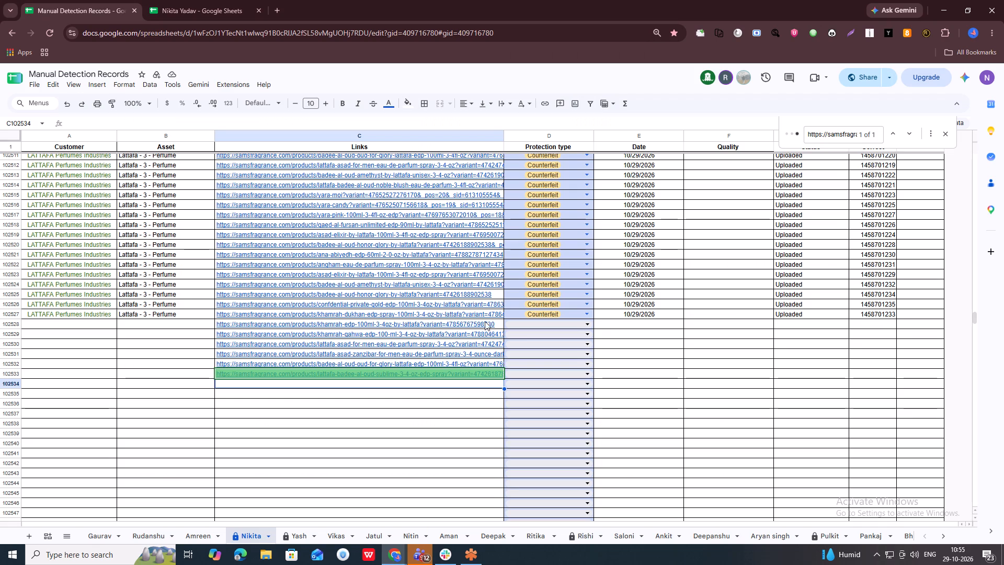
shift+click(487, 378)
key(ctrl+c)
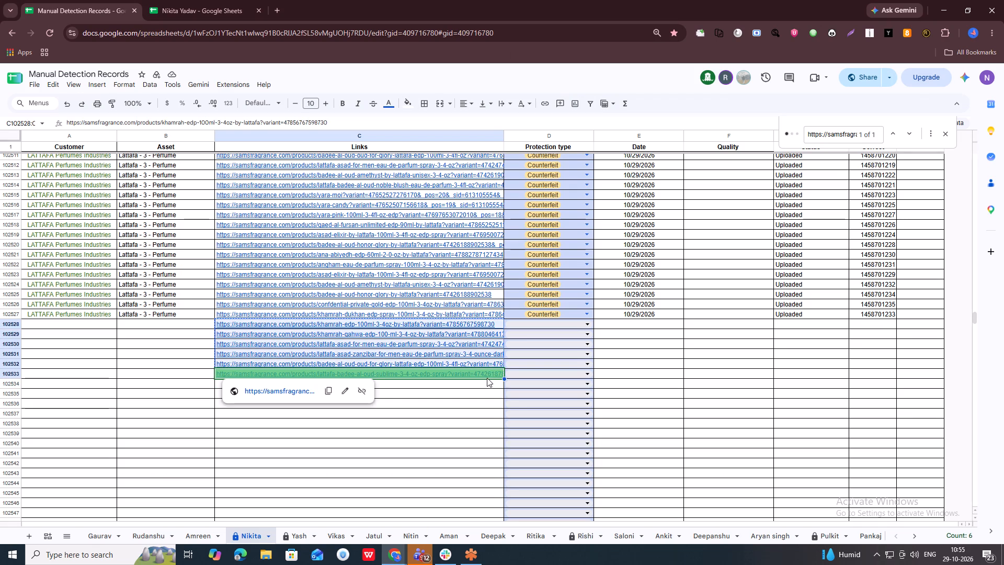
key(alt+Tab)
key(alt+Tab)
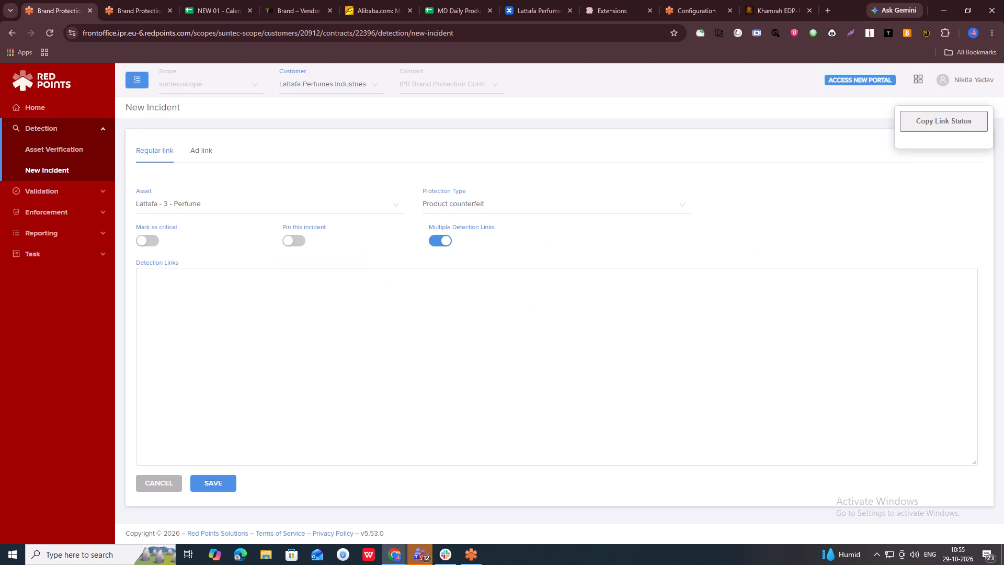
click(401, 333)
key(ctrl+v)
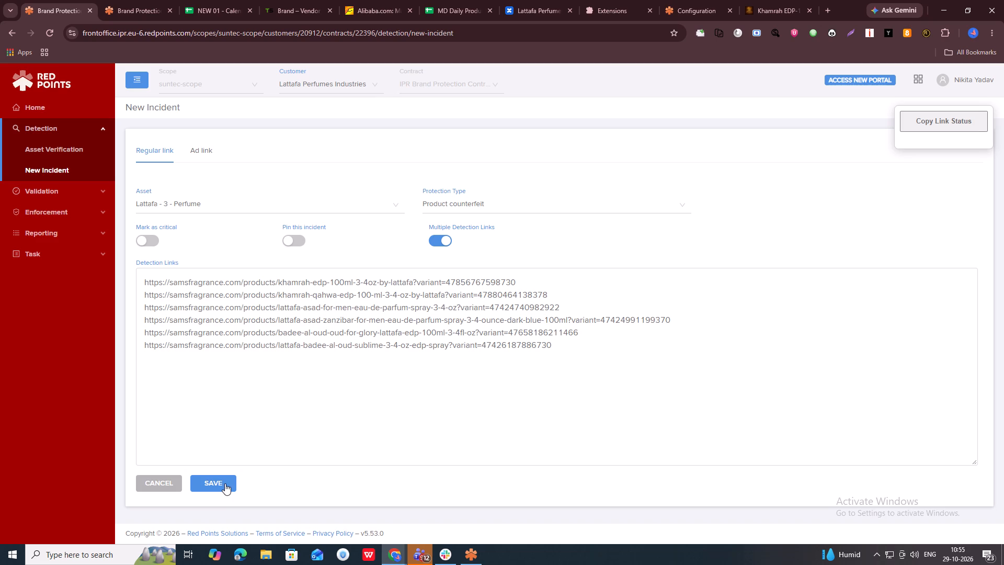
click(225, 483)
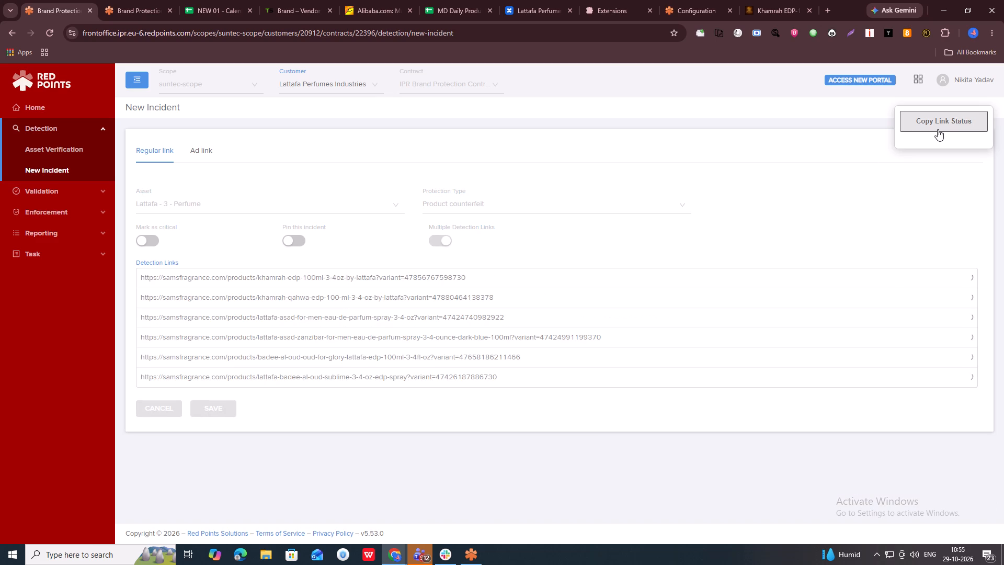
Copy the submitted links' status into Manual Detection Records, starting at Quality cell F102528.
click(938, 129)
key(alt+Tab)
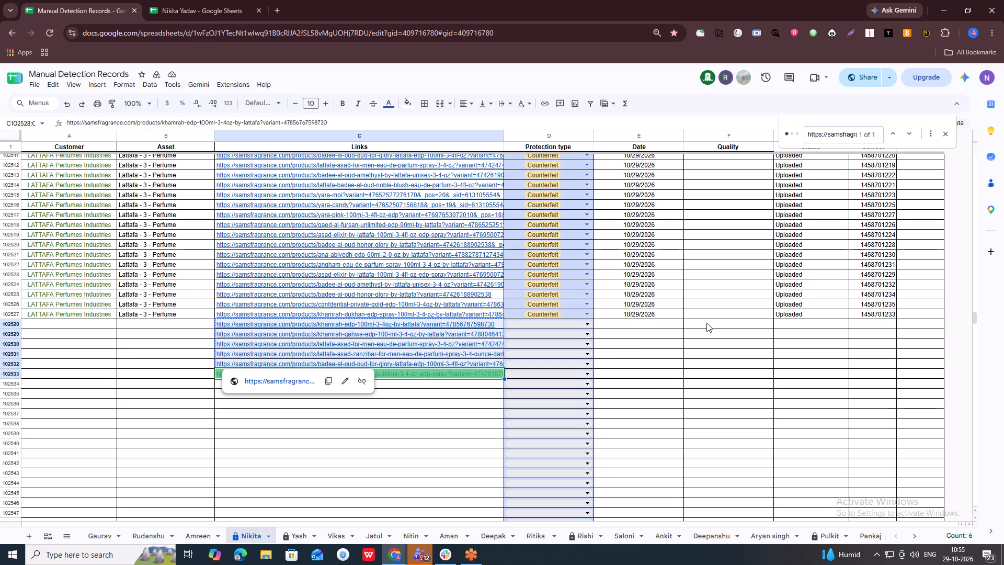
click(706, 323)
key(ctrl+v)
Delete the pasted header cells in row 102528 and the pasted links in F102529:F102534.
key(Left)
key(Right)
key(shift+Right)
key(shift+Right)
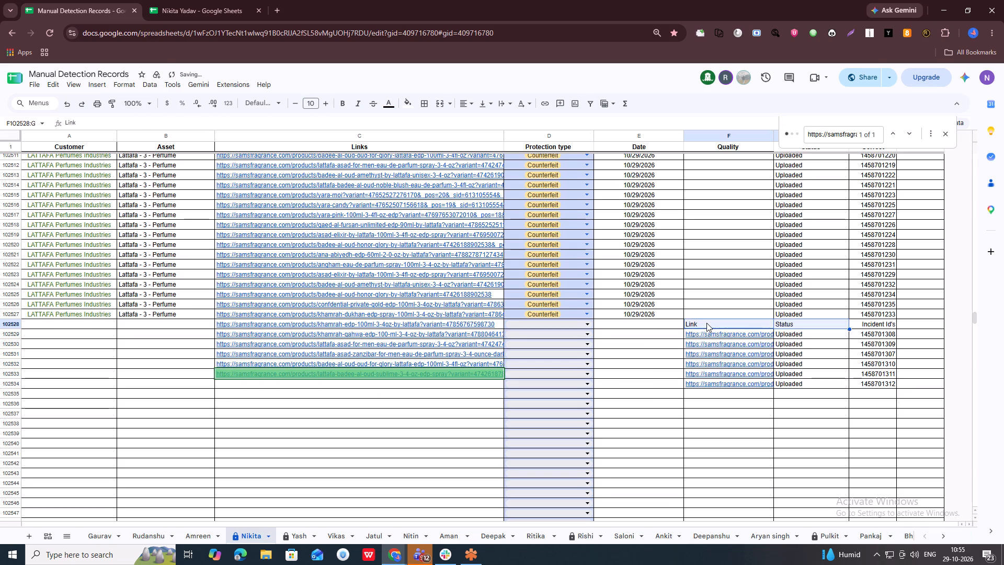
key(Delete)
key(Down)
key(ctrl+shift+Down)
key(Delete)
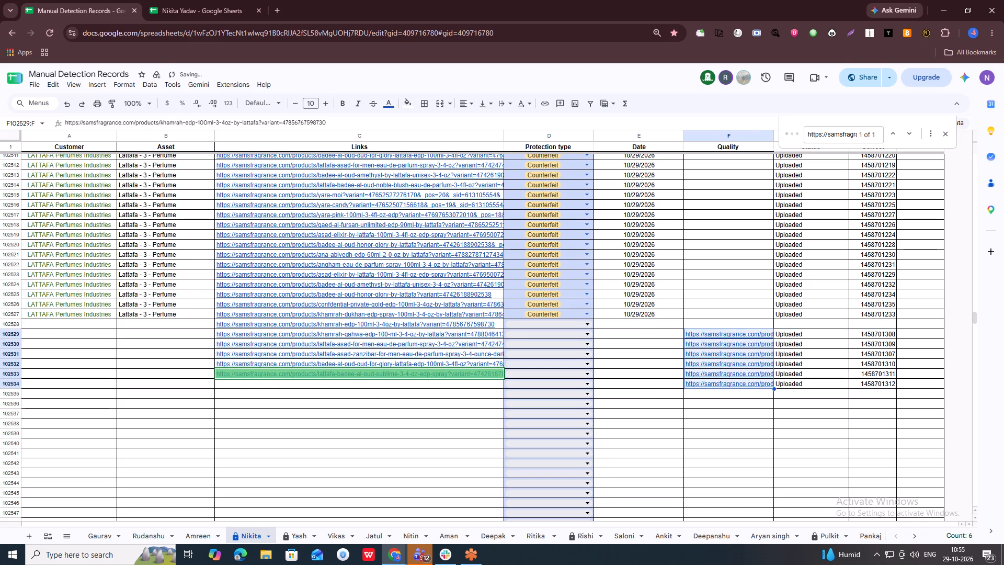
Move the pasted Uploaded statuses and incident IDs up one row so they start at G102528.
key(Right)
key(shift+Right)
key(ctrl+shift+Down)
key(ctrl+x)
key(ctrl+Up)
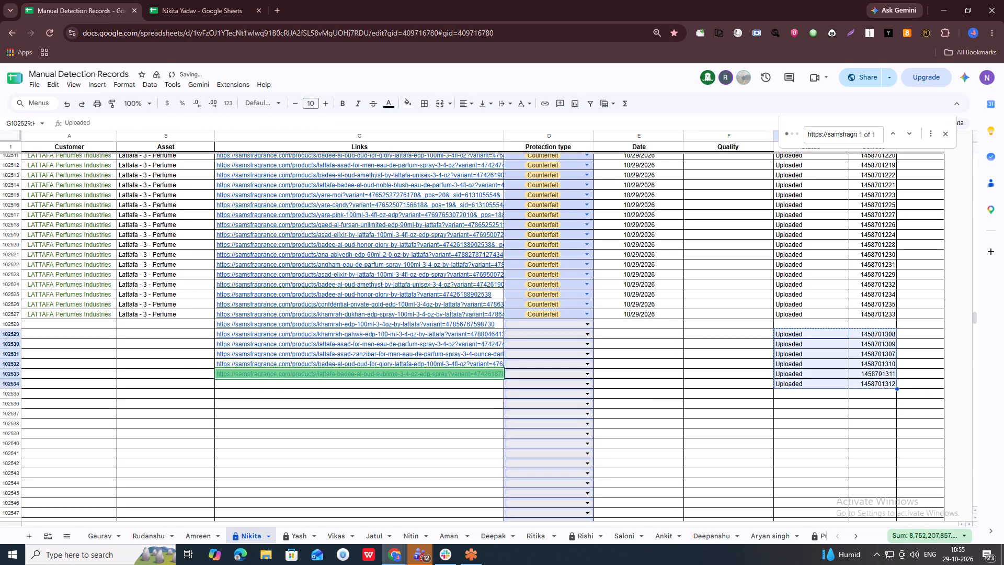
key(Down)
key(ctrl+v)
key(ctrl+Down)
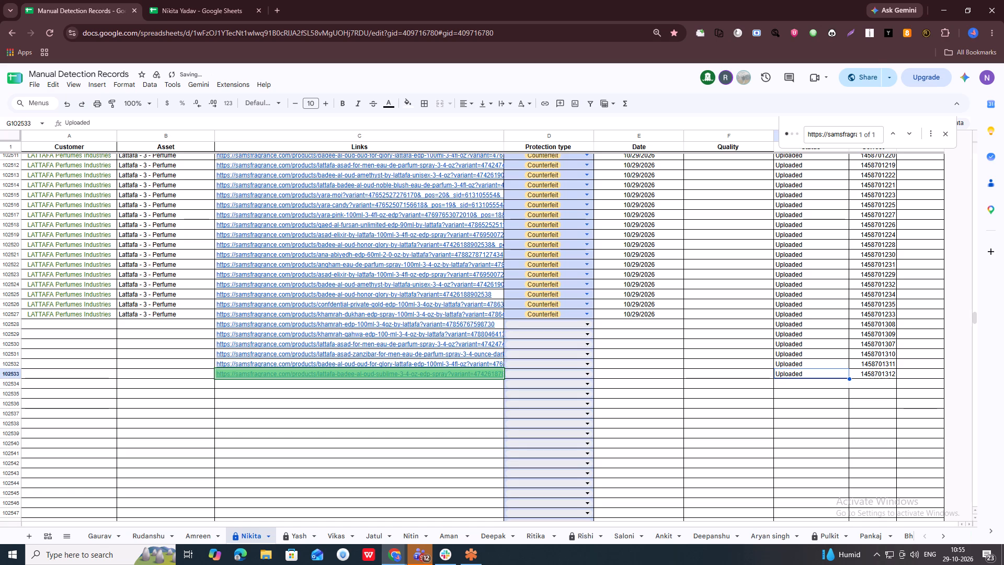
Fill Protection type Counterfeit and Date 10/29/2026 down through rows 102528 to 102533.
key(ctrl+Left)
key(Right)
key(shift+Right)
key(ctrl+shift+Up)
key(ctrl+d)
Fill Customer LATTAFA Perfumes Industries and Asset Lattafa - 3 - Perfume down through rows 102528 to 102533.
key(Left)
key(Left)
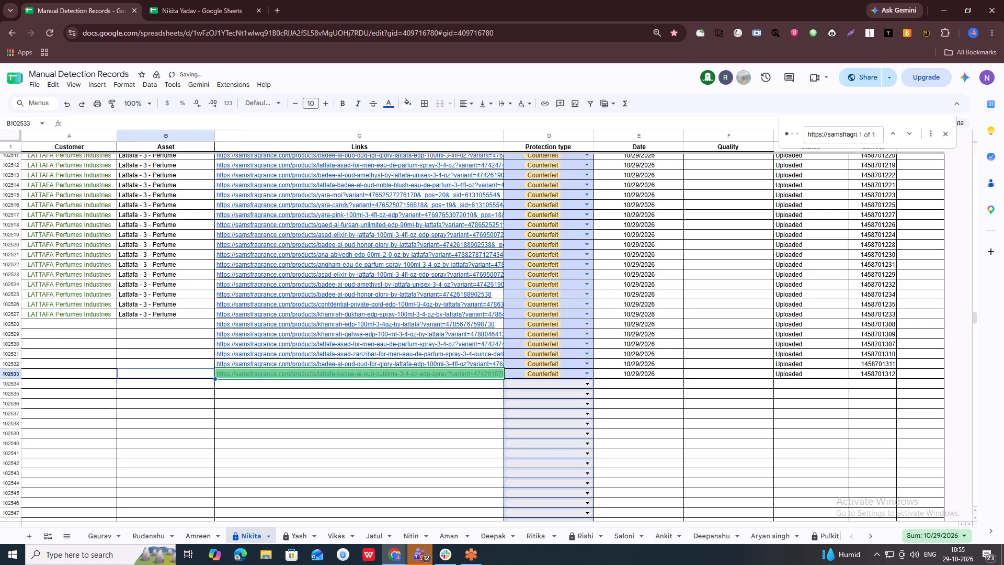
key(Left)
key(Left)
key(shift+Right)
key(ctrl+shift+Up)
key(ctrl+d)
Close the sheet search and select the empty Links cell C102534 below the recorded listings.
key(Right)
key(Right)
key(Right)
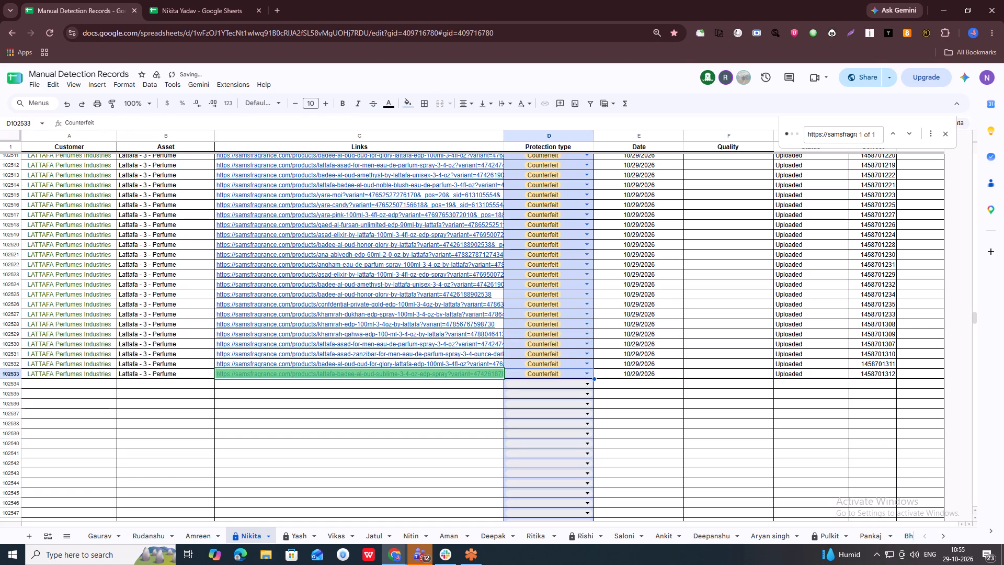
key(Left)
key(ctrl+shift+Up)
key(Down)
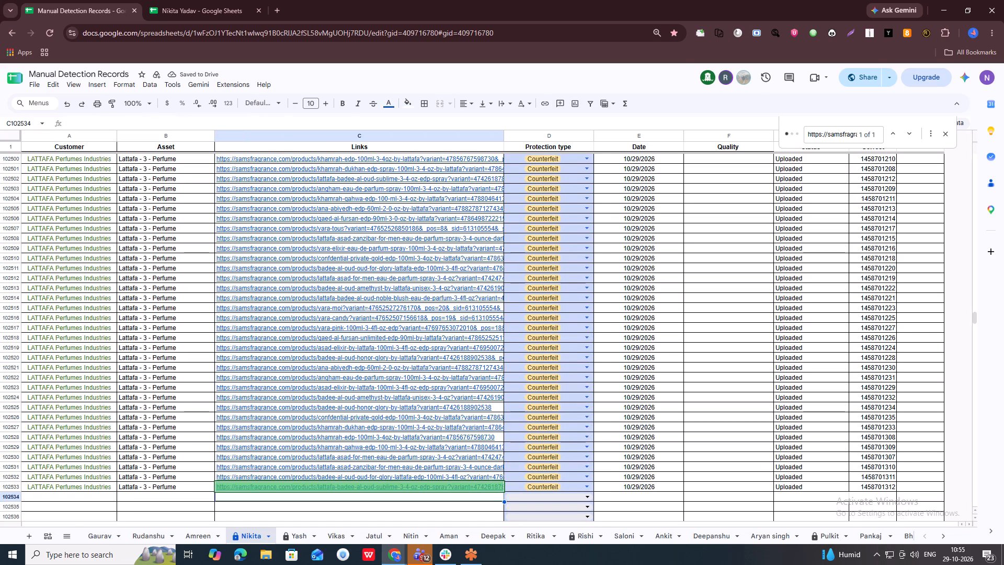
click(943, 129)
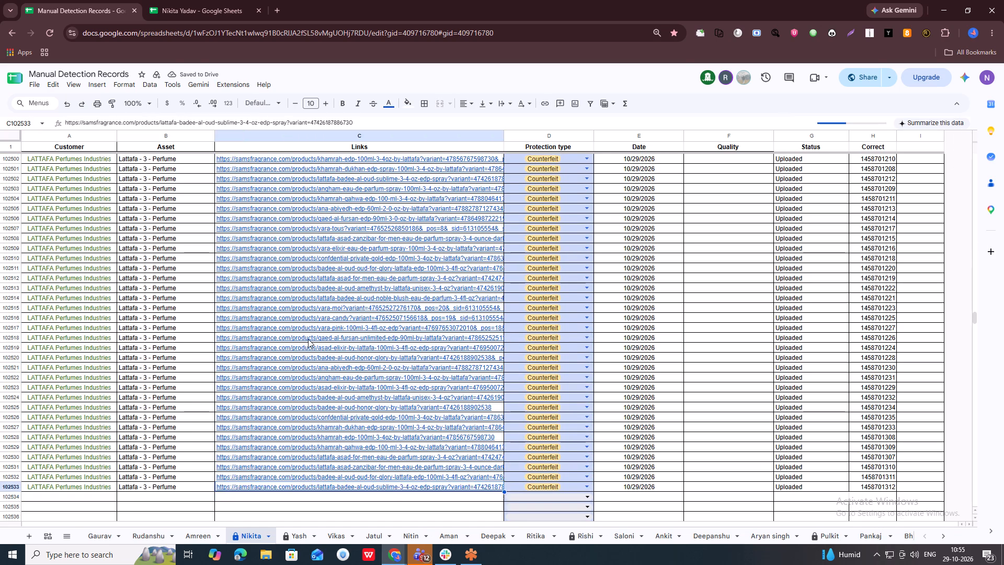
scroll(308, 339, down, 3)
click(359, 335)
click(386, 338)
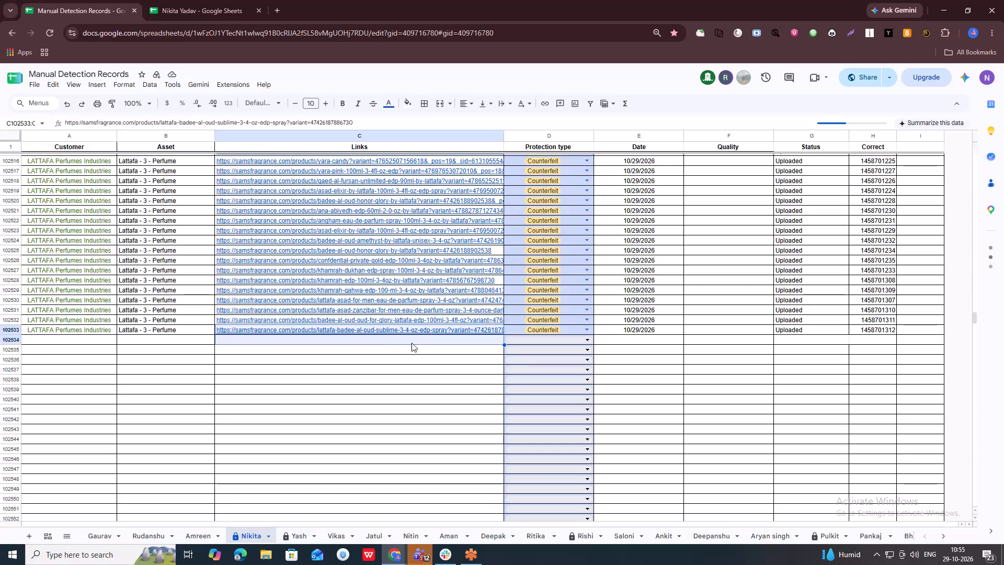
click(412, 343)
Clear the submitted links from the New Incident form and reopen its list for editing.
key(alt+Tab)
scroll(402, 391, down, 8)
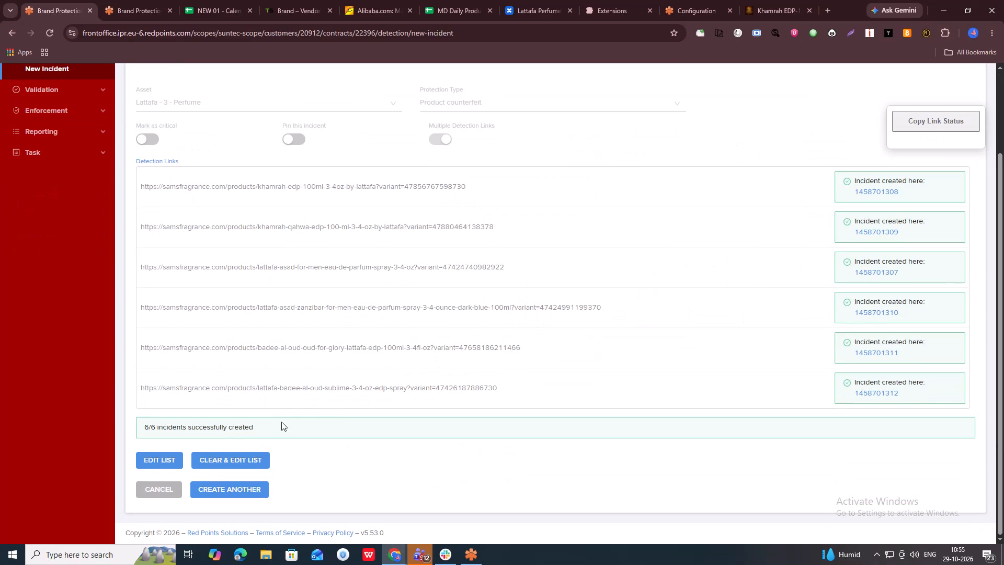
click(230, 458)
Look through the remaining Sam's Fragrance catalogue products for further Lattafa listings.
key(alt+Tab)
key(alt+Tab)
scroll(538, 352, down, 7)
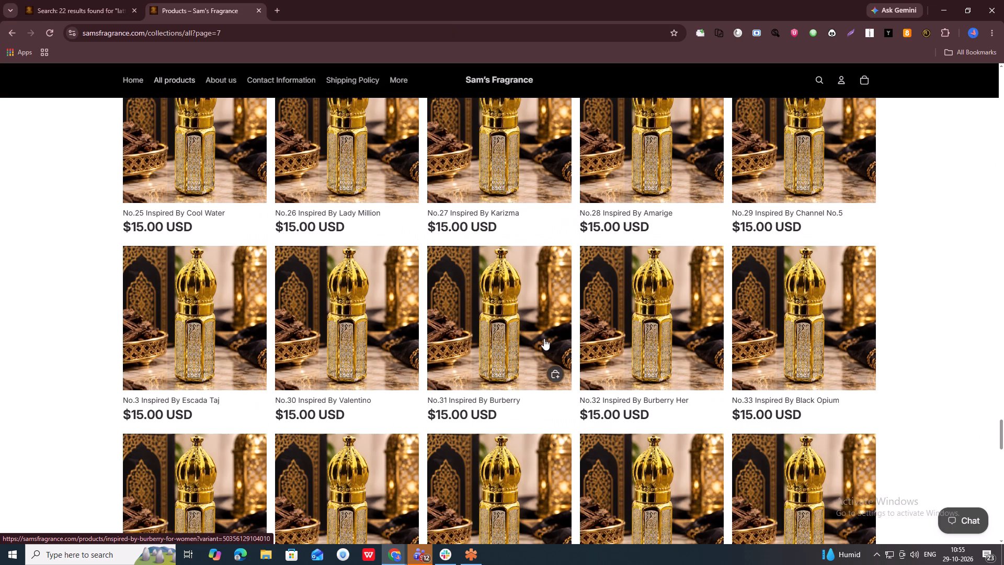
scroll(544, 338, down, 13)
scroll(547, 331, up, 1)
scroll(547, 331, down, 9)
scroll(546, 313, up, 8)
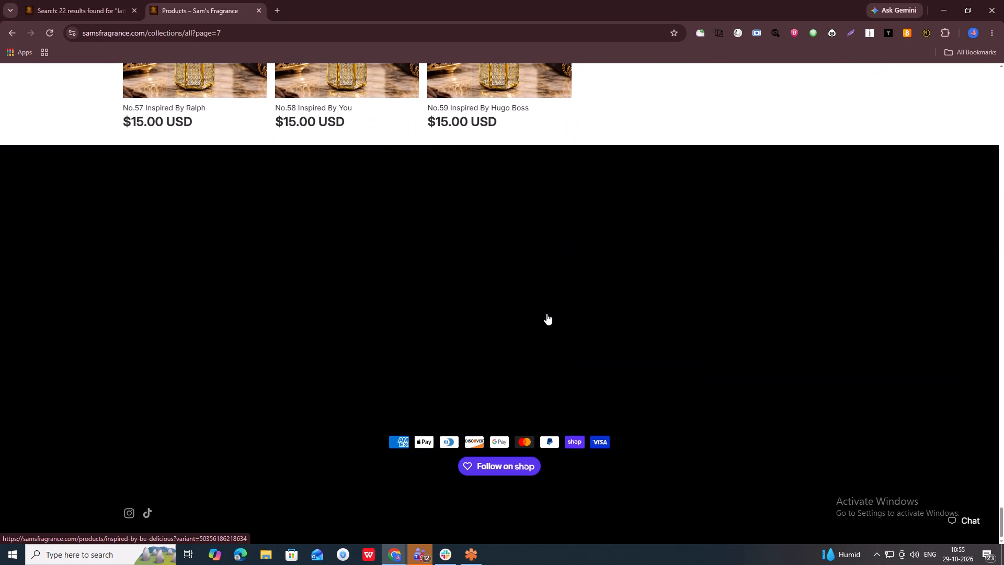
scroll(505, 309, up, 6)
scroll(307, 272, up, 14)
scroll(307, 272, up, 9)
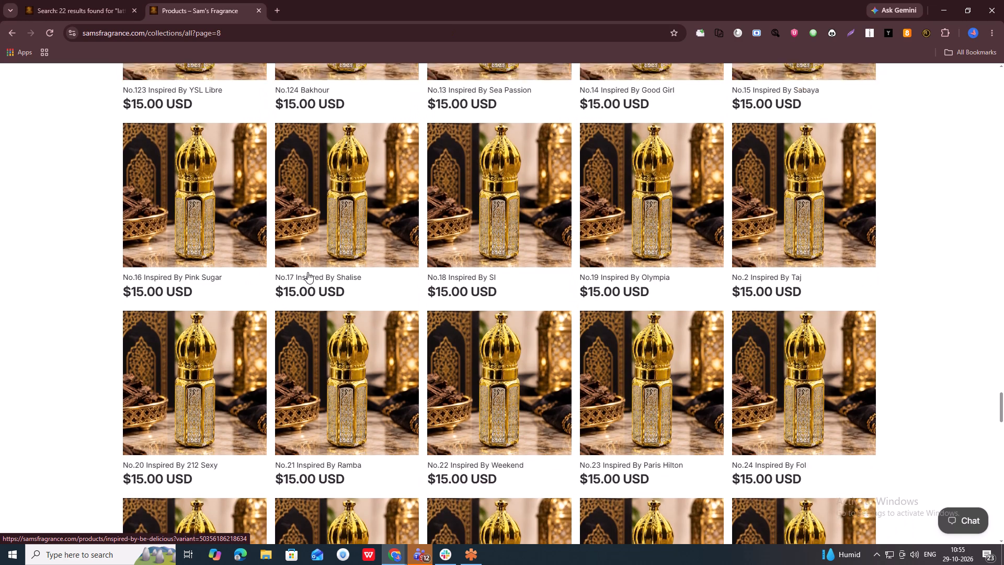
scroll(307, 272, up, 20)
scroll(307, 272, up, 6)
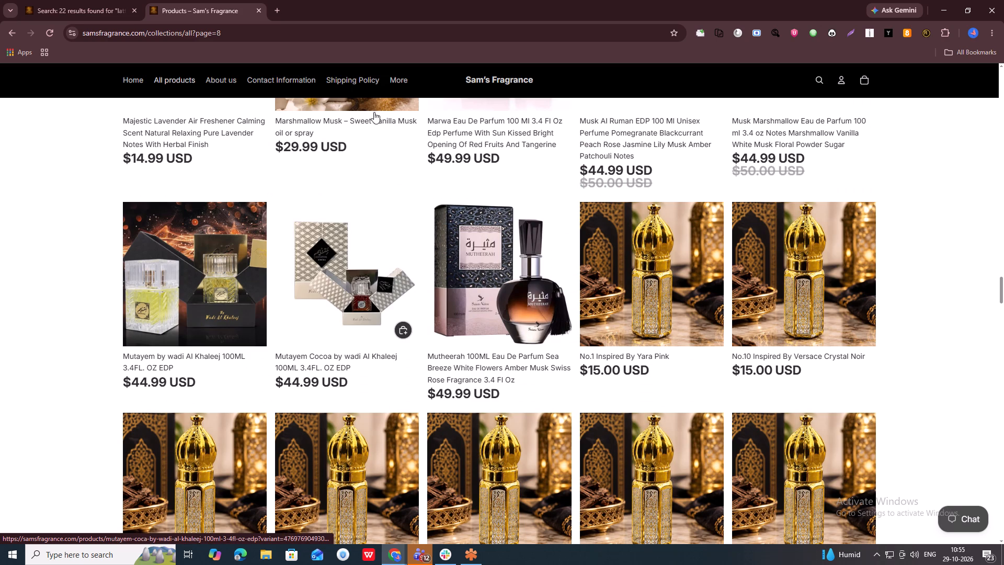
Open the Sam's Fragrance home page.
click(141, 80)
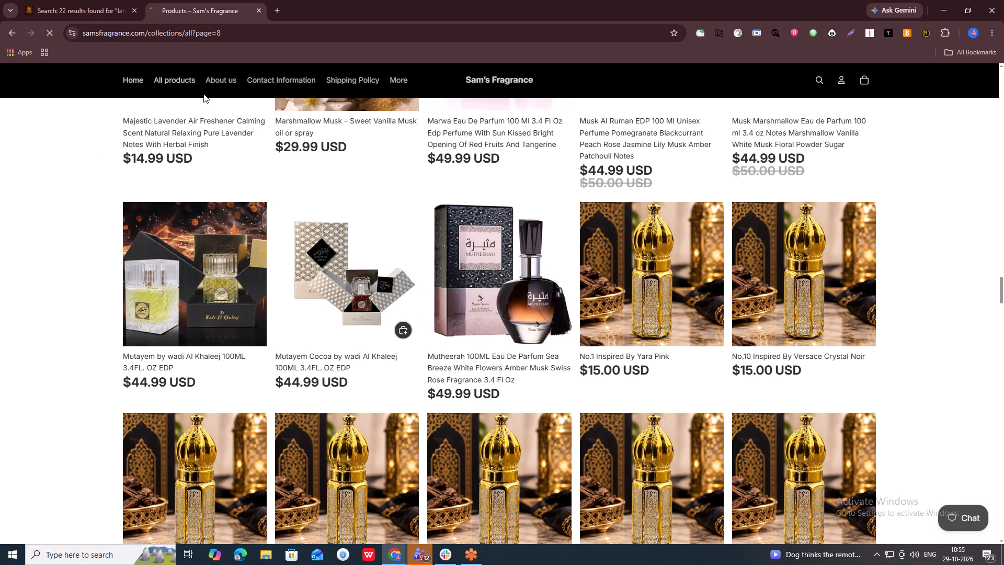
Return to the Lattafa search results and search the Sam's Fragrance store for "lattafa perfume".
click(77, 0)
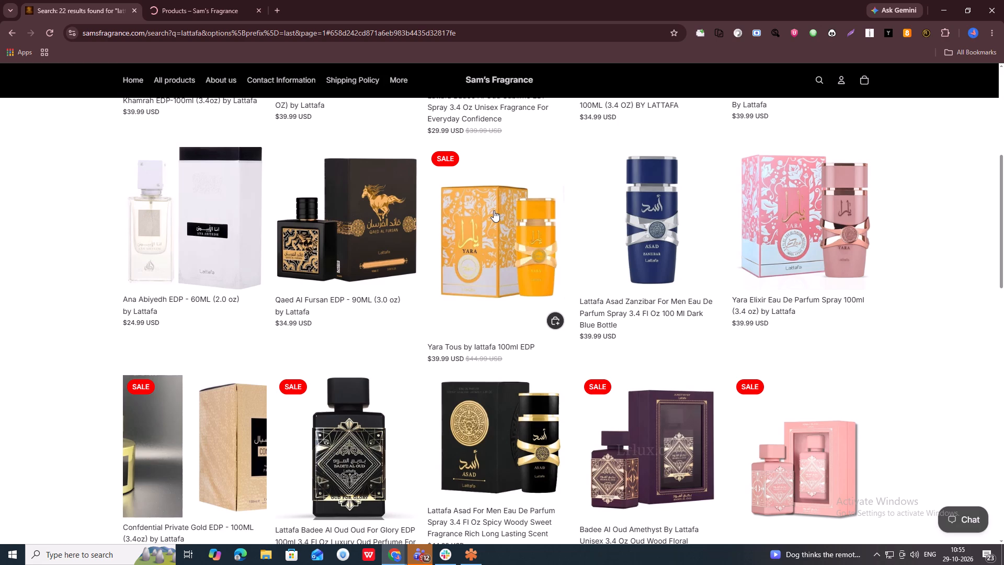
scroll(477, 208, up, 15)
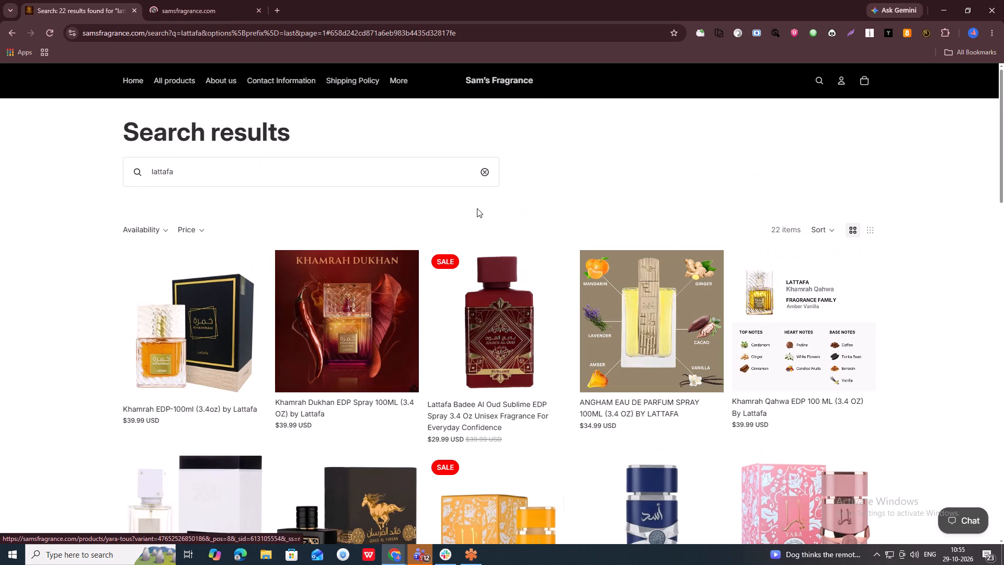
click(276, 172)
key(space)
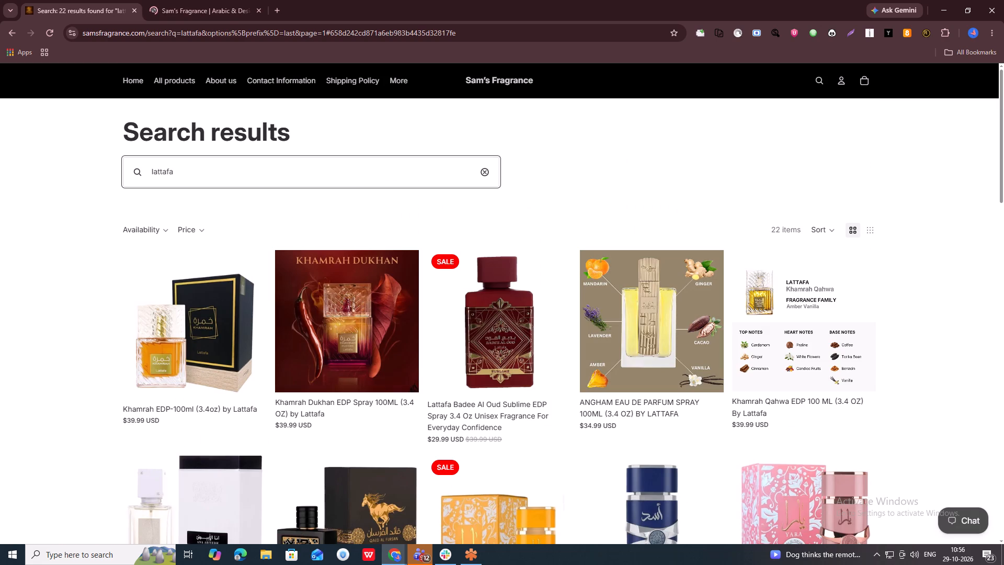
text(perfume)
key(Return)
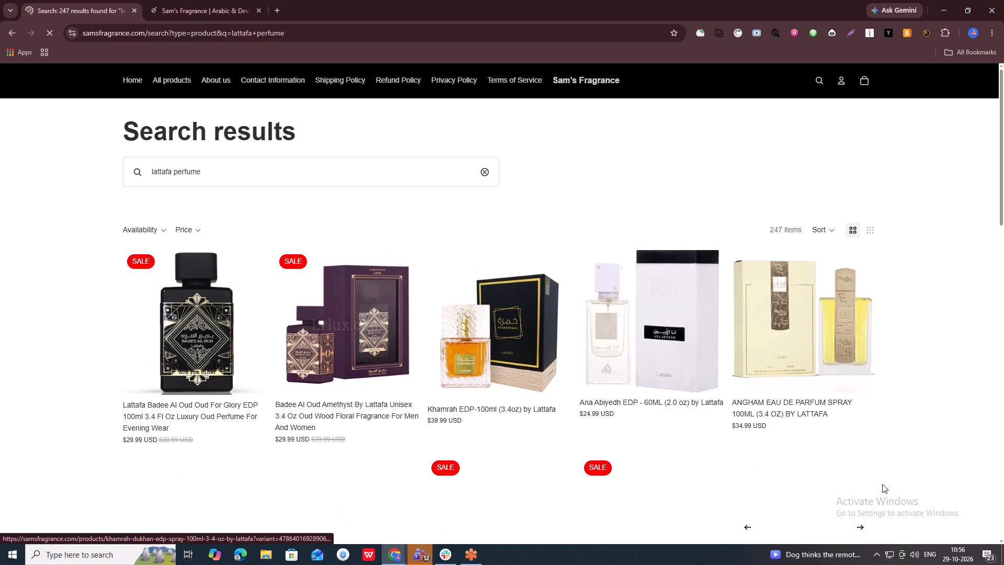
Look through the "lattafa perfume" search results down to the end for Lattafa listings not yet covered.
scroll(857, 439, down, 6)
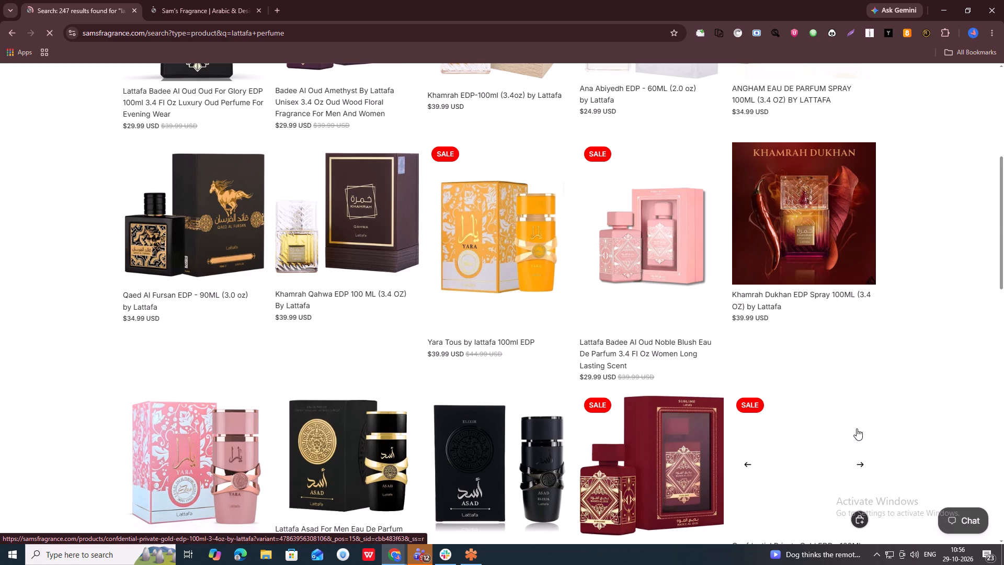
scroll(887, 417, down, 12)
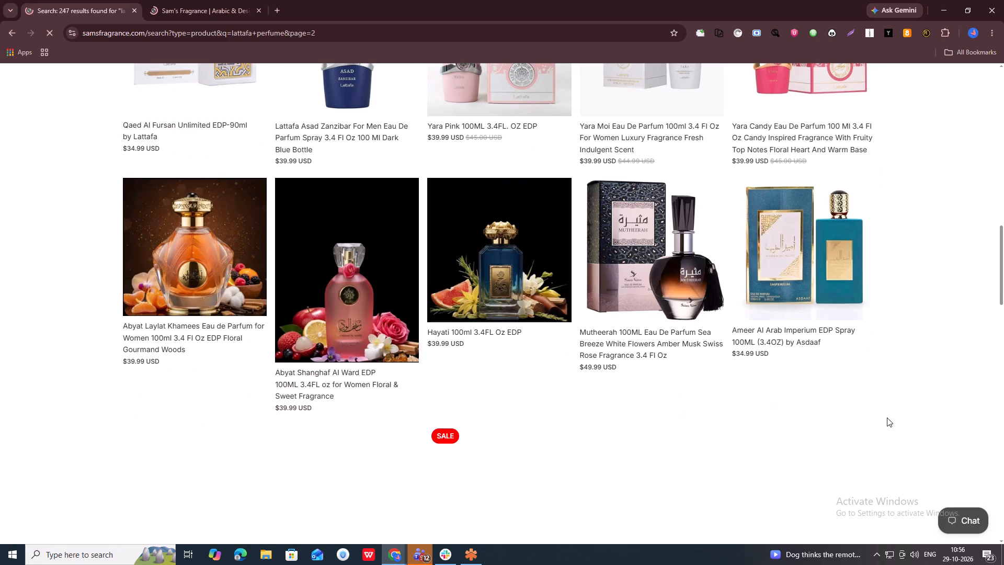
scroll(800, 417, down, 7)
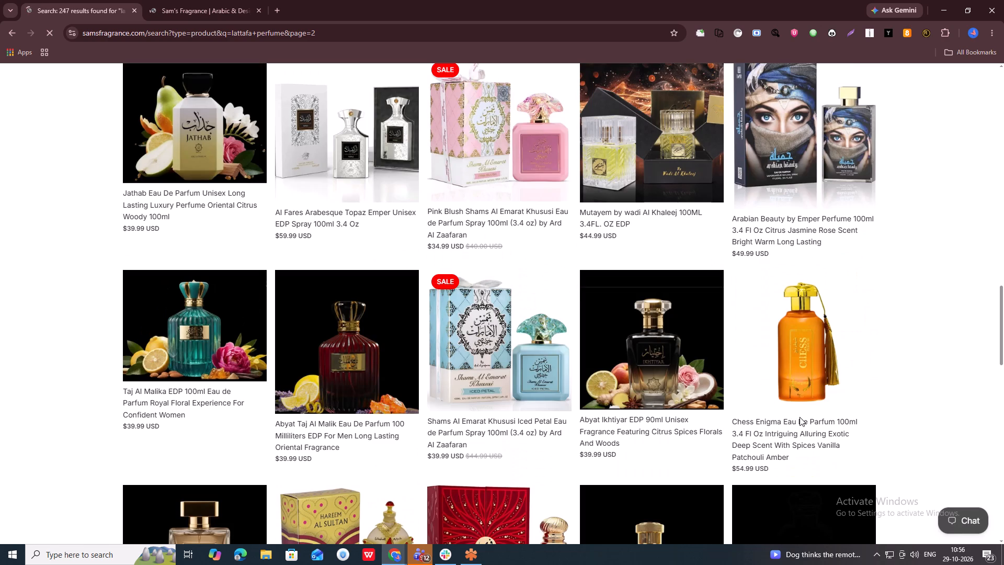
scroll(800, 417, down, 7)
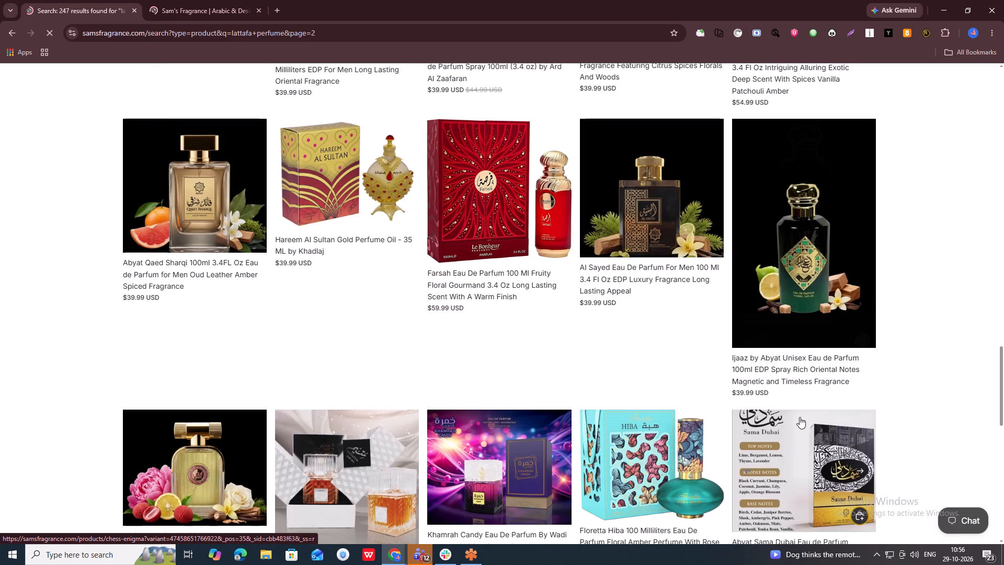
scroll(800, 417, down, 5)
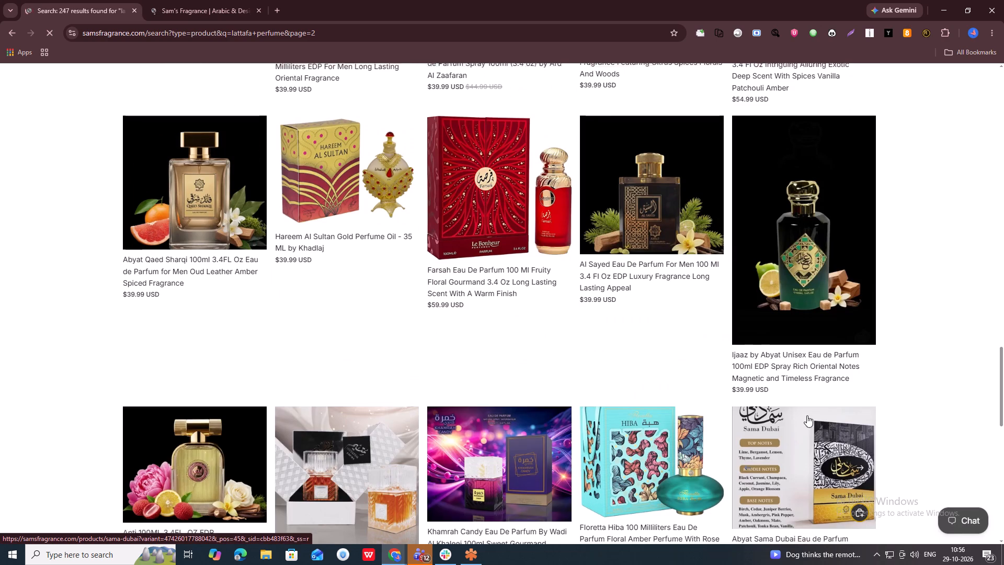
scroll(807, 415, down, 15)
scroll(808, 414, up, 6)
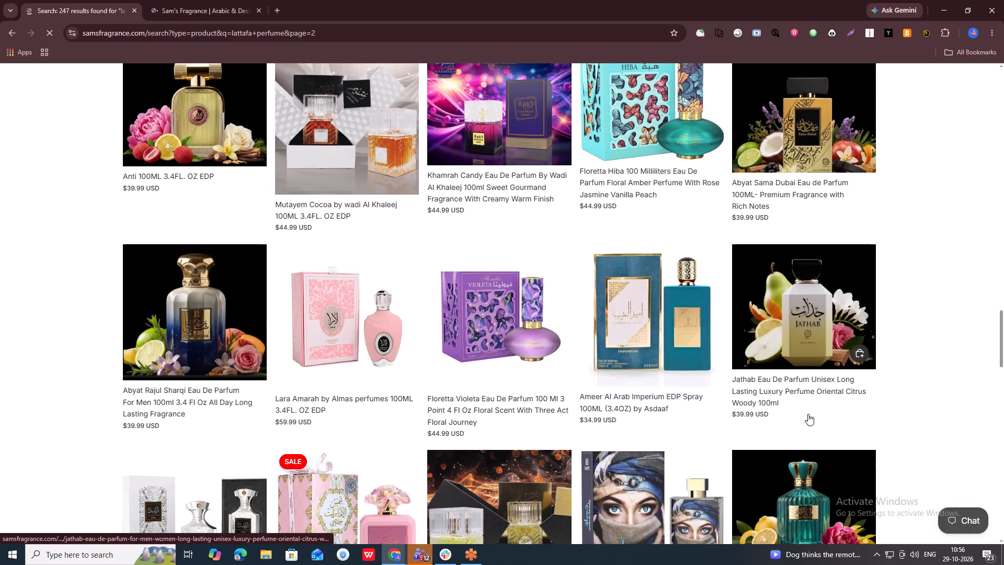
scroll(808, 414, down, 14)
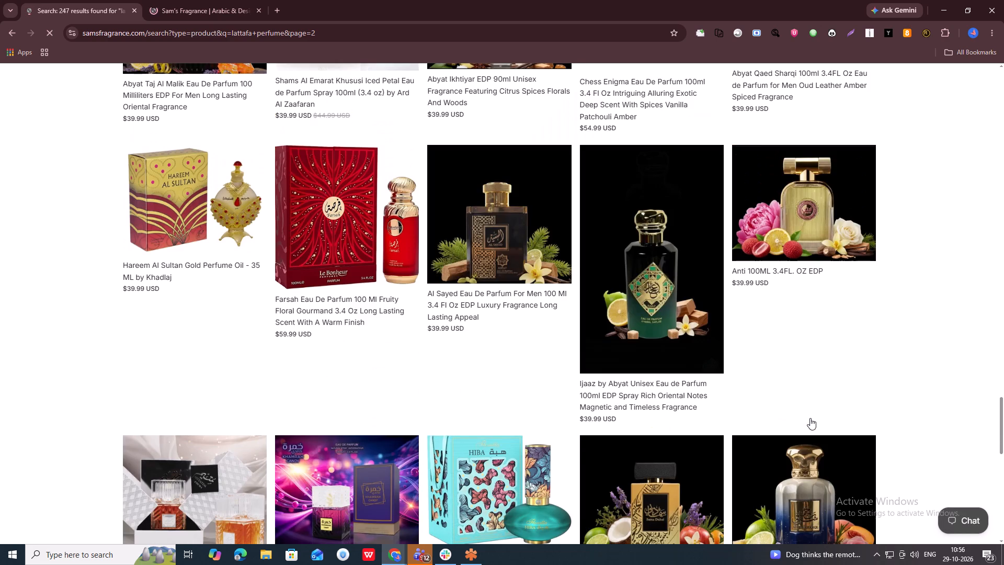
scroll(810, 418, down, 7)
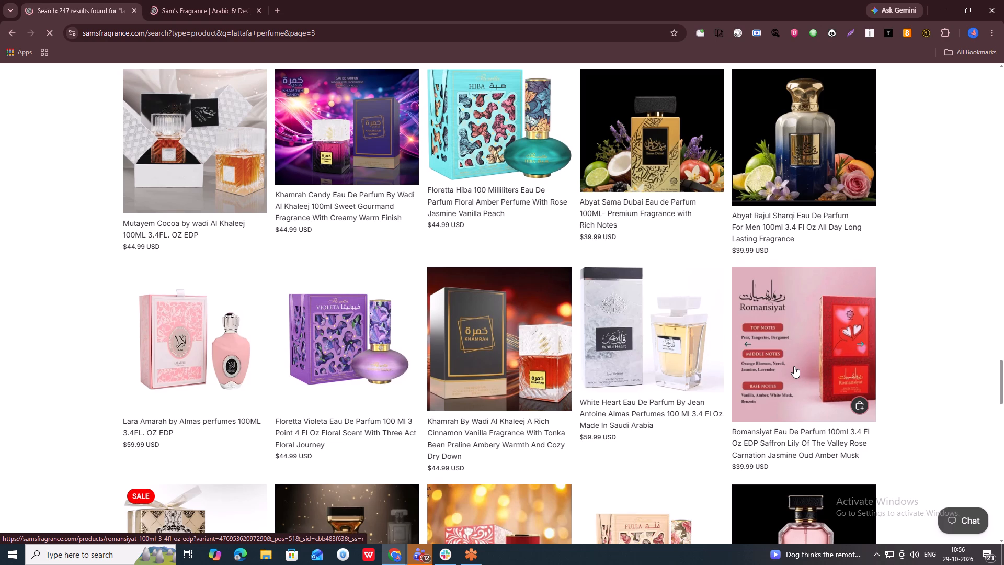
scroll(794, 366, down, 12)
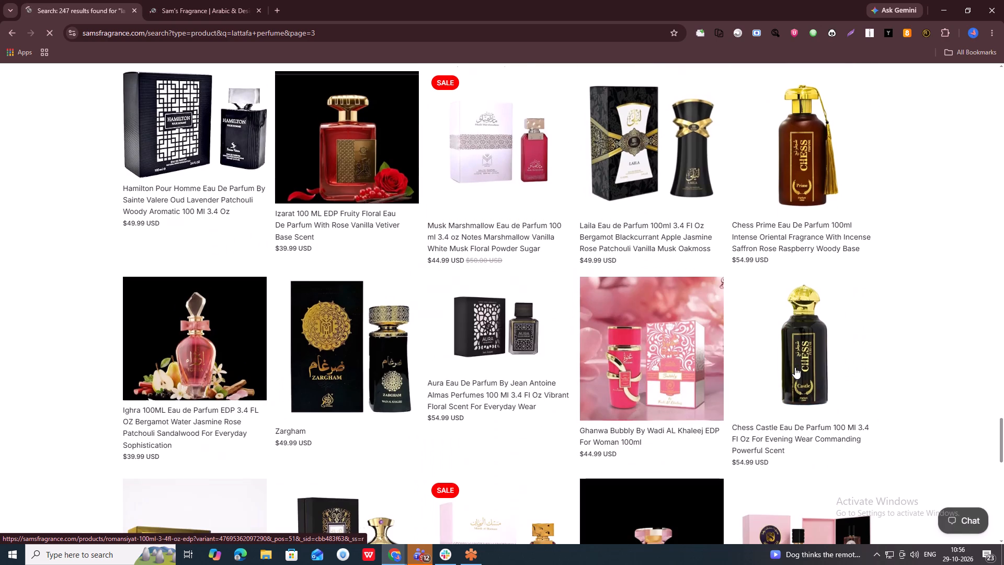
scroll(795, 367, down, 6)
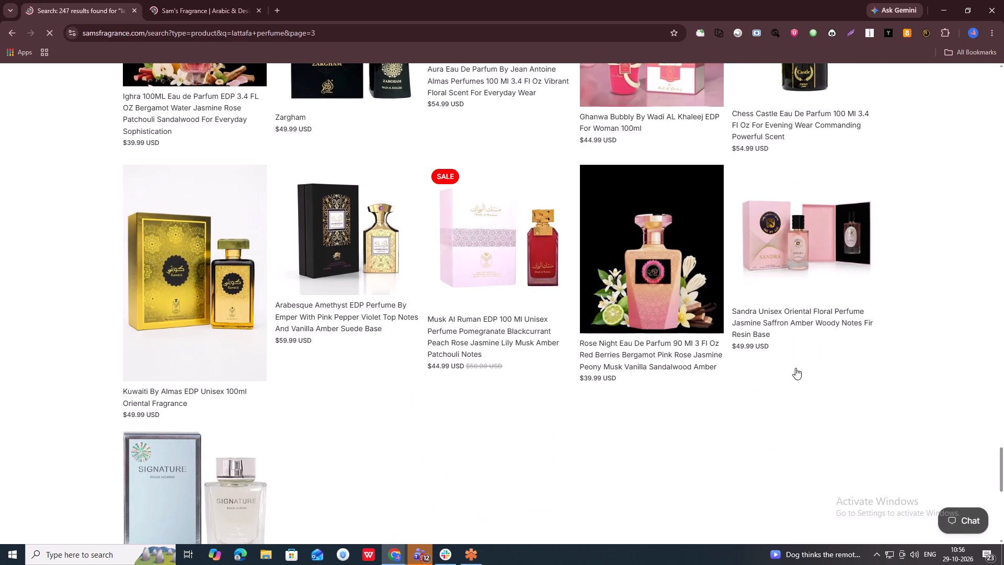
scroll(795, 368, down, 12)
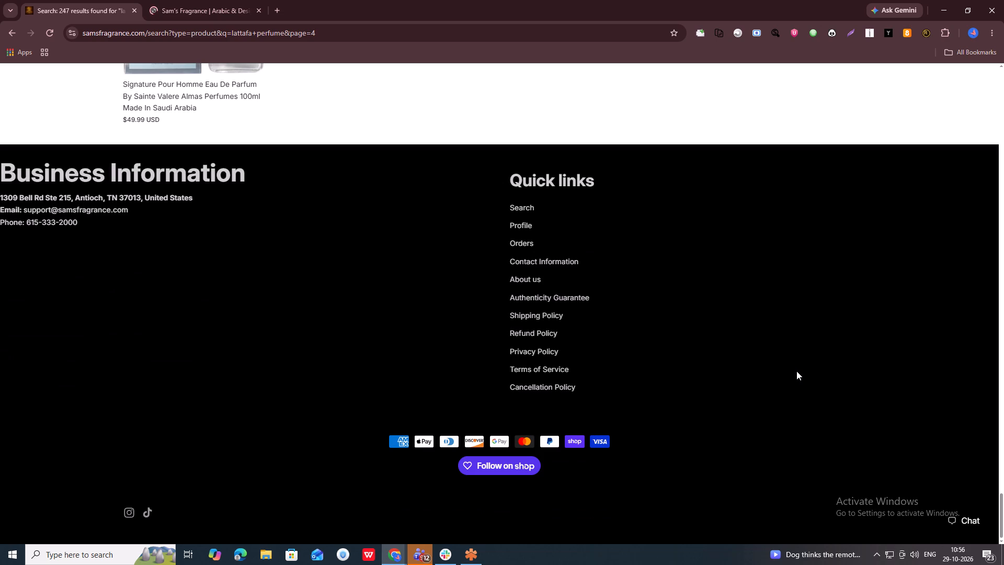
scroll(797, 371, down, 5)
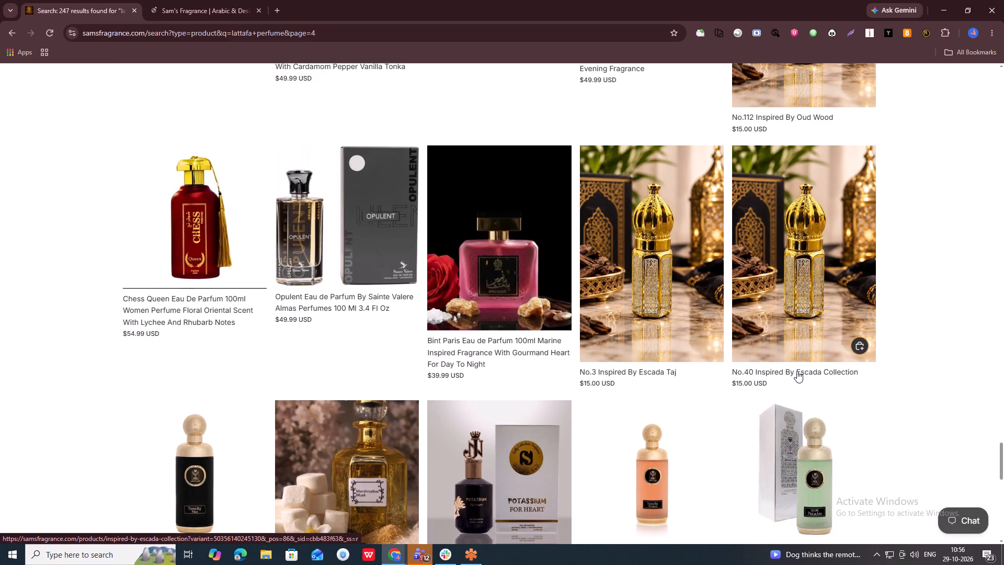
scroll(745, 389, down, 6)
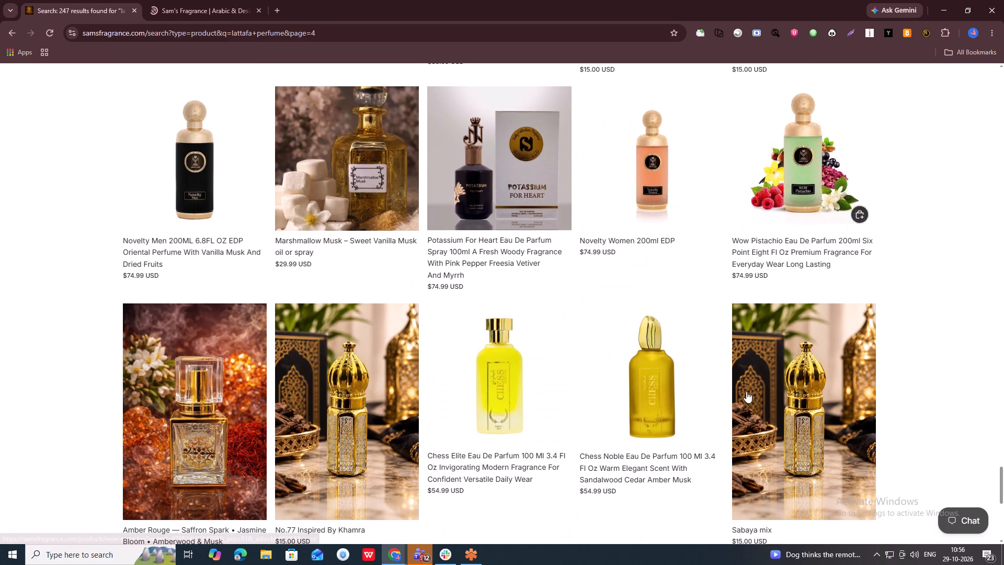
scroll(790, 421, down, 7)
scroll(790, 421, up, 5)
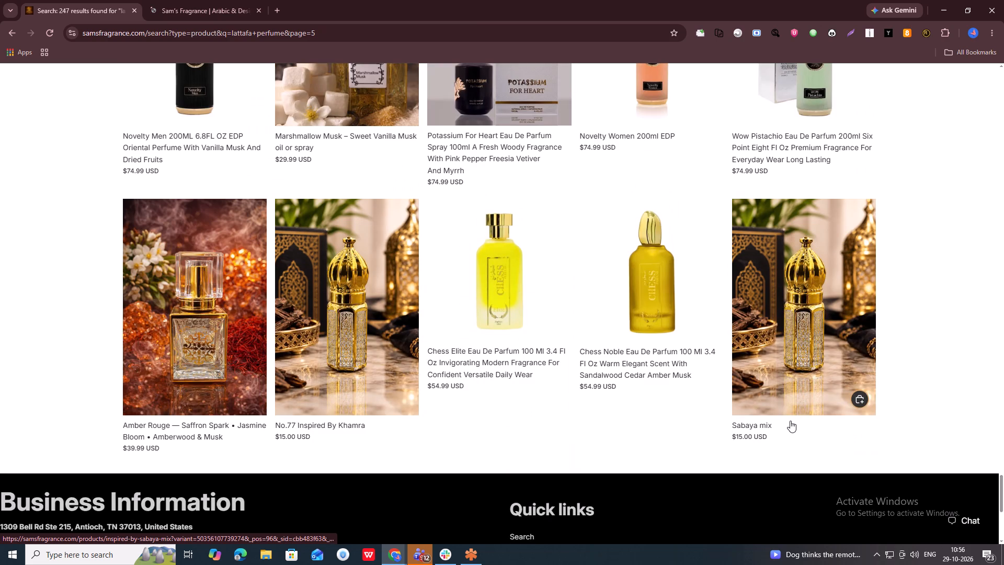
scroll(790, 421, down, 6)
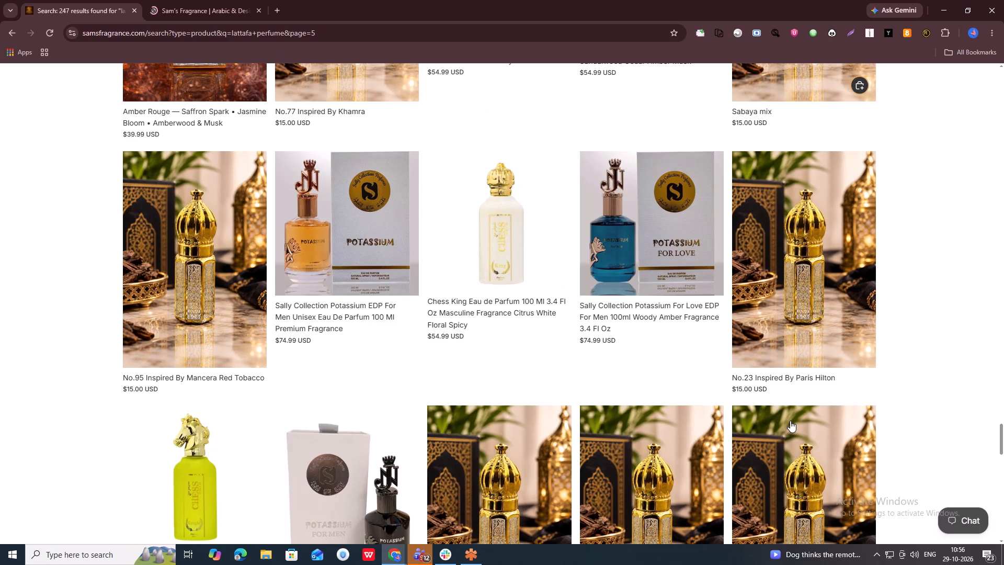
scroll(790, 421, down, 6)
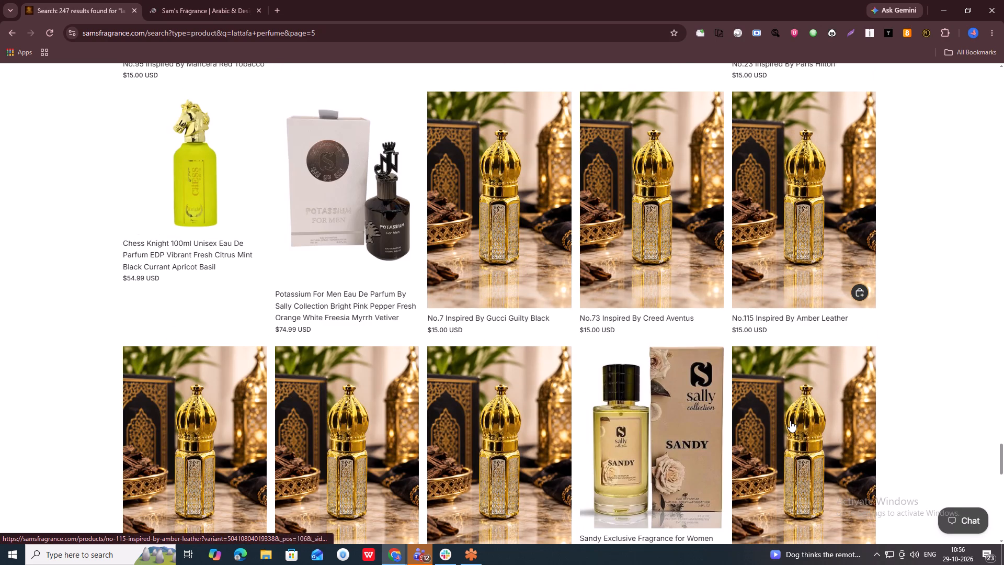
scroll(614, 457, down, 9)
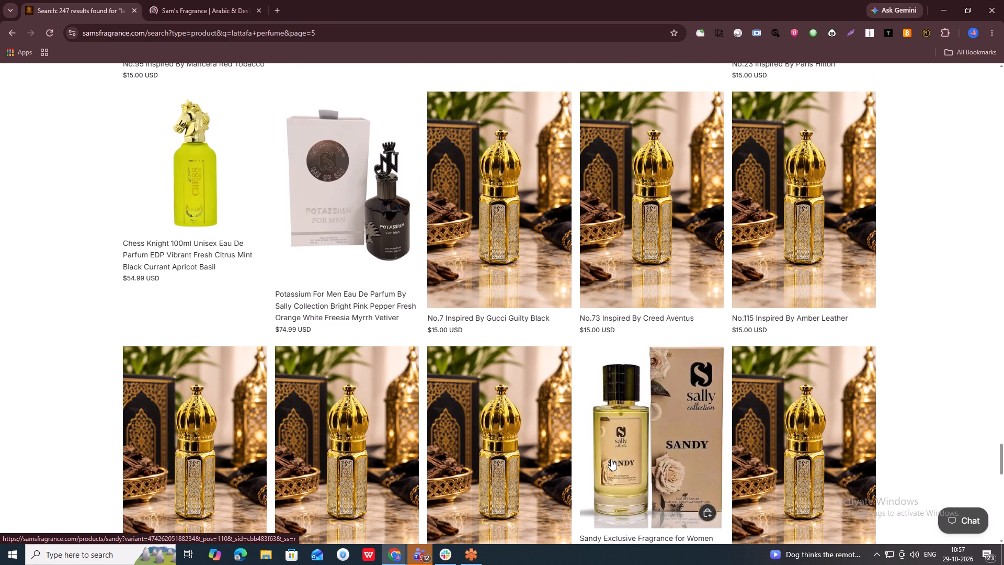
scroll(638, 453, down, 18)
scroll(646, 444, up, 7)
scroll(646, 444, down, 9)
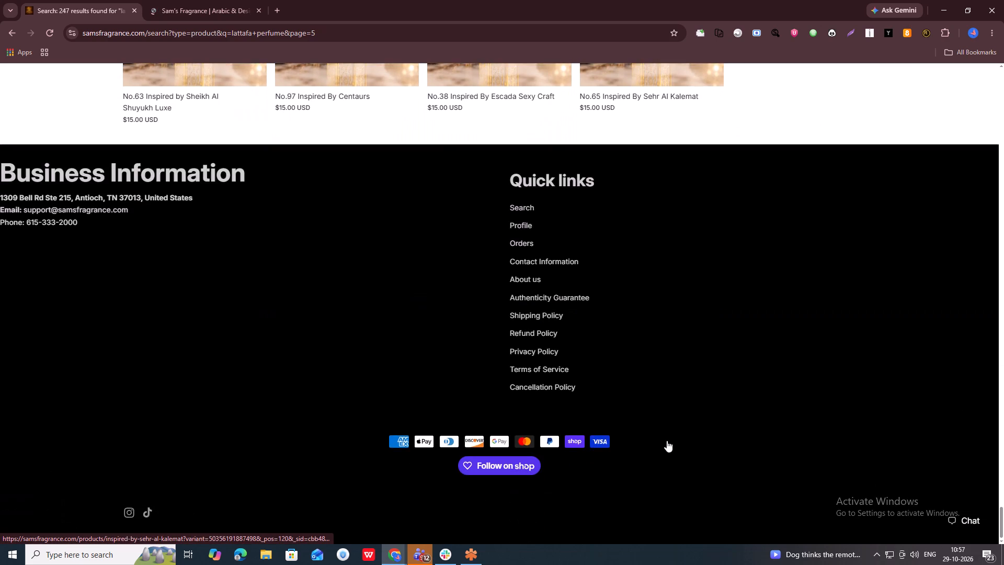
scroll(667, 440, up, 7)
scroll(667, 434, up, 16)
scroll(663, 432, down, 19)
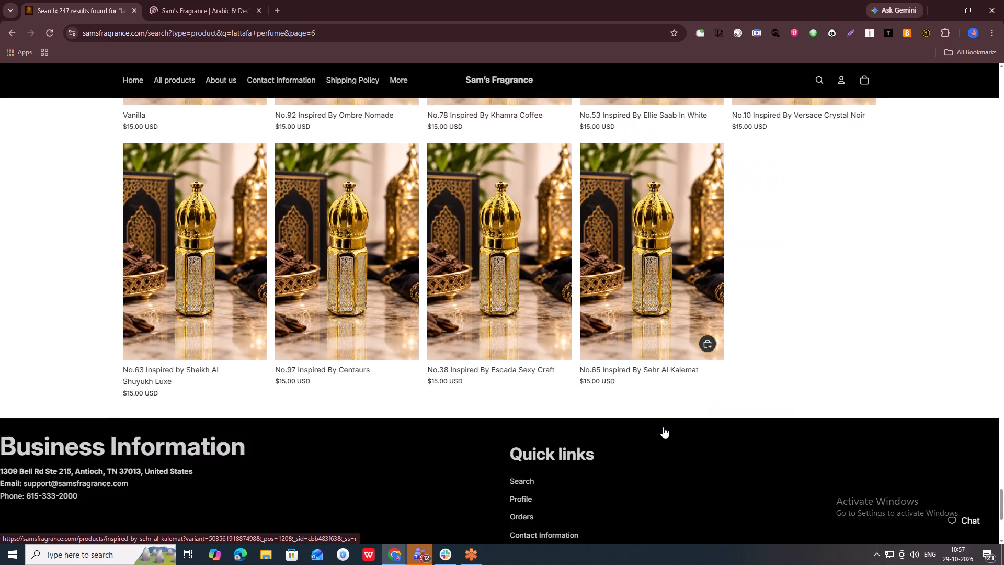
scroll(663, 427, down, 8)
Return to the start of the "lattafa perfume" results and find the word "lattafa" within the page.
scroll(663, 427, up, 8)
scroll(663, 427, up, 20)
scroll(663, 427, up, 12)
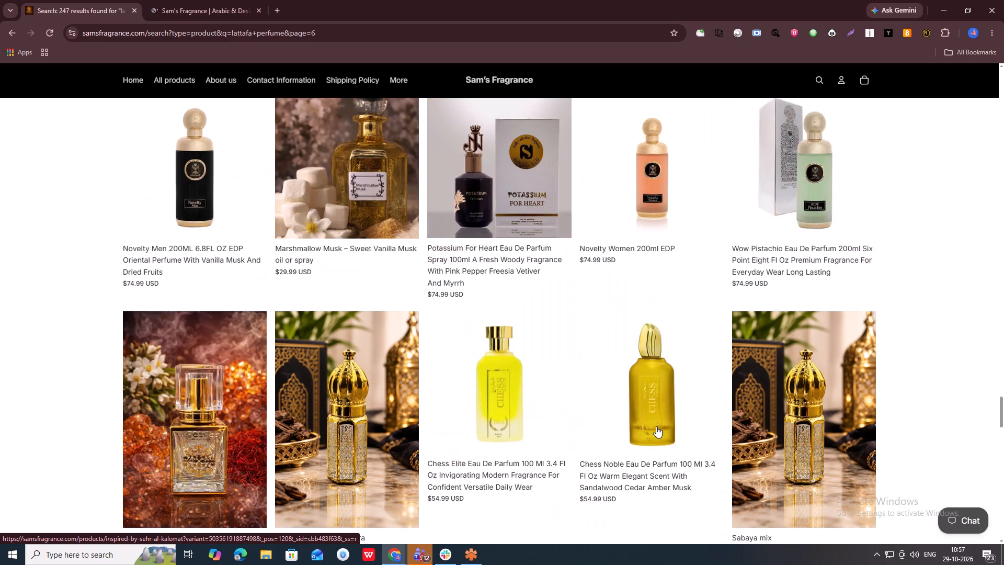
scroll(656, 426, up, 20)
scroll(656, 426, up, 17)
scroll(652, 424, up, 11)
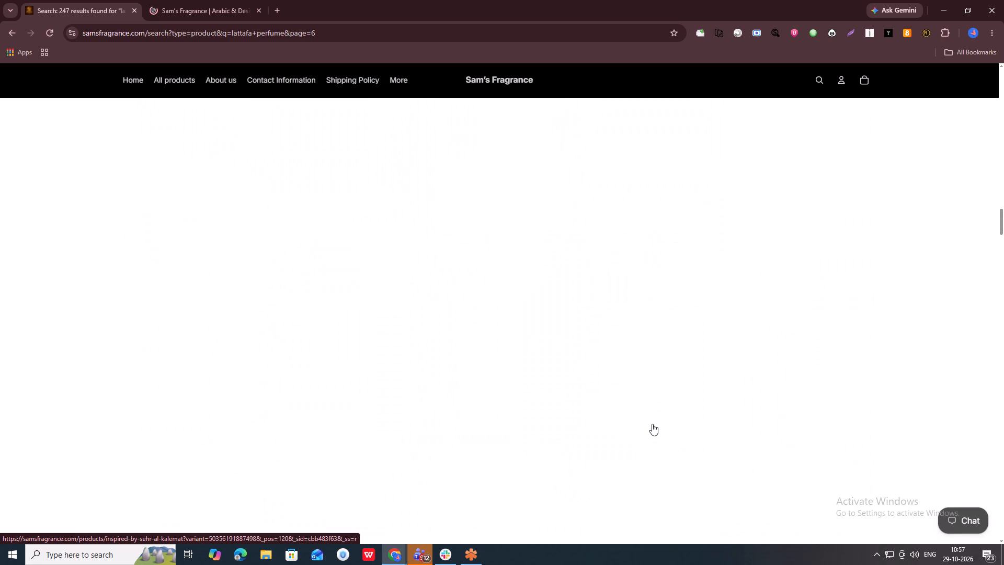
scroll(652, 424, up, 20)
scroll(652, 424, up, 20)
scroll(652, 424, up, 8)
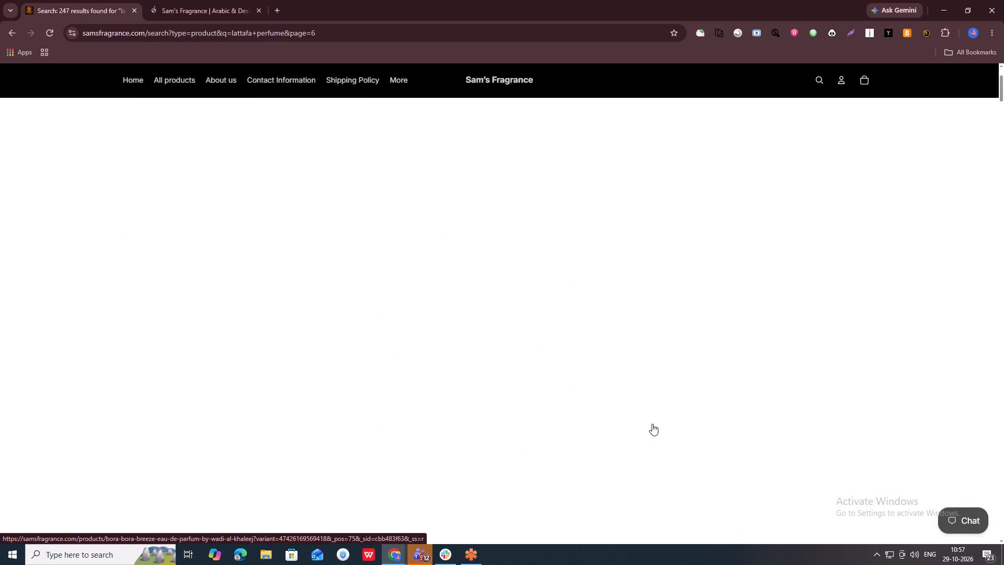
scroll(652, 424, up, 17)
scroll(647, 424, up, 7)
scroll(647, 424, up, 20)
scroll(647, 424, up, 10)
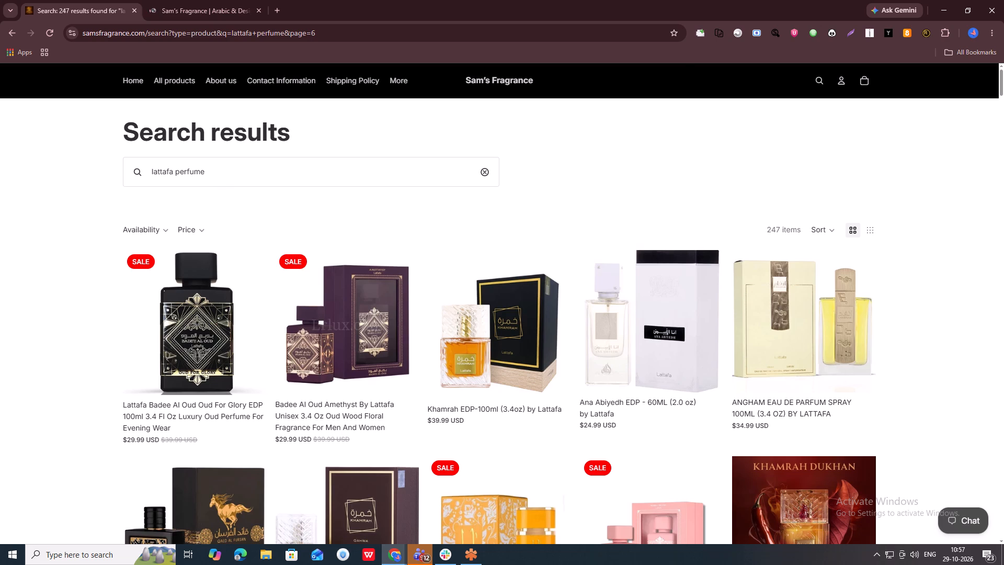
key(ctrl+f)
key(Return)
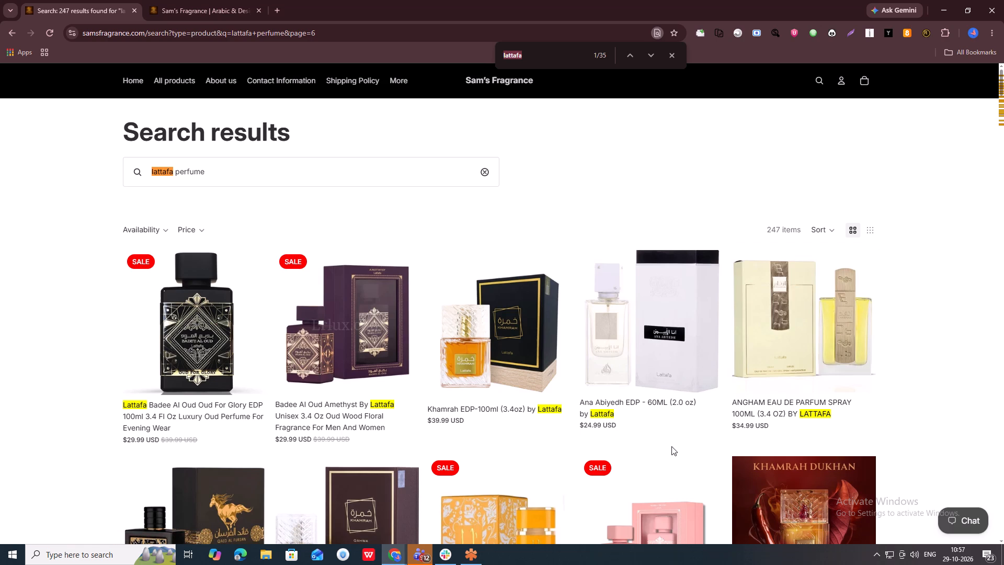
Examine the highlighted Lattafa listings in the first rows of results, including the Khamrah, Badee Al Oud, Asad and Yara products.
scroll(562, 391, down, 14)
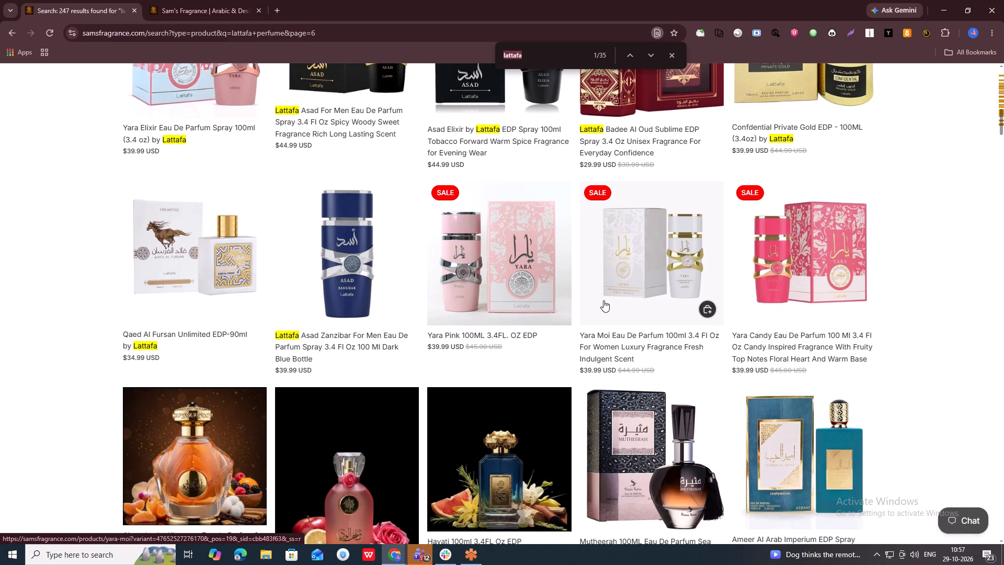
scroll(603, 300, down, 7)
scroll(603, 300, up, 6)
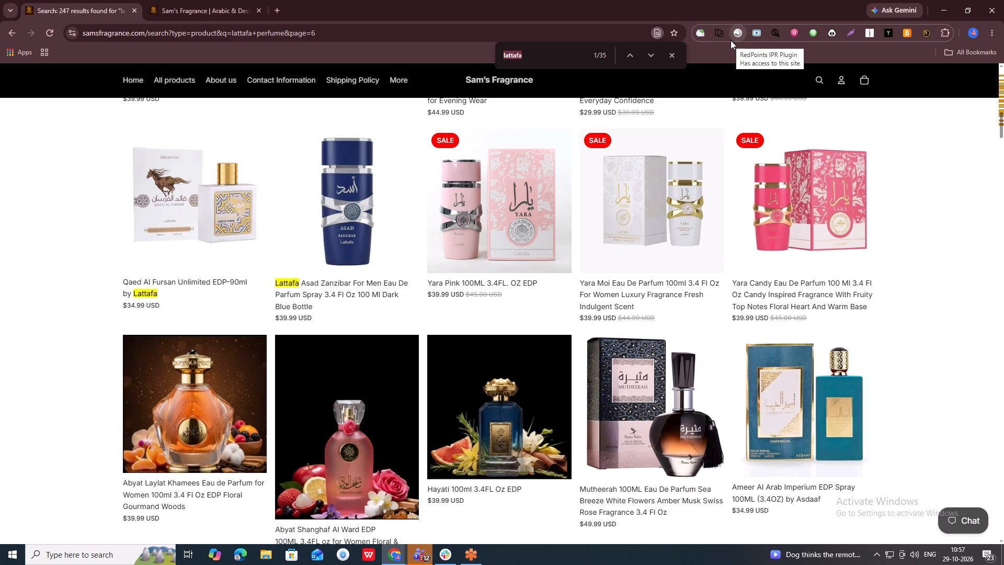
scroll(731, 40, up, 6)
scroll(740, 238, up, 20)
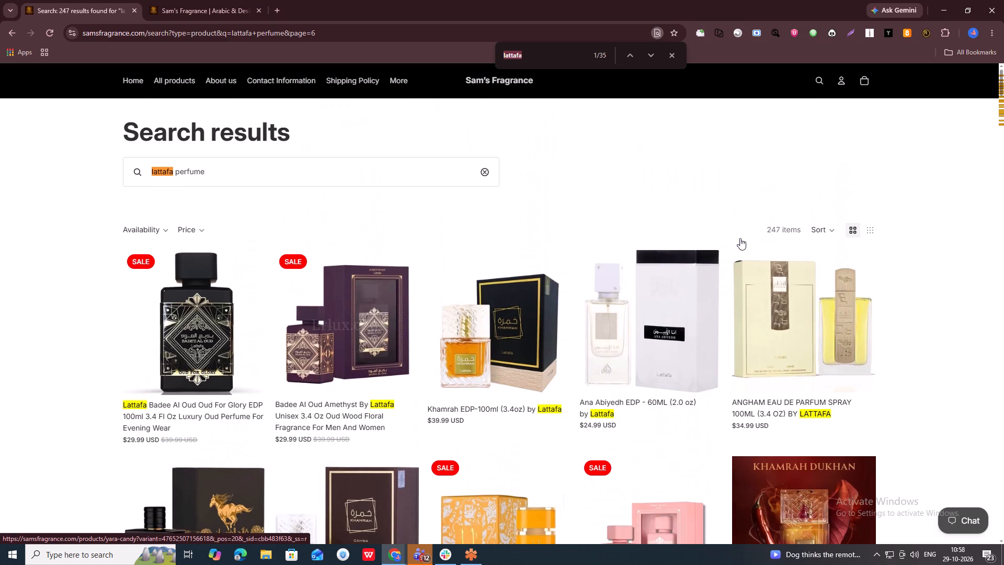
scroll(781, 352, down, 5)
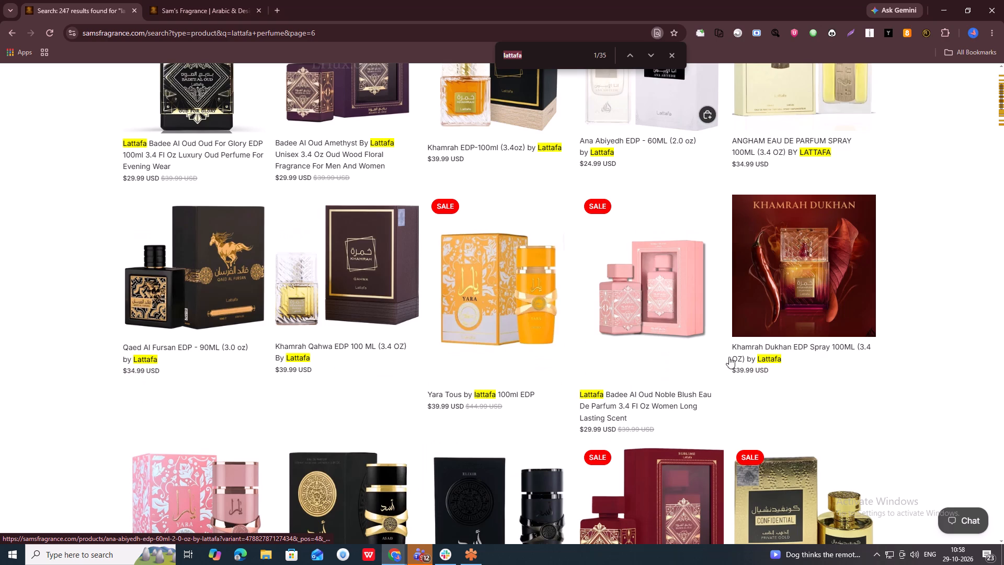
scroll(715, 332, down, 6)
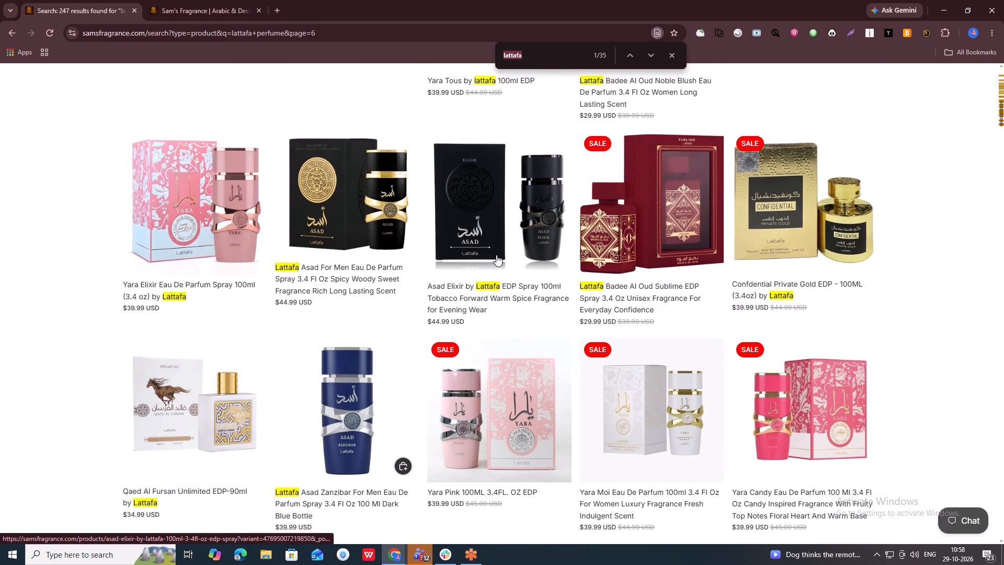
scroll(684, 296, down, 3)
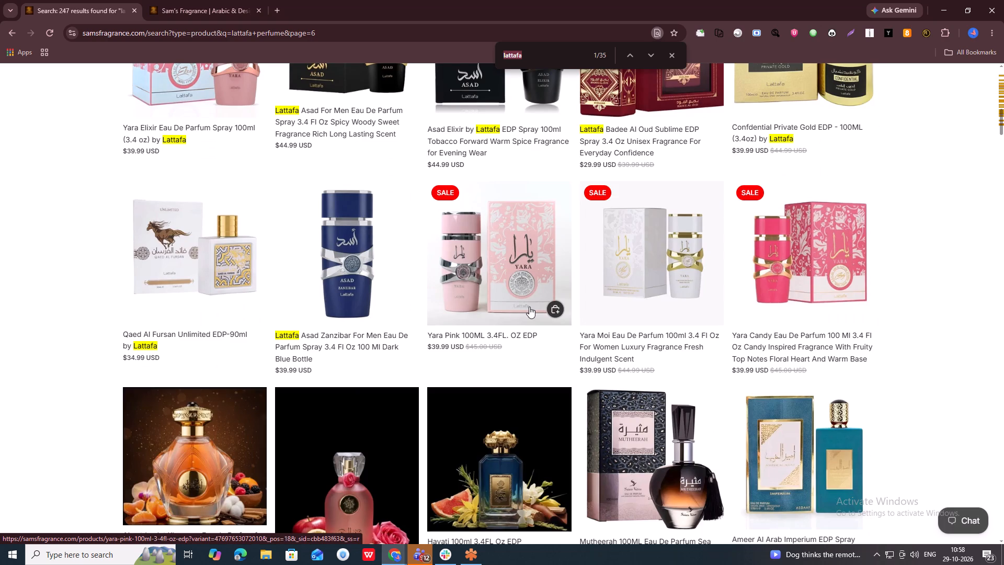
Look through the remaining loaded search results for further products highlighted as Lattafa.
scroll(529, 308, down, 7)
scroll(631, 336, down, 8)
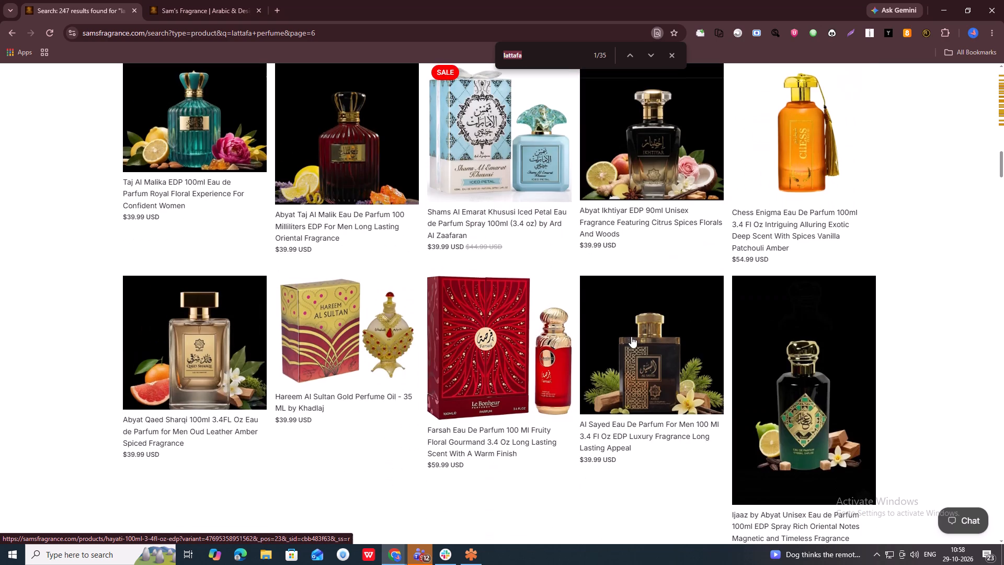
scroll(631, 336, down, 19)
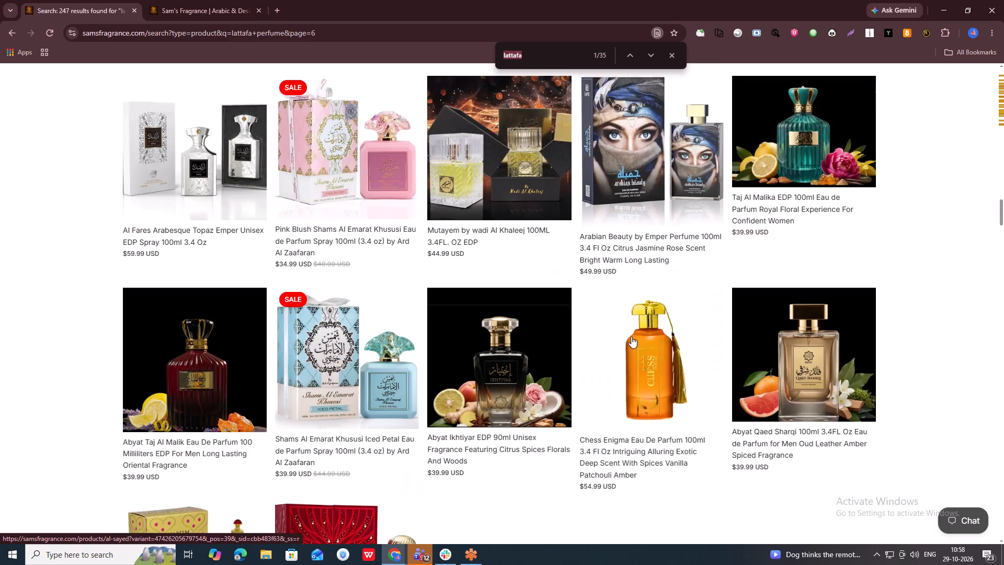
scroll(631, 336, down, 15)
scroll(631, 336, down, 7)
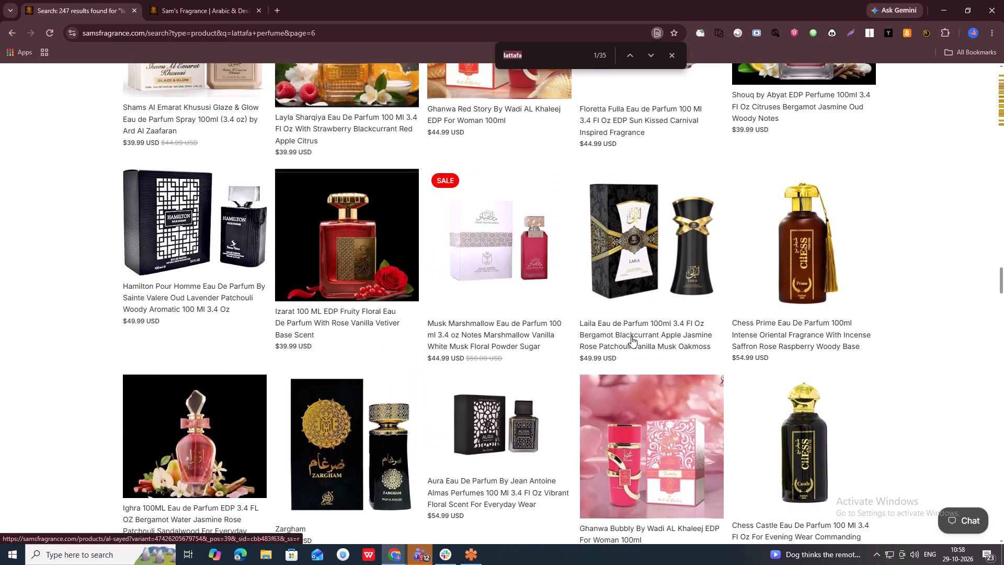
scroll(631, 336, up, 6)
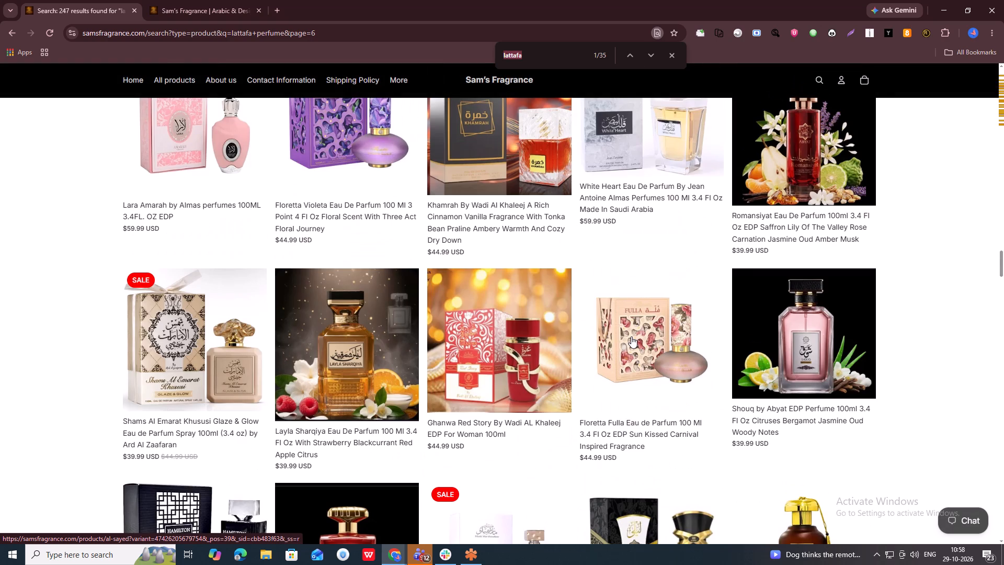
scroll(631, 336, down, 6)
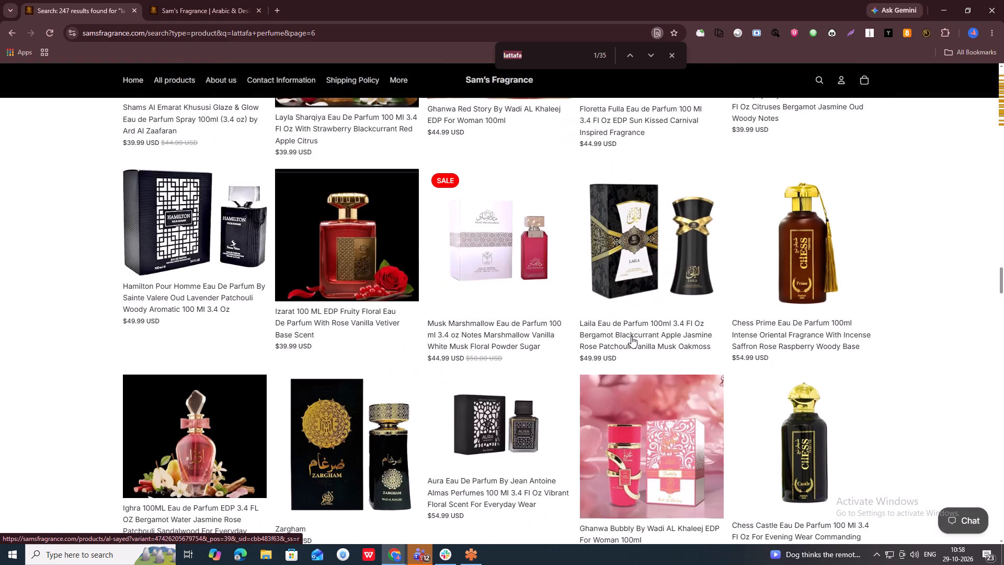
scroll(631, 336, down, 14)
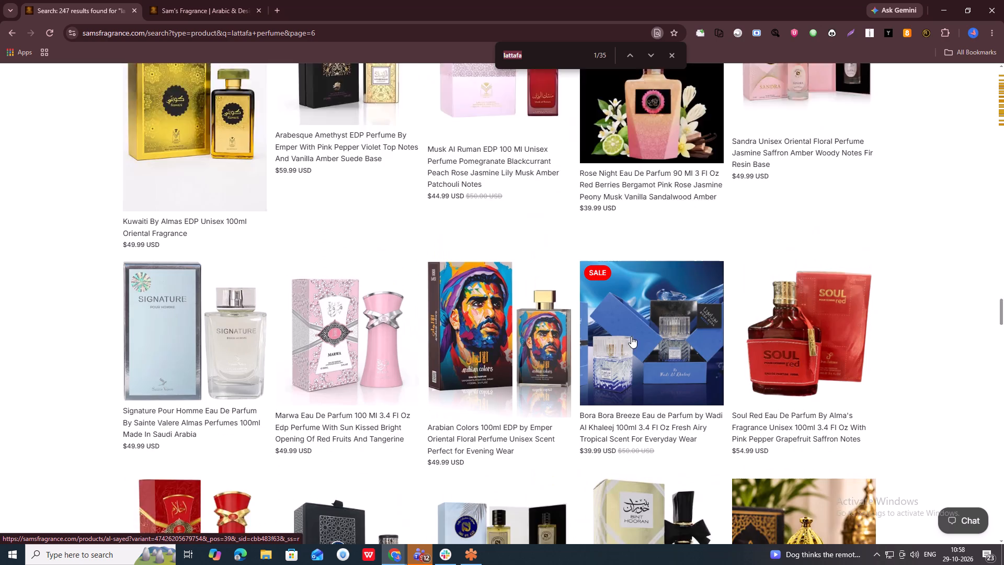
scroll(631, 336, down, 18)
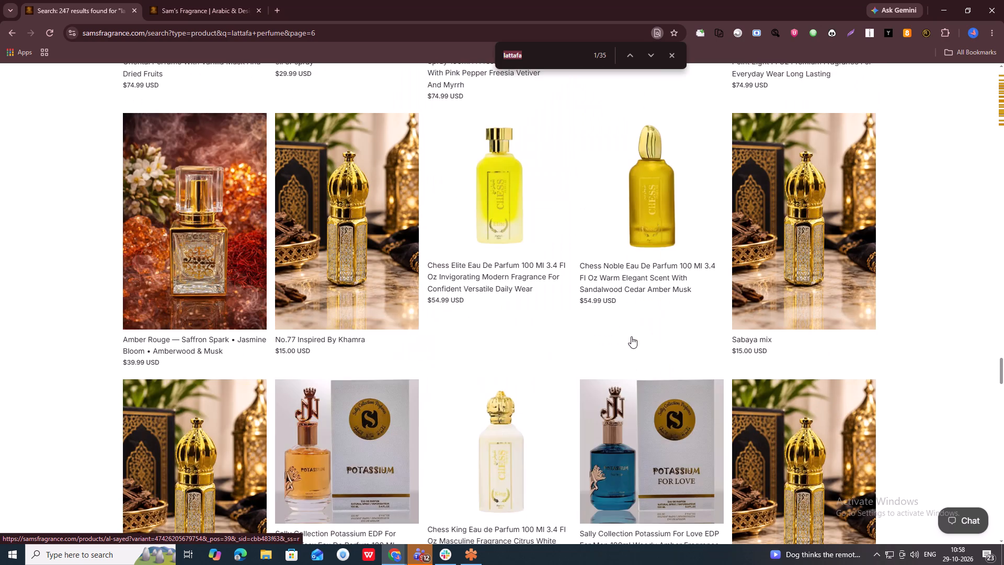
scroll(631, 336, down, 15)
scroll(631, 342, down, 18)
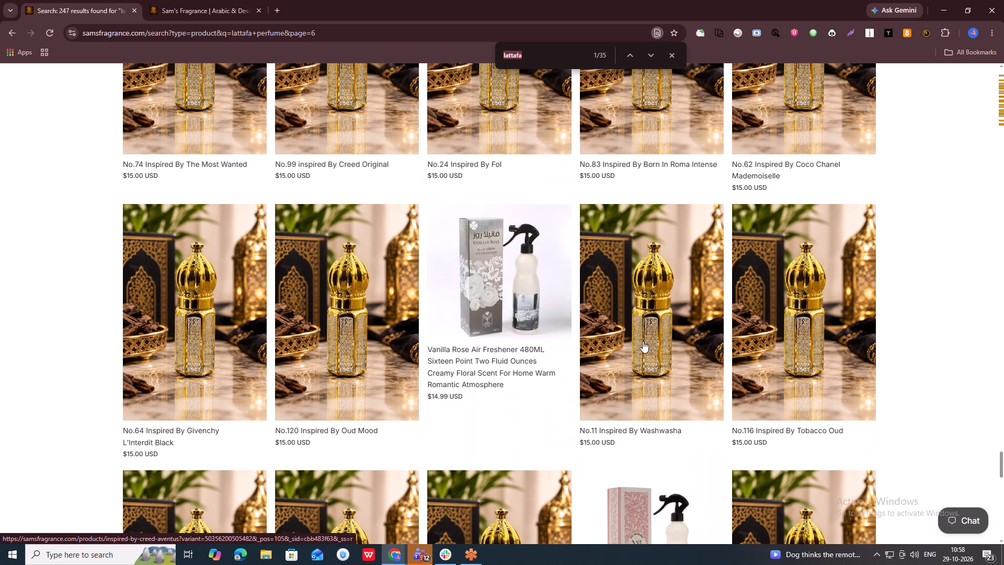
scroll(643, 341, down, 17)
scroll(651, 337, down, 5)
scroll(651, 337, up, 8)
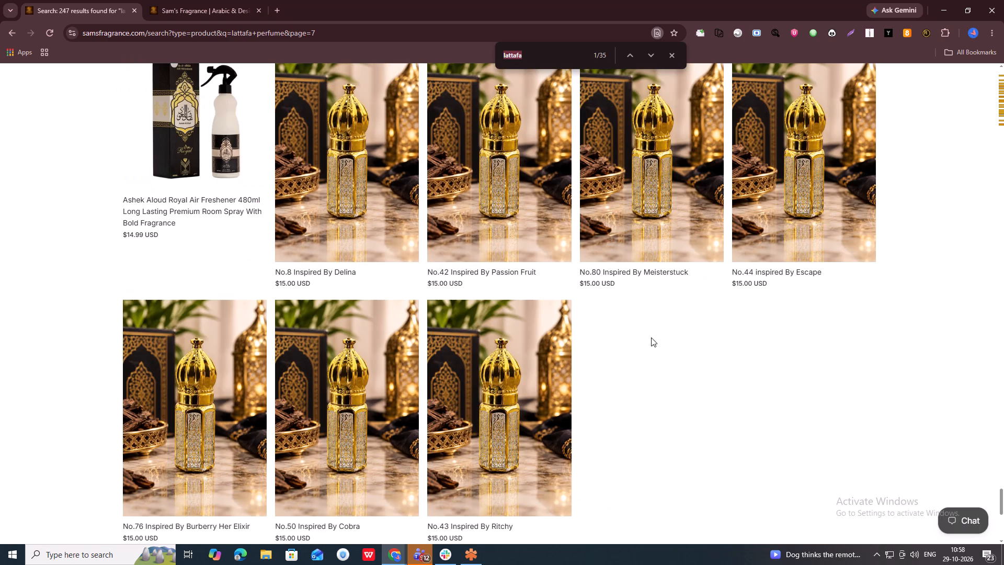
Step back to the last in-page match for "lattafa" and look through the following search results for Lattafa products.
click(629, 59)
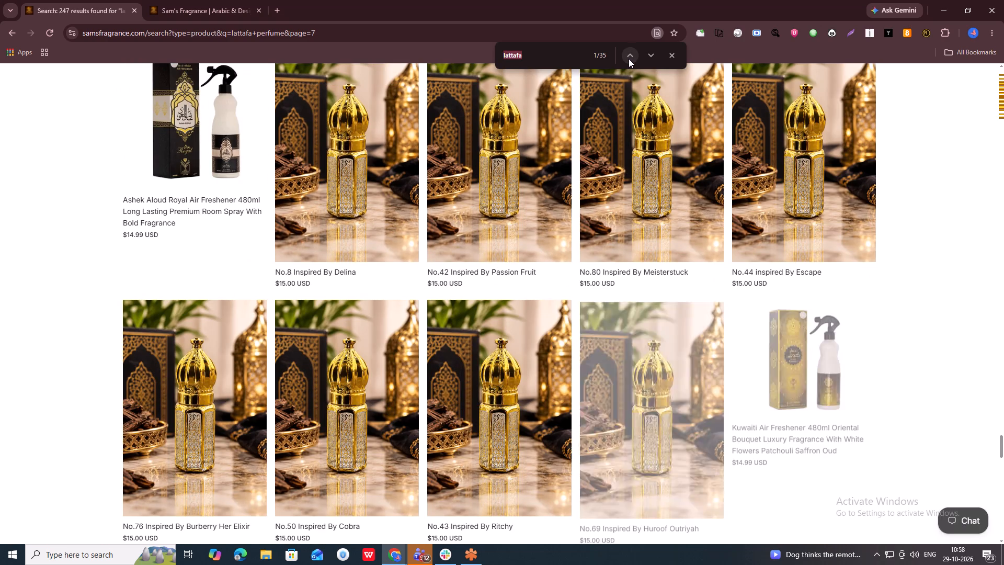
scroll(635, 236, down, 3)
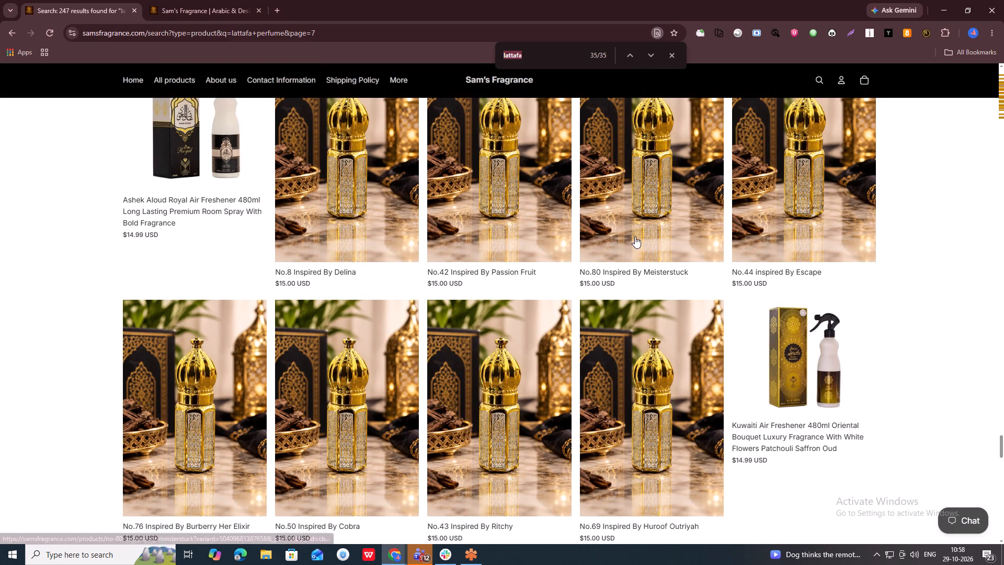
scroll(635, 236, down, 3)
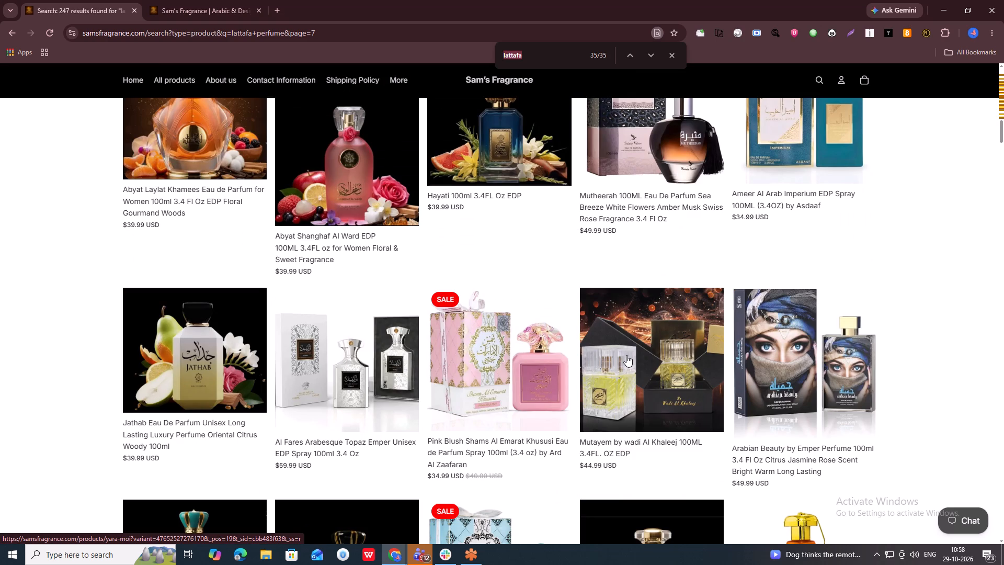
scroll(626, 355, down, 8)
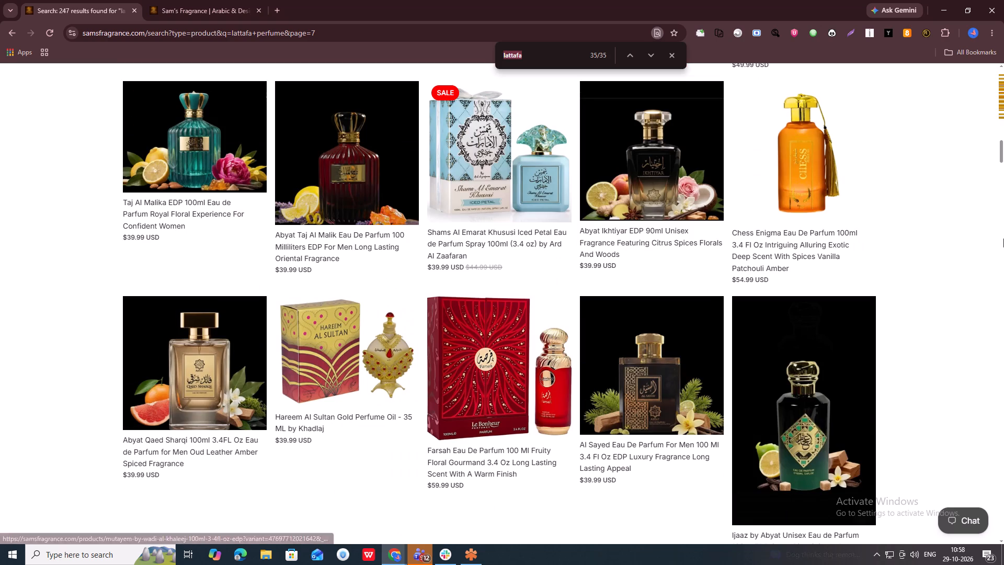
scroll(510, 389, down, 9)
scroll(529, 383, down, 20)
scroll(529, 383, down, 16)
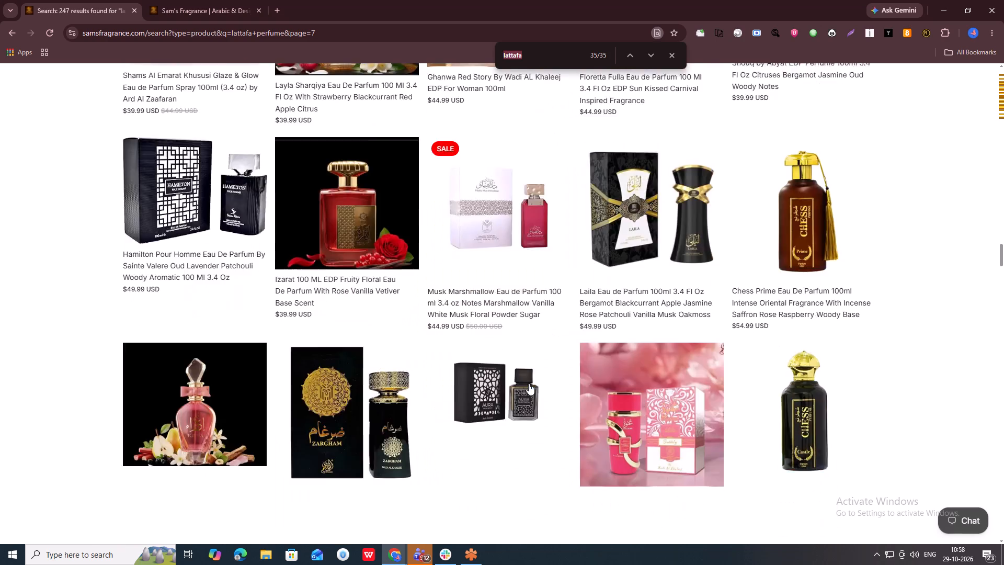
scroll(529, 383, down, 12)
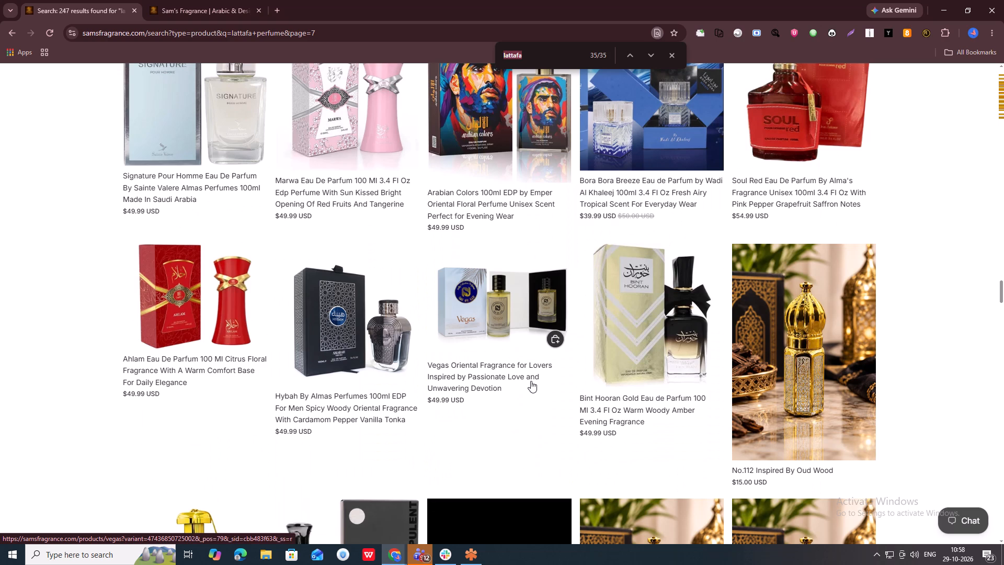
scroll(531, 381, down, 16)
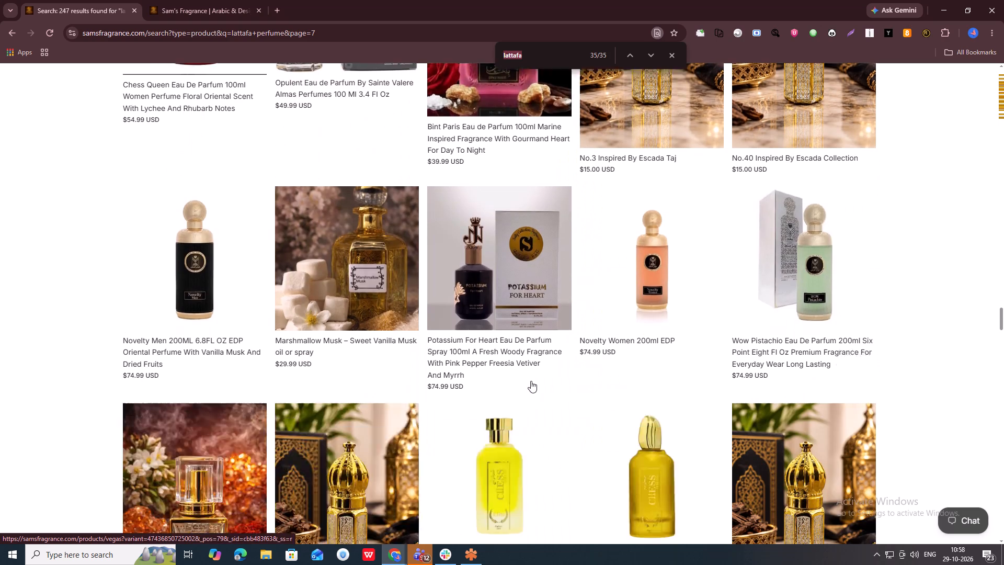
scroll(531, 381, down, 15)
scroll(531, 381, down, 6)
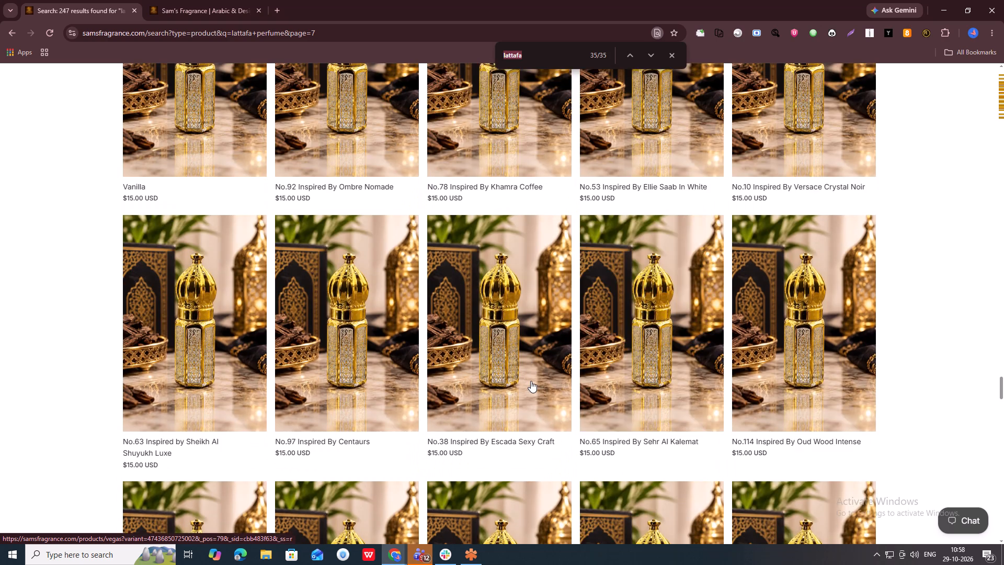
scroll(531, 381, down, 17)
scroll(531, 381, down, 14)
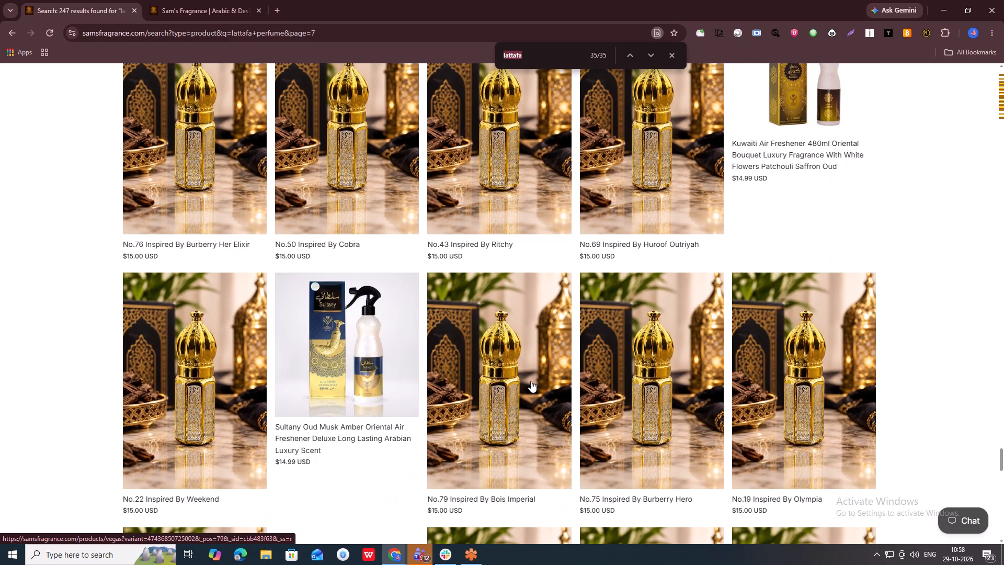
scroll(531, 381, down, 14)
scroll(531, 381, down, 8)
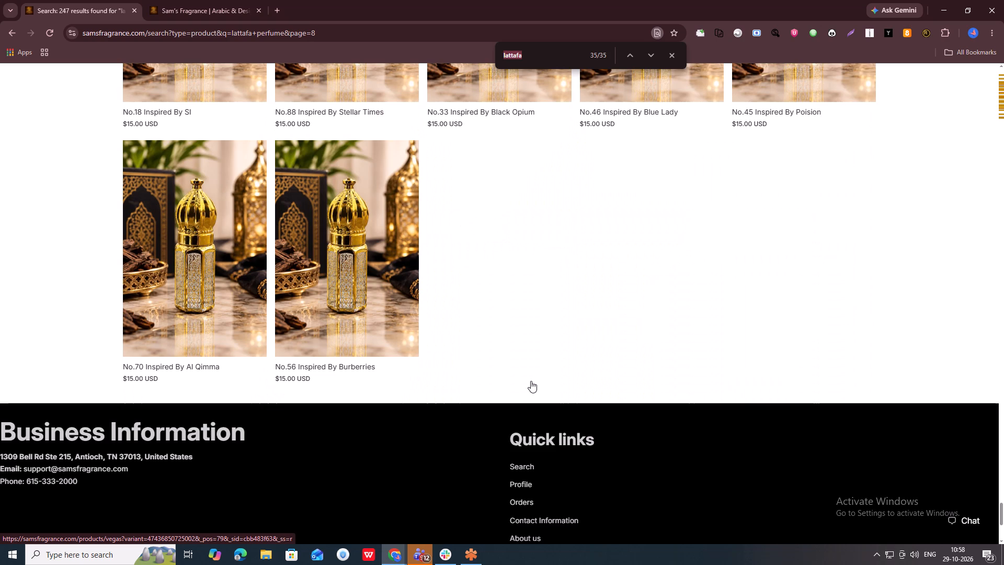
Load and look through the further results pages of "Inspired By" perfume oils for any Lattafa listing.
scroll(531, 381, down, 13)
scroll(531, 381, down, 14)
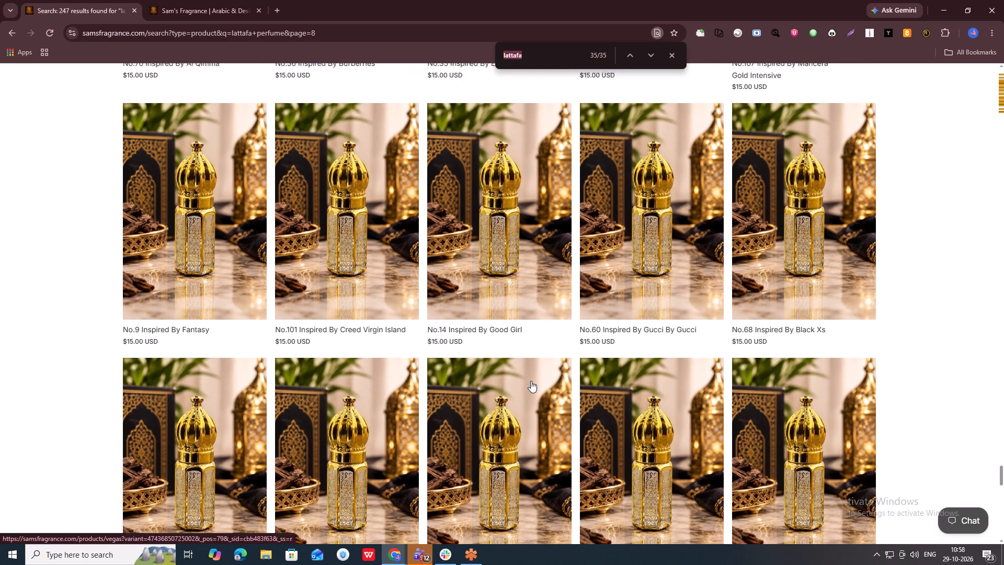
scroll(531, 381, down, 15)
scroll(531, 381, down, 7)
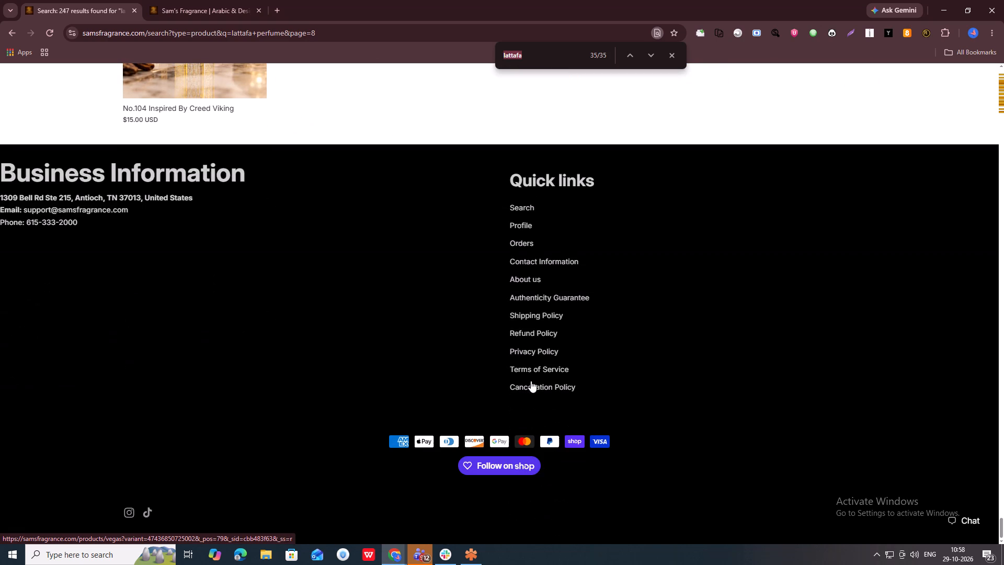
scroll(706, 367, down, 7)
scroll(706, 367, up, 1)
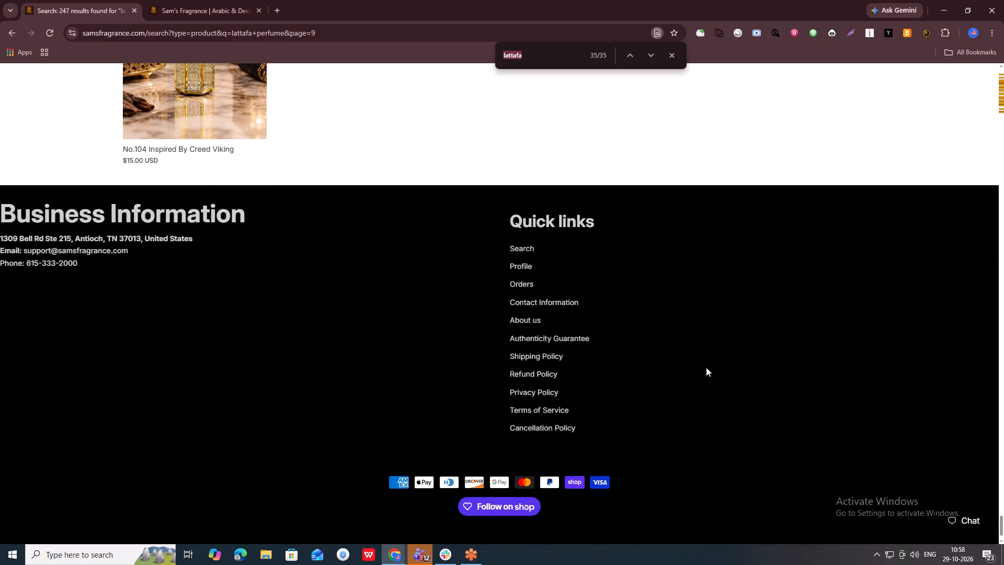
scroll(706, 367, down, 7)
scroll(706, 367, up, 6)
scroll(706, 367, down, 7)
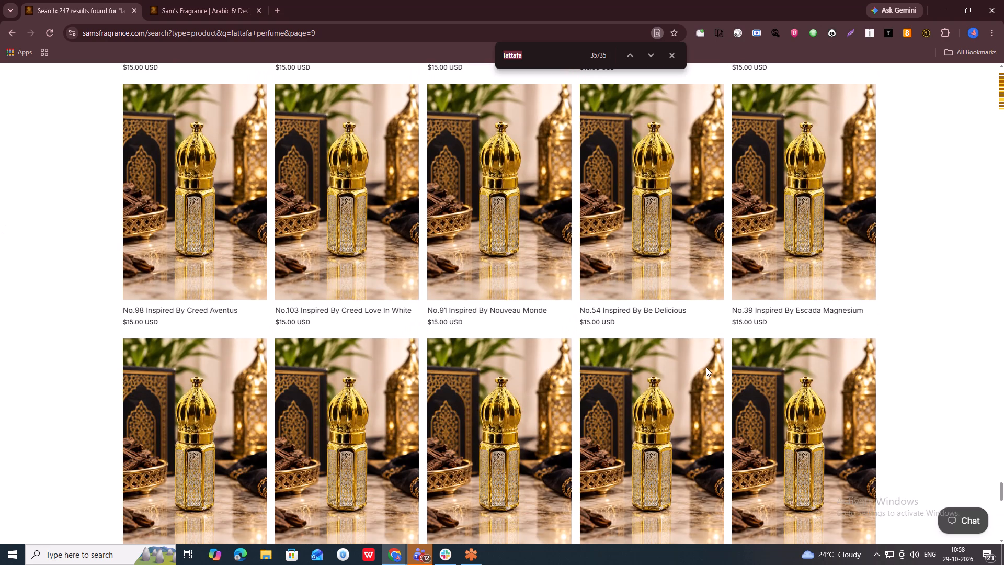
scroll(706, 367, down, 18)
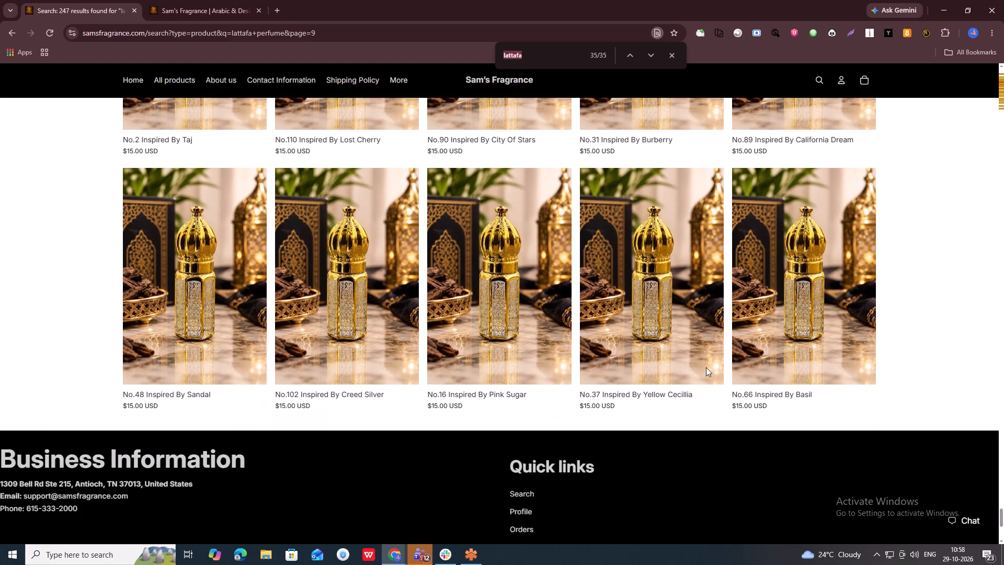
Look through the final results pages, including the sold-out products, for Lattafa listings.
scroll(706, 367, down, 10)
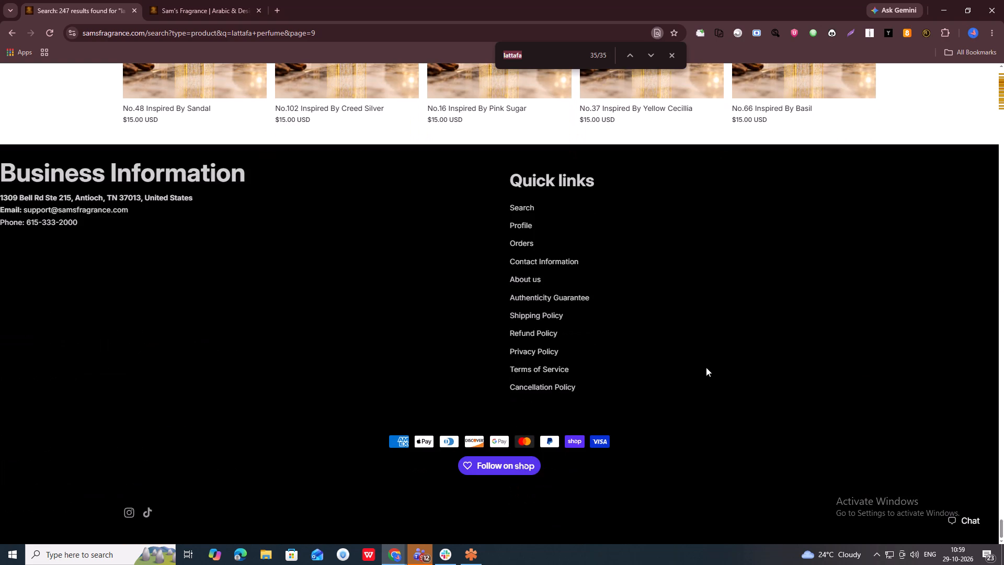
scroll(706, 367, up, 5)
scroll(706, 367, down, 15)
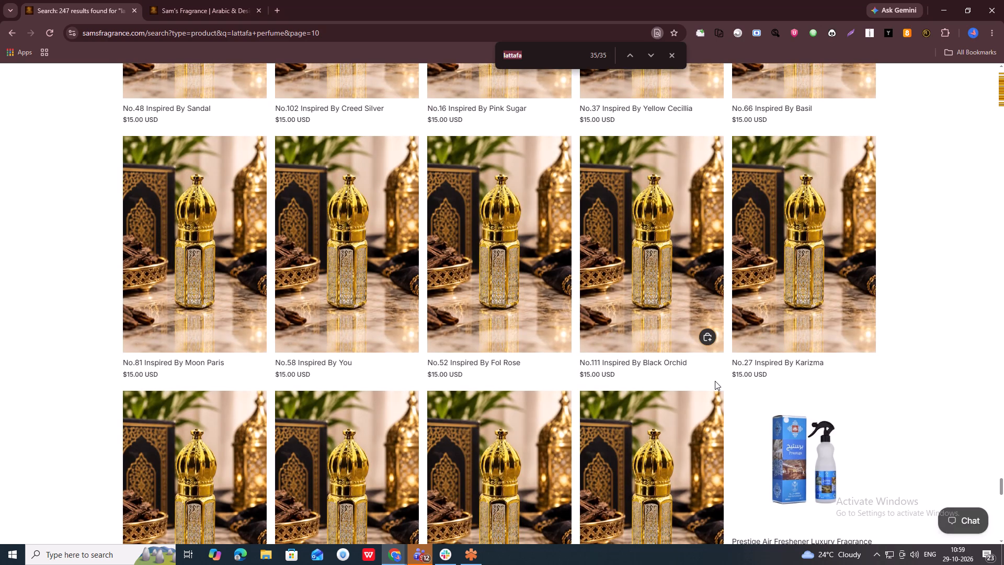
scroll(715, 381, down, 16)
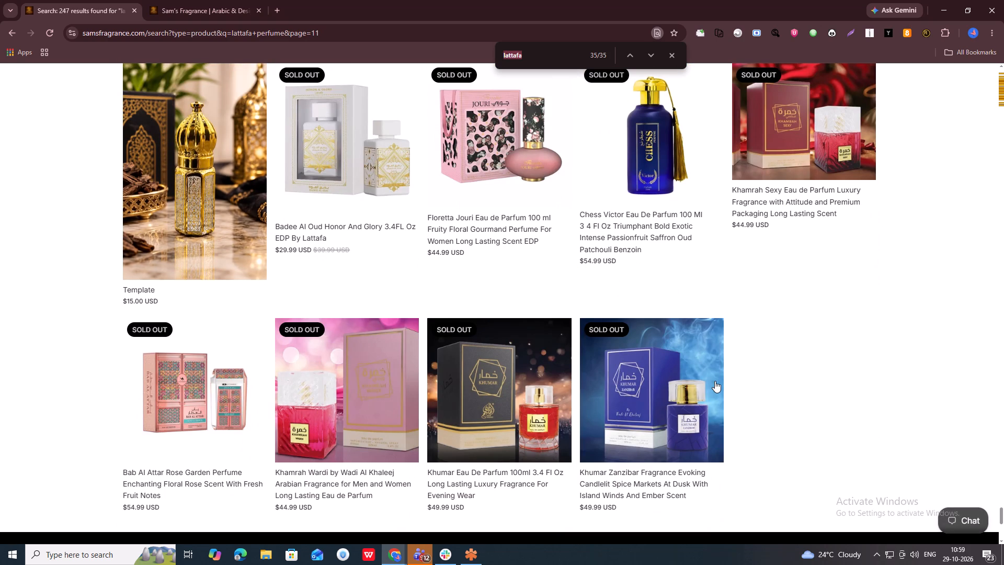
scroll(715, 381, down, 17)
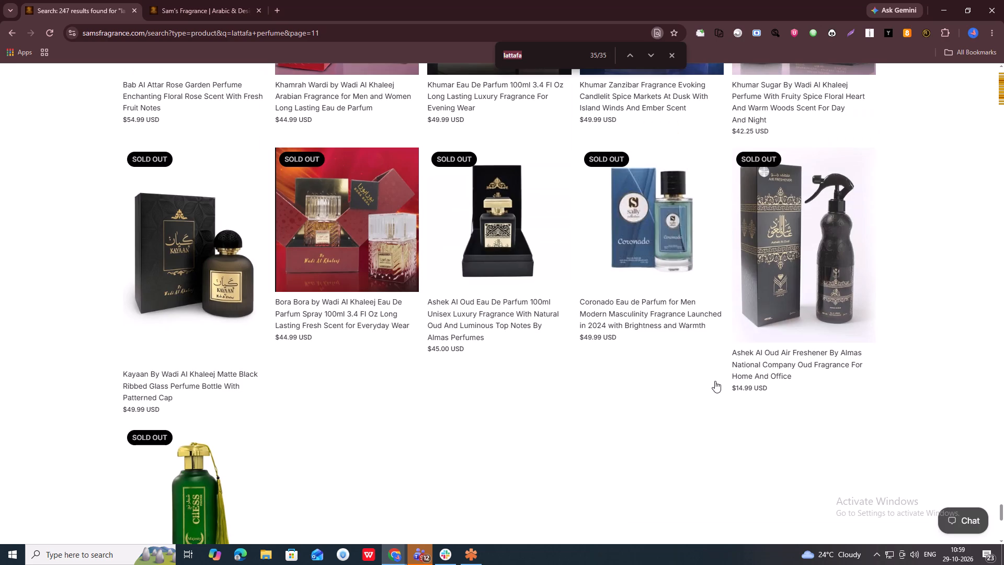
scroll(728, 414, down, 8)
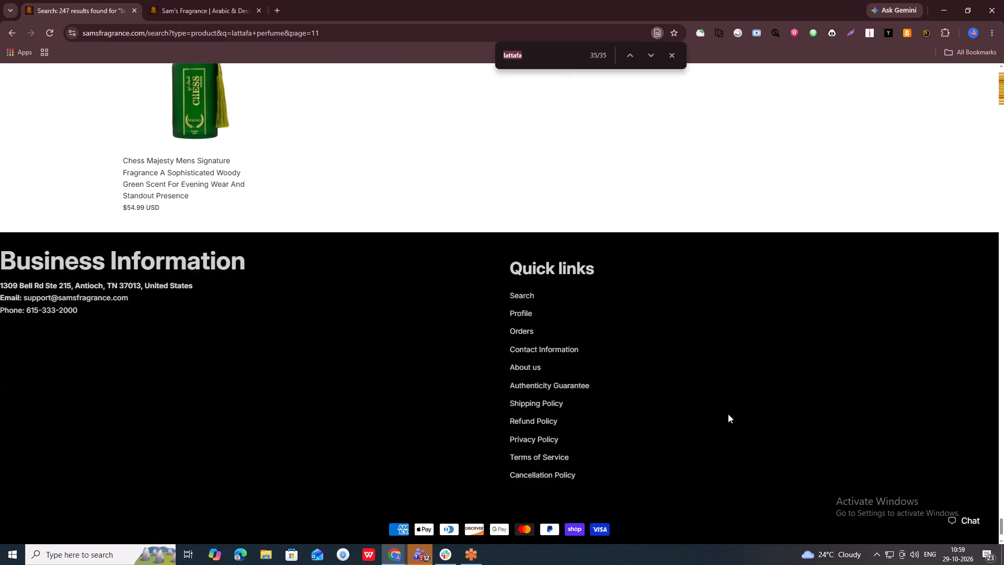
Check whether any more search results load after the sold-out Chess Majesty listing.
scroll(728, 414, up, 4)
scroll(728, 414, down, 16)
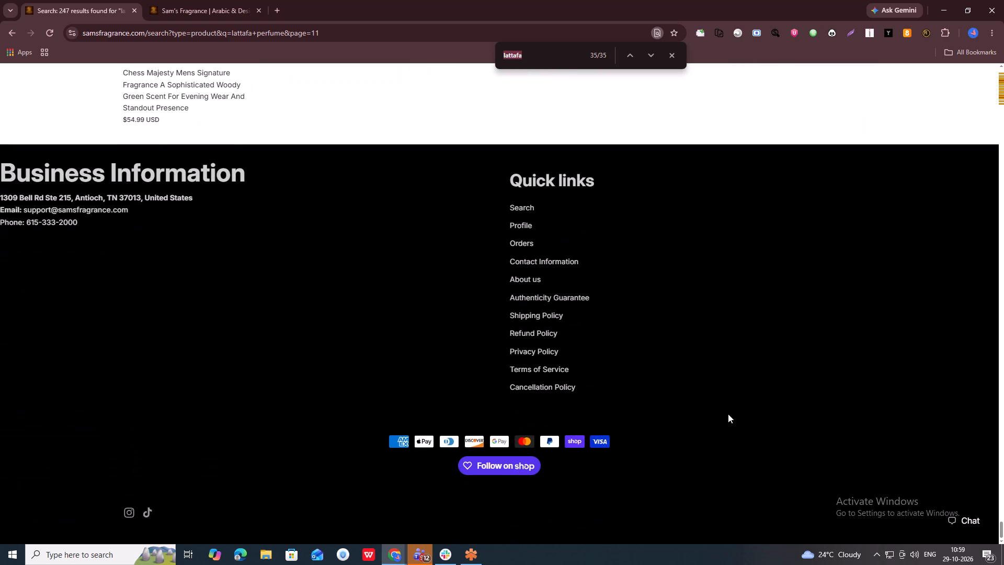
scroll(684, 319, down, 13)
scroll(652, 407, up, 5)
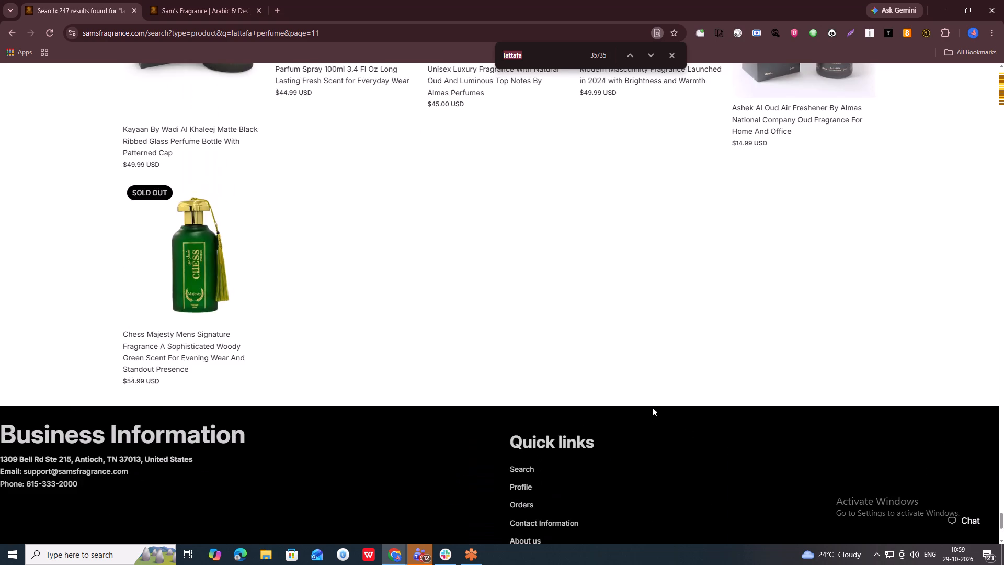
scroll(652, 407, up, 2)
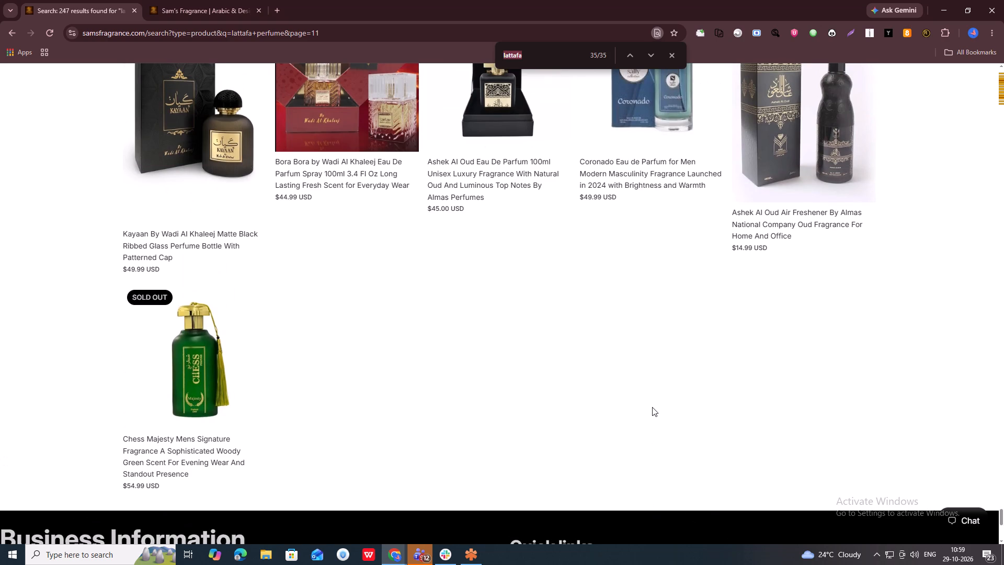
scroll(652, 407, down, 20)
scroll(652, 407, down, 1)
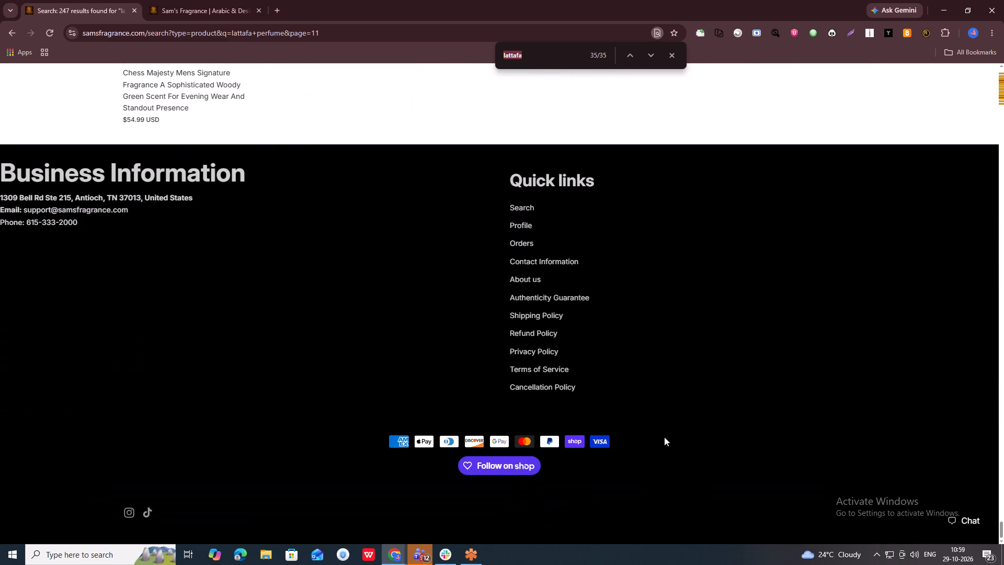
scroll(664, 437, up, 6)
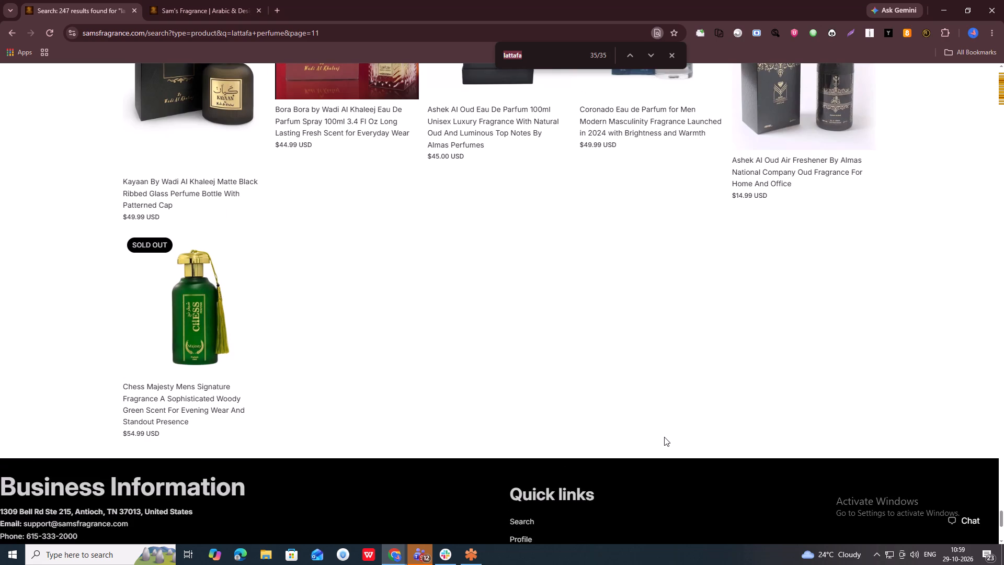
scroll(664, 437, down, 20)
scroll(664, 437, down, 3)
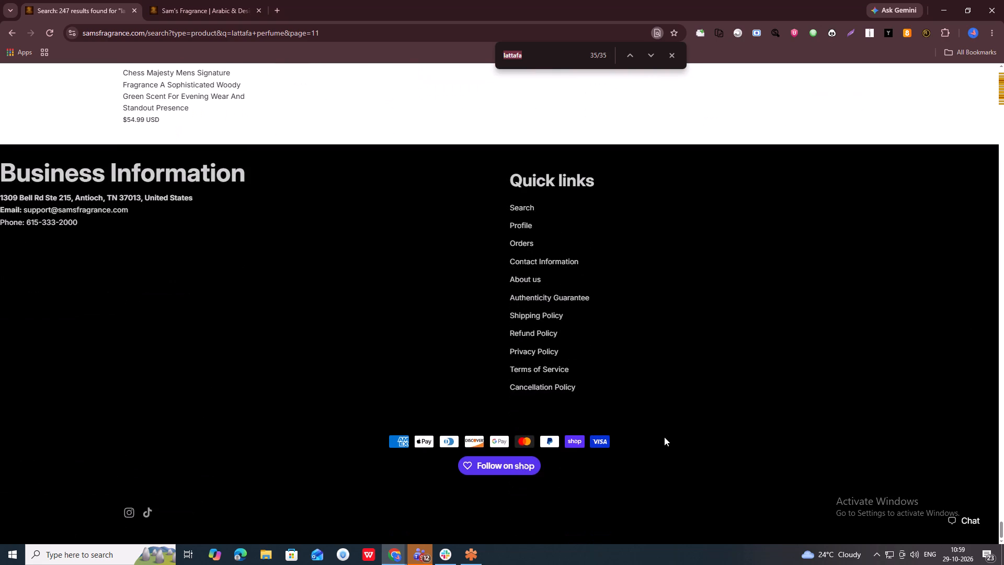
scroll(664, 437, up, 5)
scroll(664, 437, down, 15)
scroll(625, 354, down, 20)
Re-examine the sold-out listings at the end of the results, including Badee Al Oud Honor And Glory and the Khamrah products.
scroll(659, 323, up, 10)
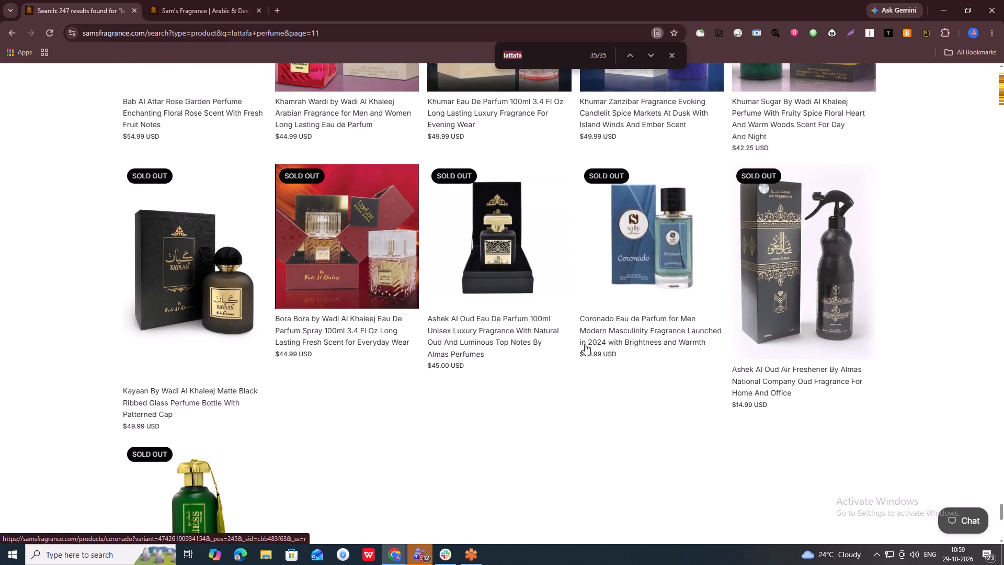
scroll(585, 344, up, 4)
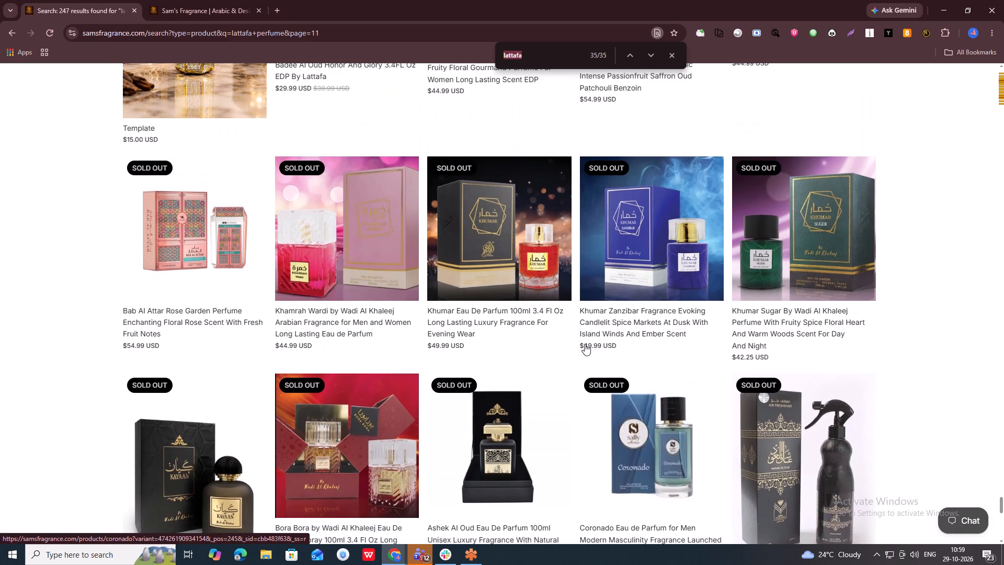
scroll(585, 344, up, 6)
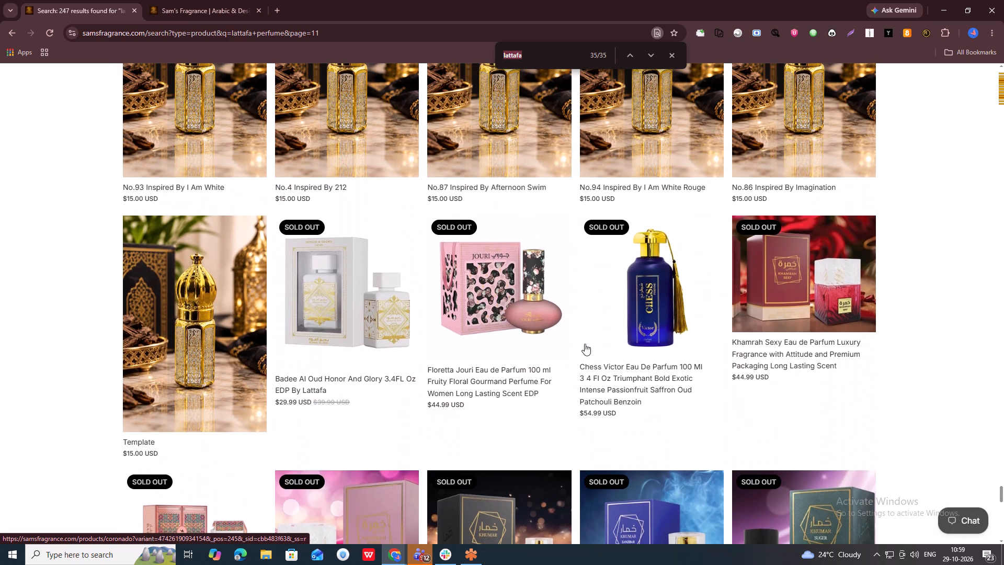
scroll(585, 344, down, 17)
scroll(574, 341, up, 1)
scroll(574, 341, down, 20)
scroll(574, 341, down, 6)
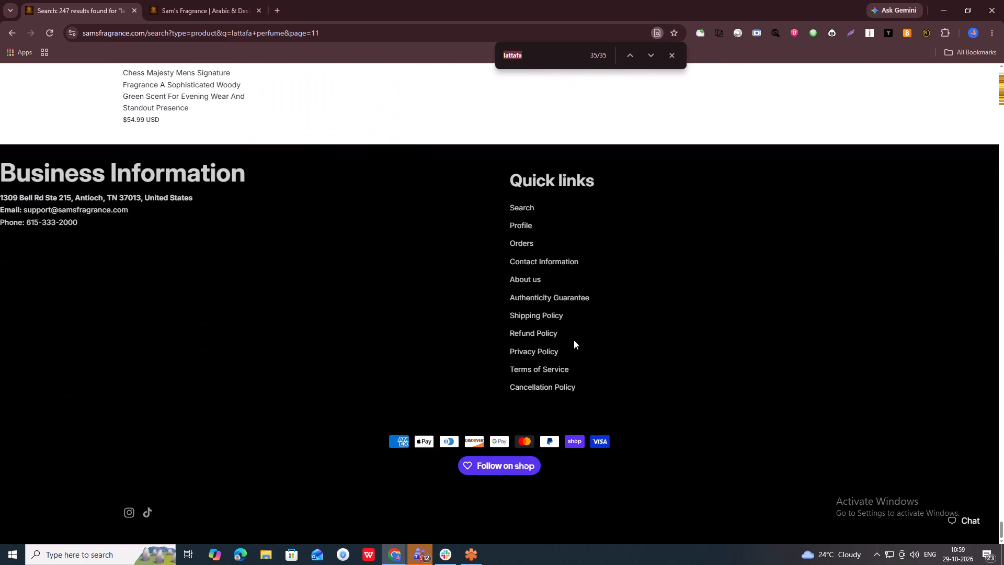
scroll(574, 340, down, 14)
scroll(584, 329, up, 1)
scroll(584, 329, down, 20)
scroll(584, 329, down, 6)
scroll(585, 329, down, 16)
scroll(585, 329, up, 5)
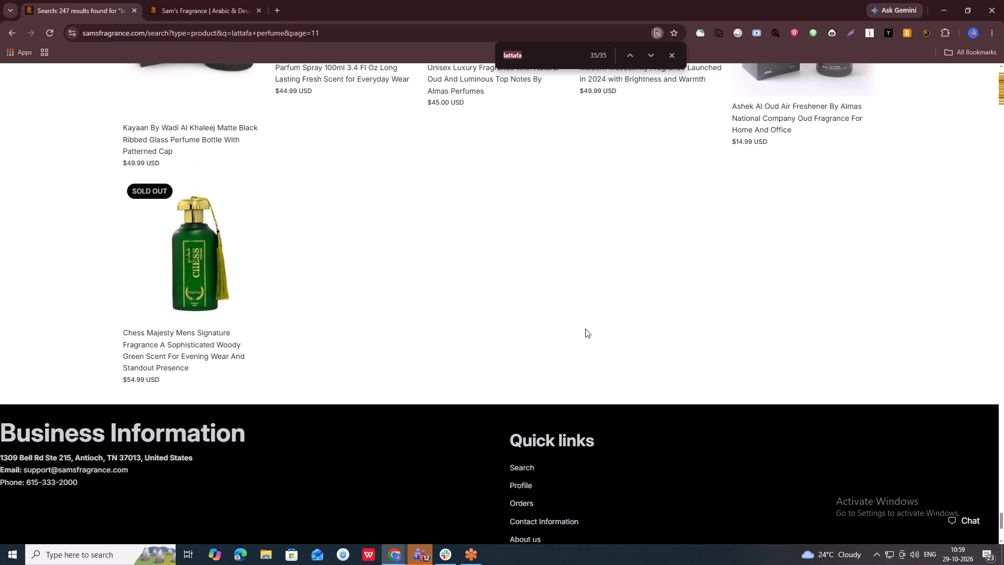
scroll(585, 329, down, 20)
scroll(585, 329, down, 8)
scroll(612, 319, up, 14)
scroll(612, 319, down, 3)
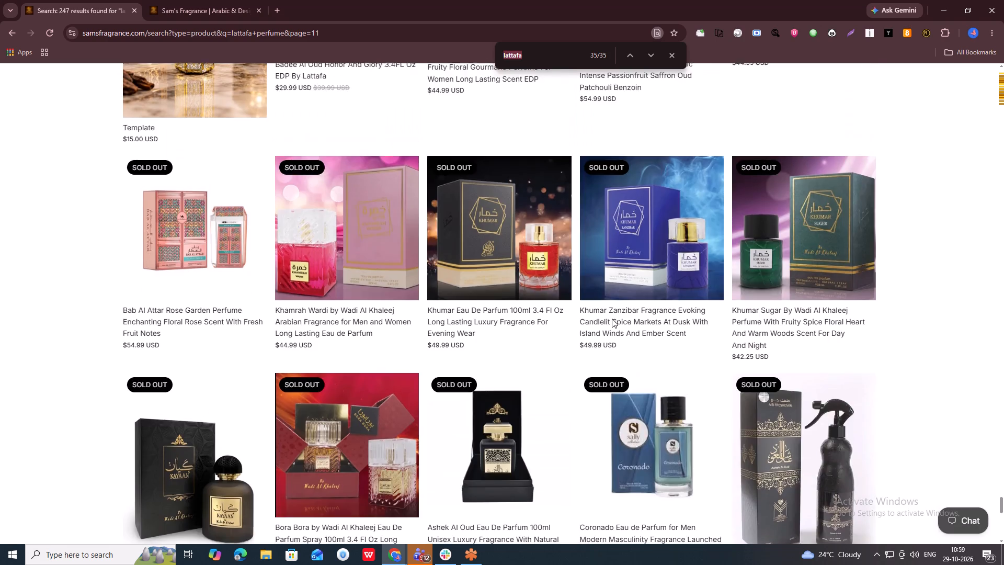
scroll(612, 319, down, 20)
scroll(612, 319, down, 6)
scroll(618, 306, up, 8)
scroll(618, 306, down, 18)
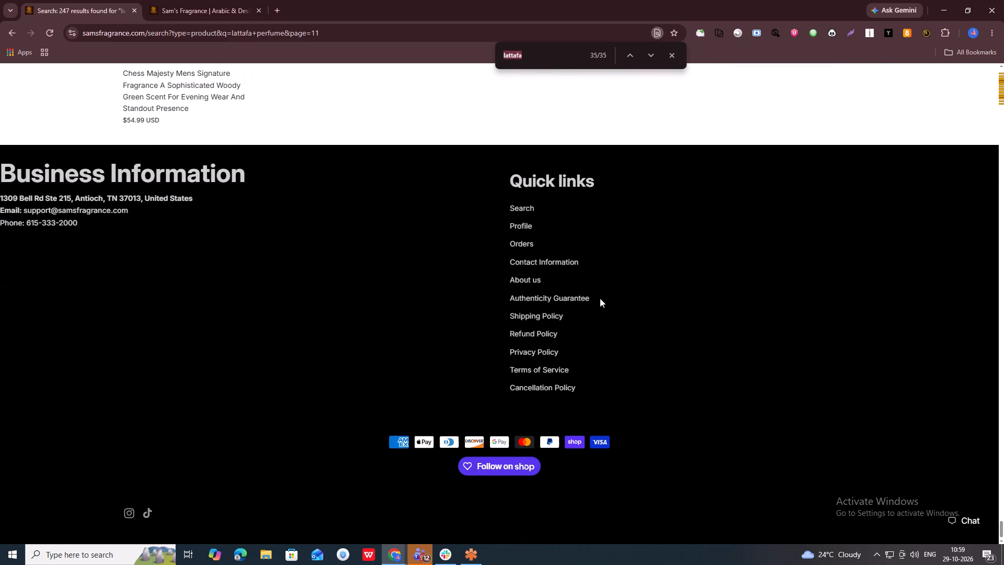
Step back through the last "lattafa" matches on the results page and review the first rows of products.
scroll(600, 298, down, 7)
click(630, 57)
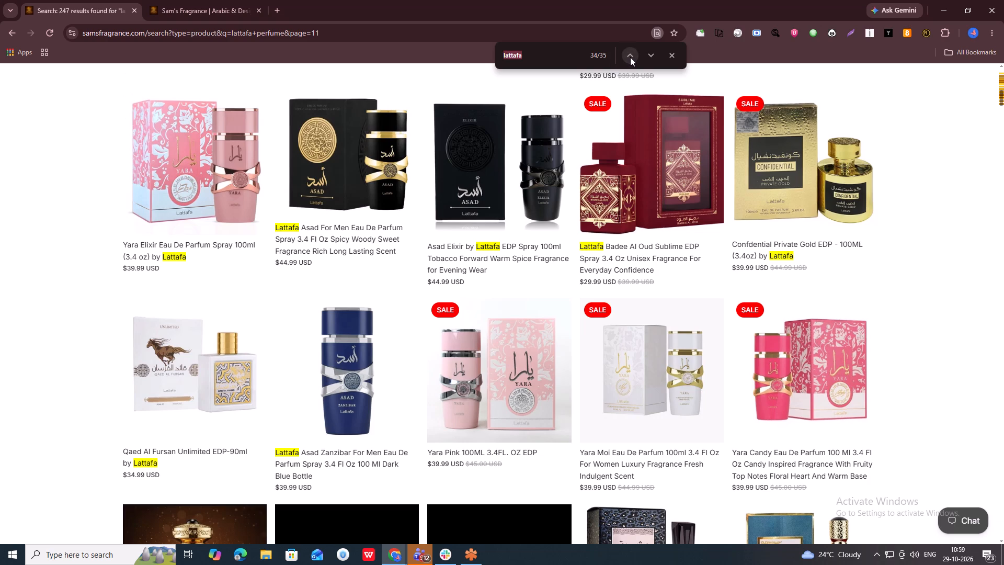
click(630, 57)
scroll(671, 336, up, 14)
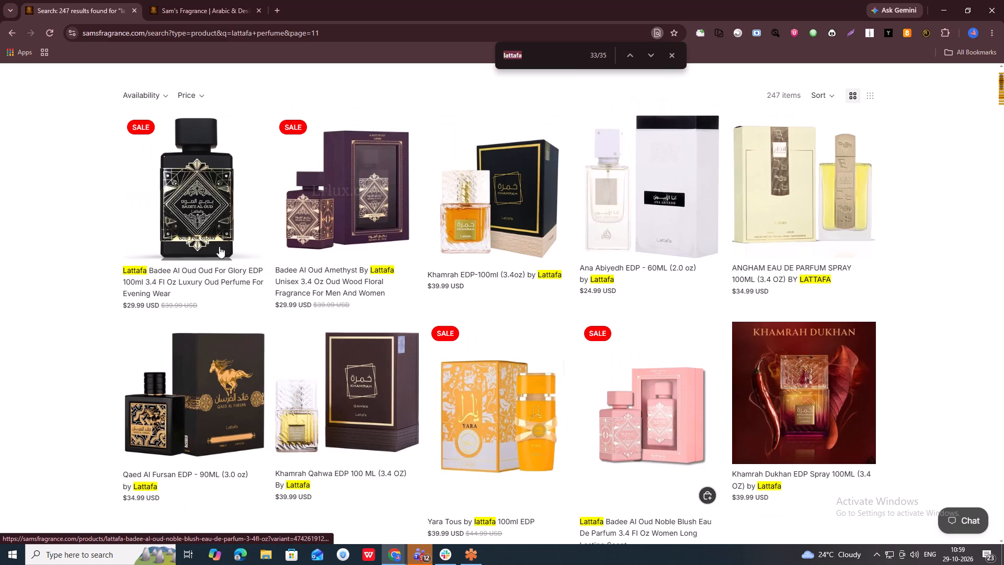
scroll(485, 309, up, 20)
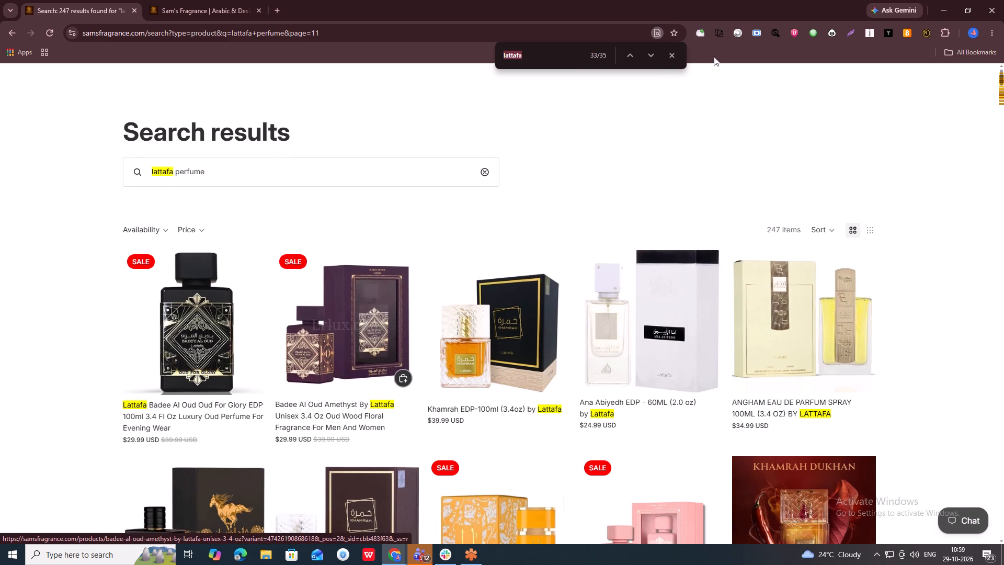
Open the RedPoints IPR Plugin, reload its task configuration several times, and put its window away.
click(734, 35)
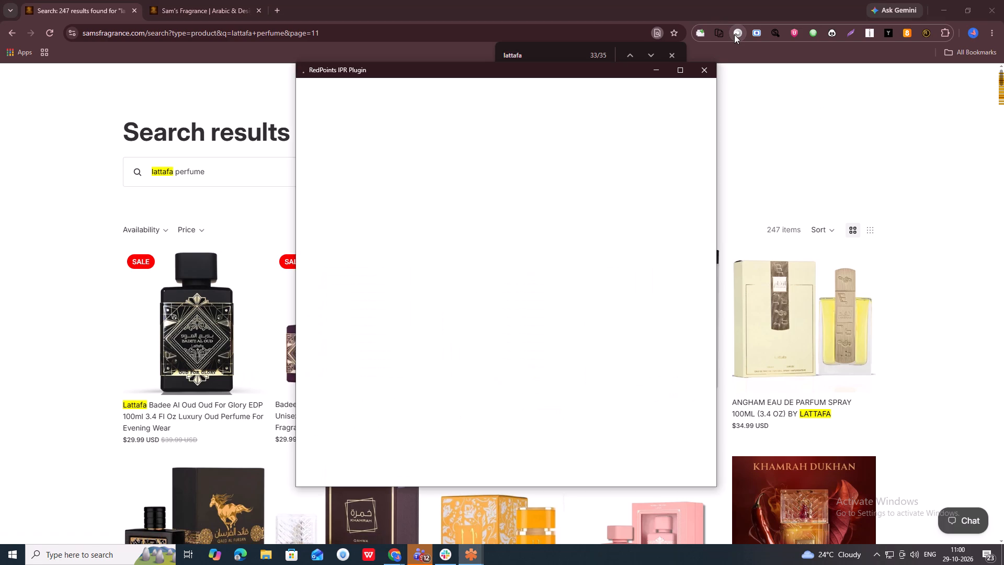
drag(471, 72, 478, 82)
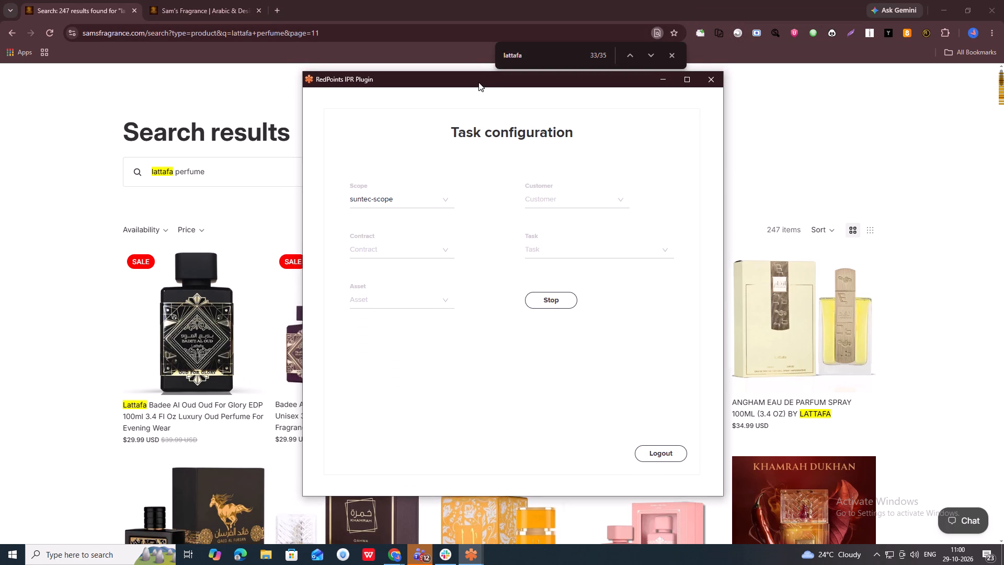
drag(478, 82, 481, 84)
right_click(499, 235)
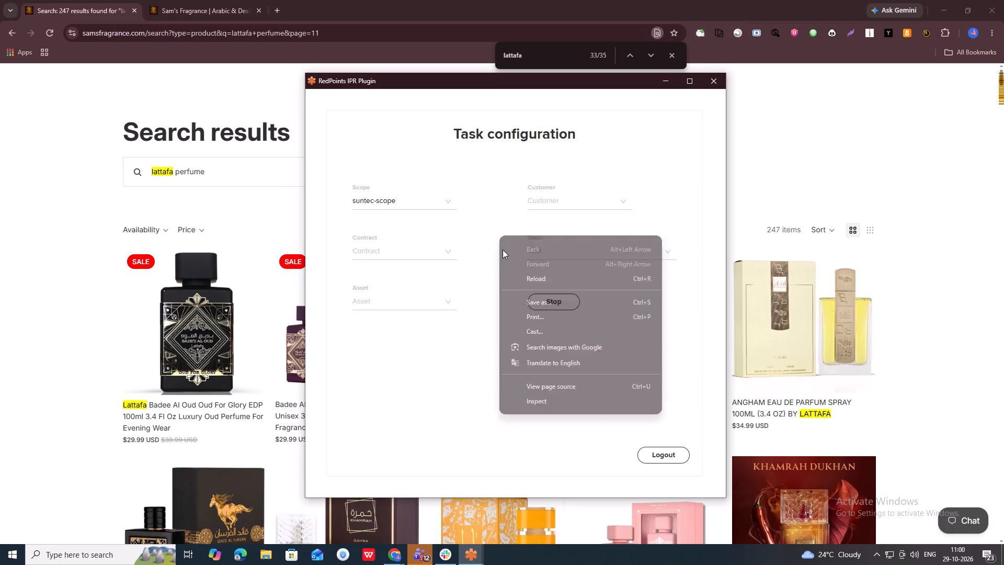
click(527, 276)
right_click(509, 234)
click(528, 273)
right_click(511, 237)
click(528, 278)
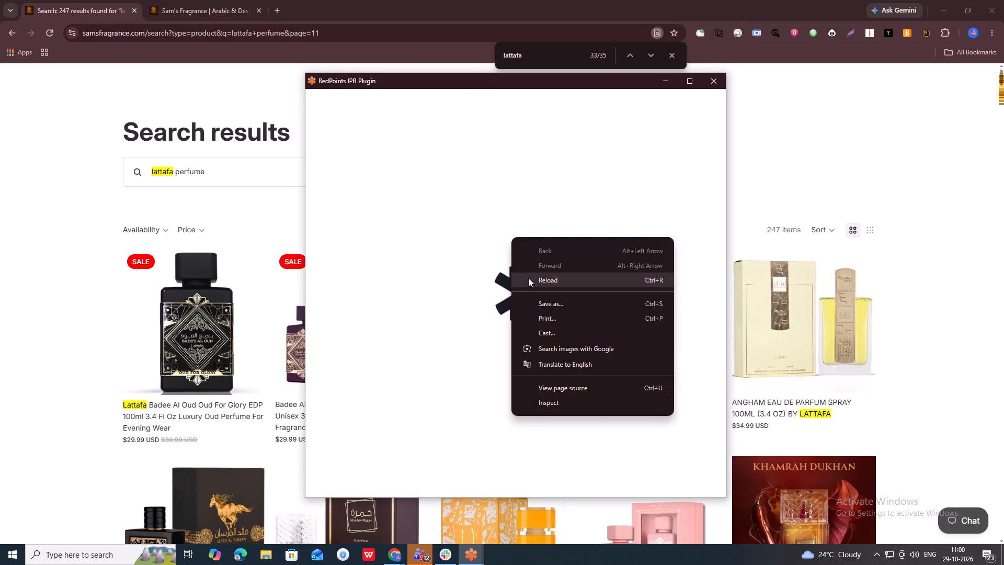
right_click(497, 223)
click(510, 267)
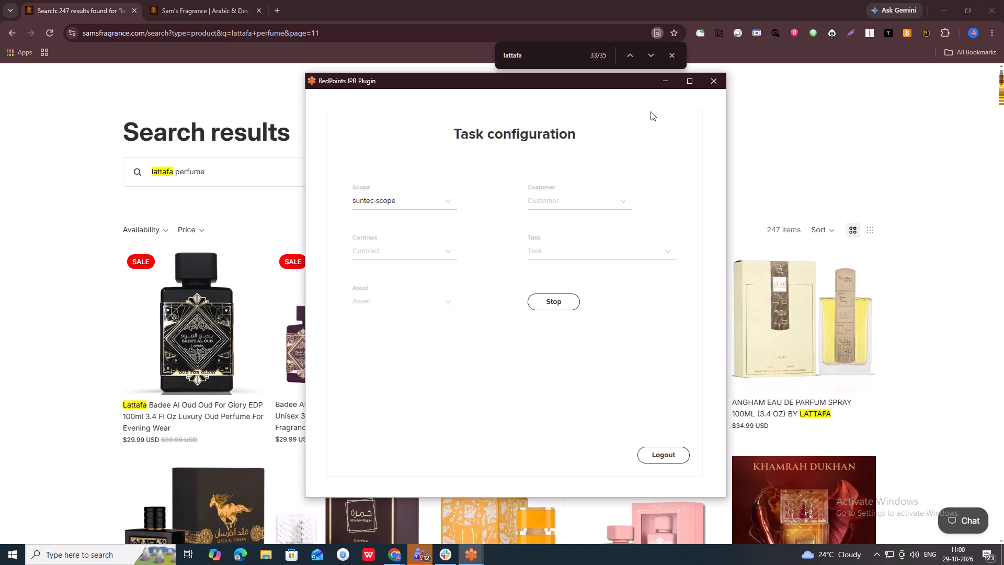
right_click(492, 251)
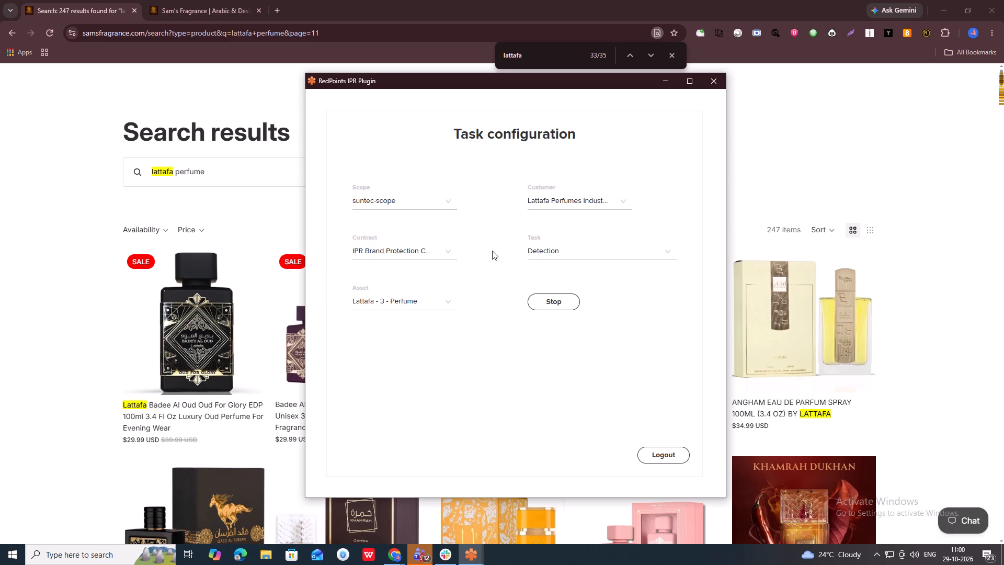
click(508, 297)
click(661, 85)
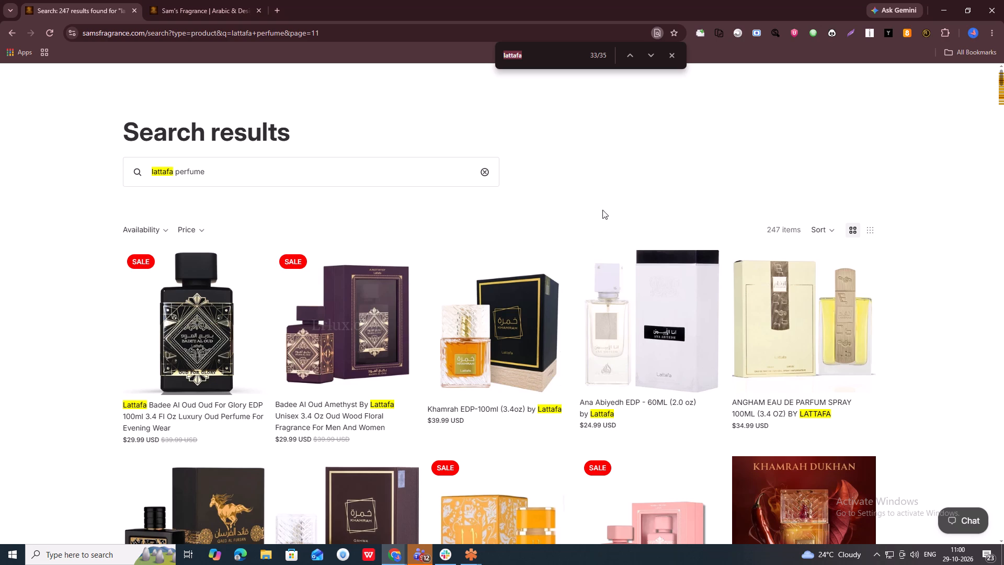
Recheck the loaded results down to the sold-out Chess Majesty listing and back to the first Lattafa products.
scroll(671, 357, down, 10)
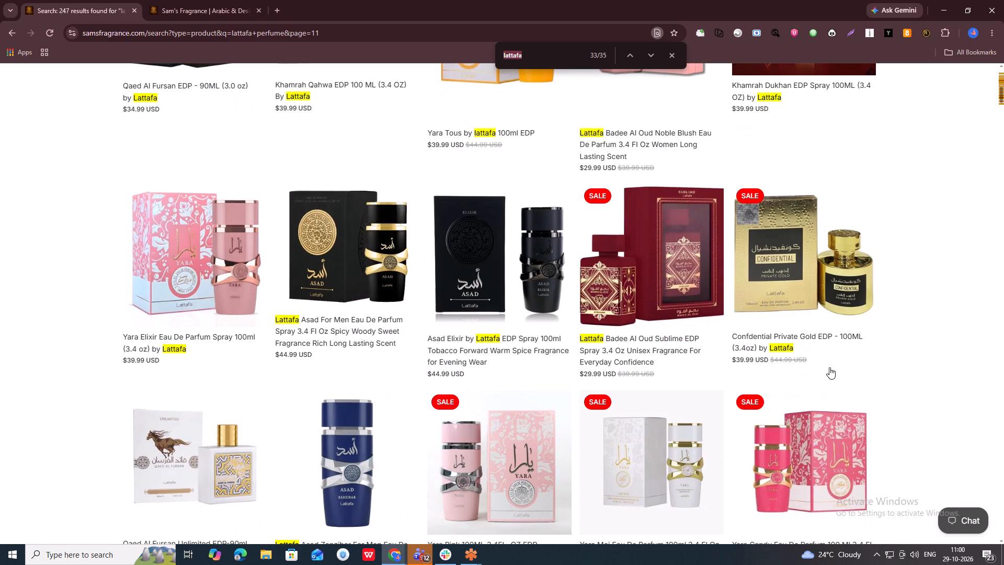
scroll(887, 375, down, 20)
scroll(887, 375, down, 2)
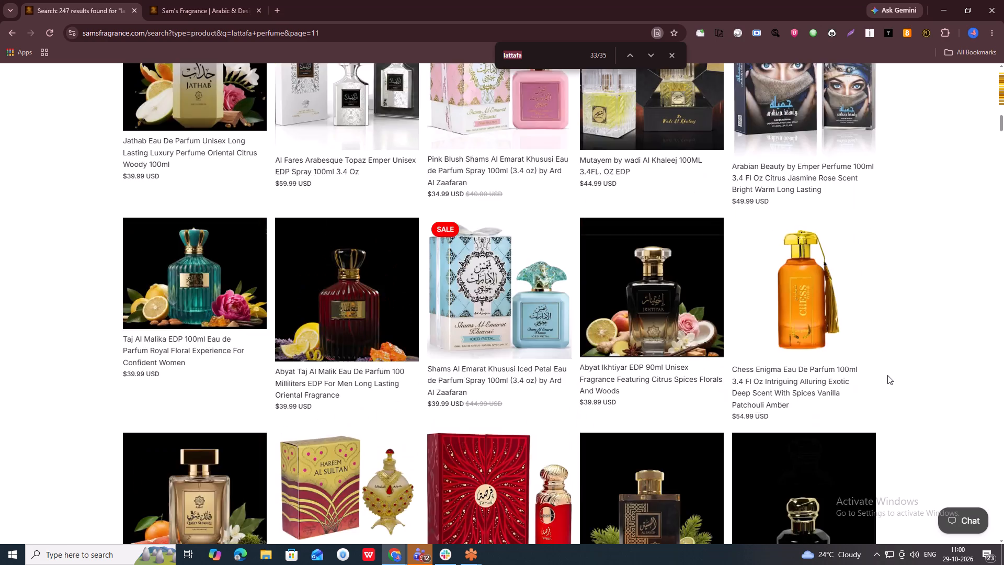
scroll(887, 375, down, 17)
drag(1001, 162, 987, 387)
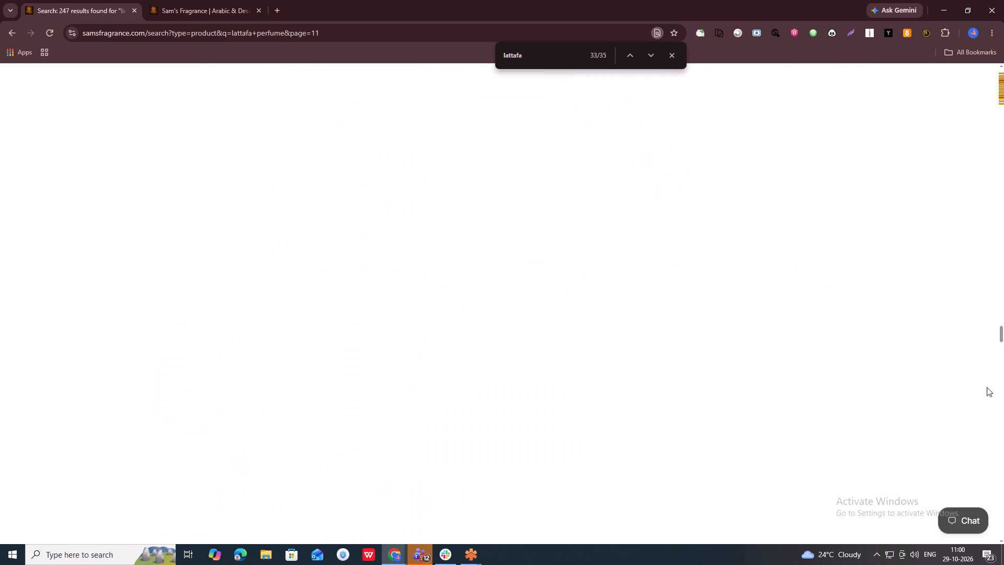
drag(987, 387, 983, 564)
scroll(667, 406, down, 8)
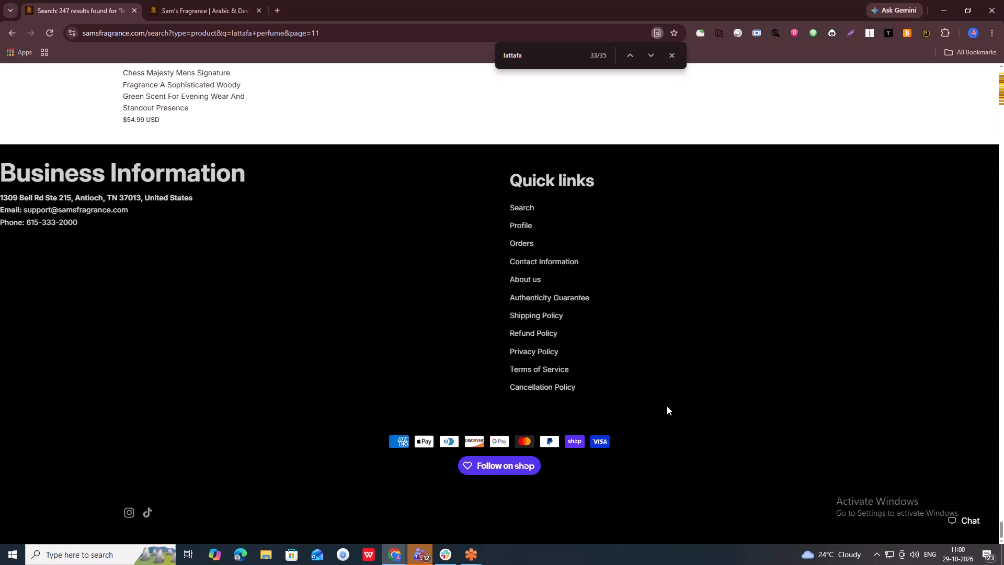
scroll(667, 406, up, 5)
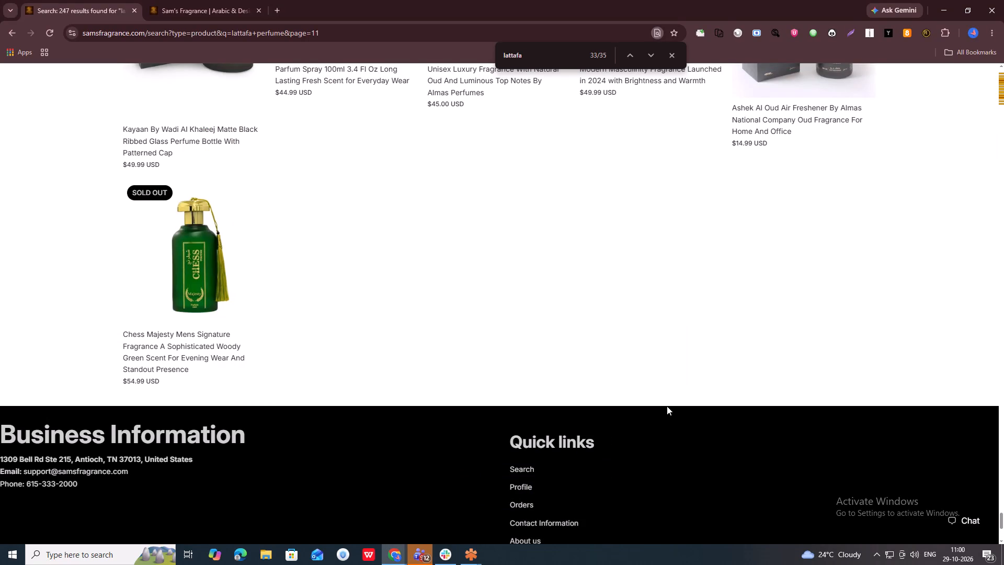
scroll(615, 384, down, 8)
scroll(600, 380, up, 9)
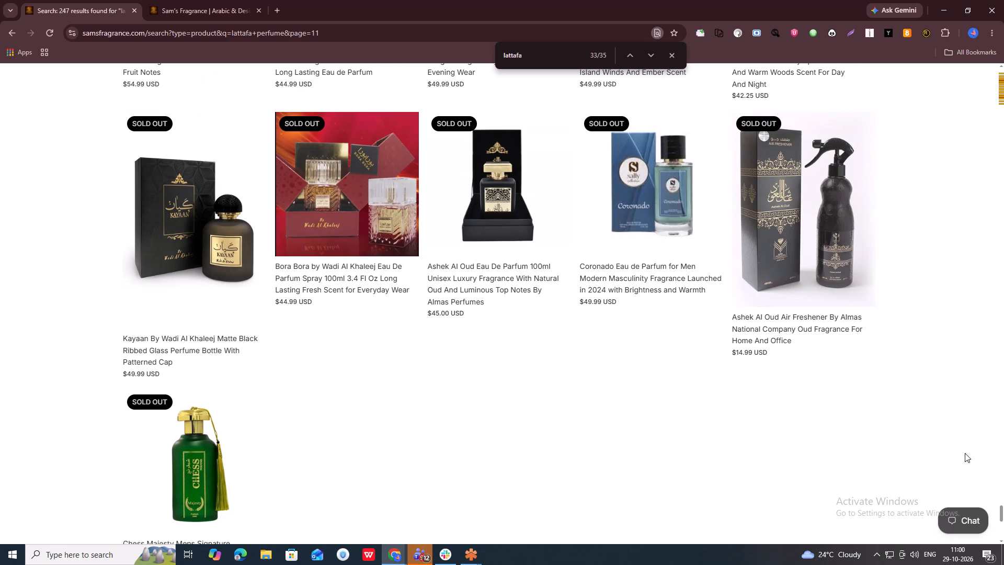
drag(1003, 517, 992, 403)
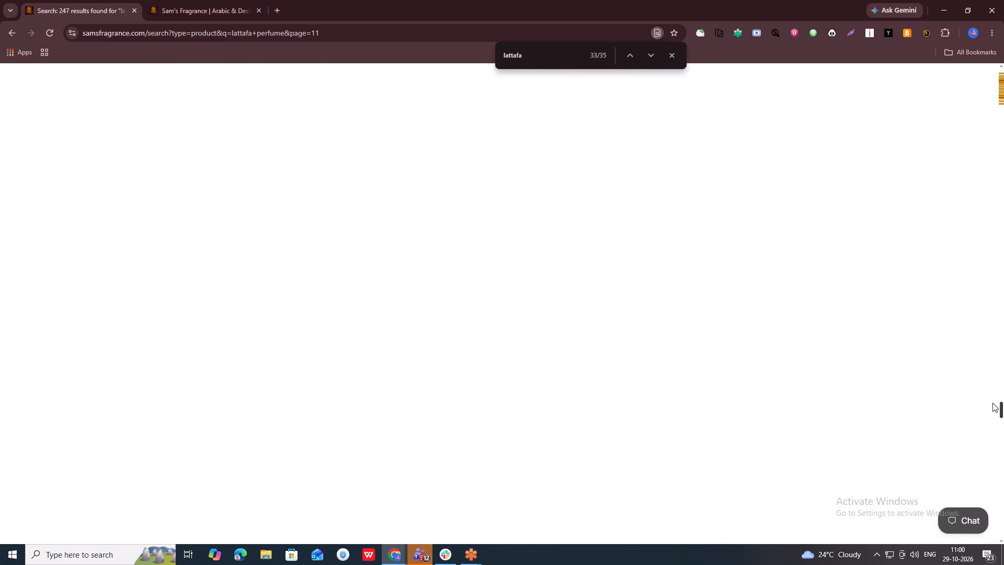
drag(992, 403, 1003, 31)
scroll(771, 327, up, 9)
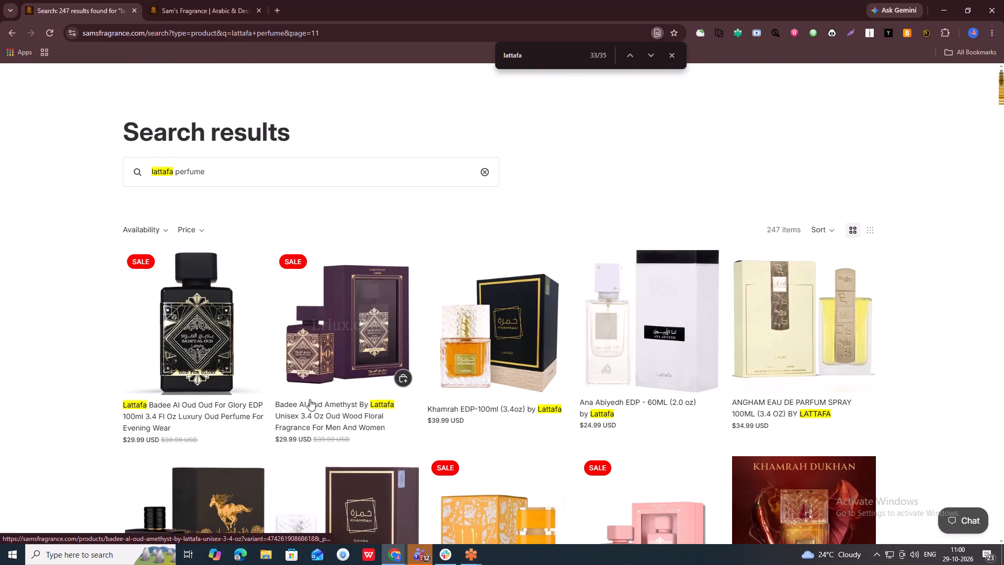
scroll(549, 337, down, 5)
scroll(549, 337, up, 7)
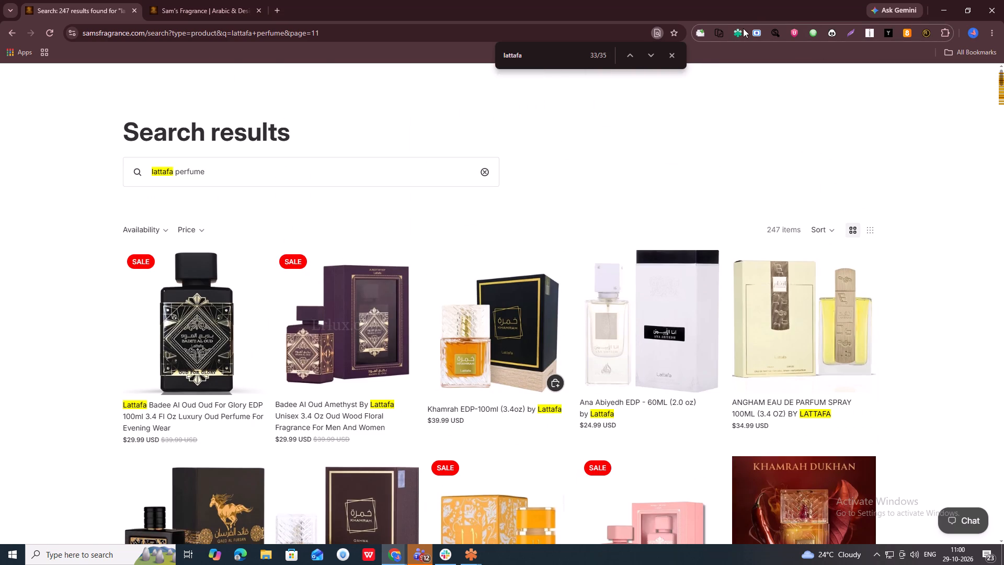
Reopen the RedPoints IPR Plugin, reload its task configuration again, and put its window away.
click(735, 35)
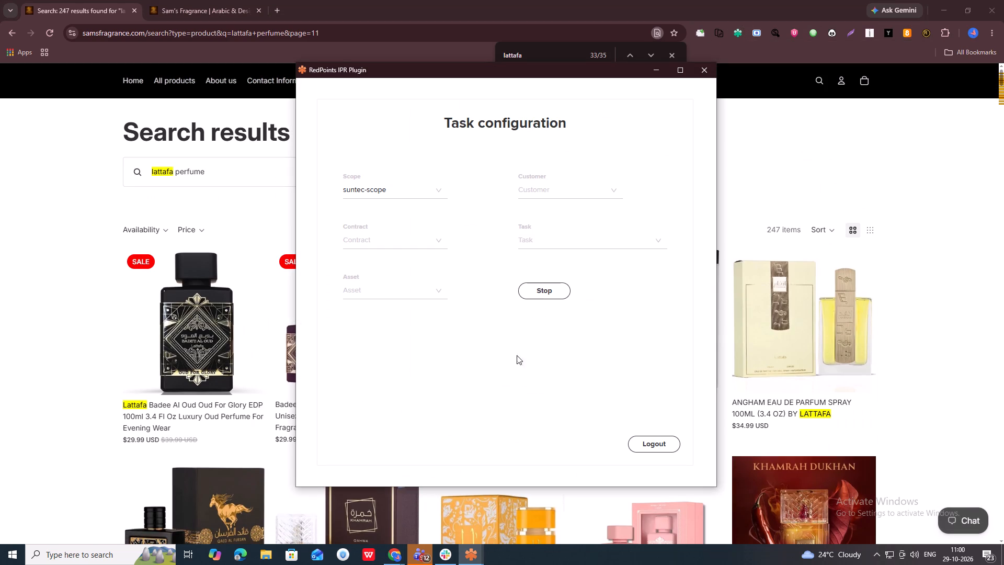
right_click(486, 257)
click(511, 299)
right_click(483, 247)
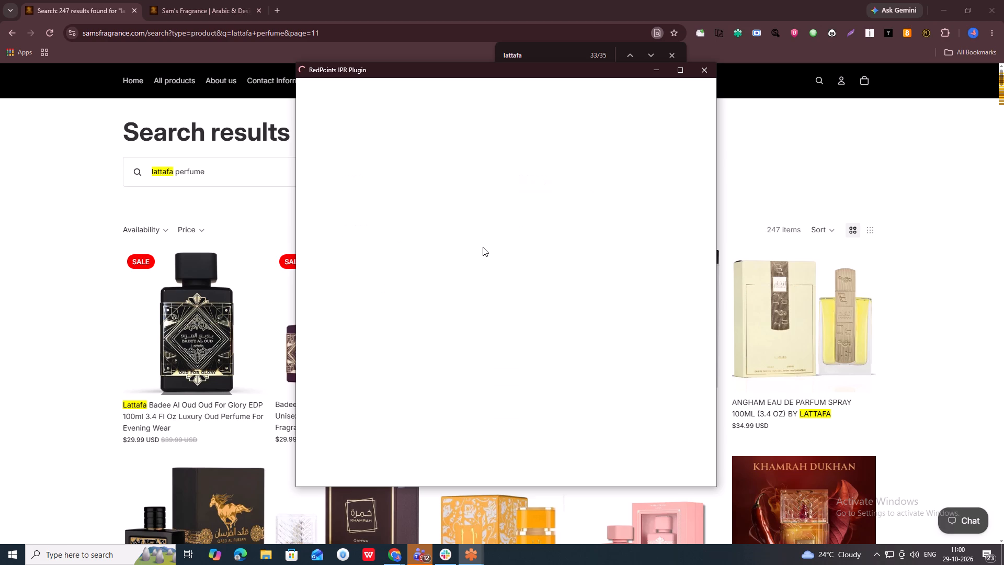
click(507, 295)
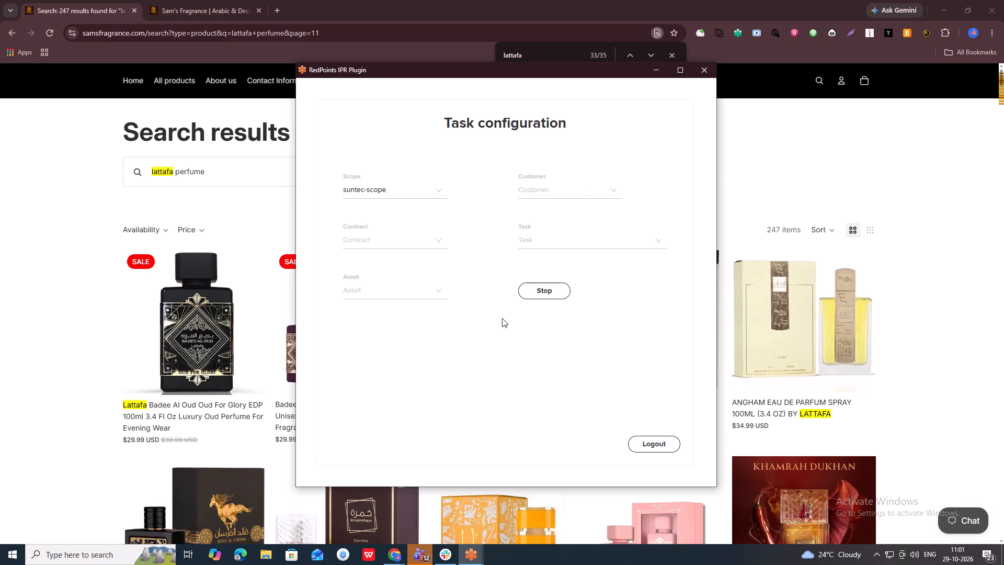
right_click(475, 275)
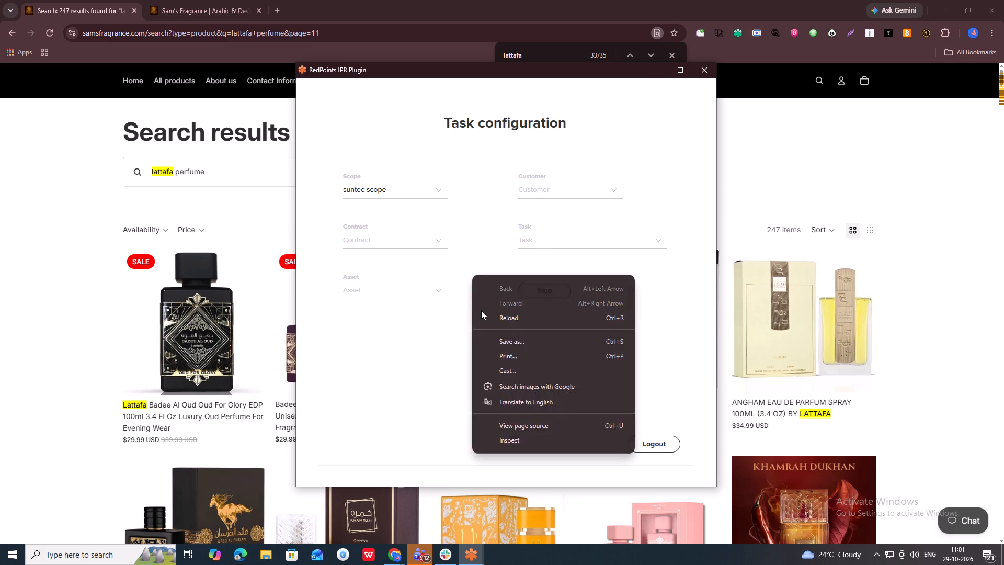
click(526, 315)
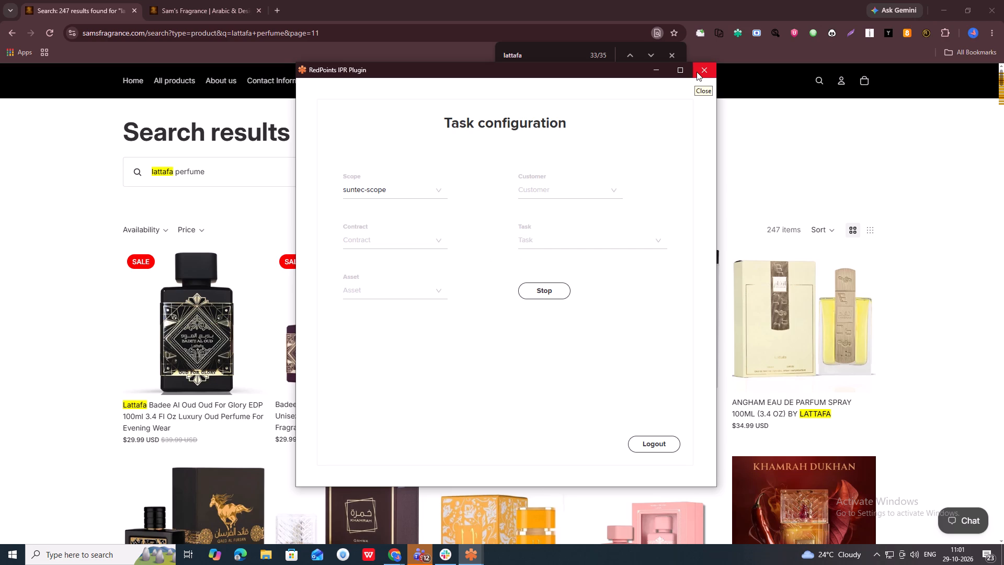
click(658, 72)
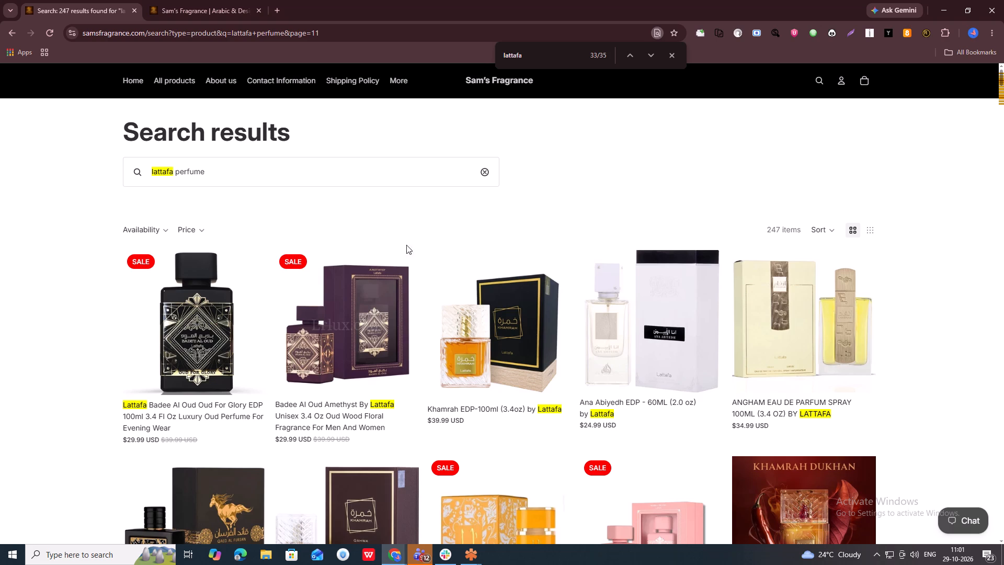
Examine the first rows of Lattafa listings, from Badee Al Oud Oud For Glory to the Yara and Asad products.
scroll(611, 379, down, 12)
scroll(627, 372, up, 18)
scroll(624, 372, down, 15)
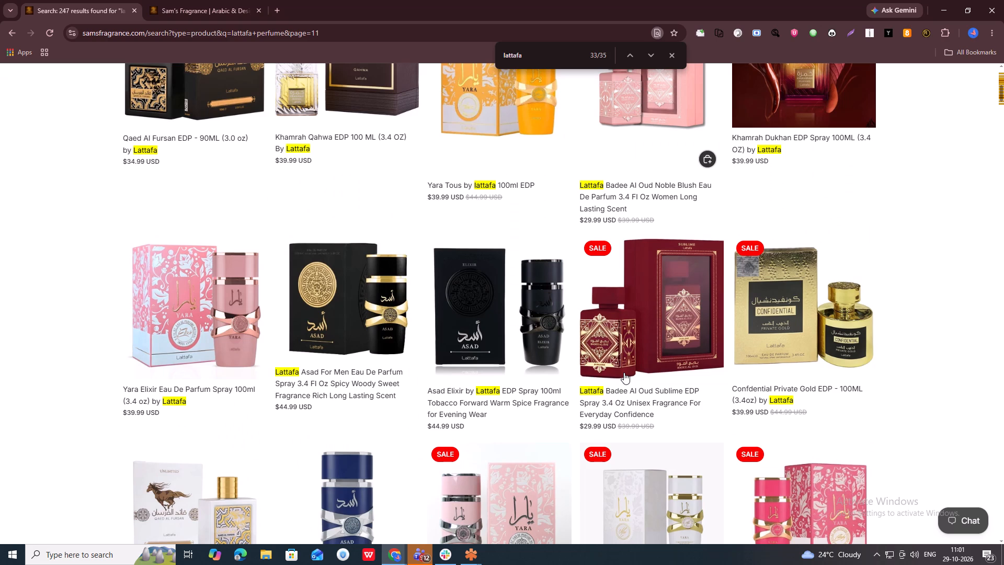
scroll(623, 369, down, 4)
scroll(587, 371, up, 19)
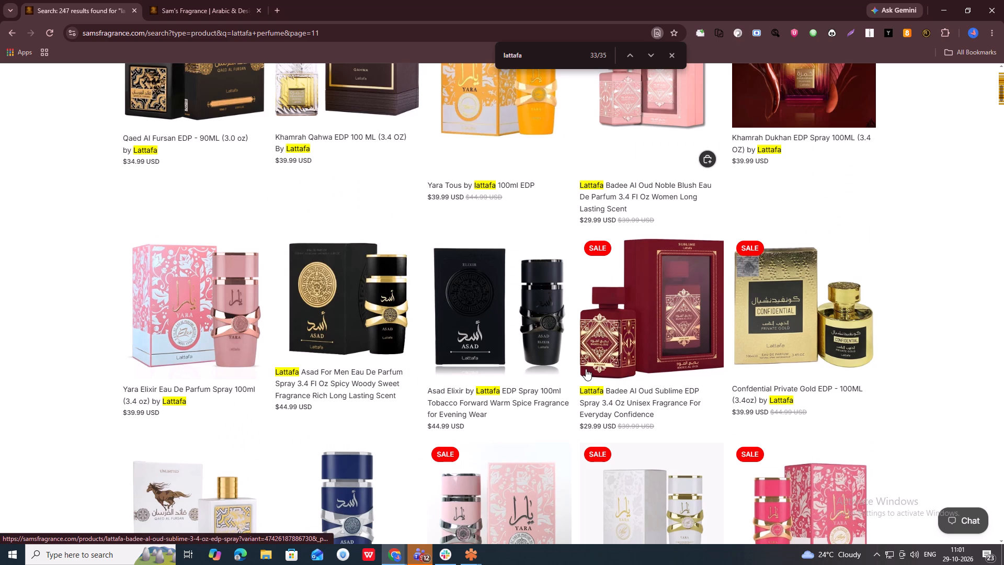
scroll(586, 369, up, 18)
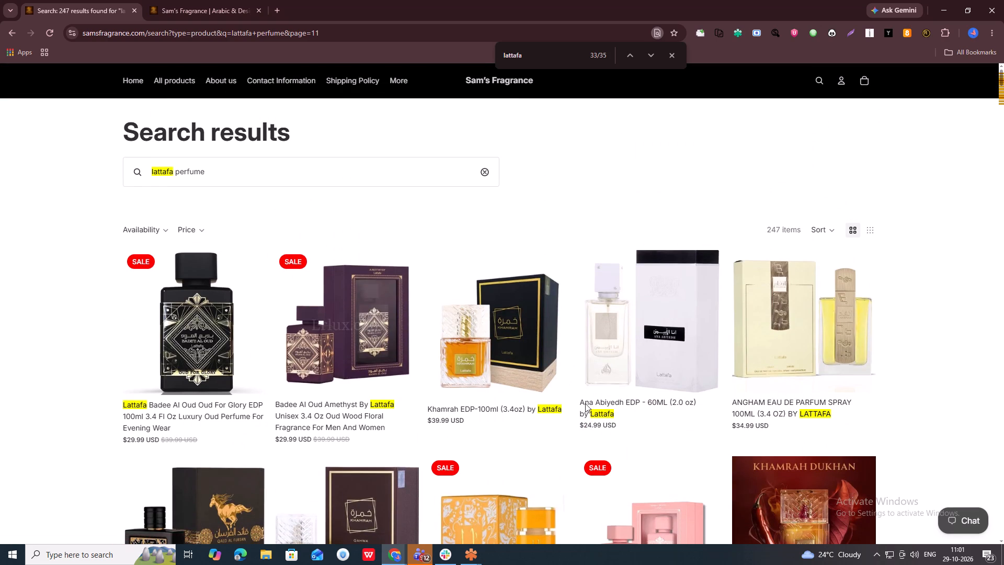
Submit the link of the Lattafa Badee Al Oud Oud For Glory listing as a product counterfeit incident for Lattafa - 3 - Perfume.
right_click(202, 413)
click(249, 338)
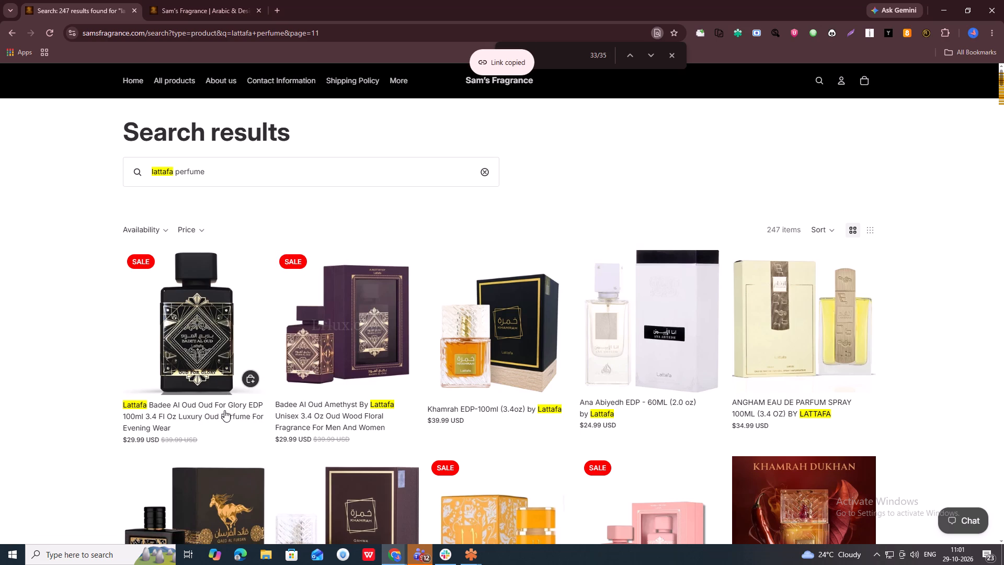
key(alt+Tab)
alt+click(684, 198)
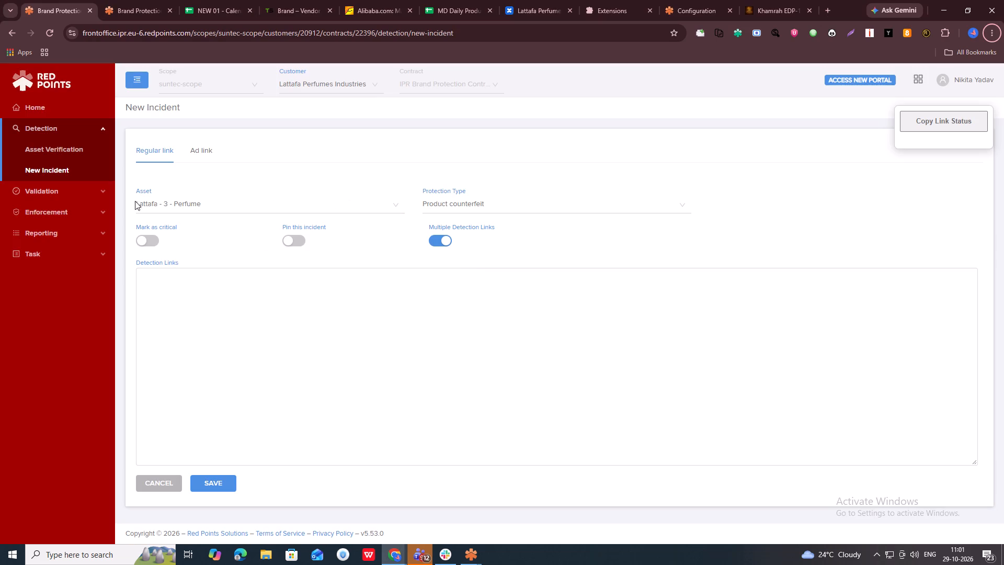
click(487, 315)
key(ctrl+v)
click(220, 481)
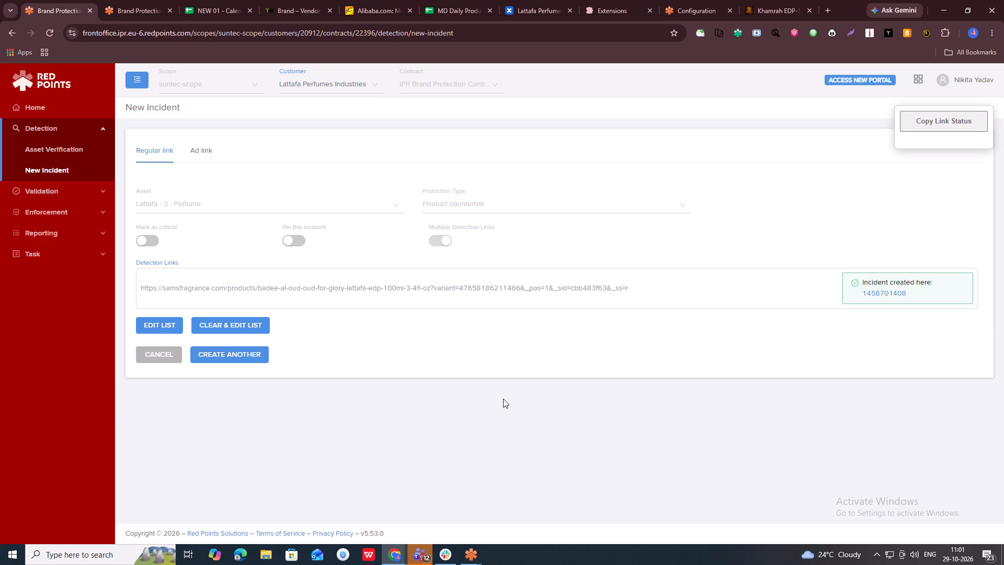
Return to the Sam's Fragrance search results and open the Badee Al Oud Oud For Glory listing in a new tab.
key(alt+Tab)
ctrl+click(186, 352)
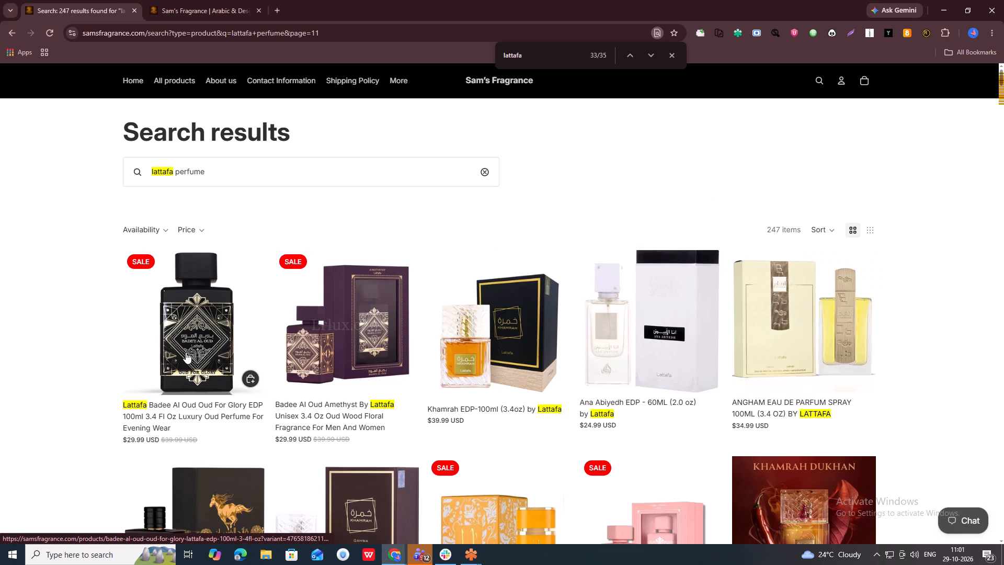
middle_click(188, 411)
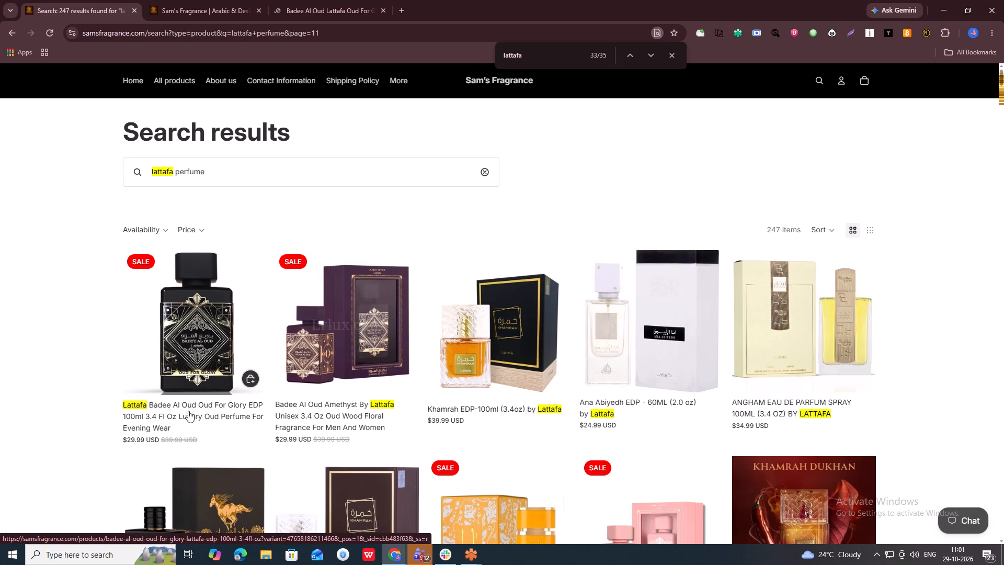
Examine the Badee Al Oud Oud For Glory listing and the Sam's Fragrance home page, ending back at the search results.
click(330, 0)
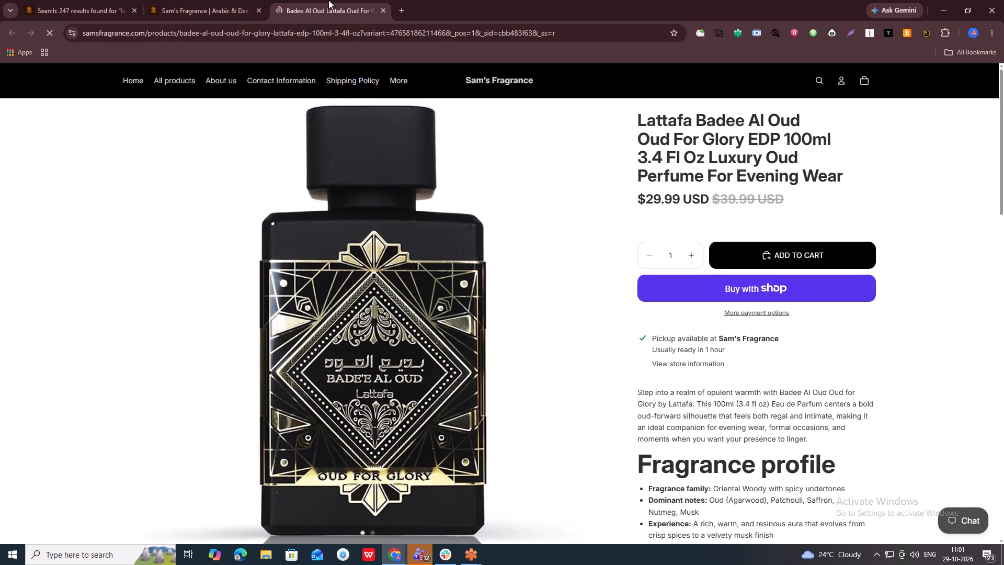
middle_click(328, 0)
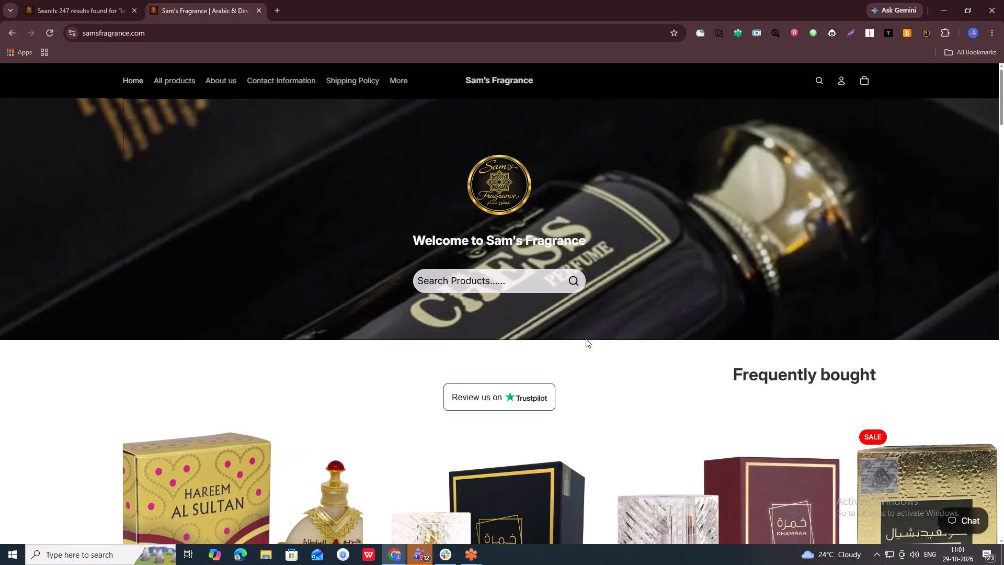
scroll(470, 376, down, 7)
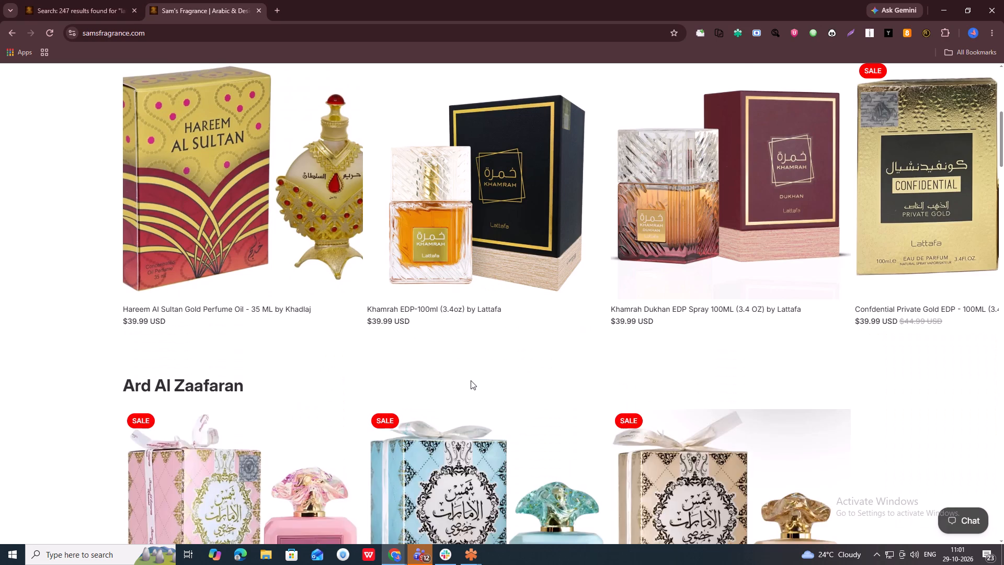
scroll(471, 380, up, 17)
scroll(471, 380, up, 5)
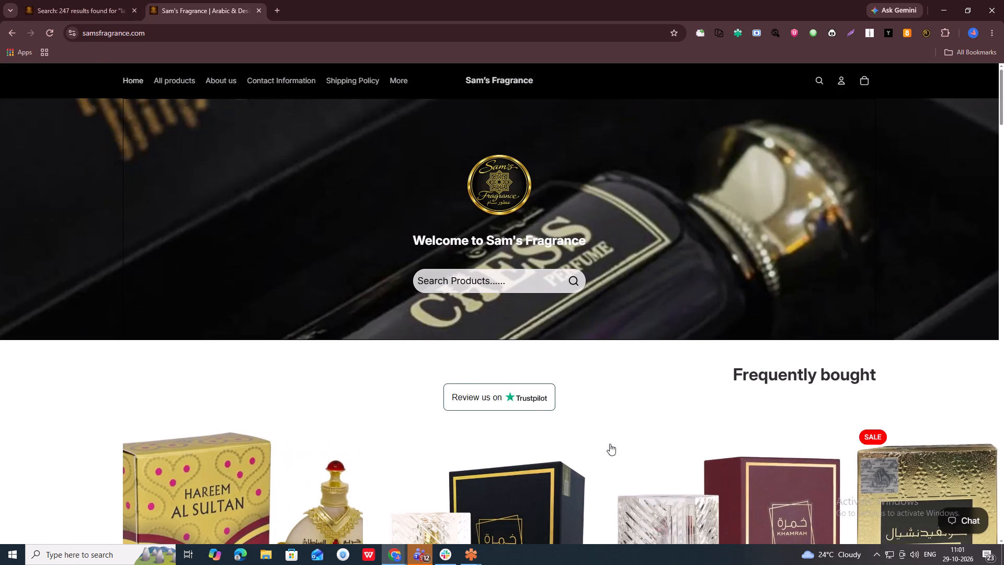
scroll(545, 422, down, 9)
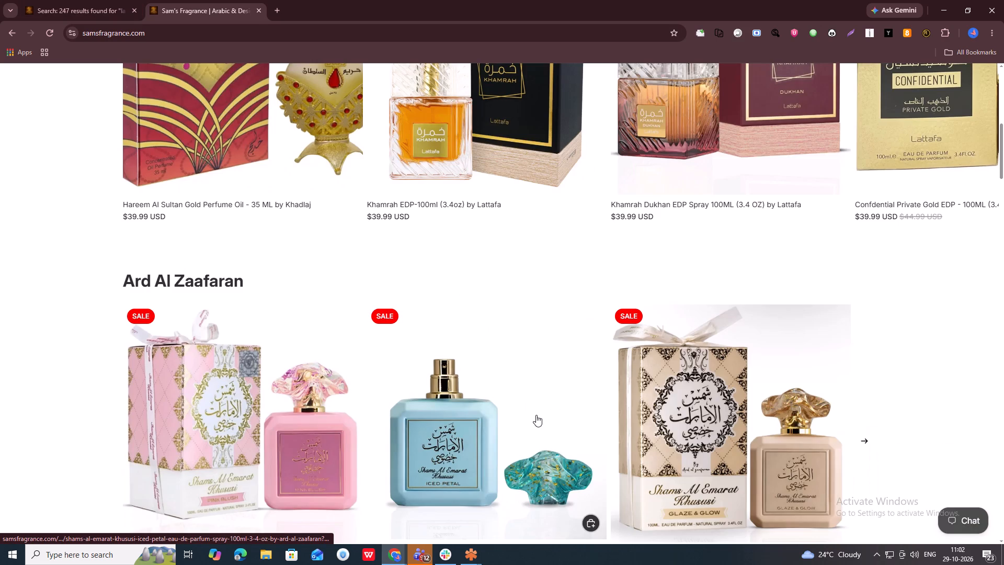
key(ctrl+shift+t)
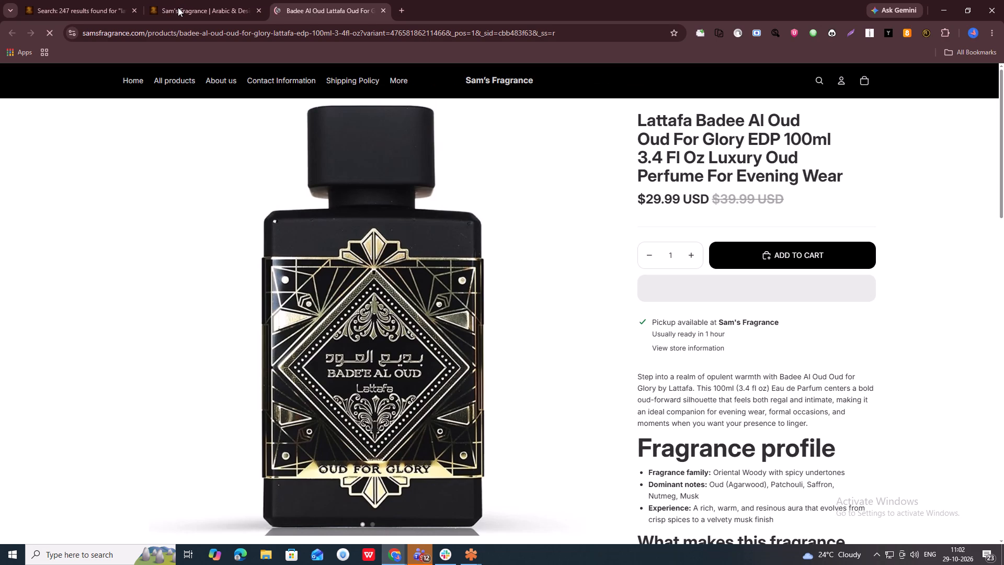
click(191, 0)
scroll(580, 358, down, 16)
scroll(580, 358, up, 20)
scroll(580, 358, up, 20)
scroll(580, 358, up, 1)
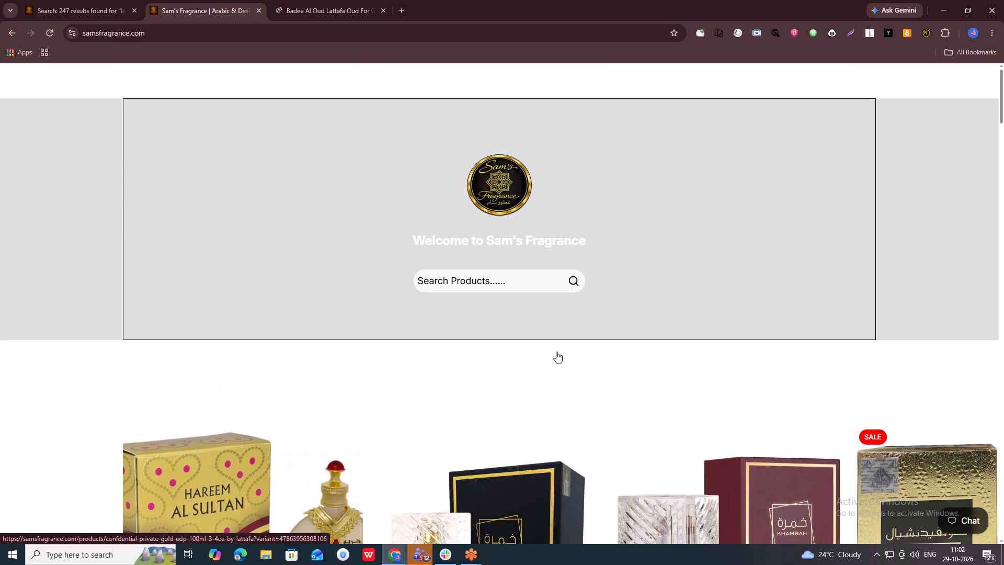
click(103, 0)
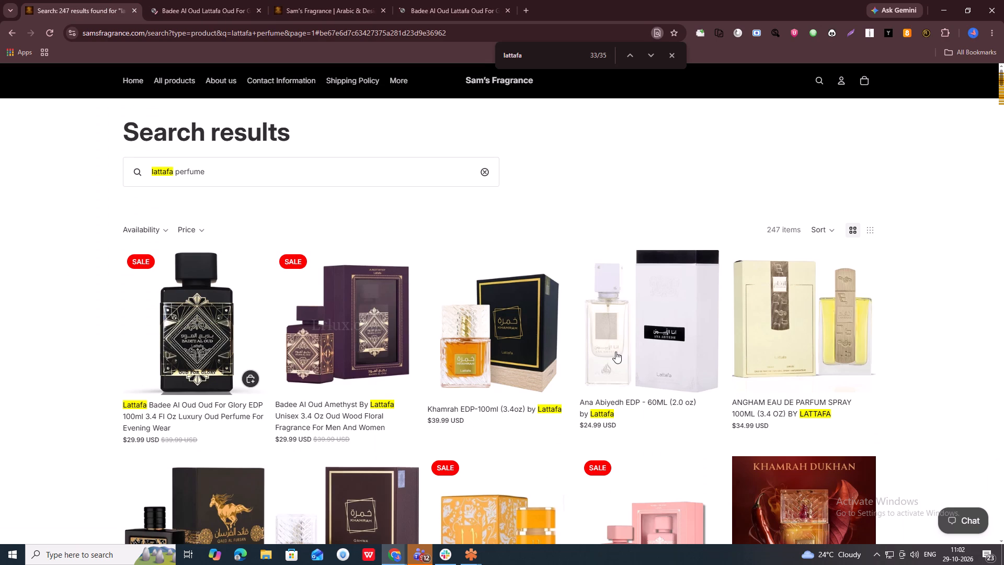
Switch to the Manual Detection Records sheet and paste the copied Badee Al Oud Oud For Glory link into Links row 102534.
key(alt+Tab)
alt+click(199, 388)
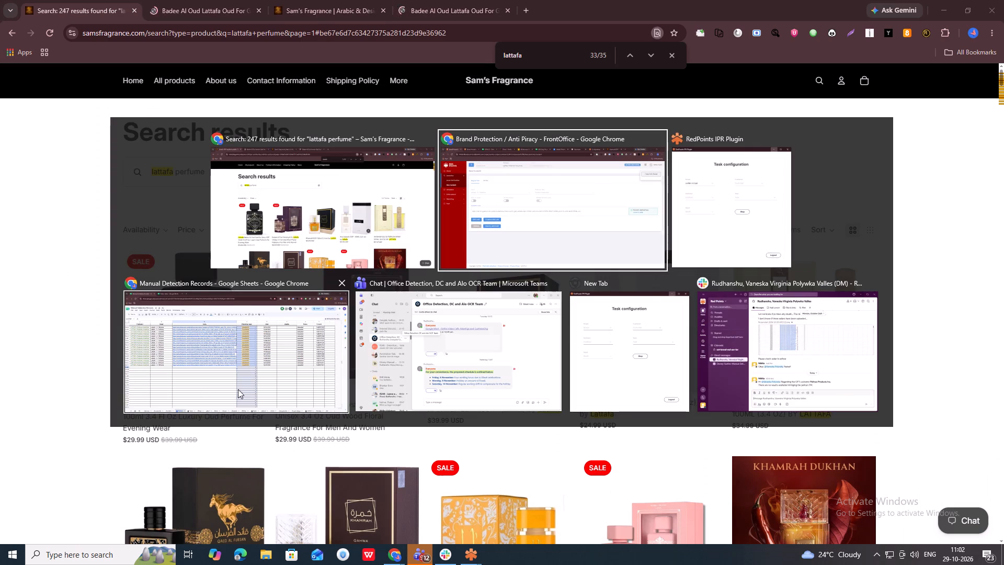
scroll(411, 372, up, 3)
scroll(411, 372, down, 3)
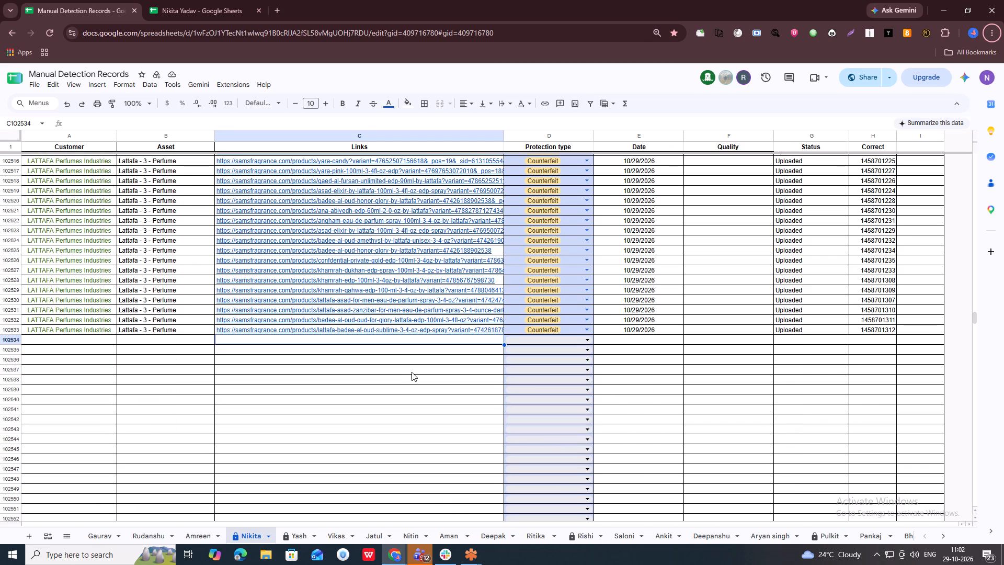
key(ctrl+v)
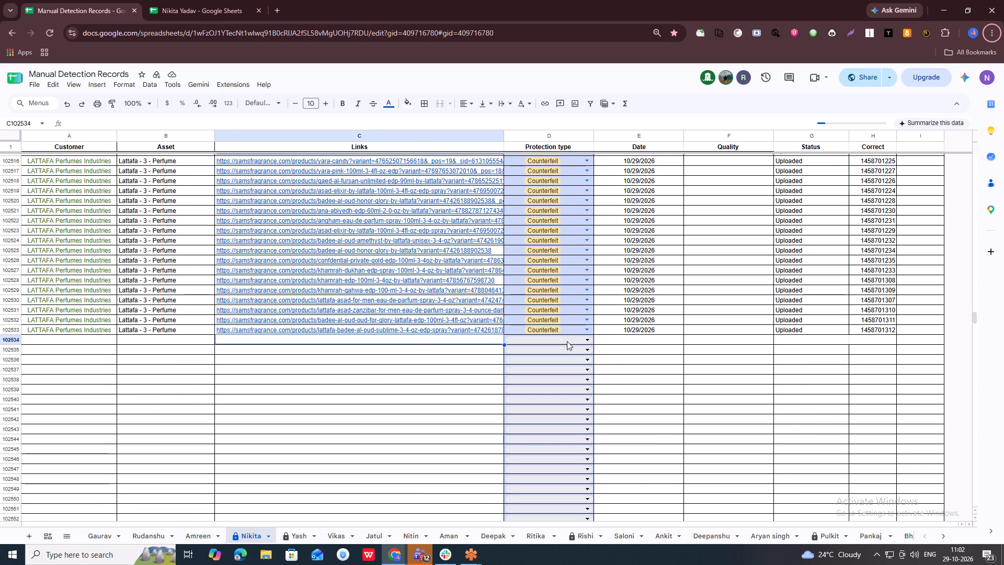
click(419, 339)
key(ctrl+v)
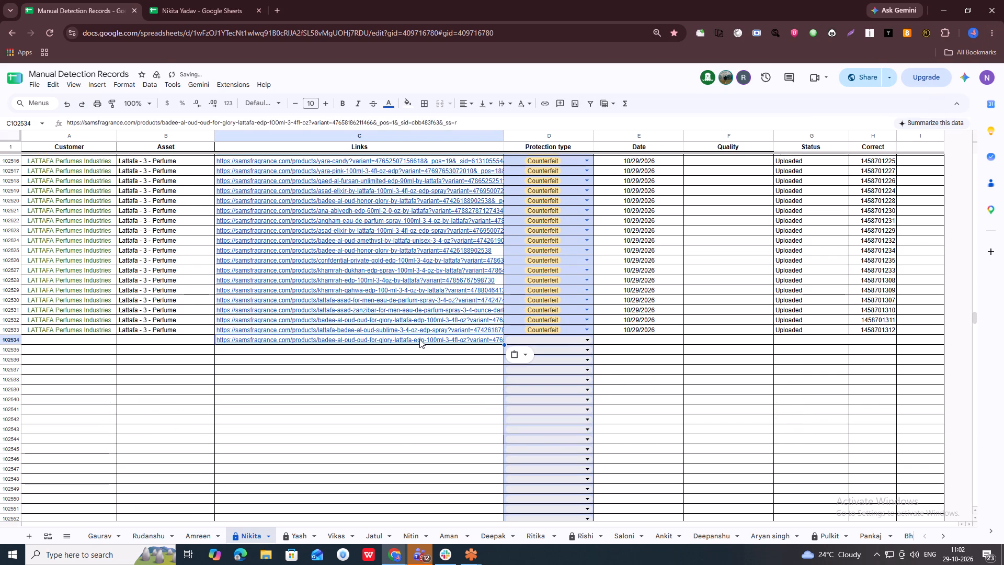
Fill row 102534 from the row above with LATTAFA Perfumes Industries, Lattafa - 3 - Perfume, Counterfeit, 10/29/2026 and status Uploaded.
key(Right)
key(shift+Right)
key(ctrl+d)
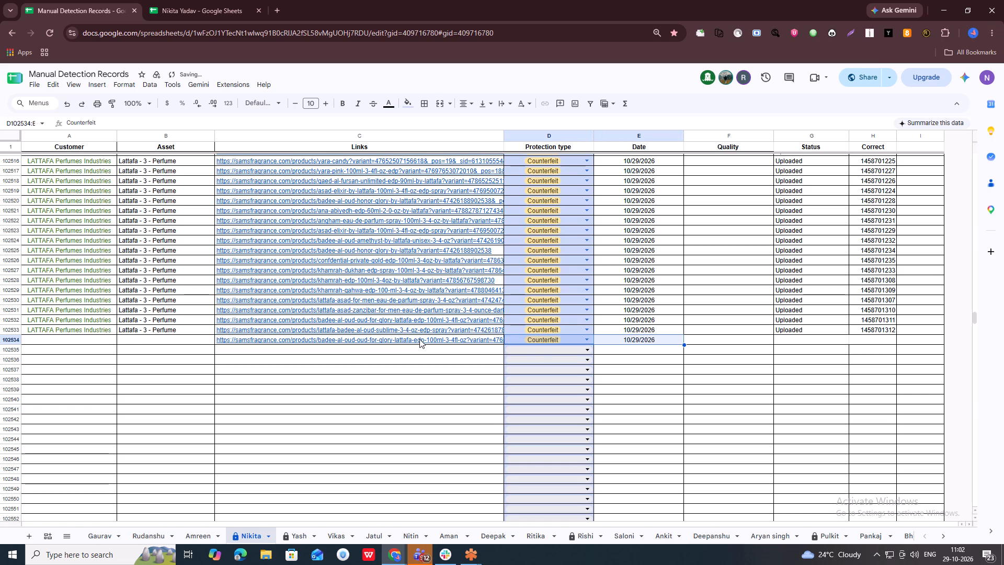
key(Left)
key(Left)
key(Left)
key(Left)
key(shift+Right)
key(ctrl+d)
key(Right)
key(Right)
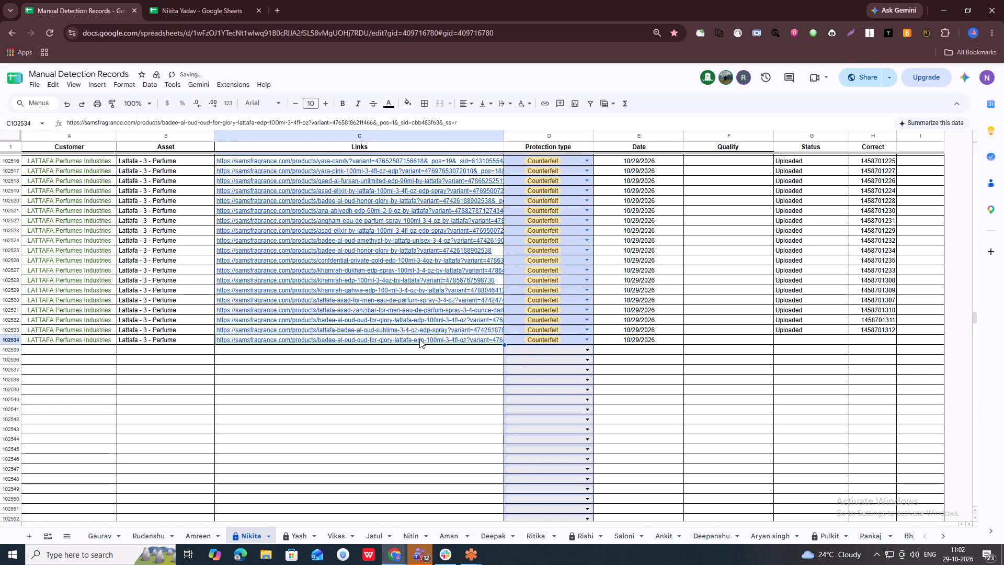
key(Right)
key(Right)
key(Right)
key(Right)
key(ctrl+d)
key(Right)
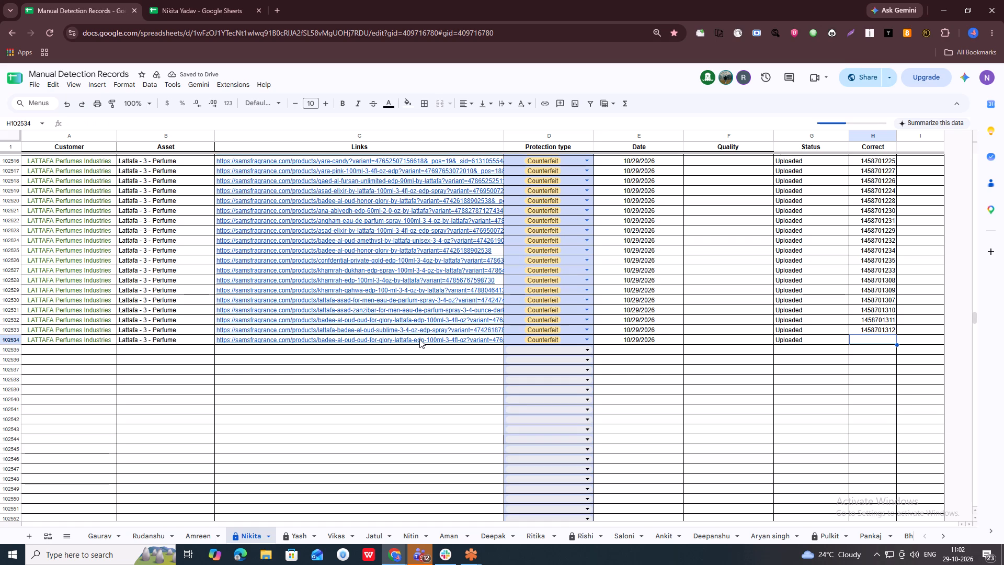
key(alt+Tab)
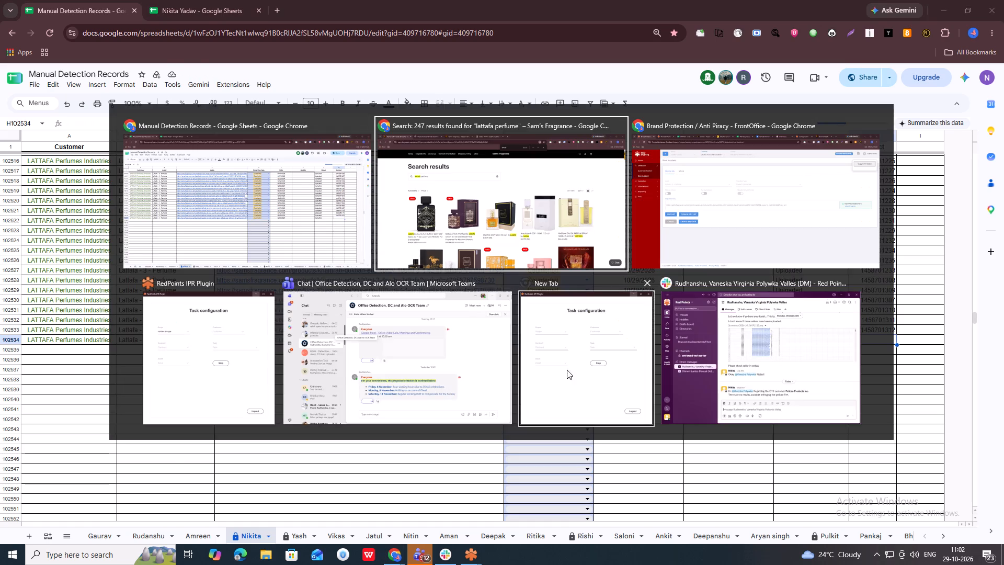
key(alt+Tab)
drag(863, 292, 915, 296)
drag(851, 291, 930, 297)
key(ctrl+c)
key(ctrl+c)
key(ctrl+c)
key(ctrl+c)
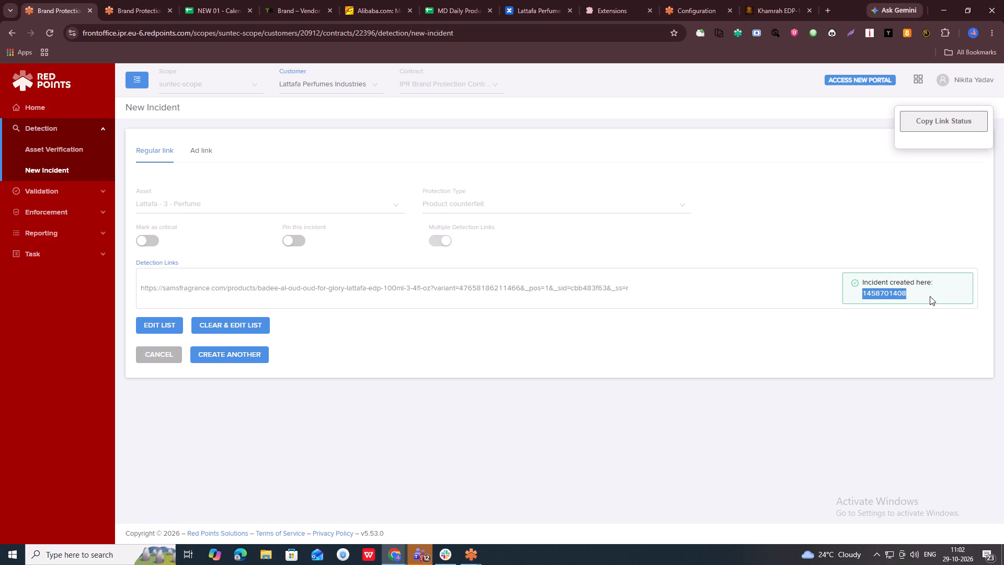
key(alt+Tab)
key(ctrl+v)
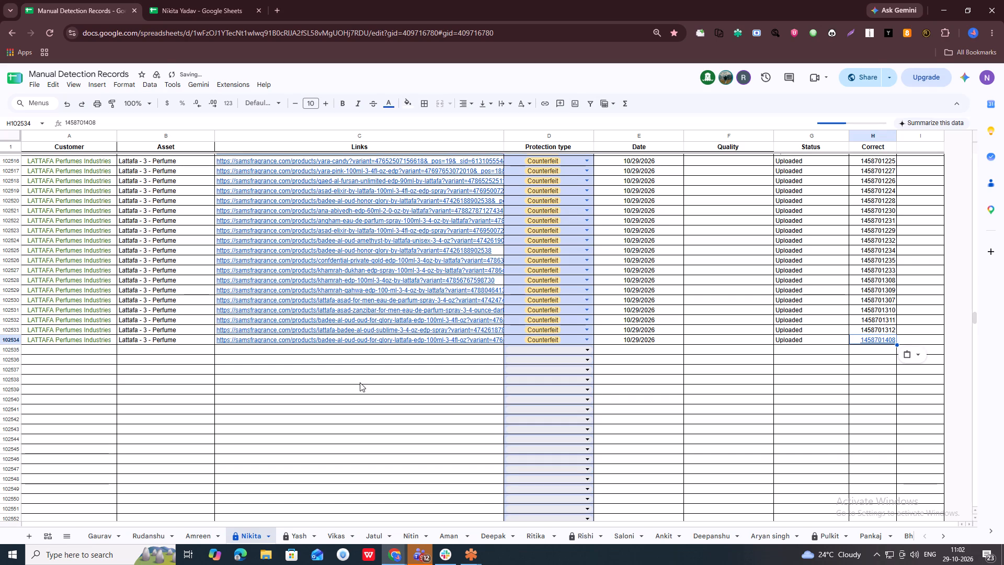
click(355, 356)
Clear the submitted link from the New Incident form and reopen its link list for editing.
key(alt+Tab)
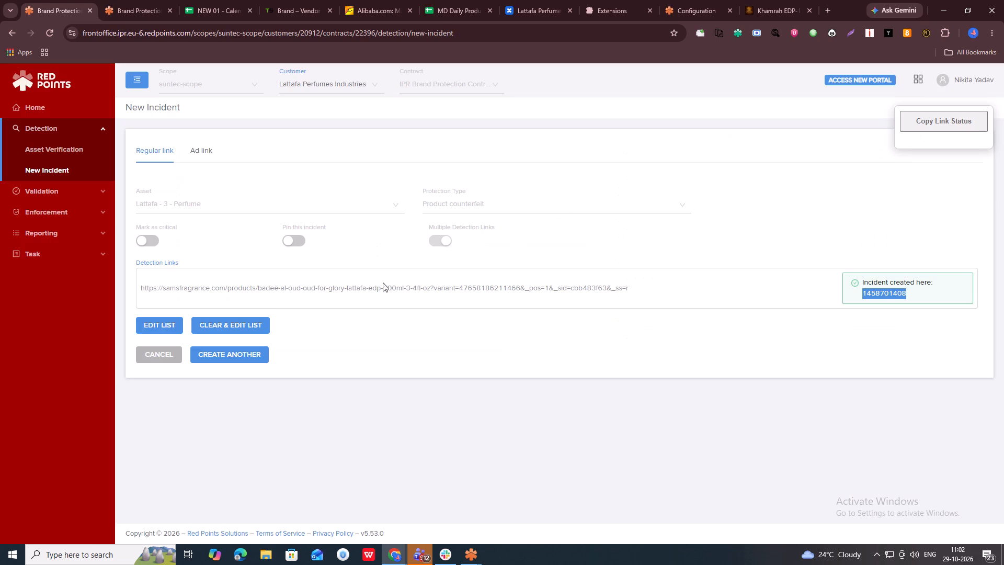
click(240, 330)
Copy the Badee Al Oud Amethyst listing's link from the Sam's Fragrance search results into Links row 102536 of the records sheet.
key(alt+Tab)
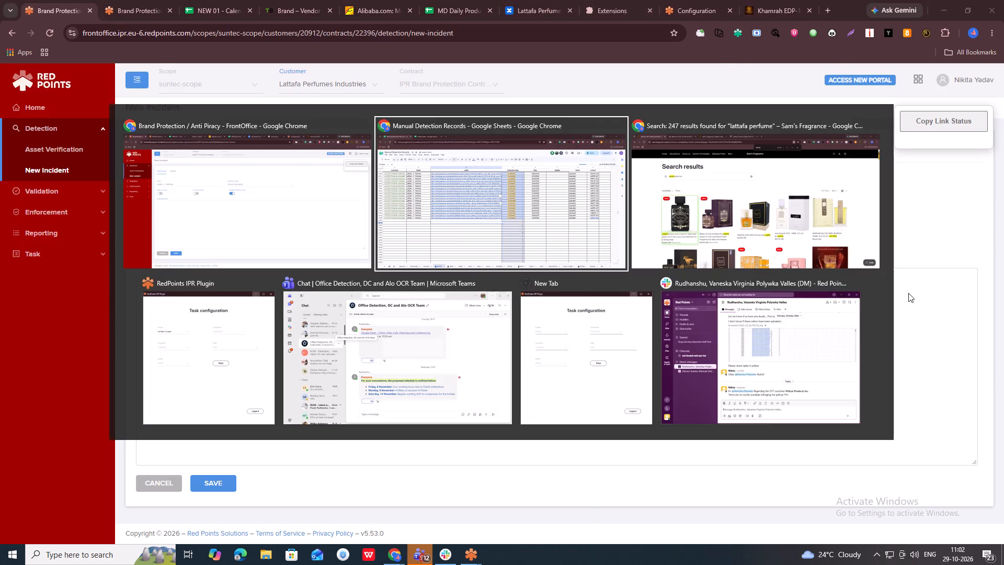
key(alt+Tab)
key(alt+Tab)
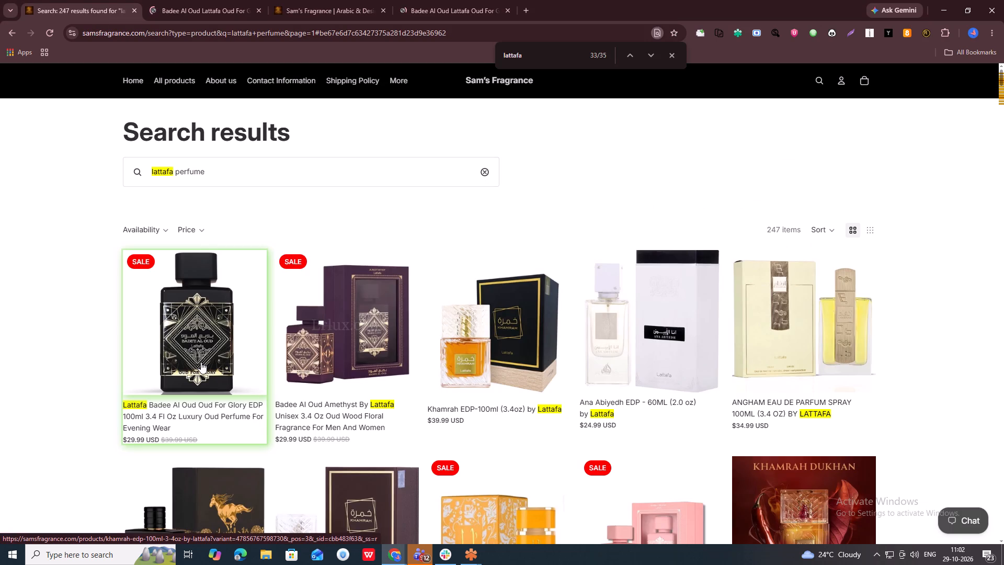
scroll(307, 369, down, 2)
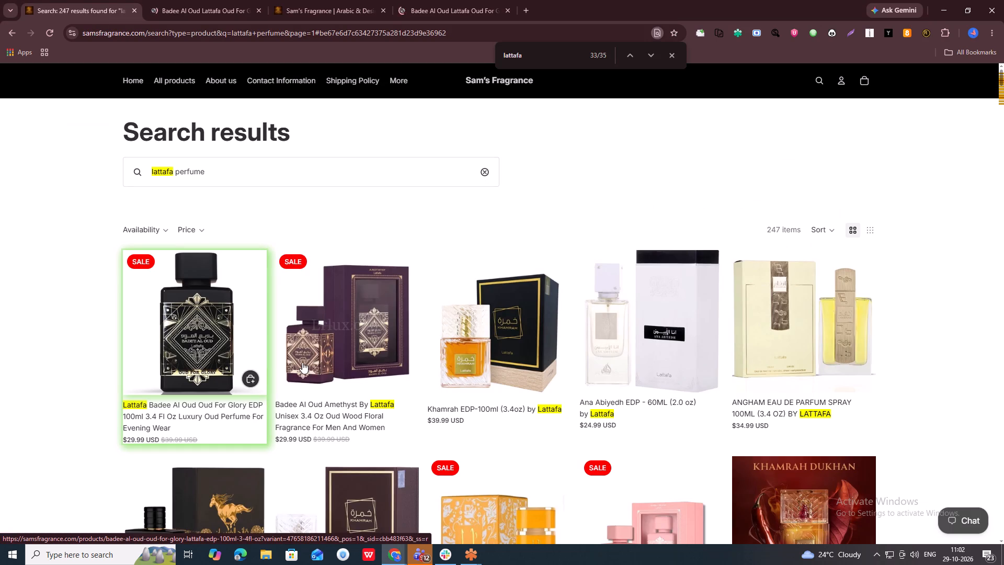
scroll(359, 358, down, 1)
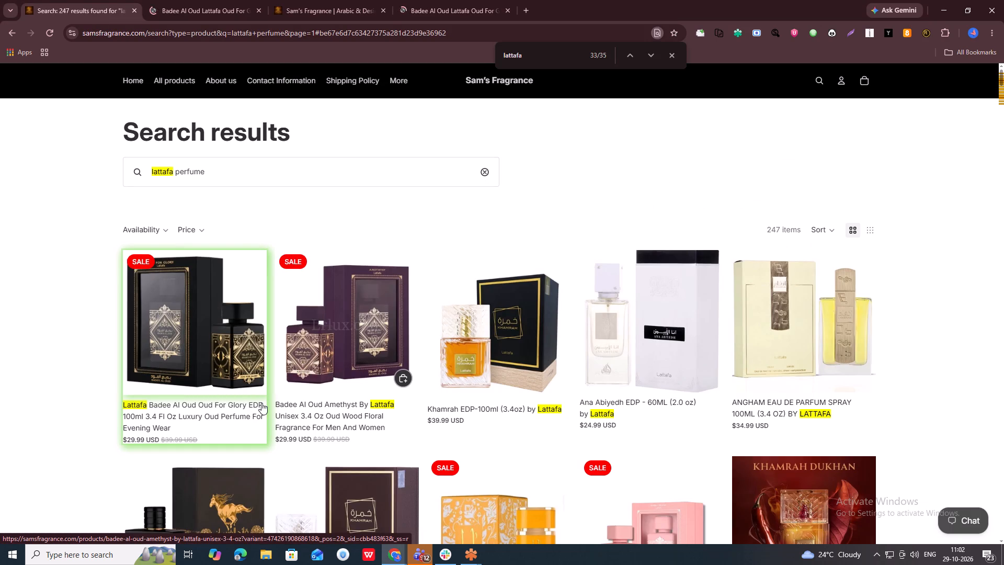
scroll(334, 375, up, 1)
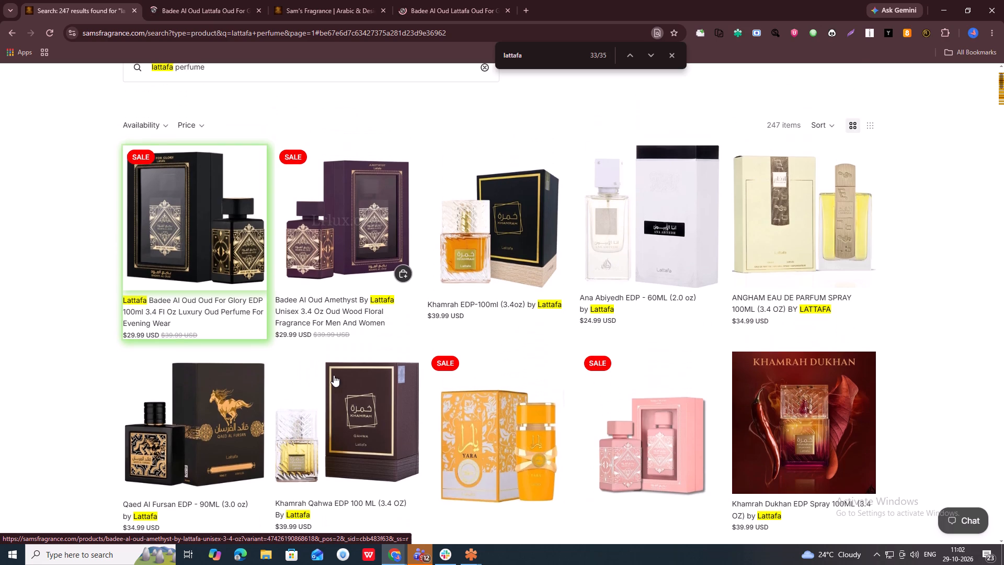
right_click(337, 307)
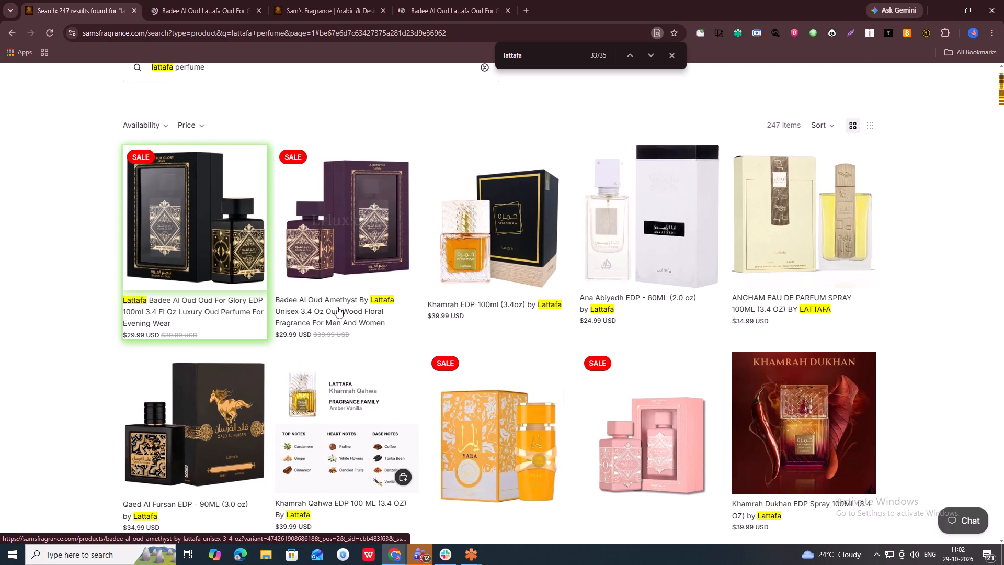
click(355, 416)
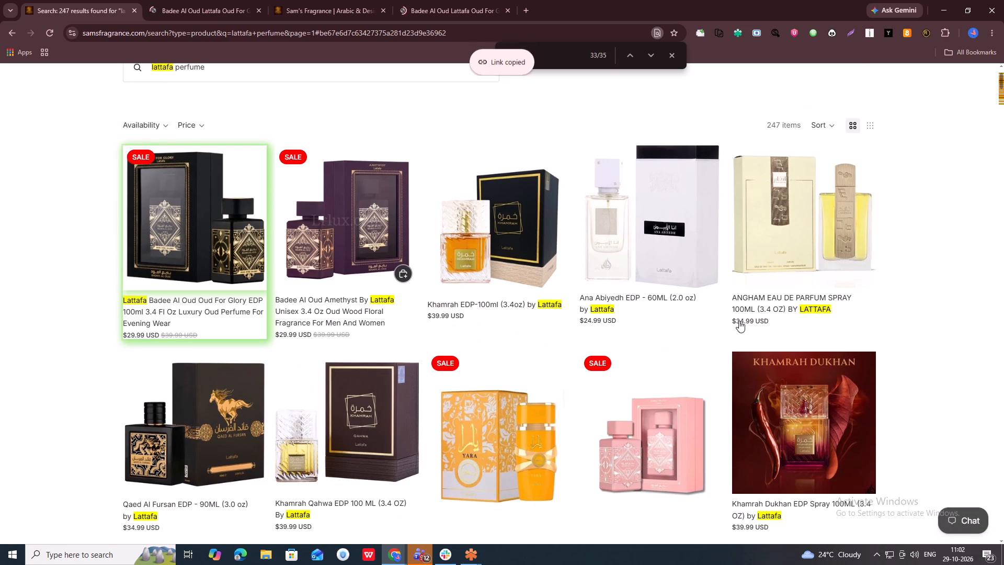
key(alt+Tab)
key(ctrl+v)
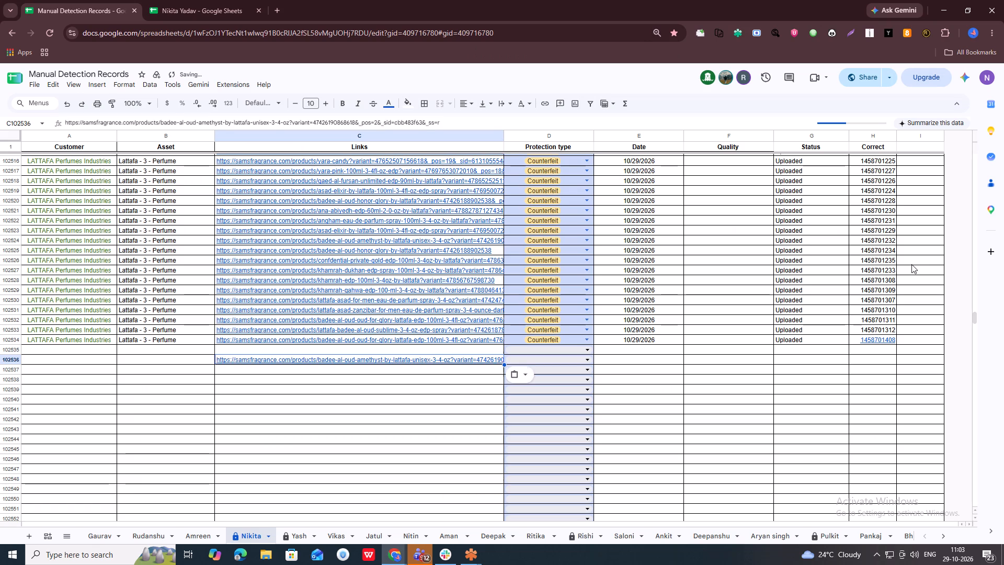
key(Down)
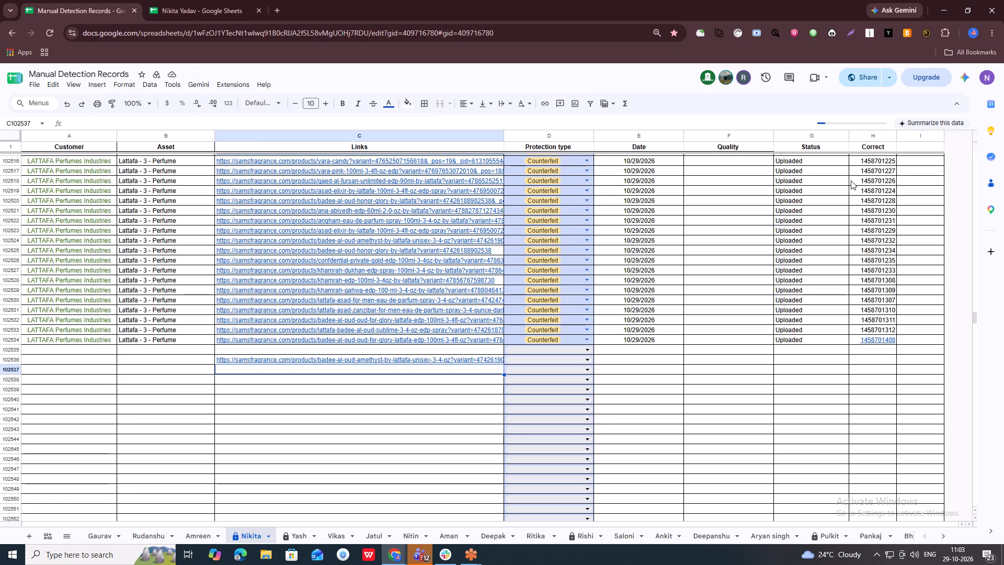
Copy the Khamrah EDP-100ml listing's link from the search results into Links row 102537 of the records sheet.
key(alt+Tab)
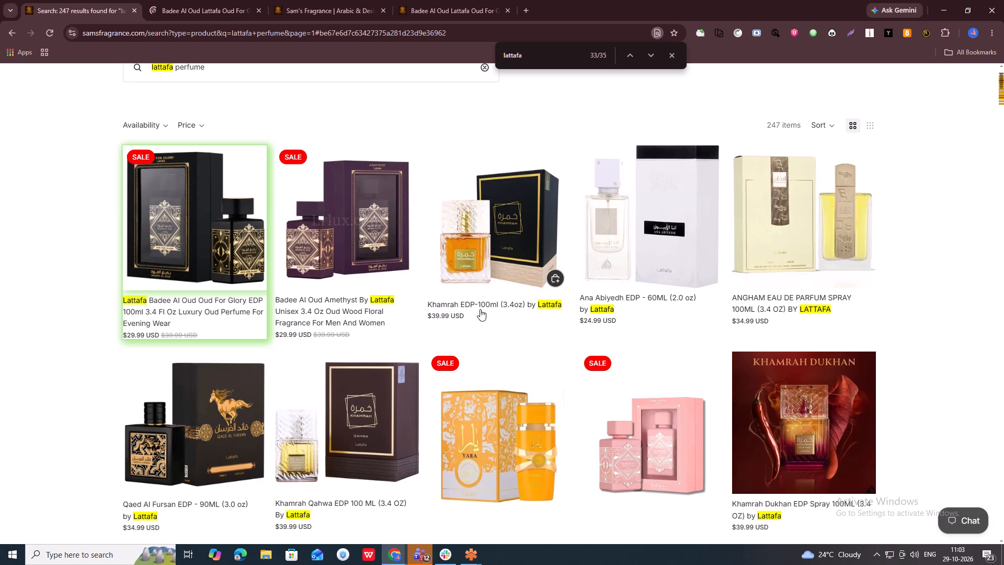
right_click(480, 307)
click(516, 417)
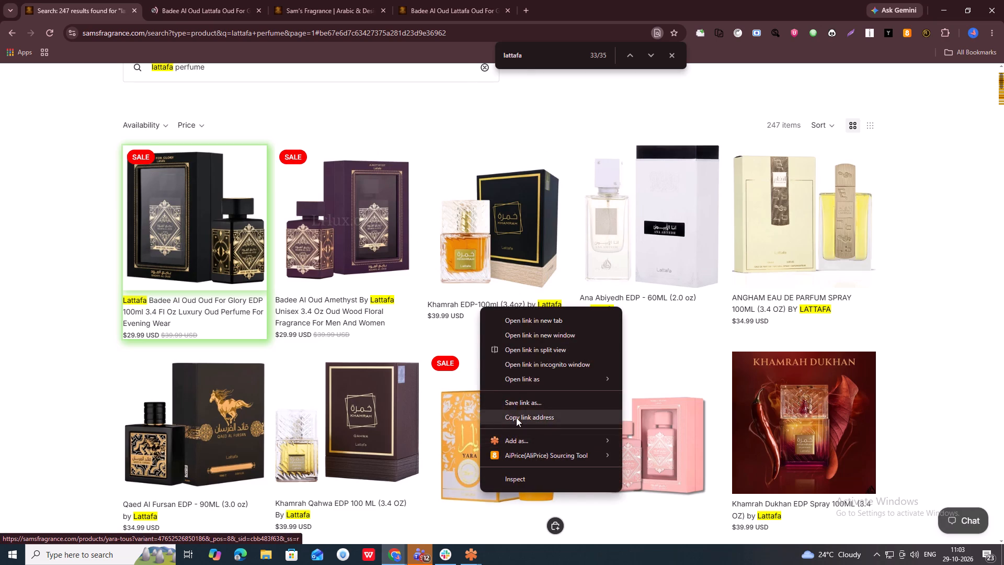
key(alt+Tab)
key(ctrl+v)
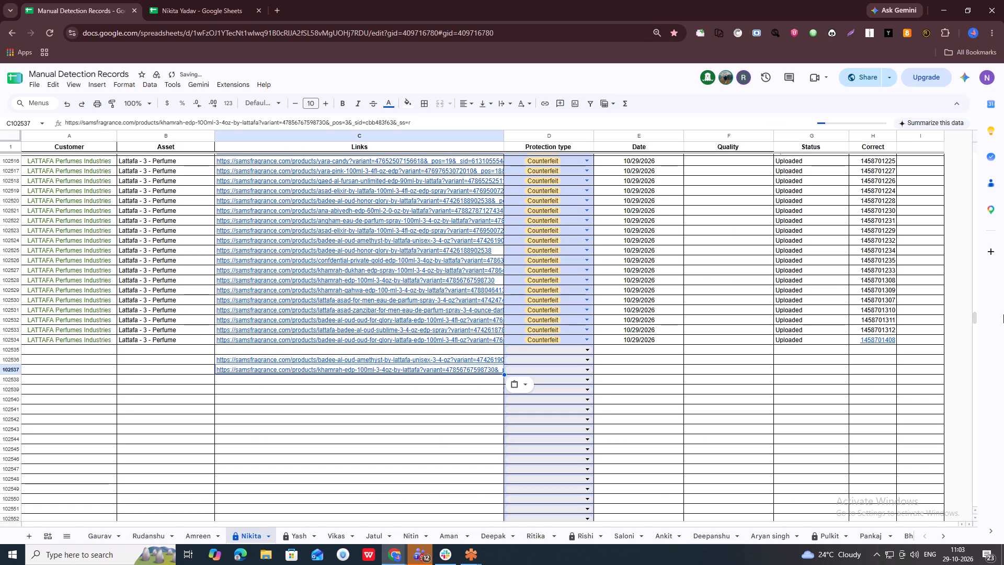
key(Down)
Copy the Ana Abiyedh EDP - 60ML listing's link from the search results into Links row 102538 of the records sheet.
key(alt+Tab)
key(Right)
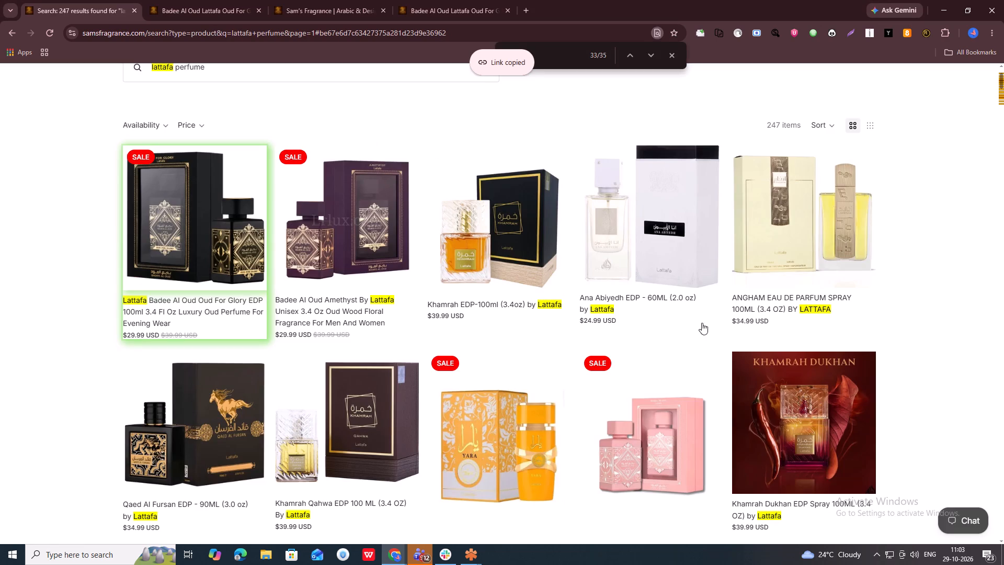
right_click(621, 293)
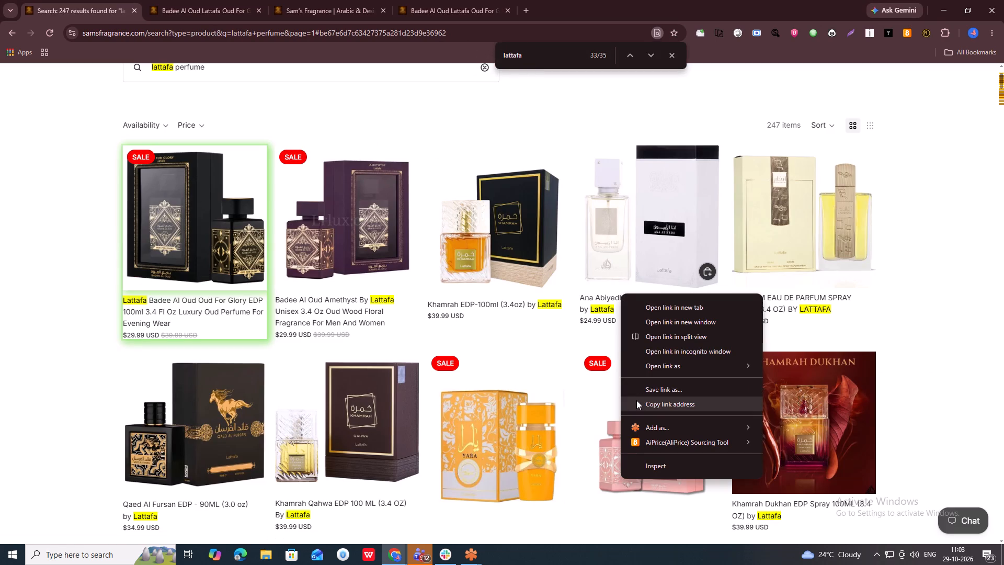
click(638, 400)
key(alt+Tab)
key(ctrl+v)
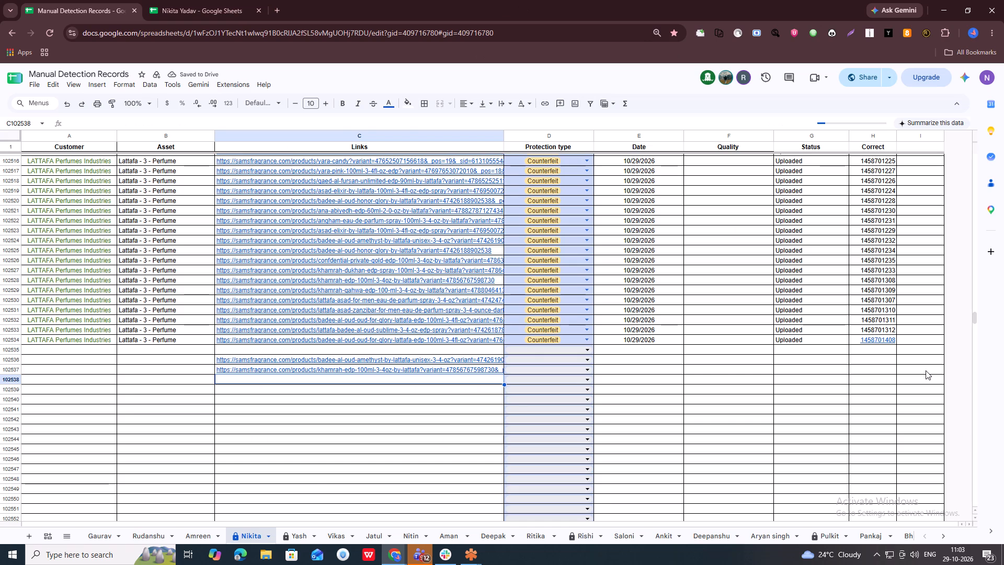
key(Down)
Copy the Angham Eau de Parfum Spray 100ML listing's link from the search results into Links row 102539 of the records sheet.
key(alt+Tab)
key(Right)
right_click(792, 304)
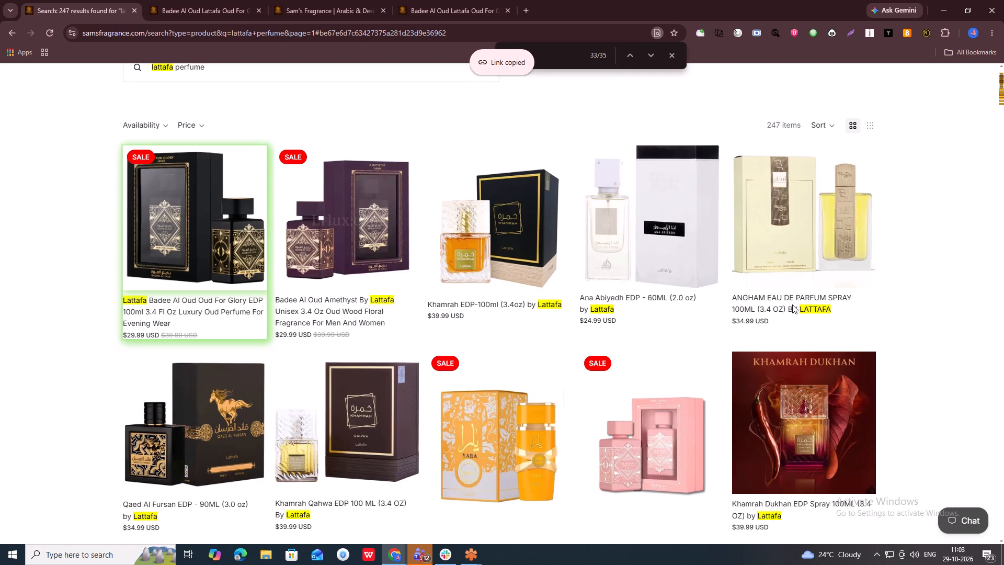
right_click(792, 304)
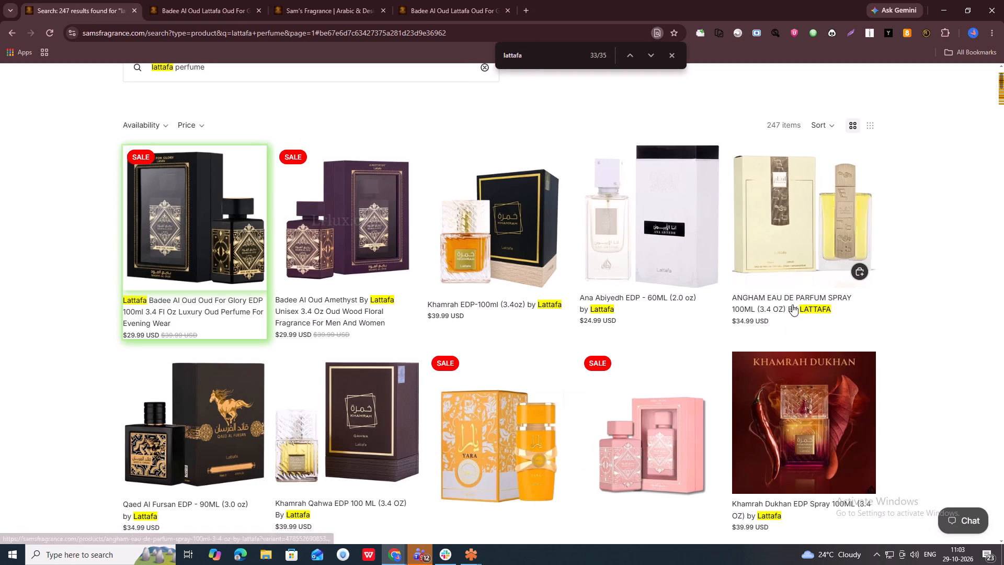
right_click(788, 302)
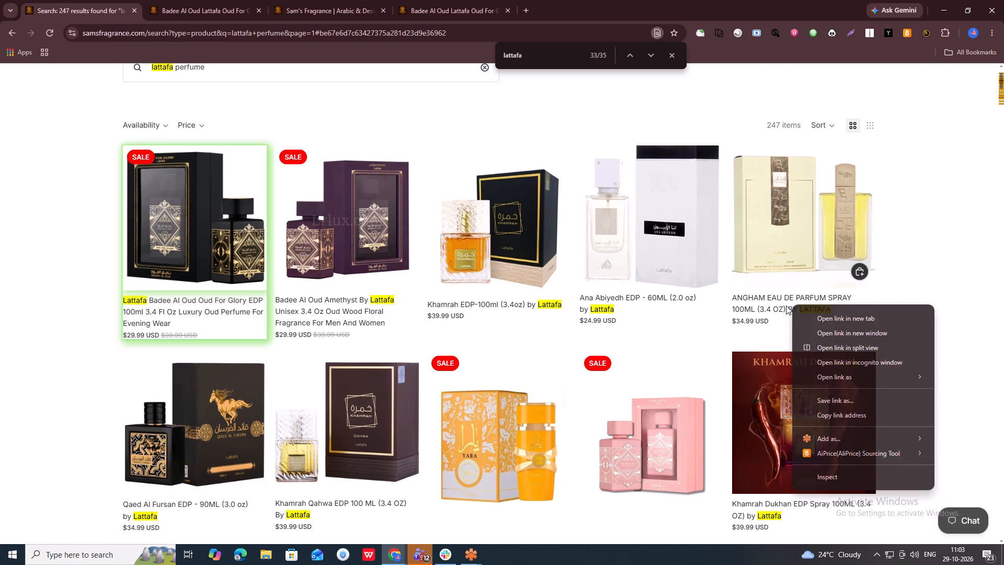
click(829, 416)
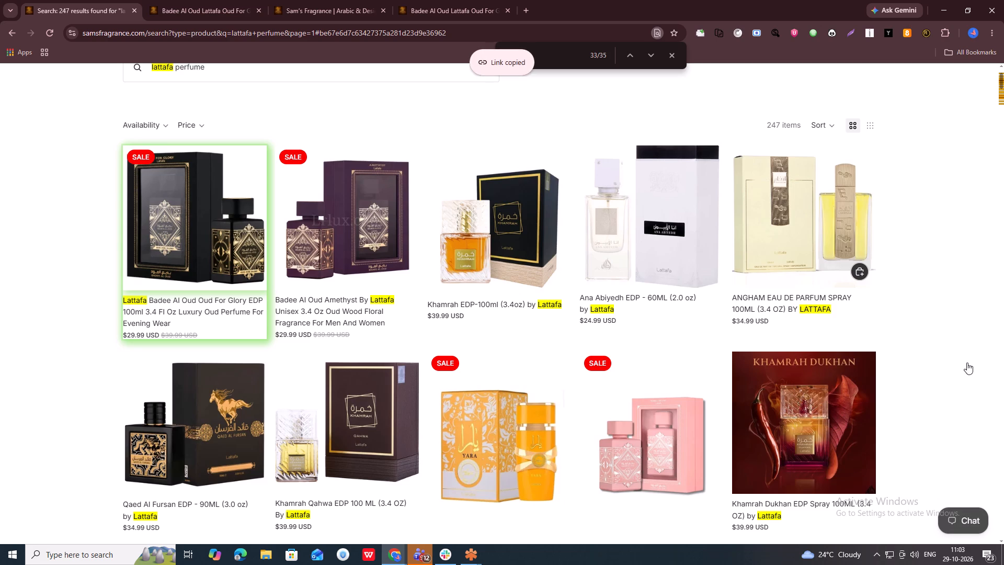
key(alt+Tab)
key(ctrl+v)
key(Down)
Copy the Qaed Al Fursan EDP - 90ML listing's link from the search results into Links row 102540 of the records sheet.
key(alt+Tab)
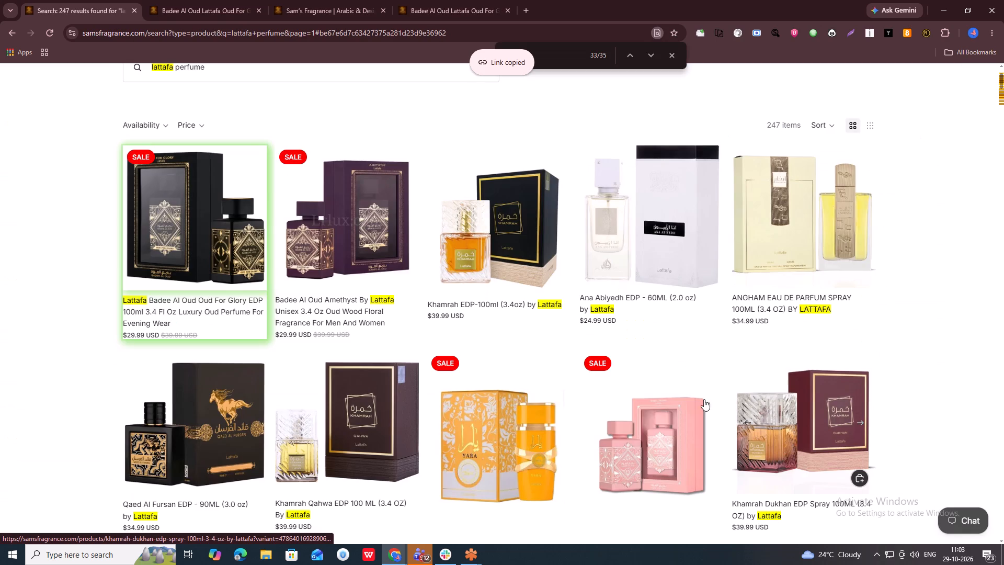
scroll(598, 407, down, 4)
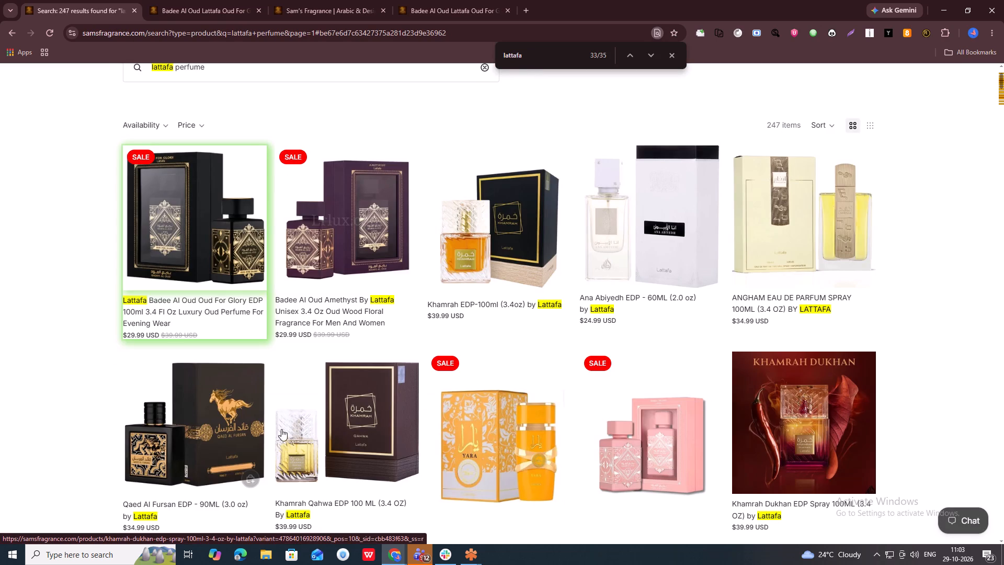
scroll(284, 426, down, 3)
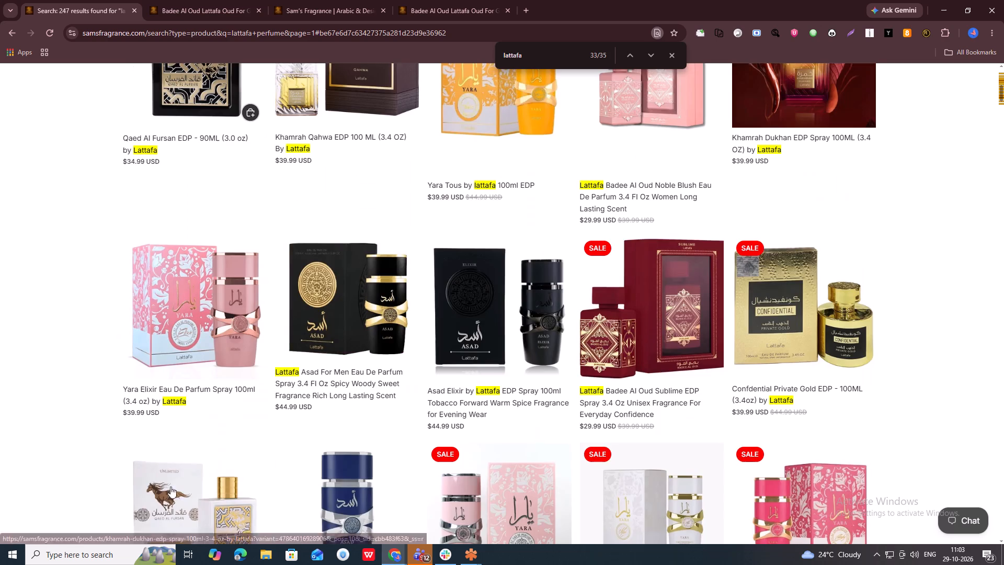
scroll(282, 425, up, 8)
scroll(282, 425, down, 6)
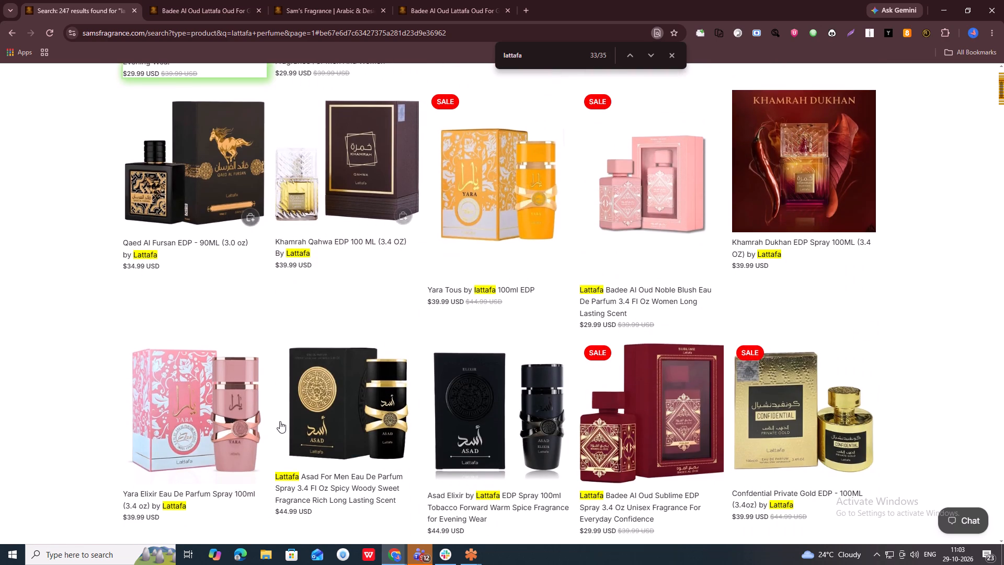
right_click(150, 248)
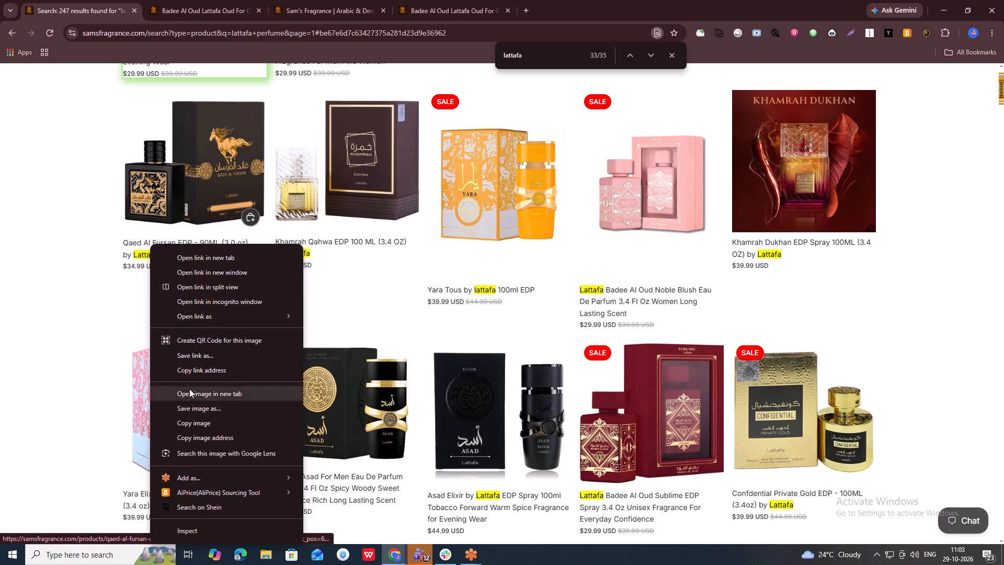
click(202, 371)
key(alt+Tab)
key(ctrl+v)
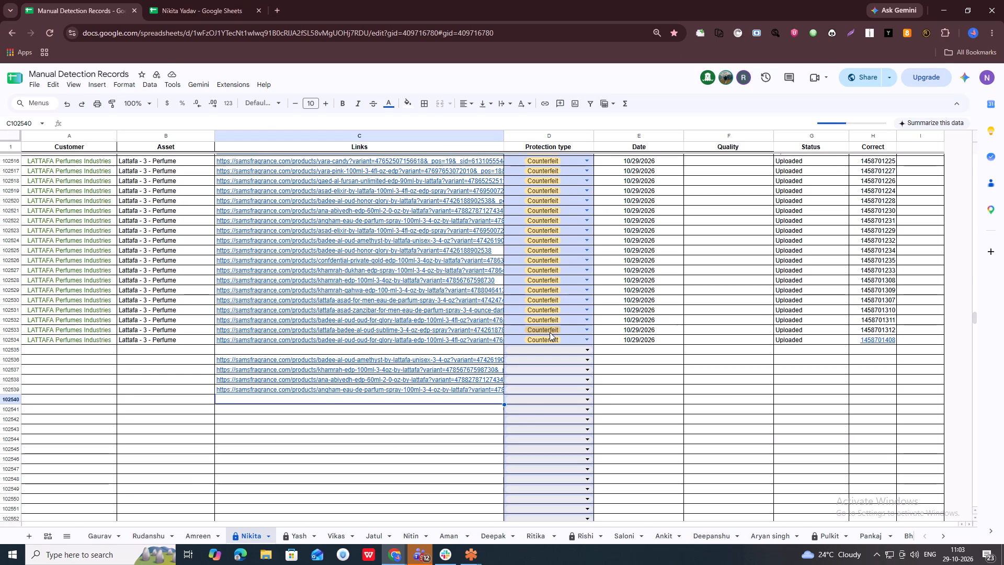
key(Down)
Copy the Khamrah Qahwa EDP 100 ML listing's link from the search results into Links row 102541 of the records sheet.
key(alt+Tab)
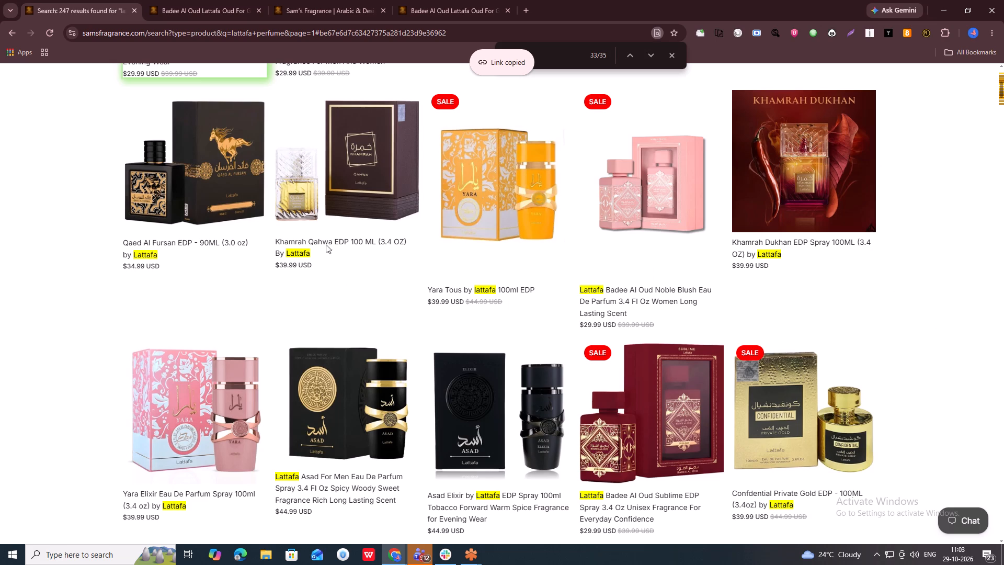
right_click(329, 240)
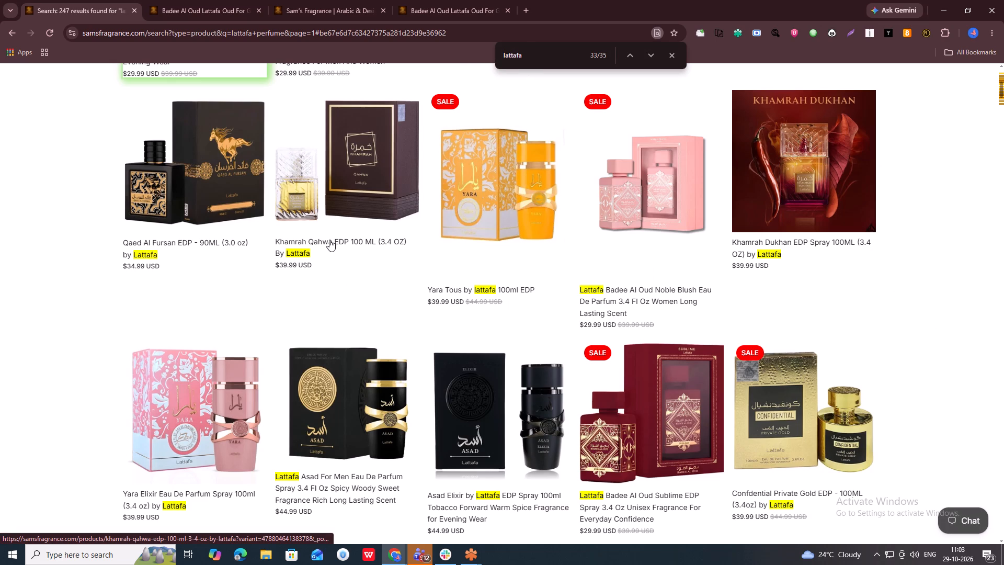
click(355, 352)
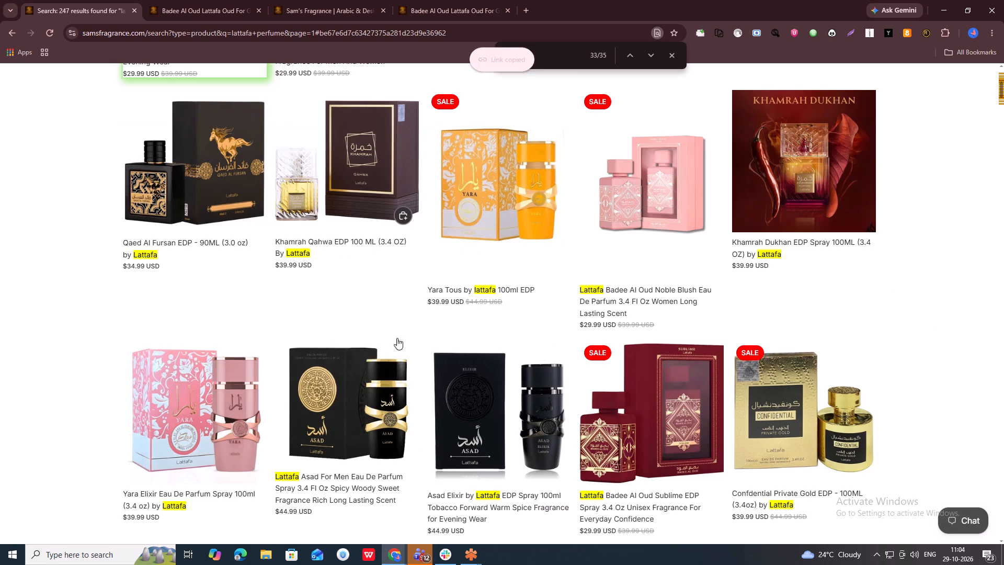
key(alt+Tab)
key(ctrl+v)
key(Down)
Copy the Yara Tous 100ml EDP listing's link from the search results into Links row 102542 of the records sheet.
key(alt+Tab)
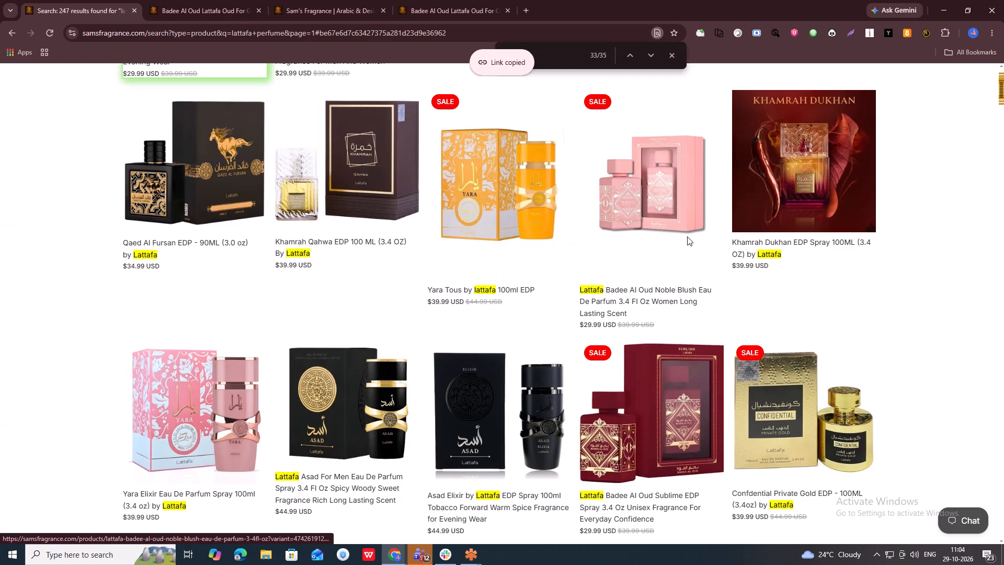
right_click(478, 289)
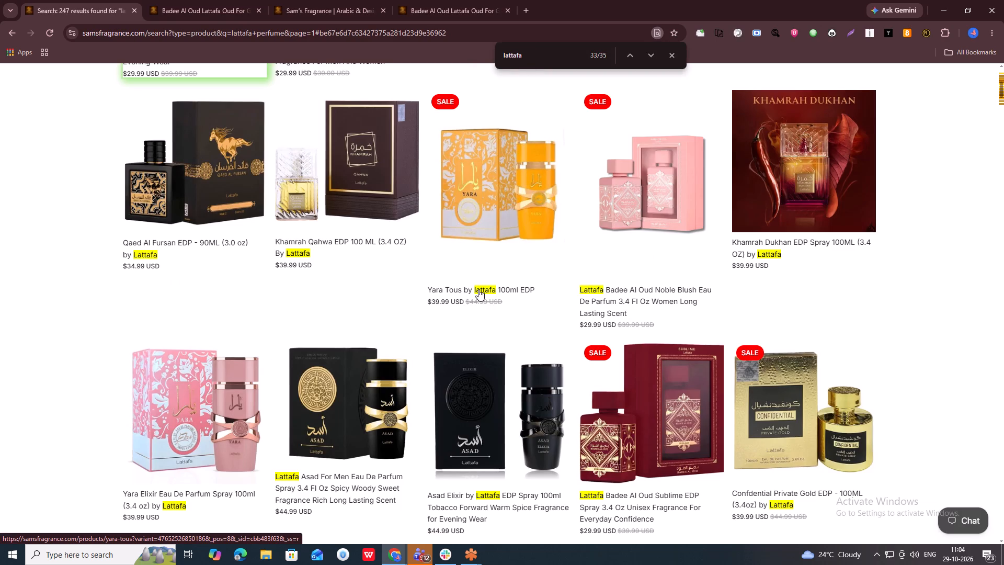
click(505, 400)
key(alt+Tab)
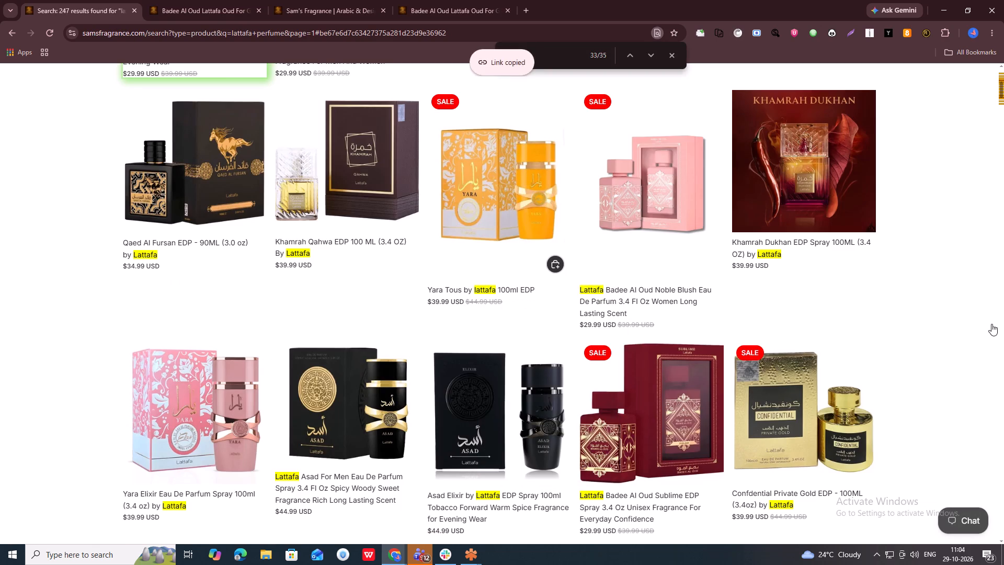
key(ctrl+v)
key(Down)
Copy the Badee Al Oud Noble Blush listing's link from the search results into Links row 102543 of the records sheet.
key(alt+Tab)
key(Right)
right_click(624, 300)
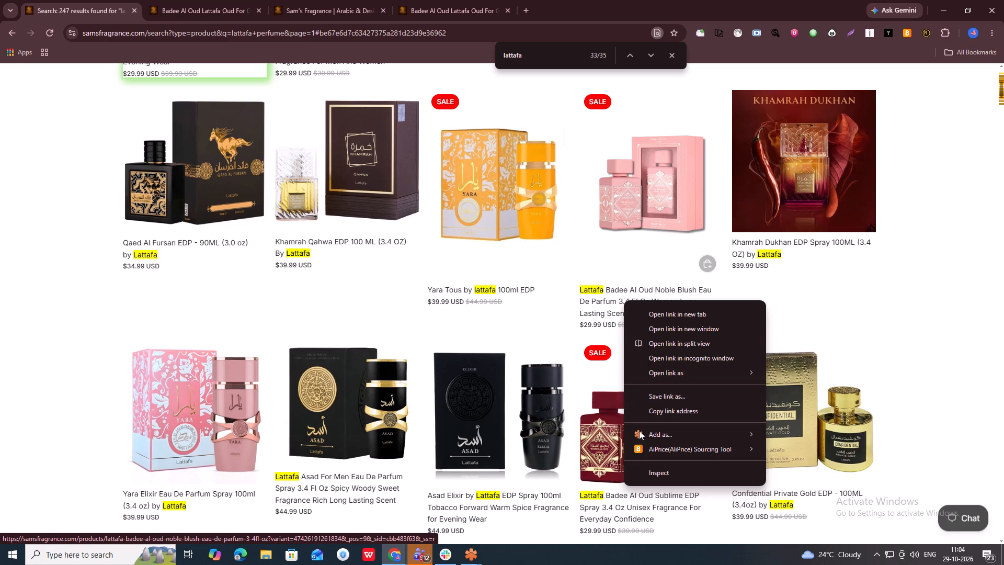
click(661, 412)
key(alt+Tab)
key(ctrl+v)
key(Down)
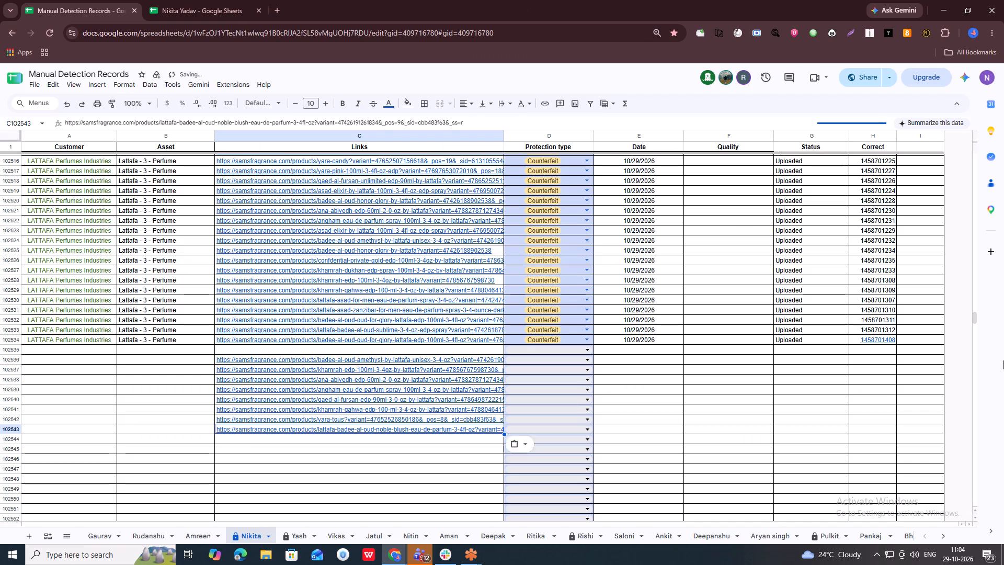
Copy the Khamrah Dukhan EDP Spray 100ML listing's link from the search results into Links row 102544 of the records sheet.
key(alt+Tab)
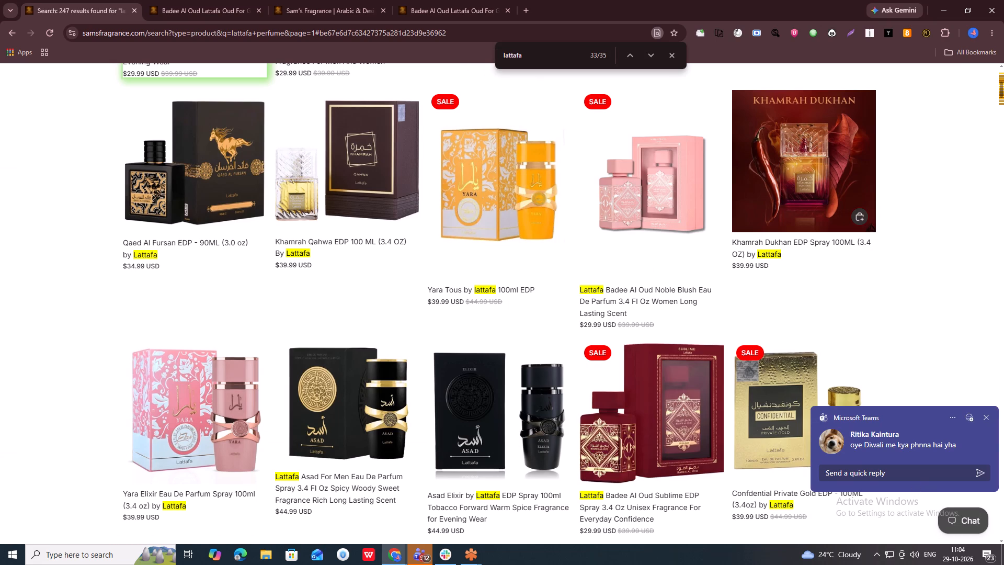
click(986, 417)
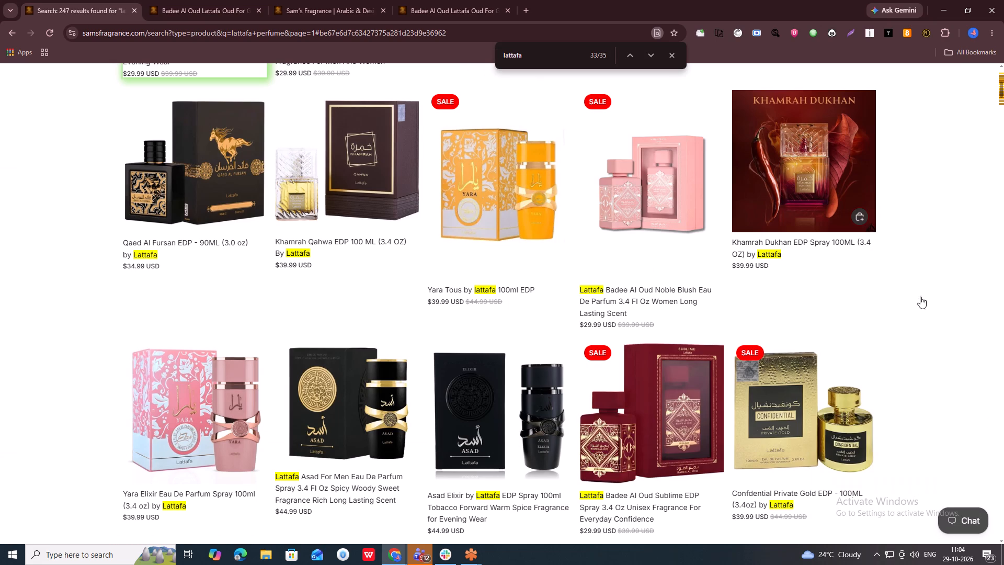
right_click(763, 244)
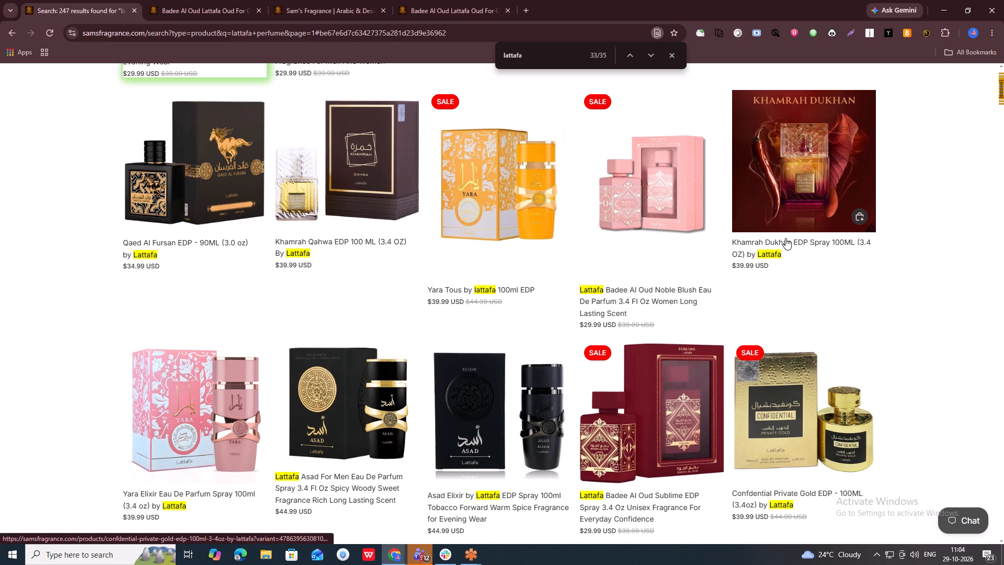
click(797, 357)
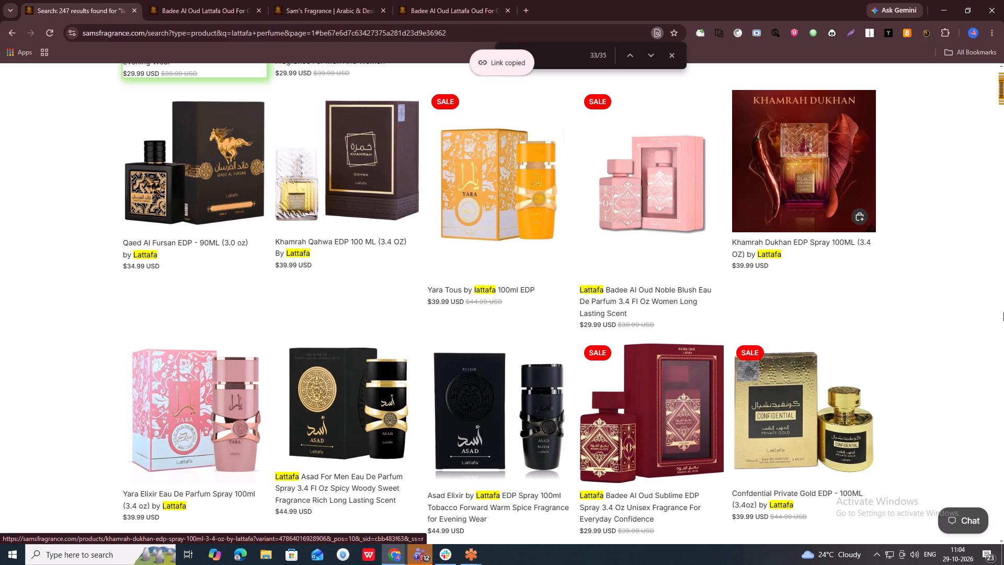
key(alt+Tab)
key(ctrl+v)
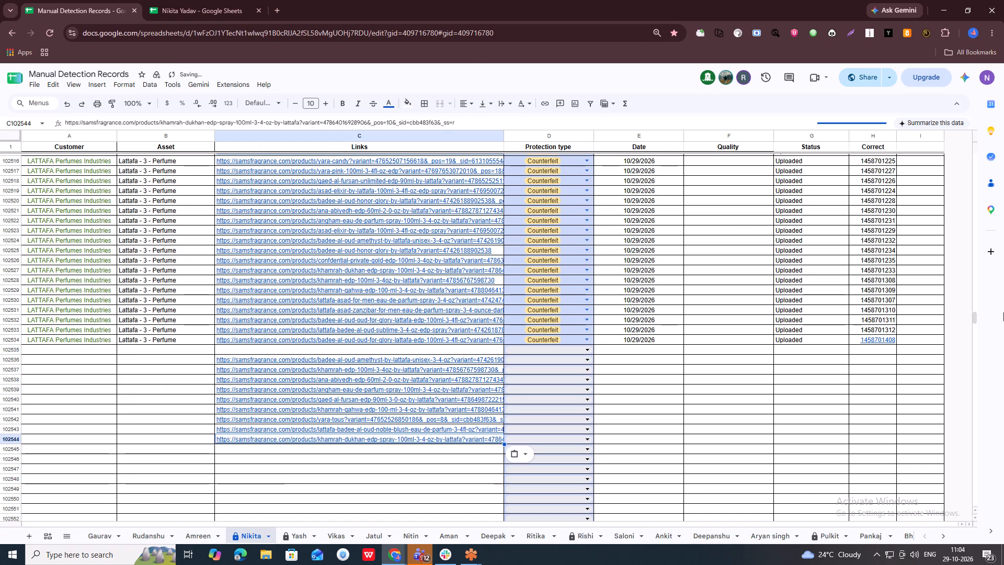
key(Down)
Copy the Yara Elixir Eau De Parfum Spray 100ml listing's link from the search results into Links row 102545 of the records sheet.
key(alt+Tab)
key(Down)
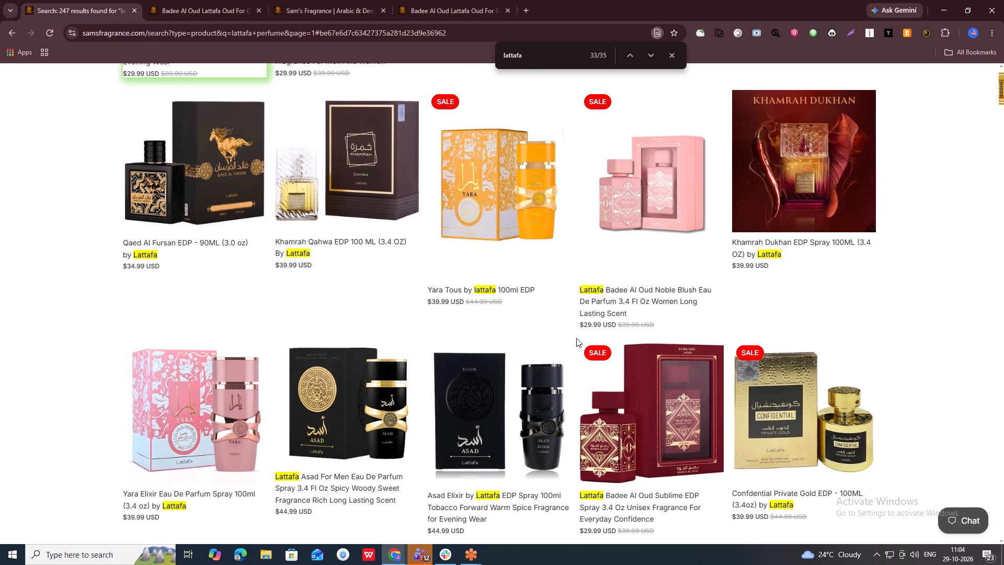
scroll(576, 338, down, 4)
right_click(157, 286)
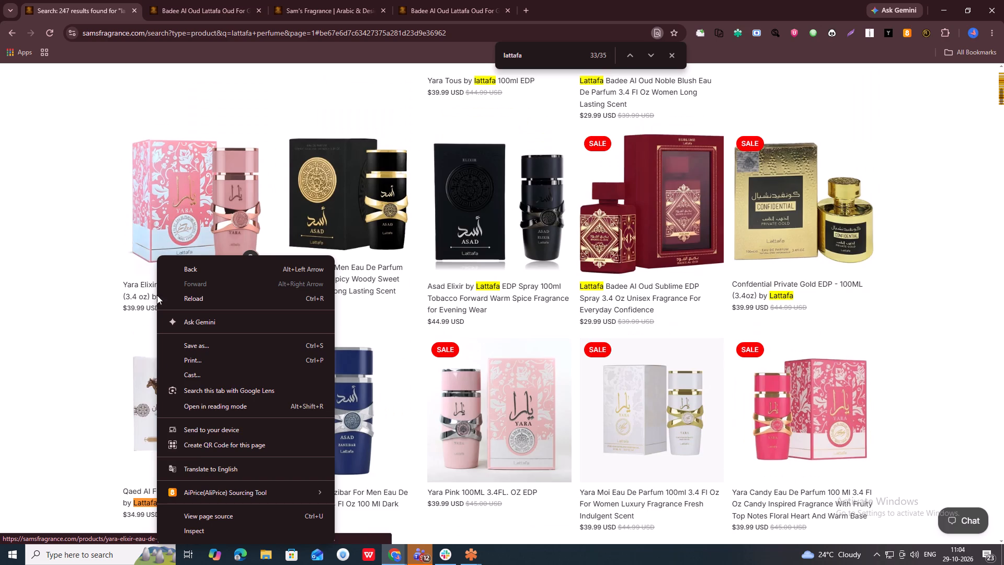
click(78, 219)
scroll(264, 293, up, 2)
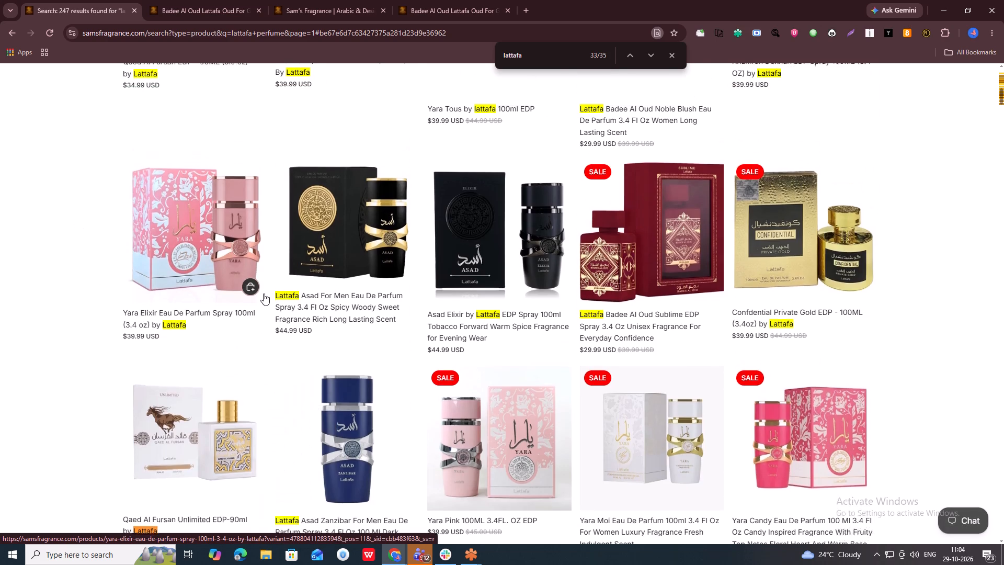
scroll(264, 293, up, 2)
key(Right)
scroll(264, 293, down, 2)
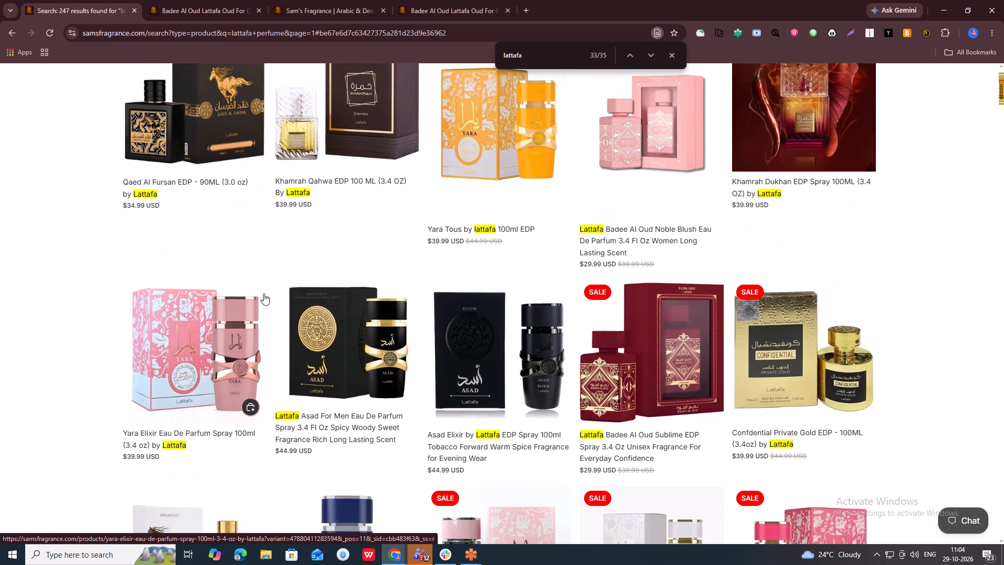
right_click(159, 392)
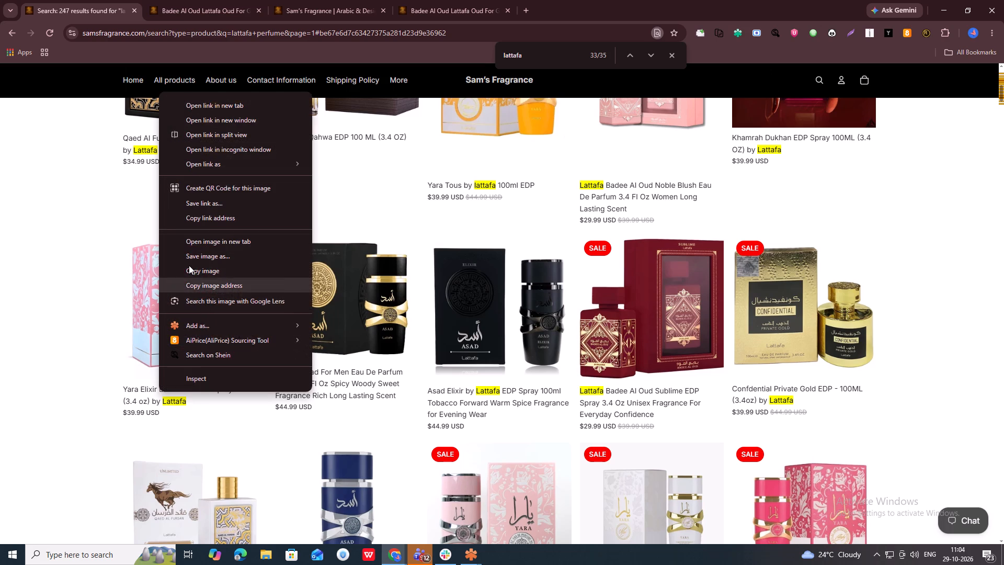
click(210, 214)
key(alt+Tab)
key(ctrl+v)
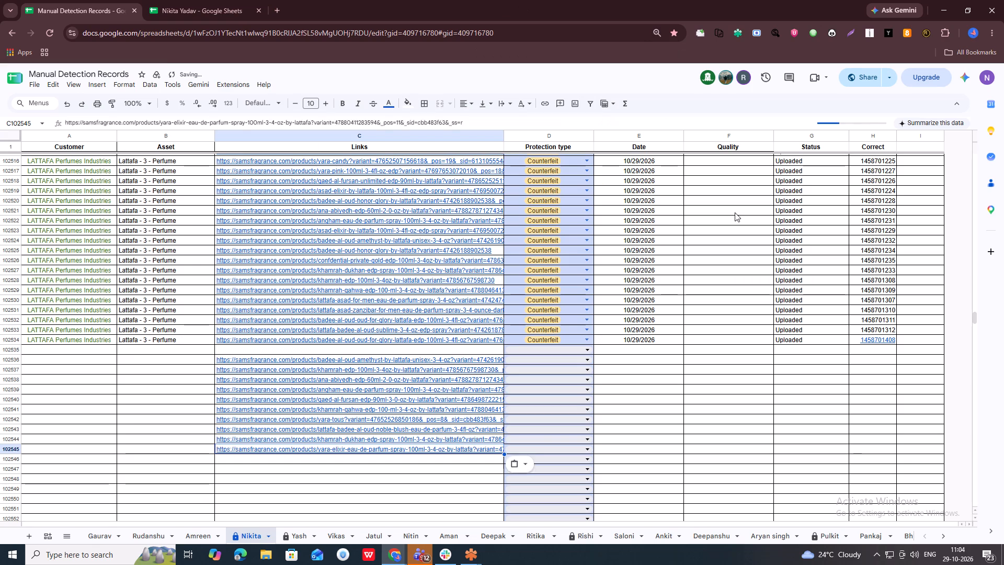
key(Down)
Copy the Asad For Men Eau De Parfum Spray listing's link from the search results into Links row 102546 of the records sheet.
key(alt+Tab)
right_click(322, 384)
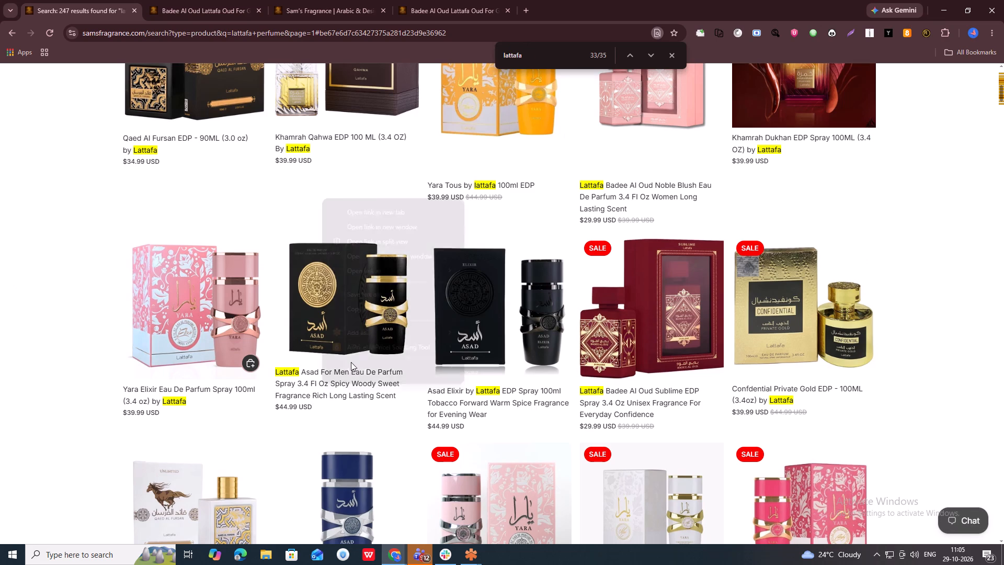
click(373, 306)
key(alt+Tab)
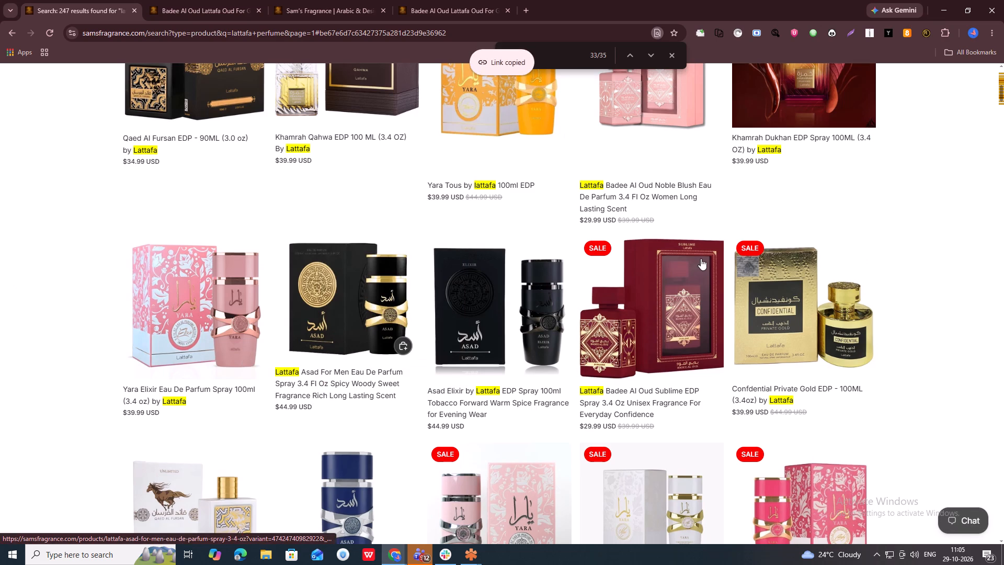
key(ctrl+v)
key(Down)
Copy the Asad Elixir EDP Spray 100ml listing's link from the search results into Links row 102547 of the records sheet.
key(alt+Tab)
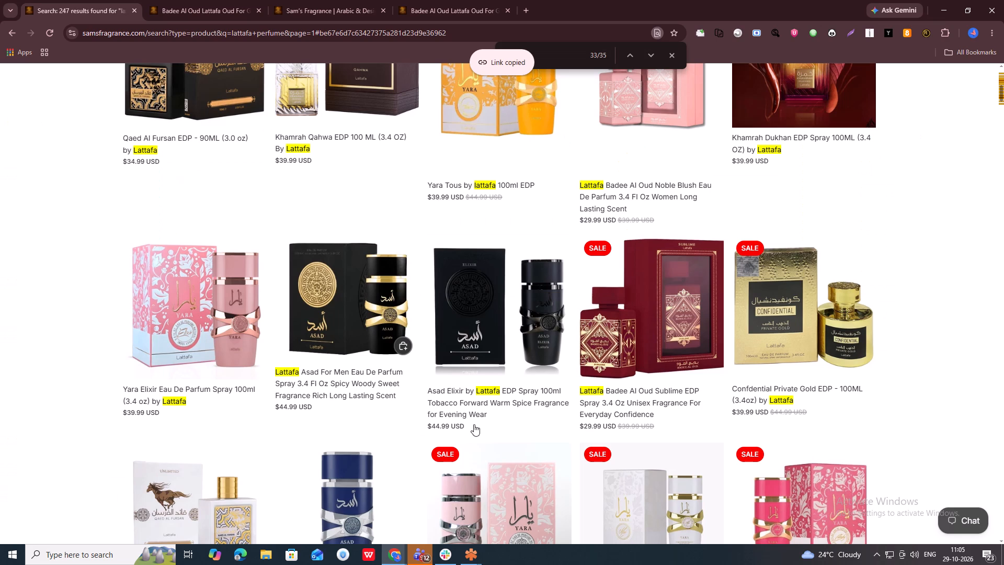
right_click(493, 396)
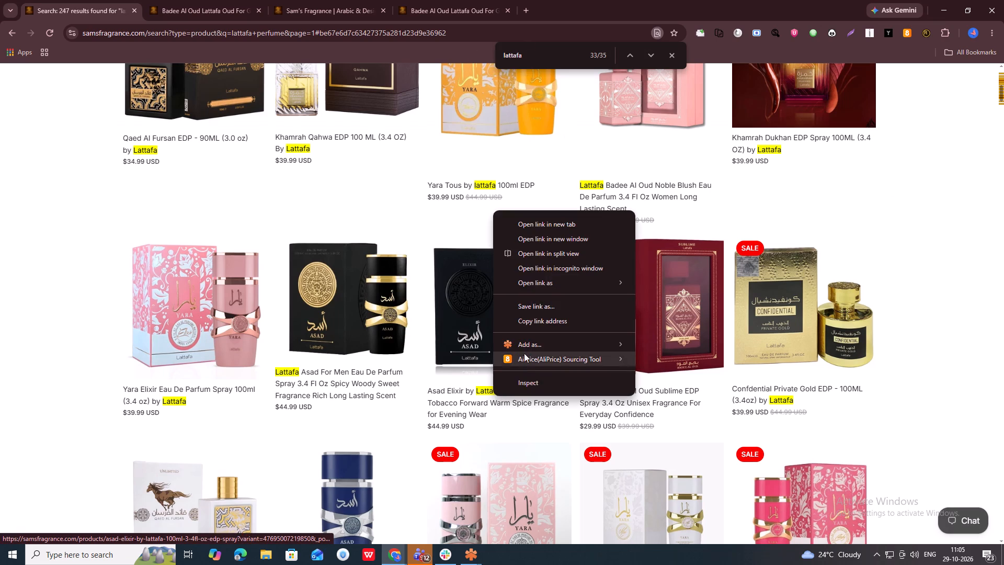
click(542, 317)
key(alt+Tab)
key(ctrl+v)
key(Down)
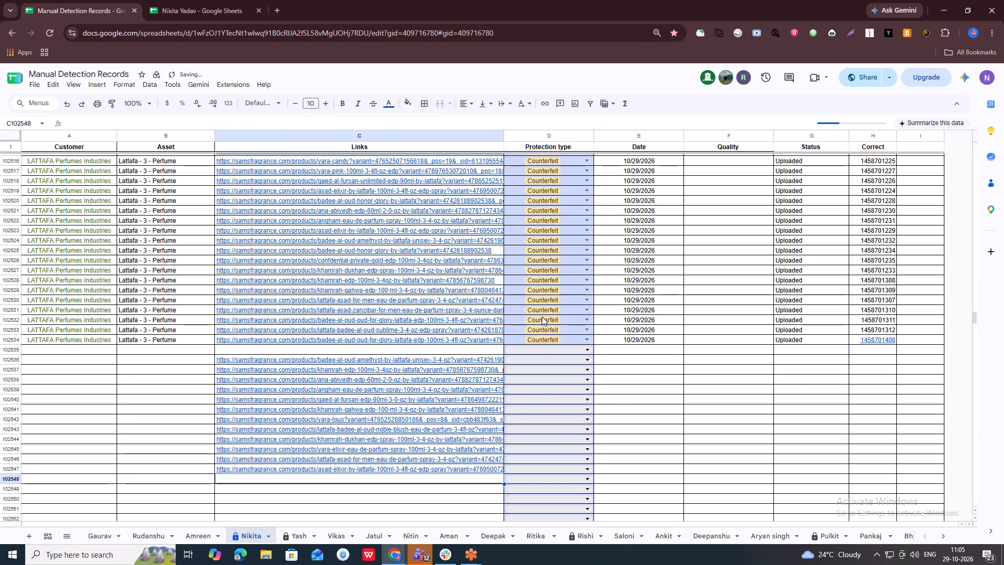
Copy the Badee Al Oud Sublime EDP Spray listing's link from the search results into Links row 102548 of the records sheet.
key(alt+Tab)
key(Right)
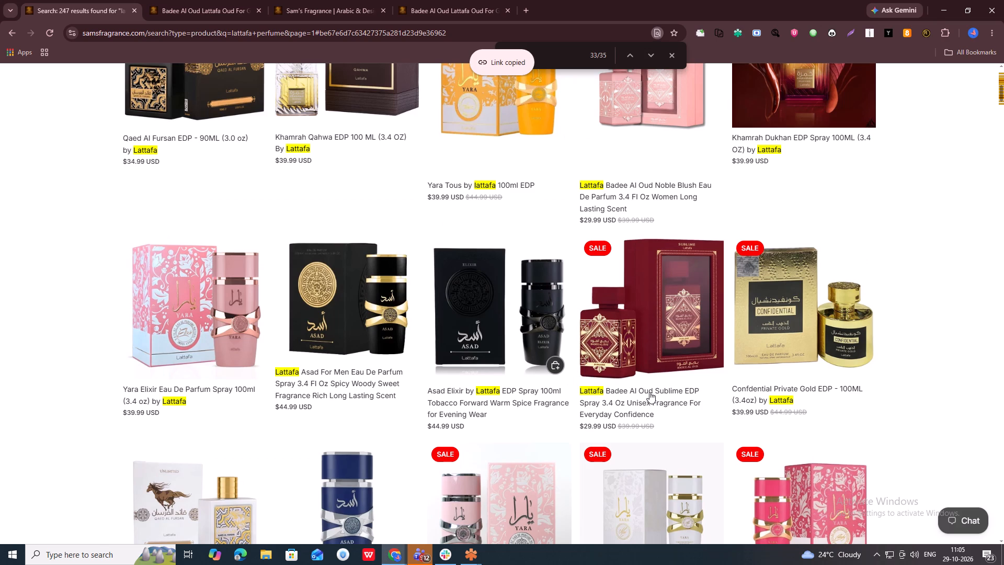
right_click(649, 391)
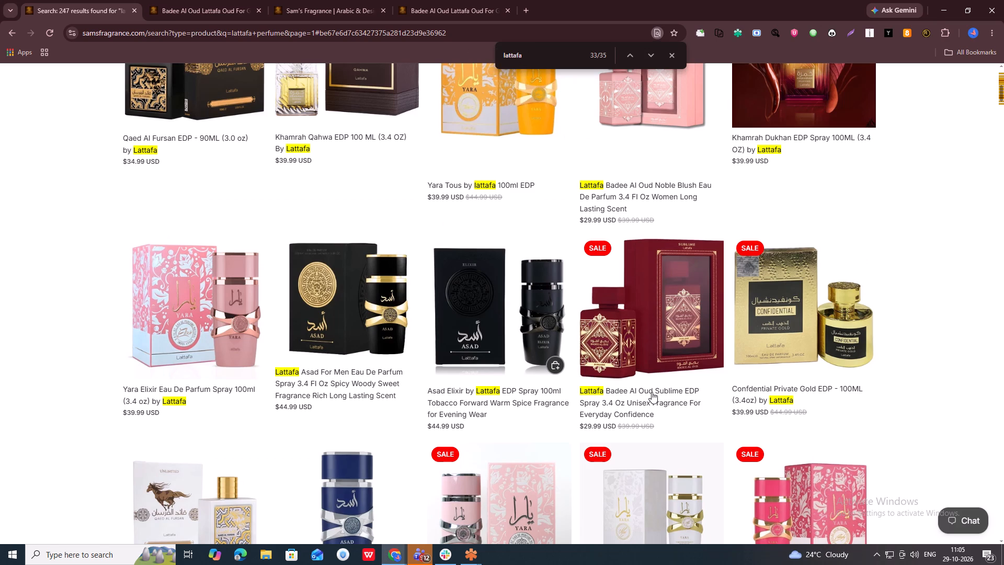
click(690, 313)
key(alt+Tab)
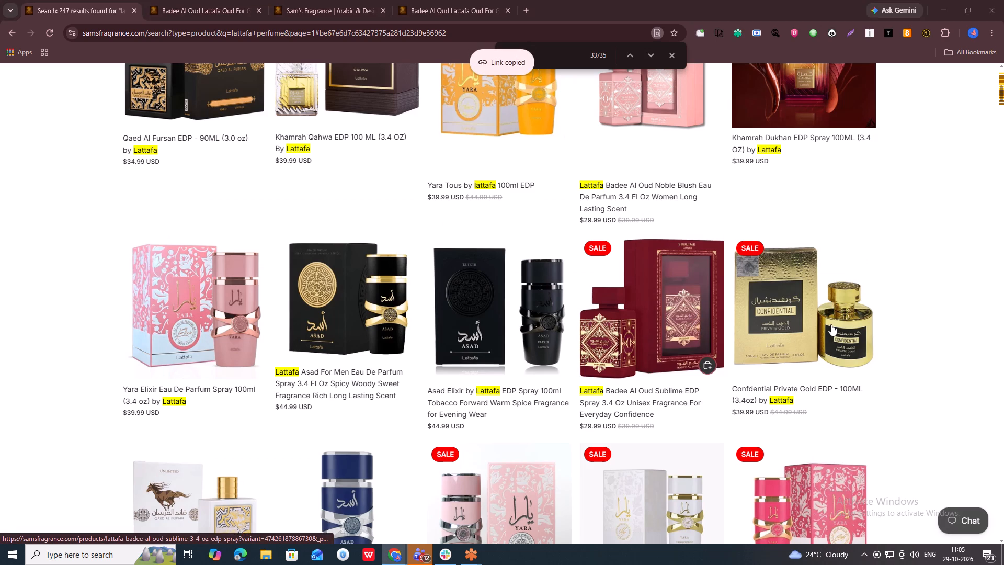
key(ctrl+v)
key(Down)
Copy the Confdential Private Gold EDP 100ML listing's link from the search results into Links row 102549 of the records sheet.
key(alt+Tab)
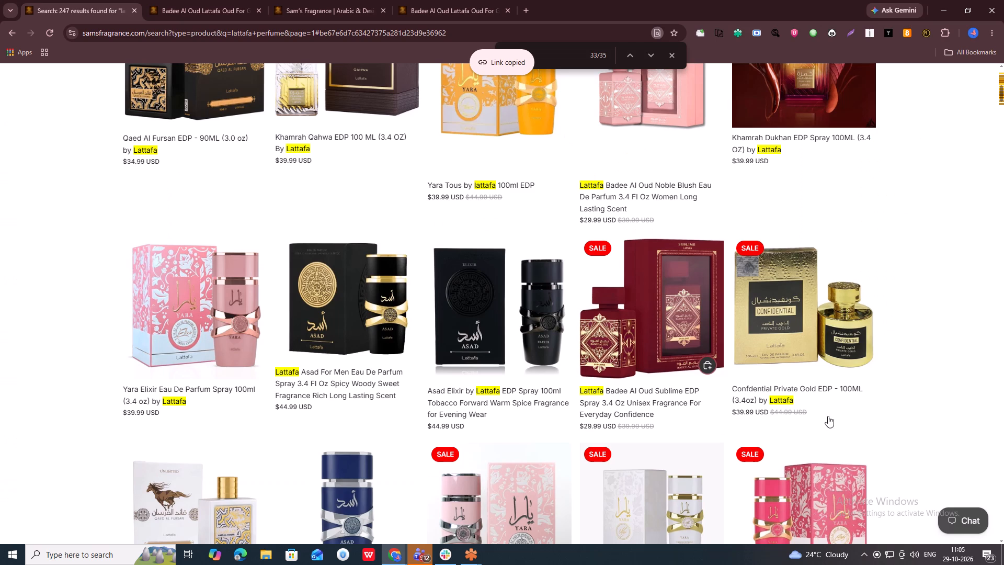
right_click(772, 390)
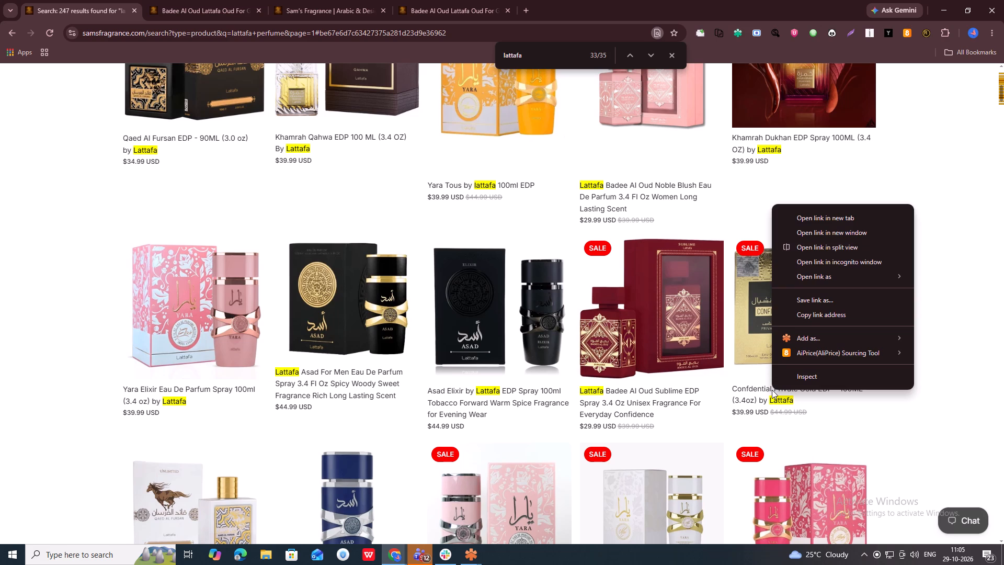
click(804, 316)
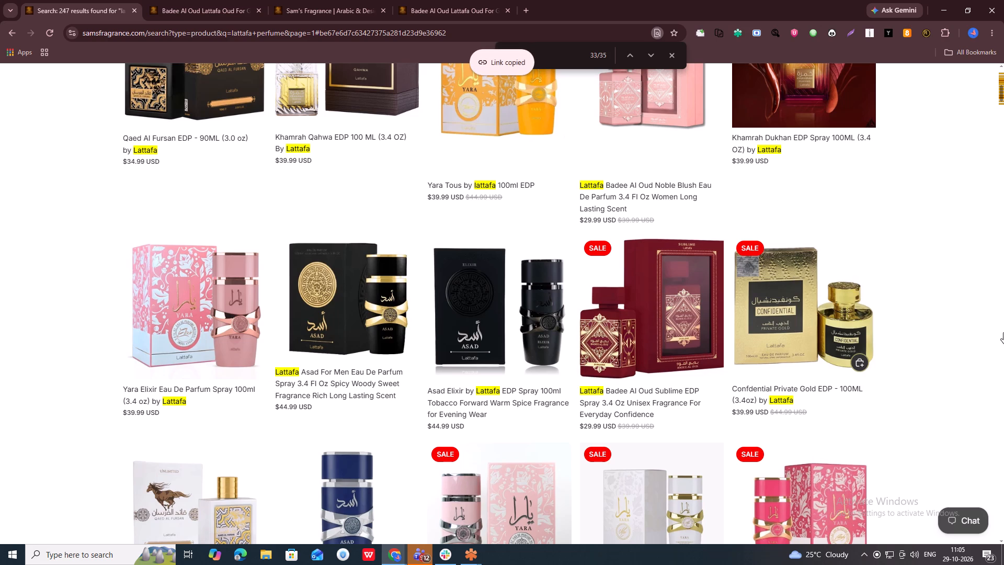
key(alt+Tab)
key(ctrl+v)
key(Down)
Copy the Qaed Al Fursan Unlimited EDP-90ml listing's link from the search results into Links row 102550 of the records sheet.
key(alt+Tab)
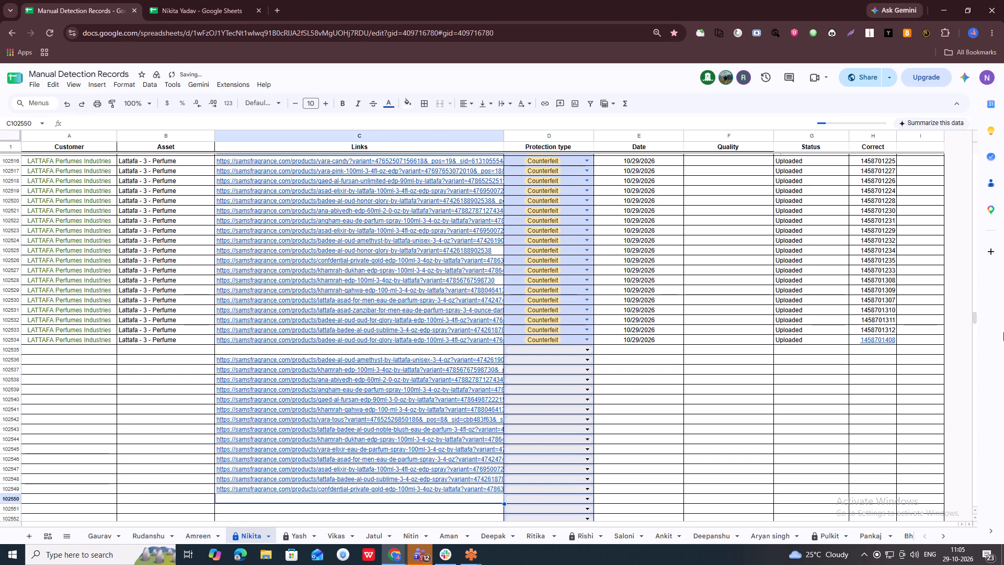
key(Down)
scroll(768, 416, down, 5)
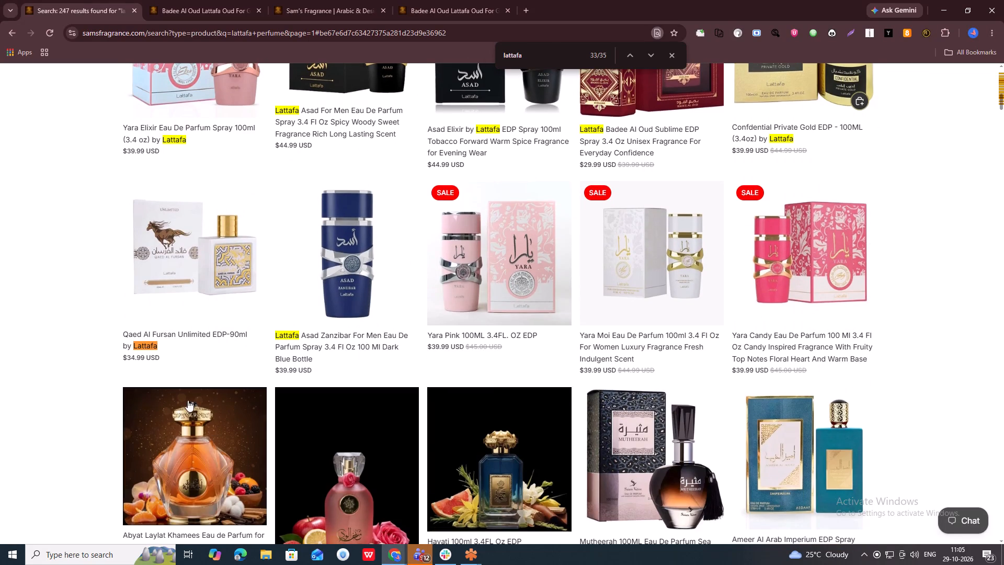
scroll(430, 386, down, 5)
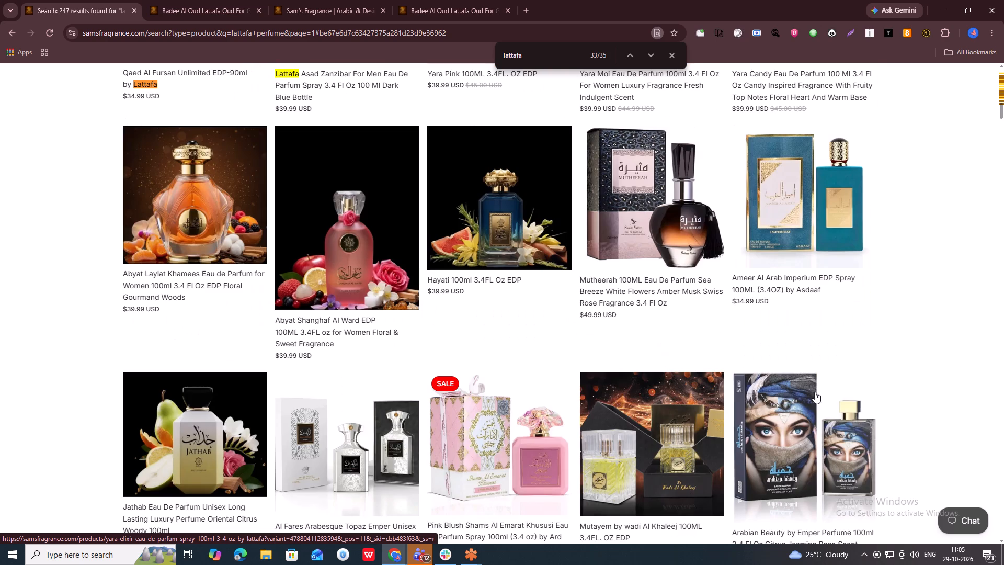
scroll(576, 388, up, 9)
scroll(576, 388, down, 4)
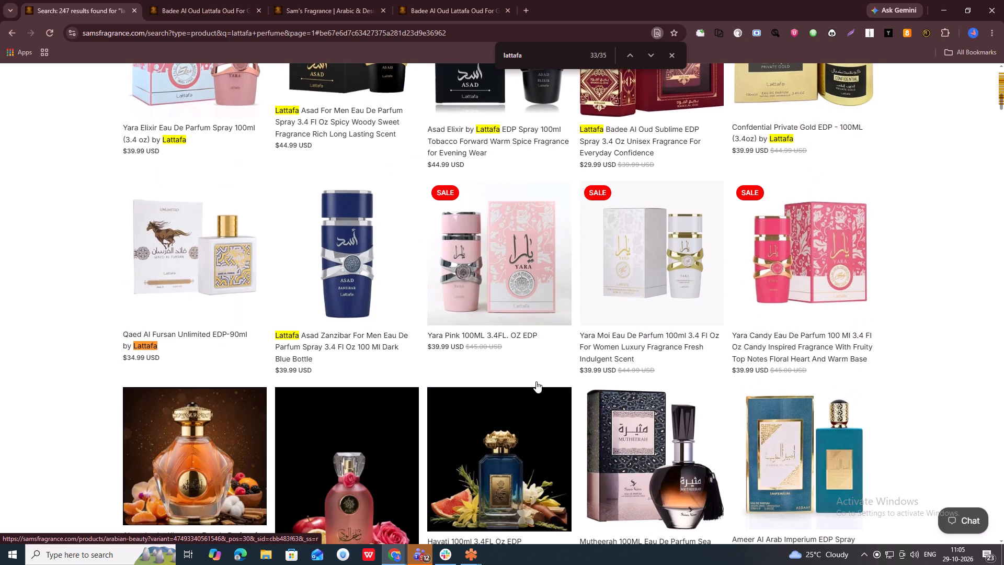
right_click(176, 334)
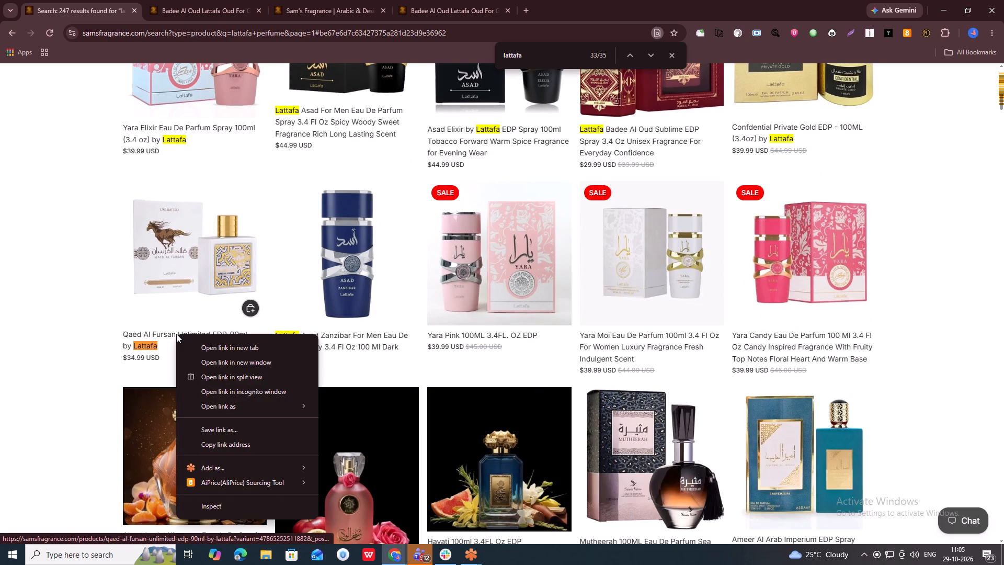
click(199, 441)
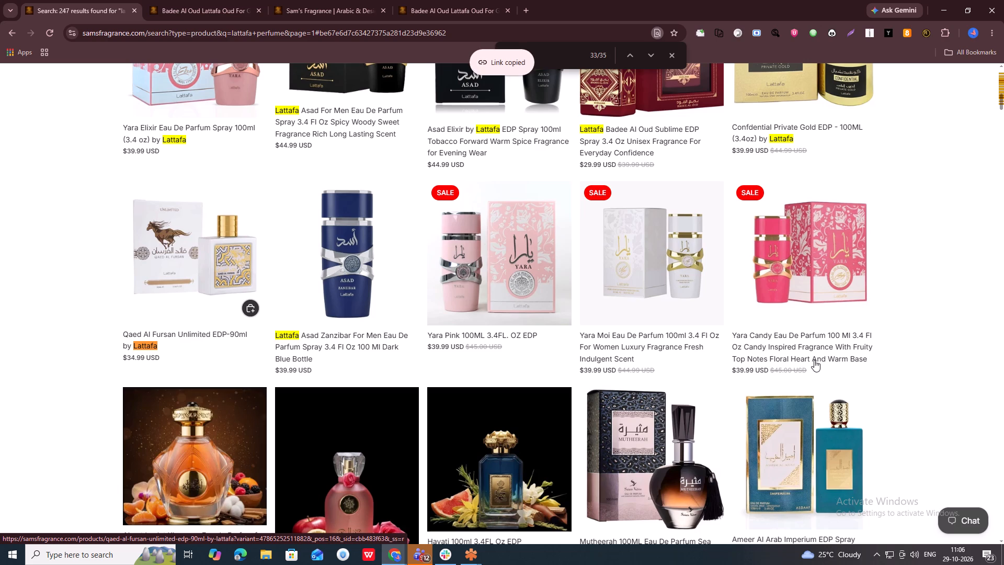
key(alt+Tab)
key(ctrl+v)
key(Down)
Copy the Asad Zanzibar For Men Eau De Parfum Spray listing's link from the search results into Links row 102551 of the records sheet.
key(alt+Tab)
key(Right)
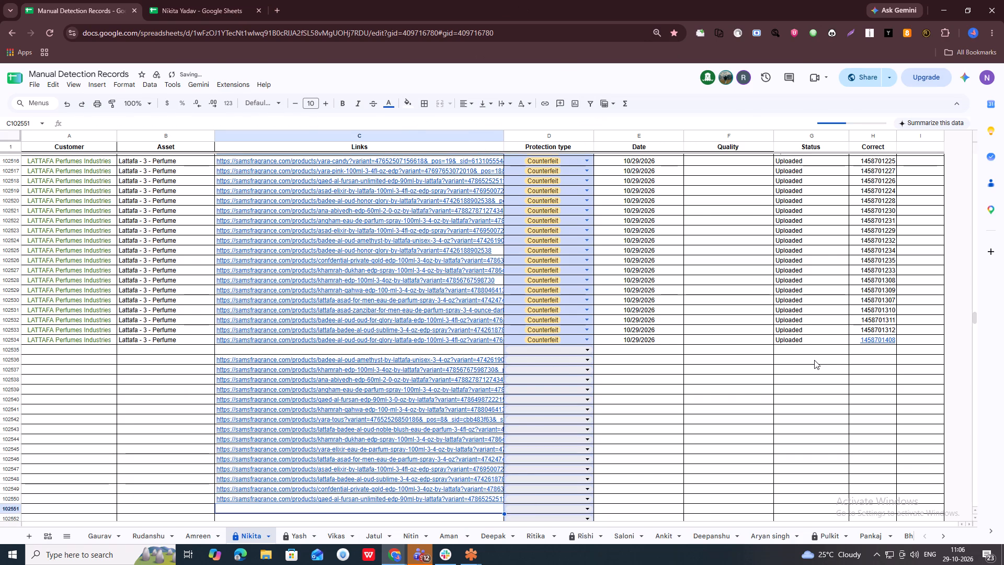
right_click(338, 342)
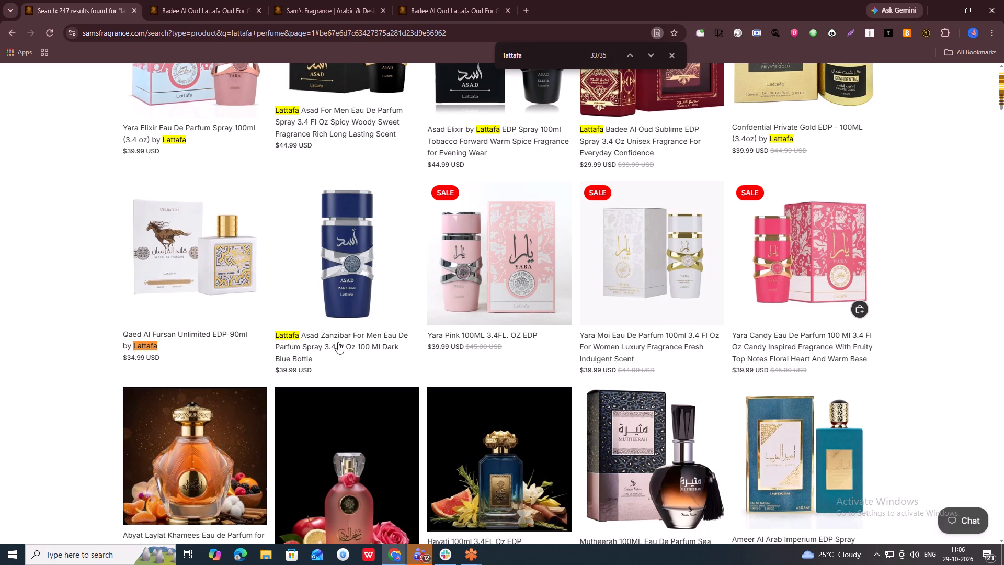
click(363, 453)
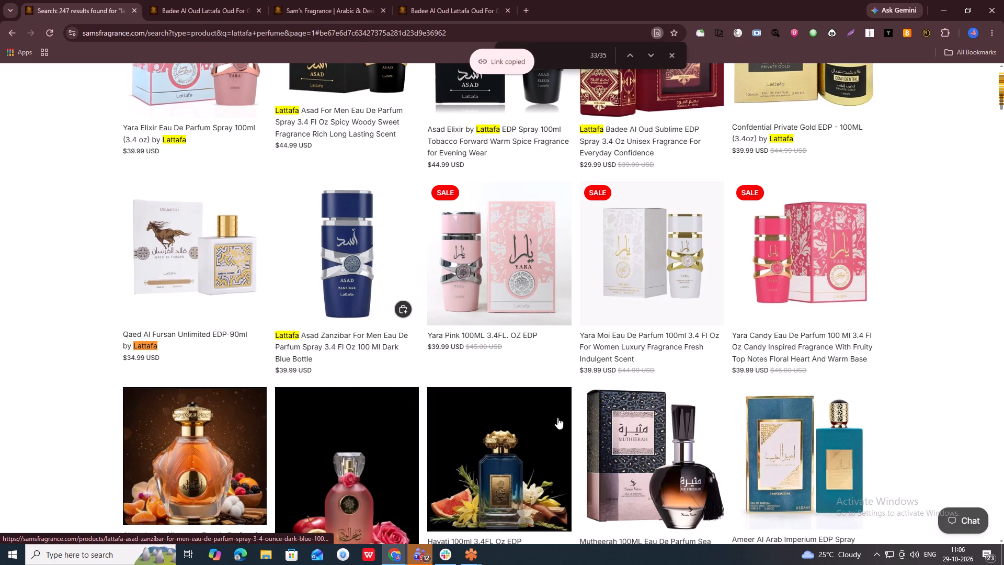
key(alt+Tab)
key(ctrl+v)
key(Down)
Copy the Yara Pink 100ML EDP listing's link from the search results into Links row 102552 of the records sheet.
key(alt+Tab)
key(Right)
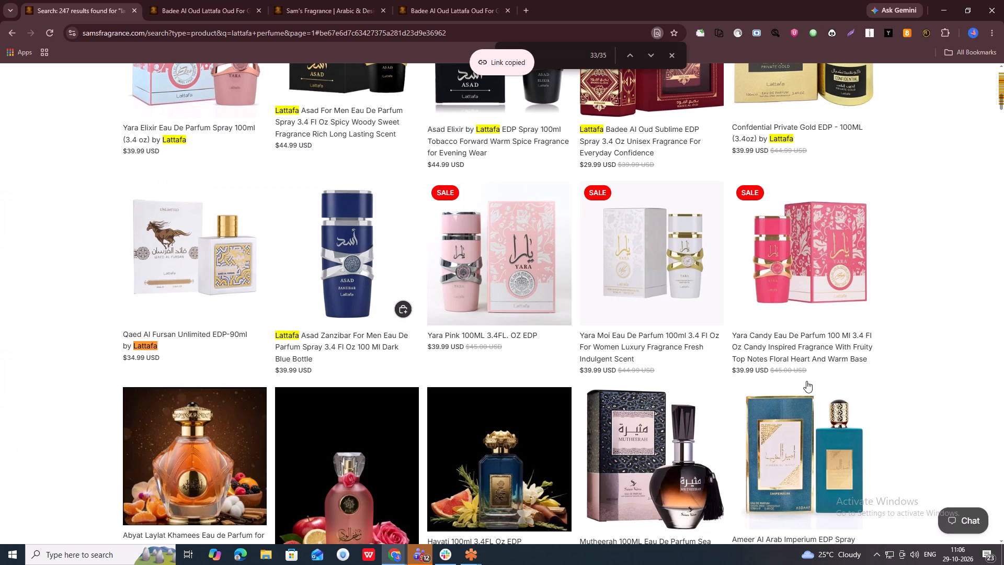
right_click(488, 332)
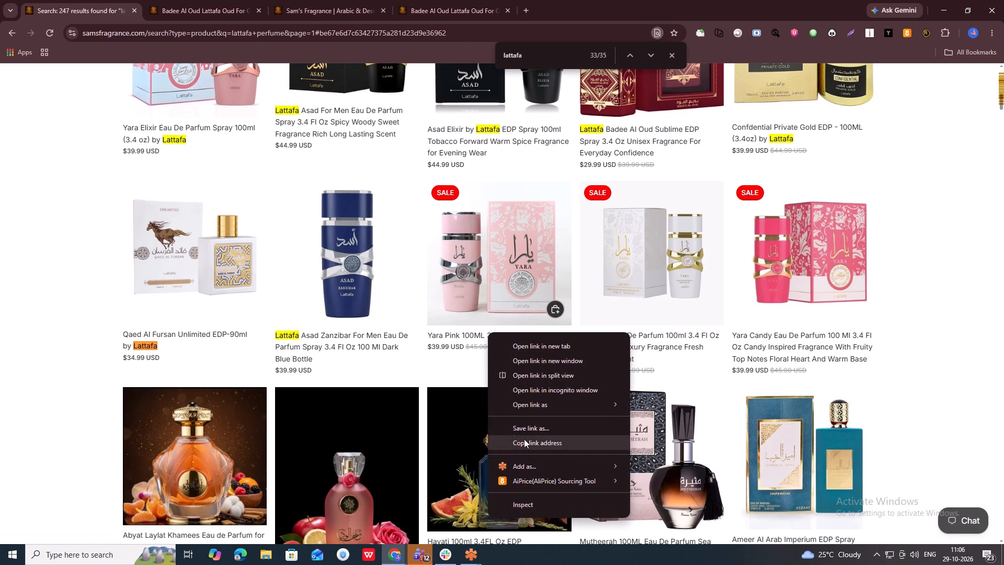
click(524, 439)
key(alt+Tab)
key(ctrl+v)
key(Down)
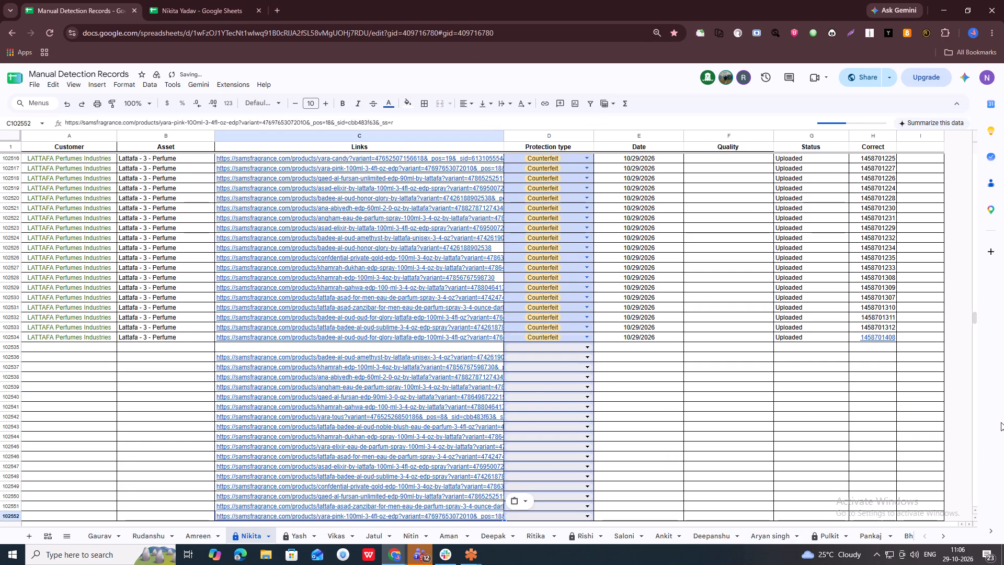
Copy the Yara Moi Eau De Parfum 100ml listing's link from the search results into Links row 102553 of the records sheet.
key(alt+Tab)
key(Right)
right_click(633, 335)
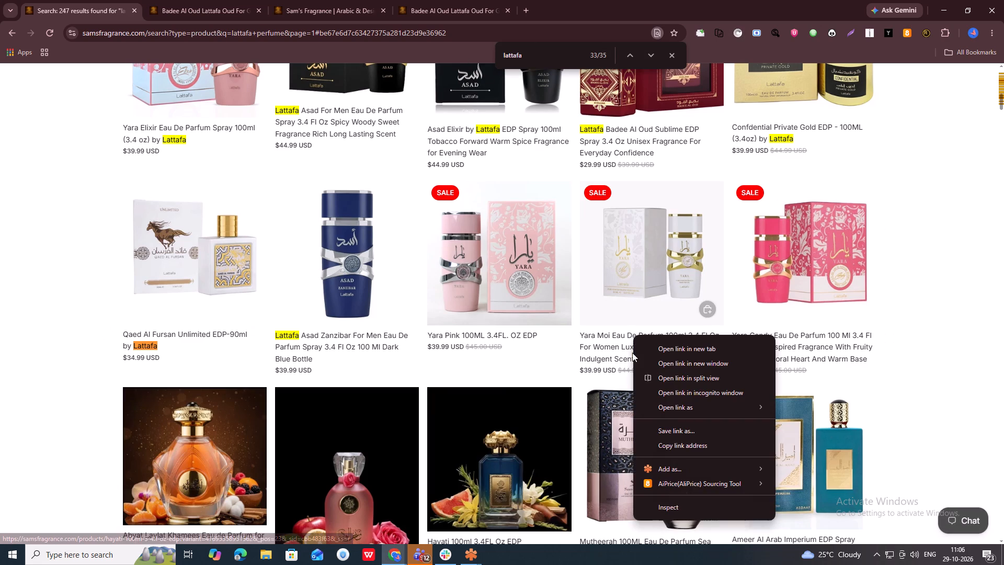
click(651, 446)
key(alt+Tab)
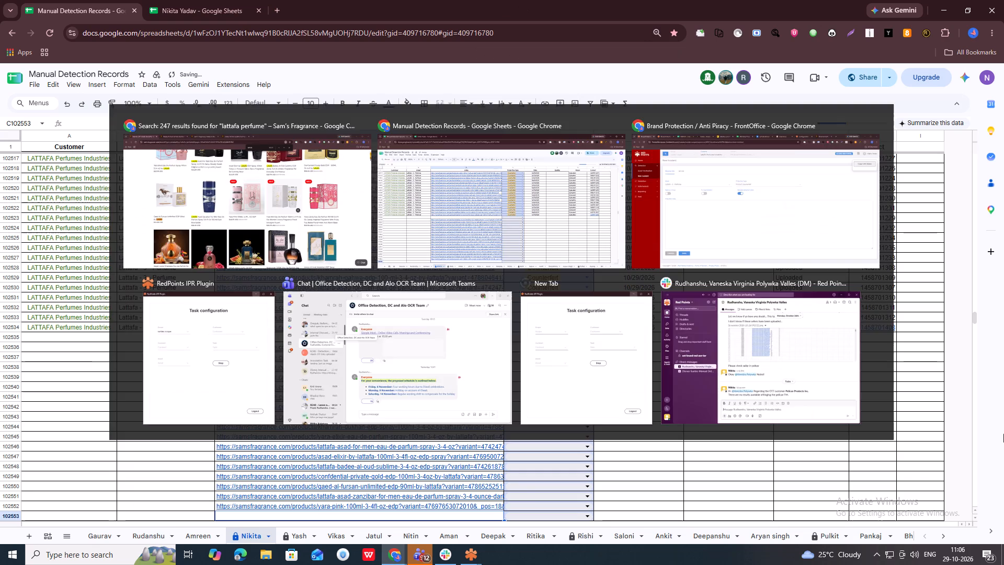
key(ctrl+v)
key(Down)
Copy the Yara Candy Eau De Parfum 100 Ml listing's link from the search results into Links row 102554 of the records sheet.
key(alt+Tab)
key(Right)
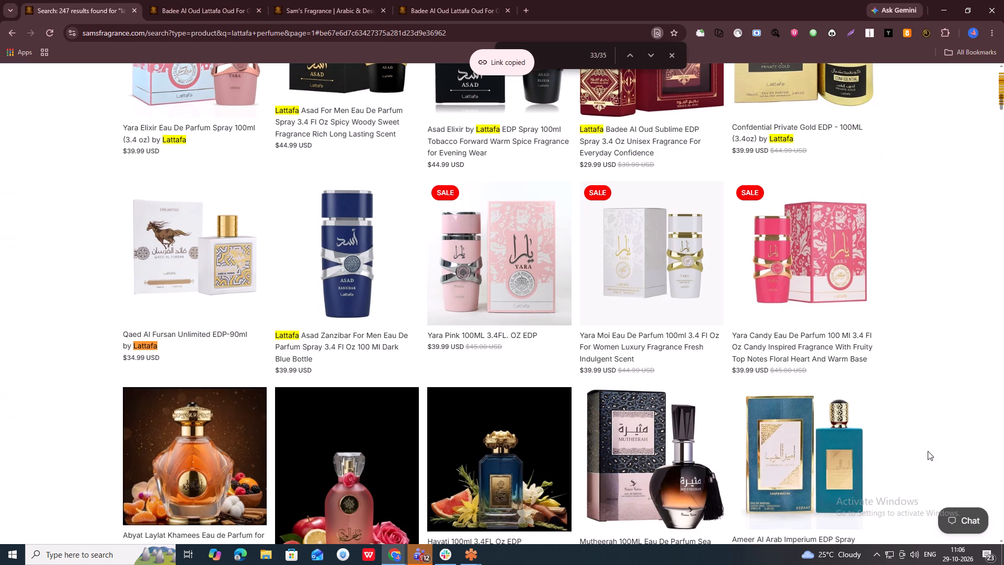
right_click(790, 343)
click(807, 455)
key(alt+Tab)
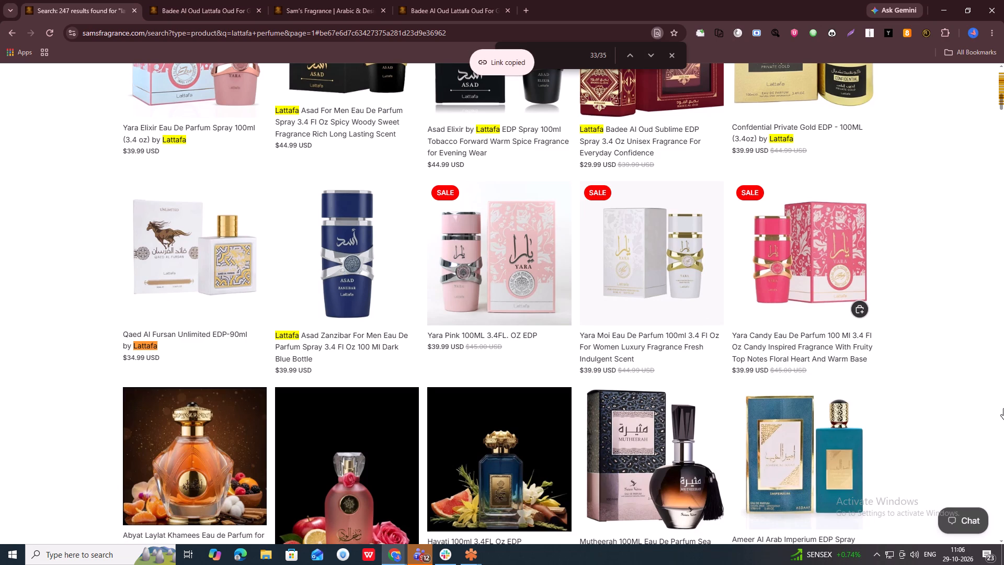
key(ctrl+v)
Look through the search results below Yara Candy for further Lattafa listings.
key(ctrl+shift+Up)
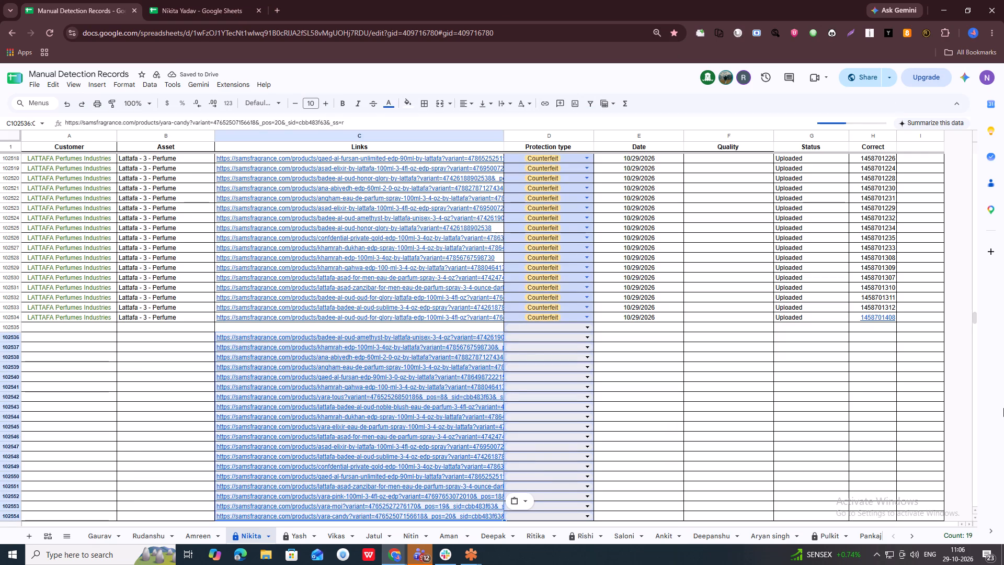
key(Down)
key(alt+Tab)
key(Down)
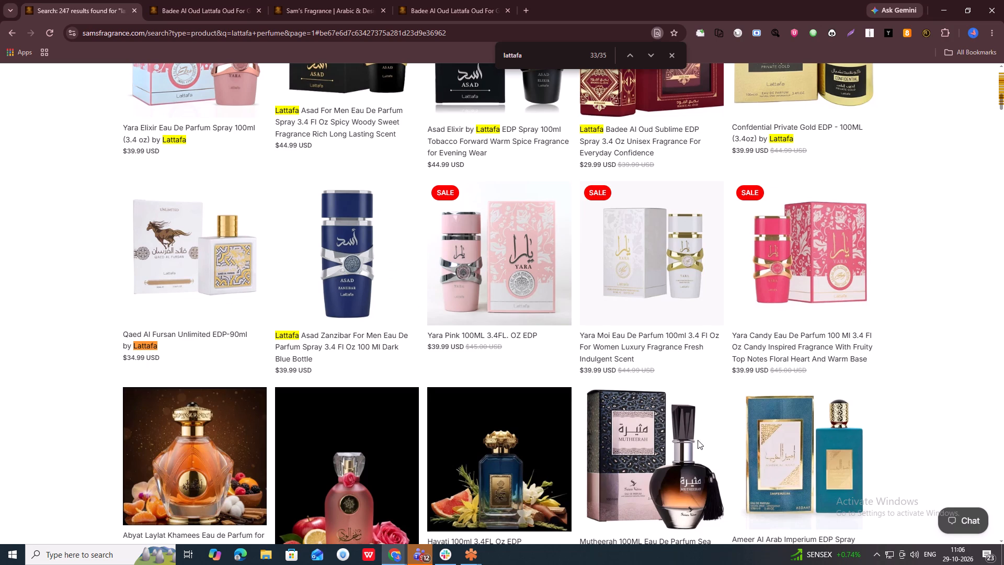
scroll(726, 361, down, 4)
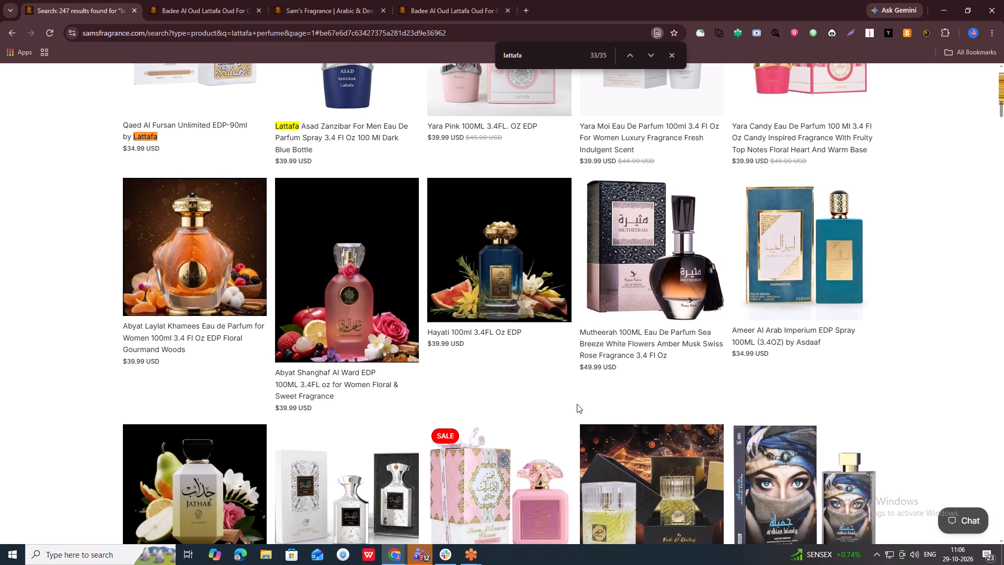
scroll(576, 396, down, 4)
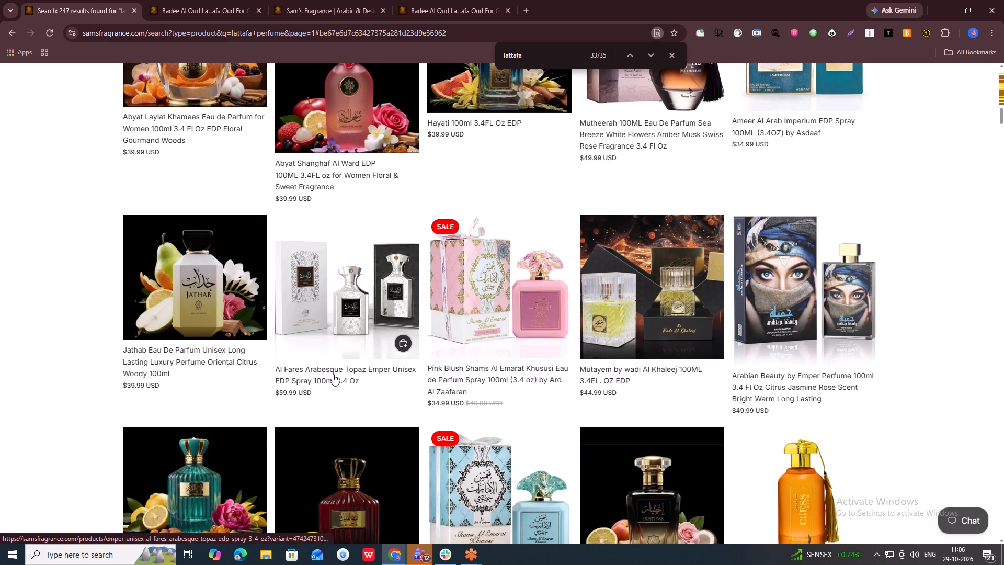
scroll(367, 395, down, 5)
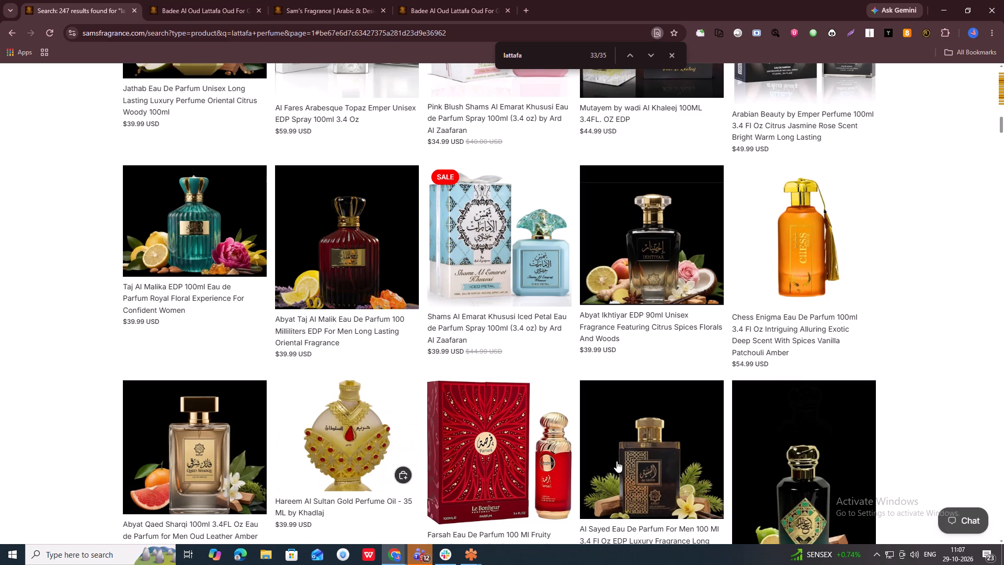
Submit the links from rows 102536 to 102554 as multiple detection links in the New Incident form and save them.
key(alt+Tab)
click(432, 331)
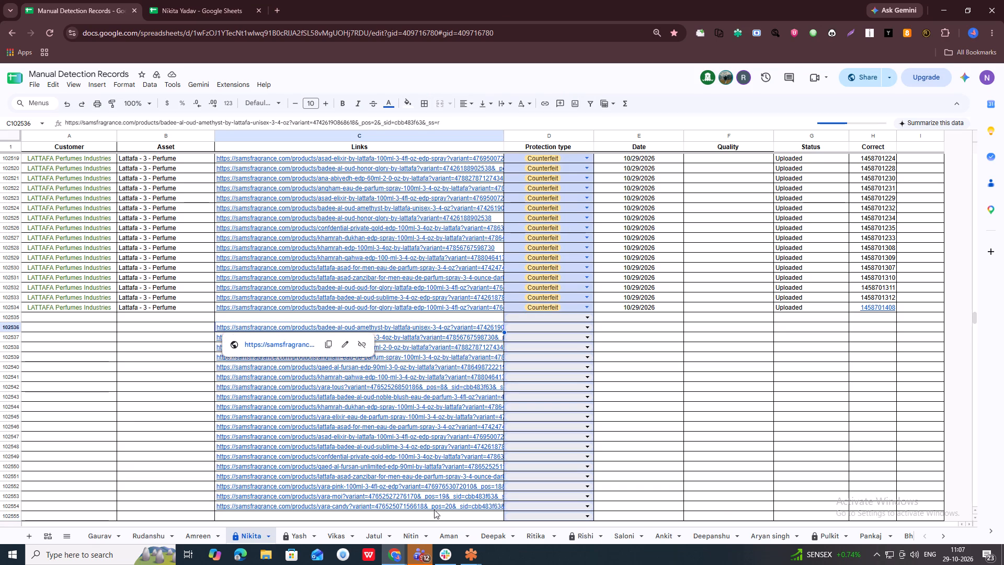
shift+click(434, 510)
key(ctrl+c)
key(ctrl+c)
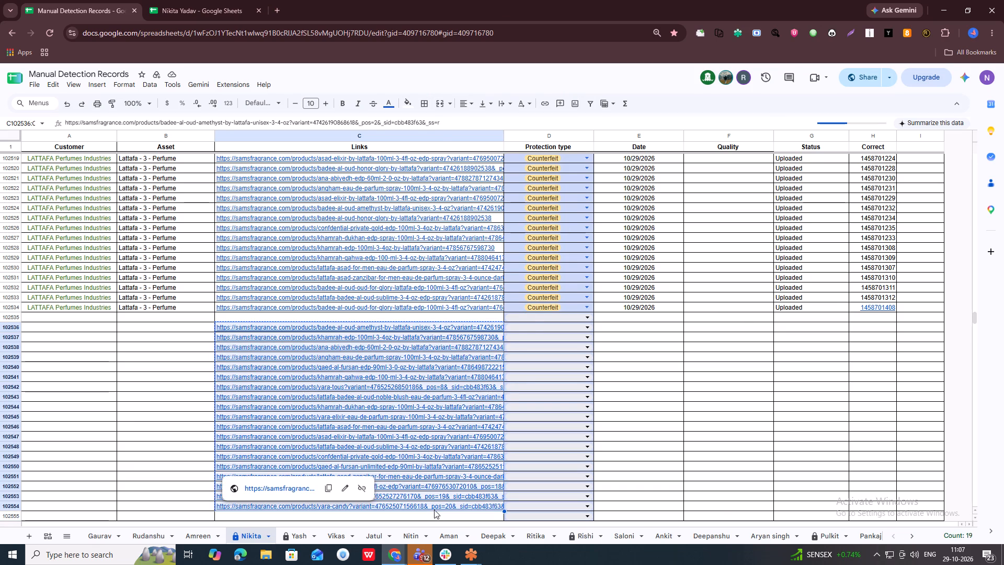
key(alt+Tab)
key(alt+Tab)
click(426, 325)
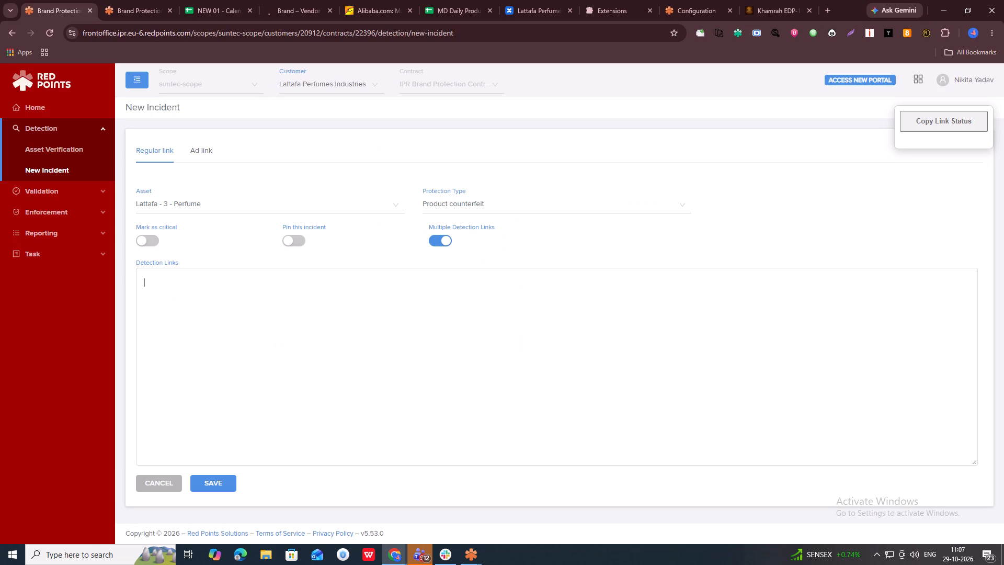
key(ctrl+v)
click(229, 488)
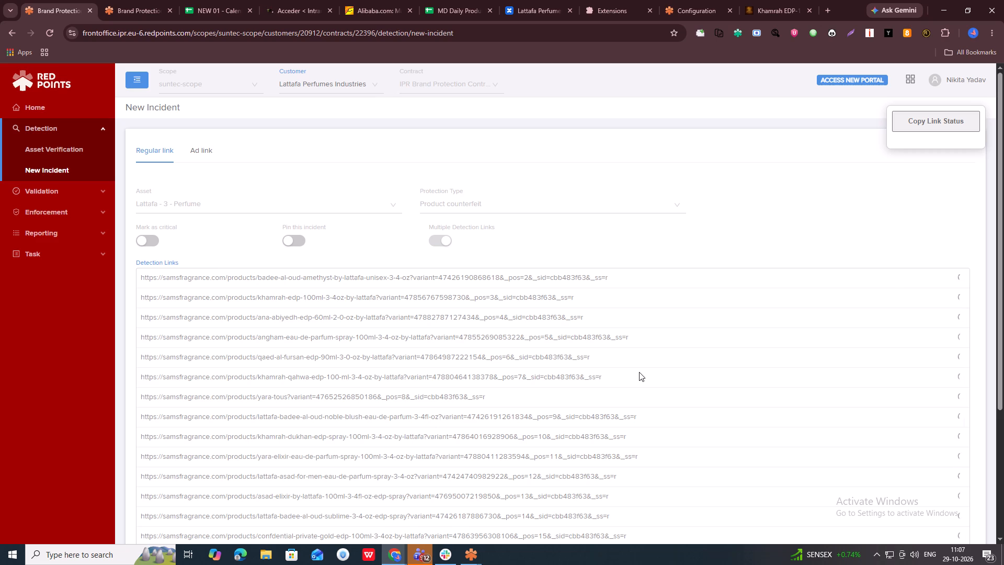
Copy the link status of the submitted incidents into the records sheet, starting in the Quality column at row 102535.
click(929, 127)
key(alt+Tab)
click(703, 318)
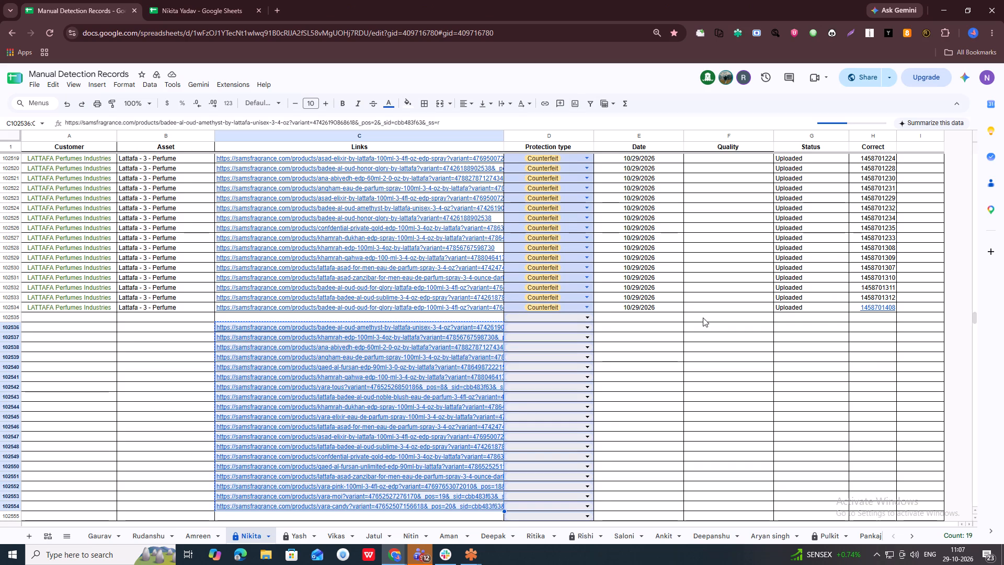
key(ctrl+v)
Clear the pasted header cells in row 102535 and the duplicate links in the Quality column, rows 102536 to 102554.
key(Left)
key(Right)
key(shift+Right)
key(shift+Right)
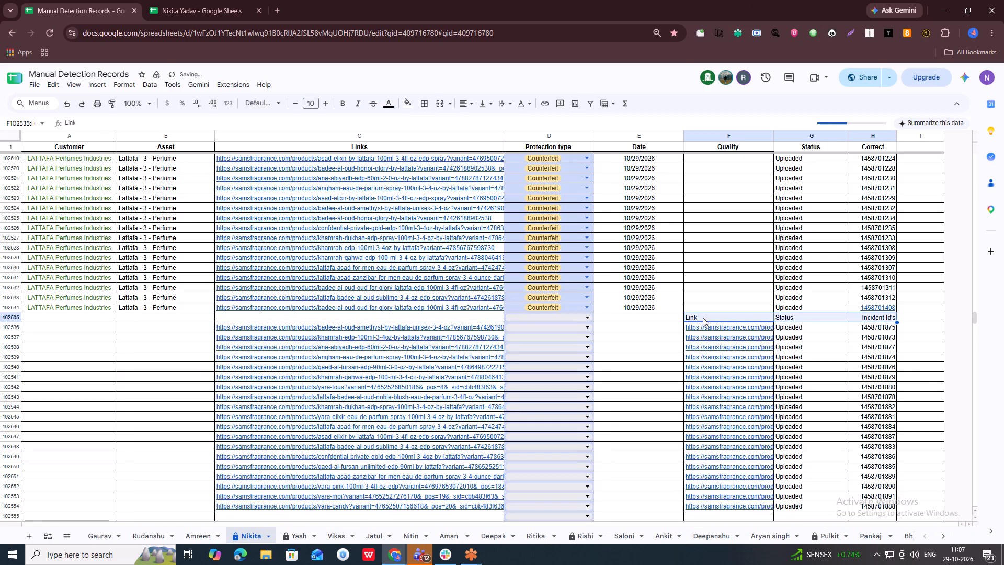
key(Delete)
key(Down)
key(ctrl+shift+Down)
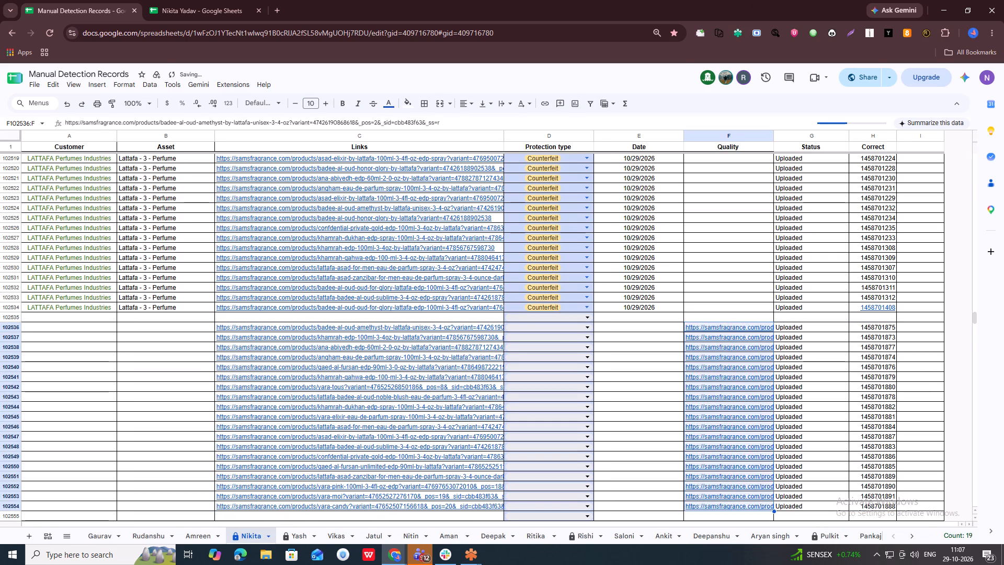
key(Delete)
Move the Links-to-Correct block of rows 102536 to 102554 up one row so it starts at row 102535.
key(Right)
key(Left)
key(Left)
key(Left)
key(Left)
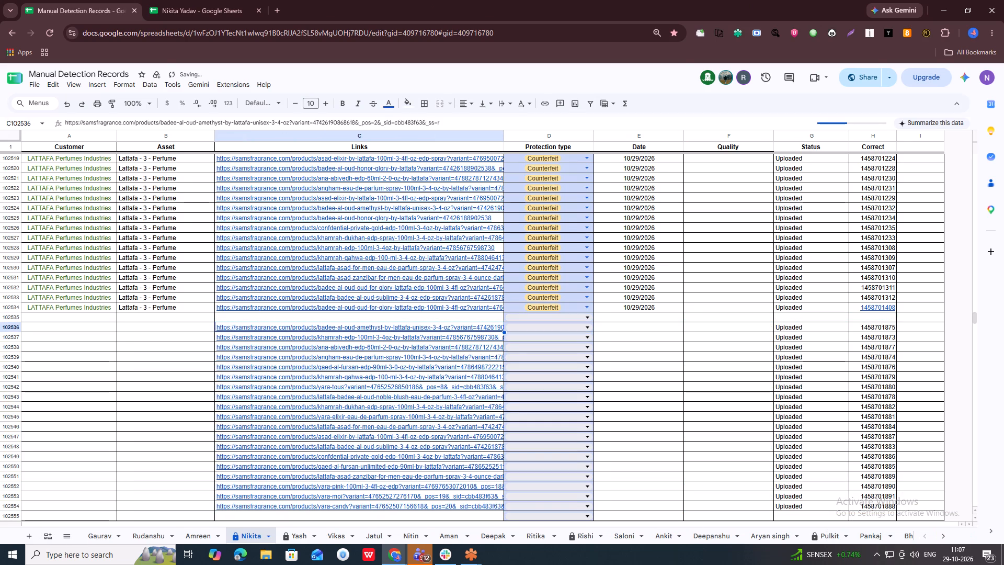
key(shift+Right)
key(shift+Right)
key(shift+Right)
key(shift+Right)
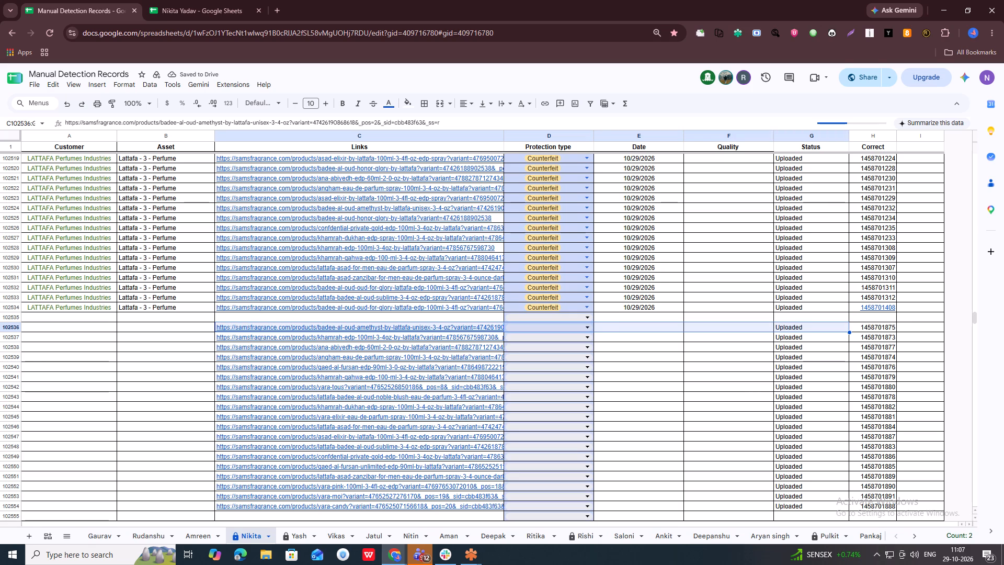
key(shift+Right)
key(ctrl+shift+Down)
key(ctrl+x)
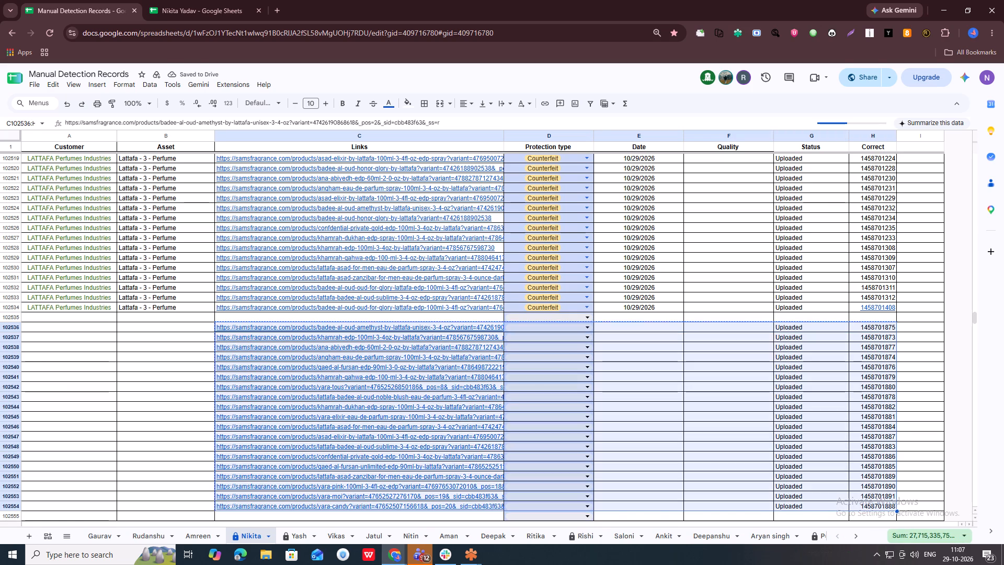
key(Up)
key(ctrl+v)
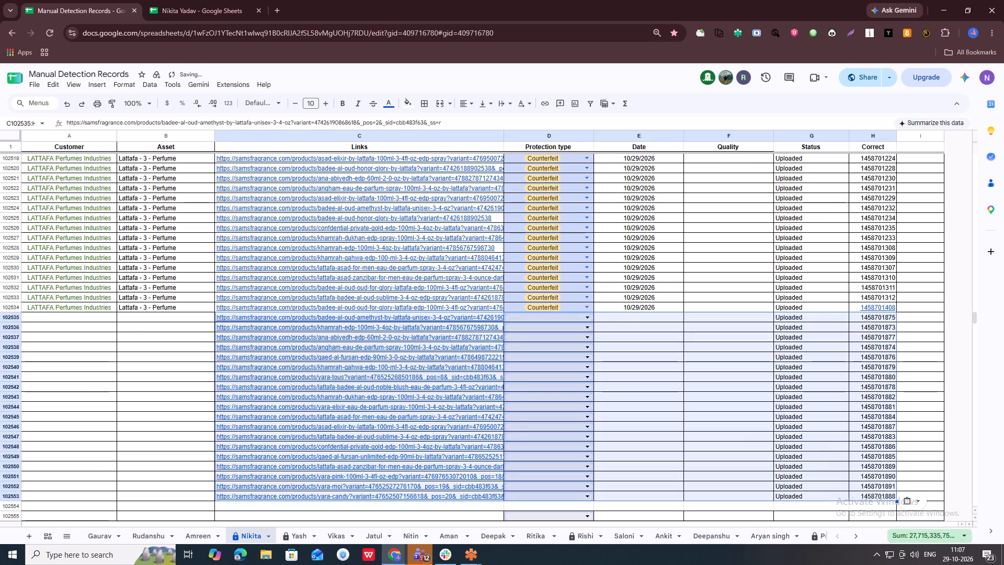
Fill Customer LATTAFA Perfumes Industries and Asset Lattafa - 3 - Perfume down from row 102534 to row 102553.
key(Left)
key(Left)
key(Right)
key(Right)
key(ctrl+Down)
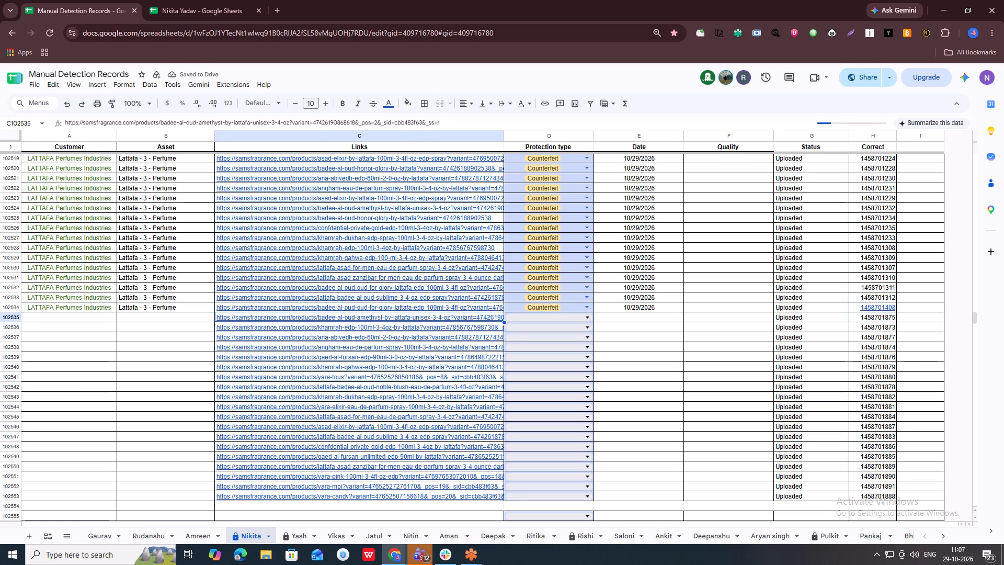
key(Left)
key(Left)
key(shift+Right)
key(ctrl+shift+Up)
key(ctrl+d)
Fill Protection type Counterfeit and Date 10/29/2026 down from row 102534 to row 102553.
key(Right)
key(Right)
key(Right)
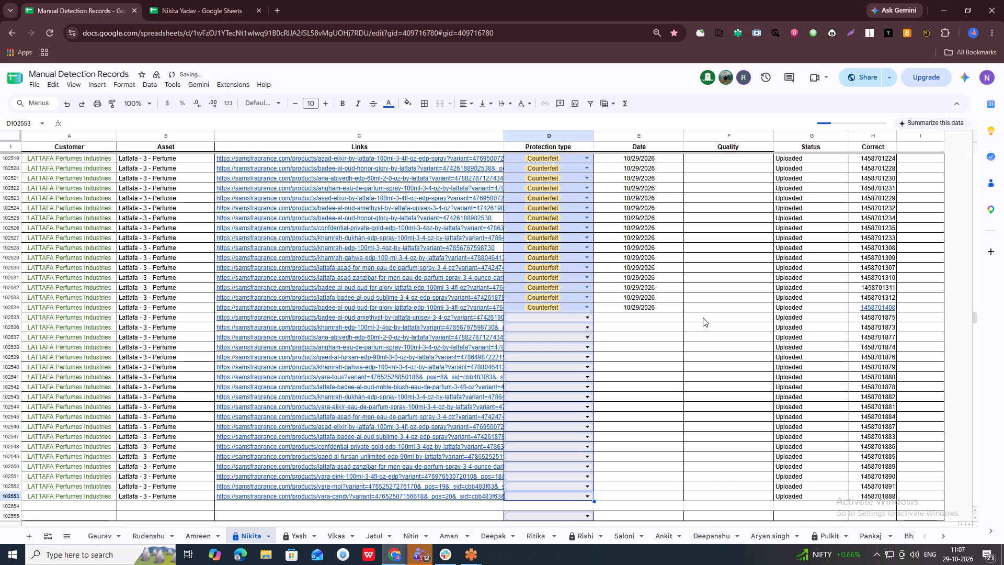
key(shift+Right)
key(ctrl+shift+Up)
key(ctrl+d)
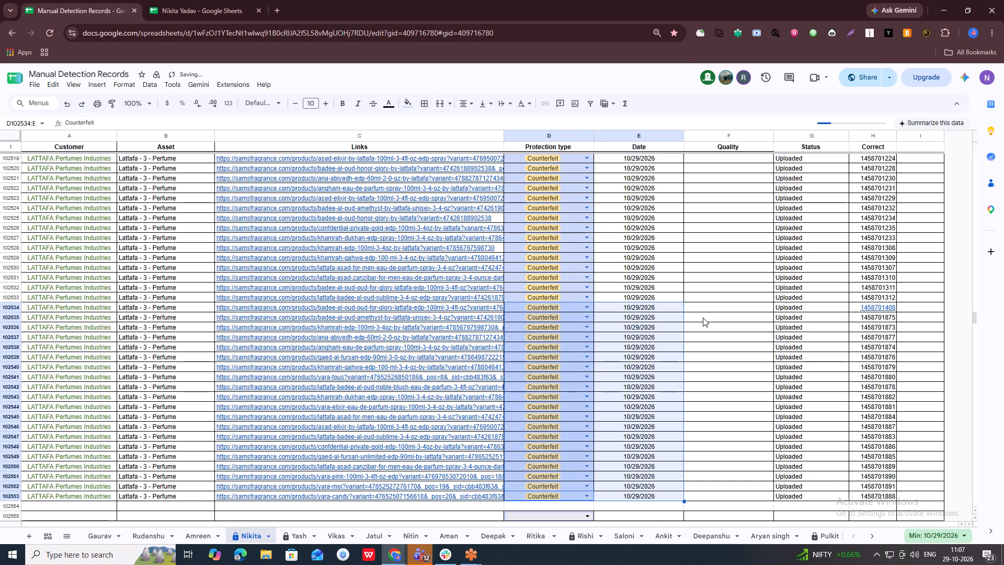
key(shift+Left)
key(ctrl+shift+Up)
key(Down)
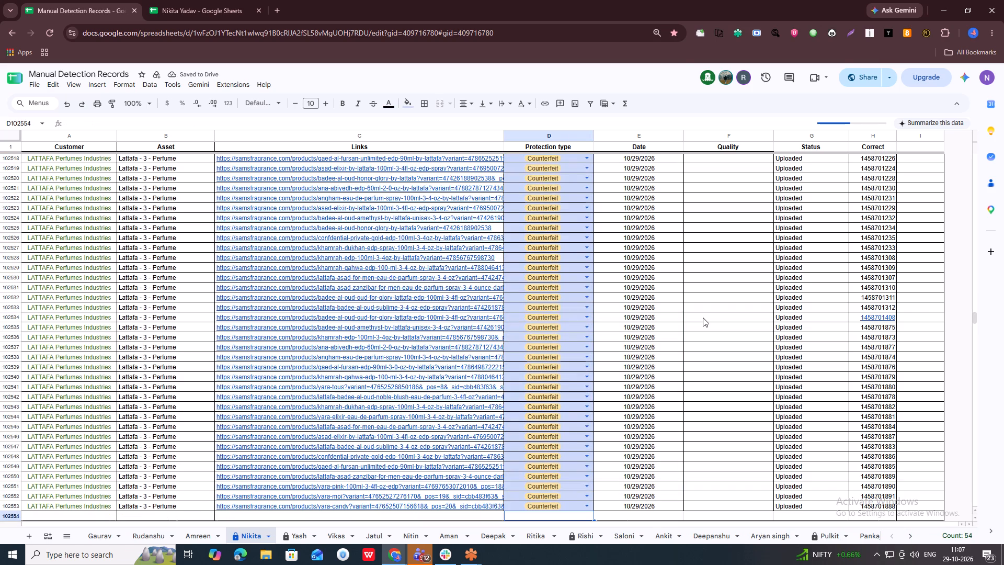
Switch to the Red Points New Incident page and clear the submitted links for a new list.
key(alt+Tab)
scroll(603, 313, down, 19)
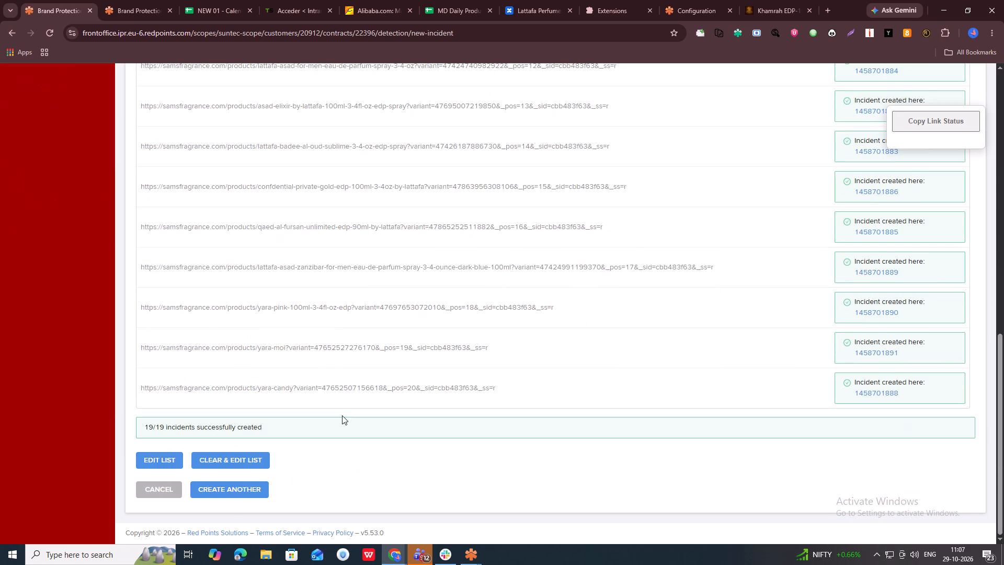
click(244, 458)
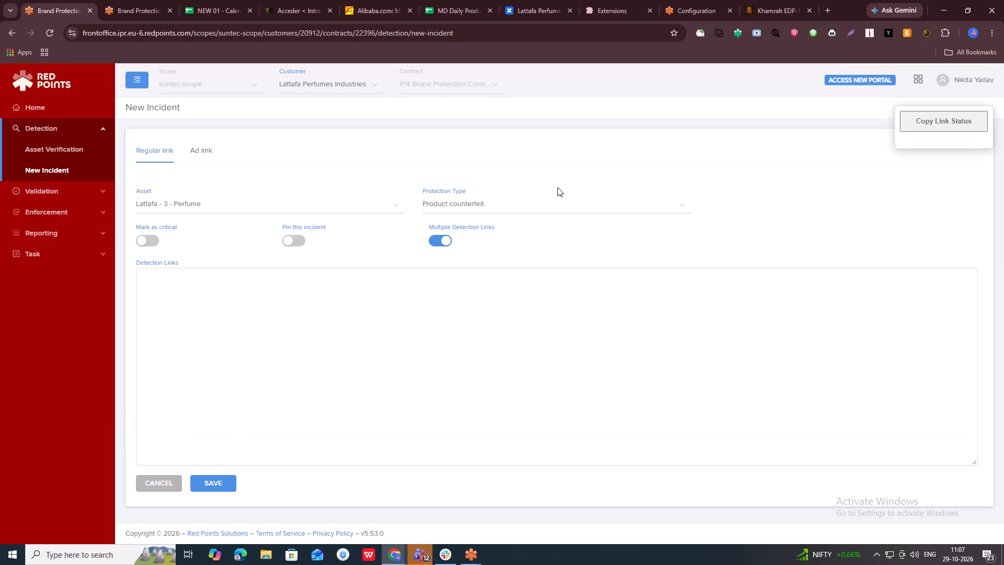
Return to the Sam's Fragrance search results and look through the listings for Lattafa products not yet collected.
key(alt+Tab)
key(alt+Tab)
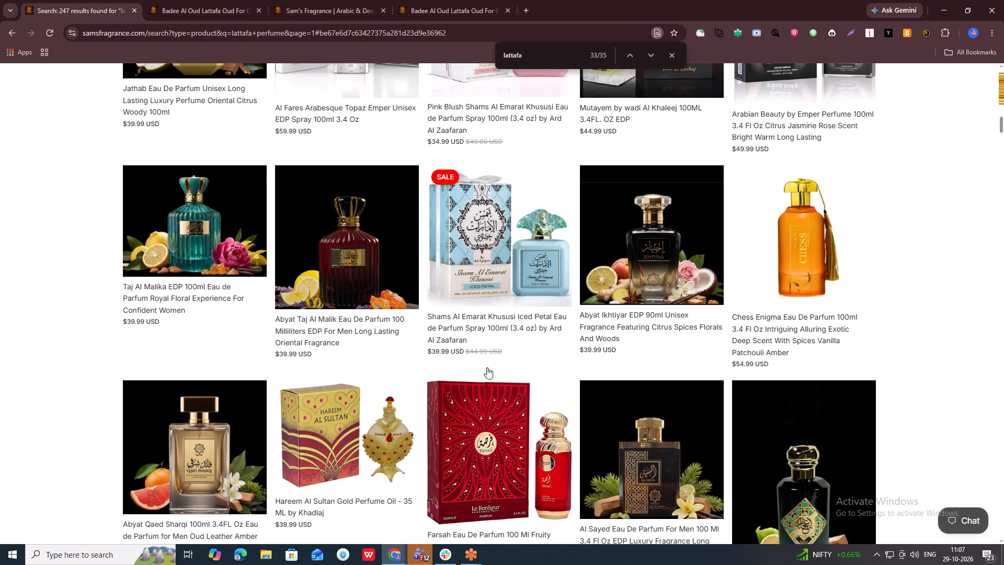
scroll(631, 378, up, 3)
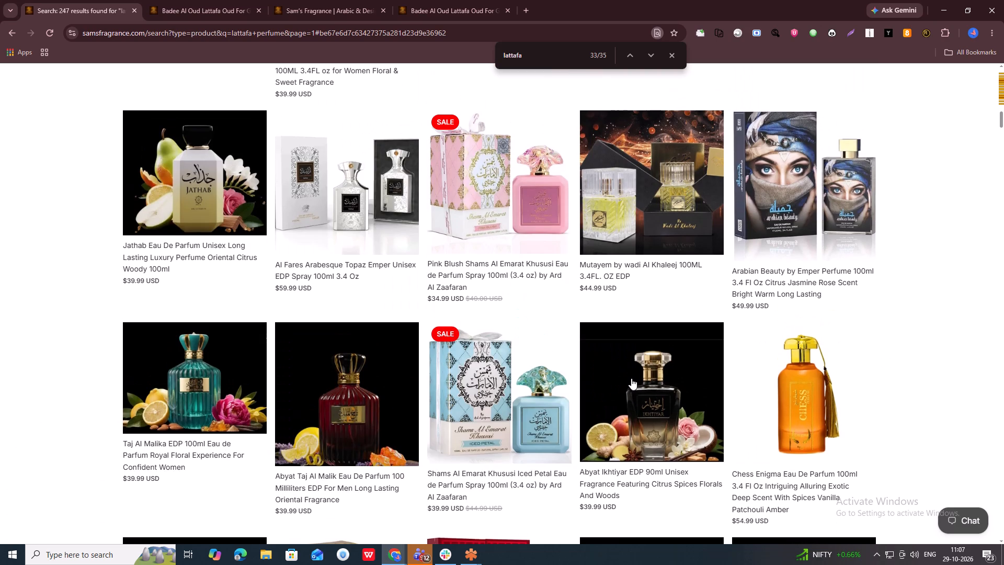
scroll(631, 378, up, 10)
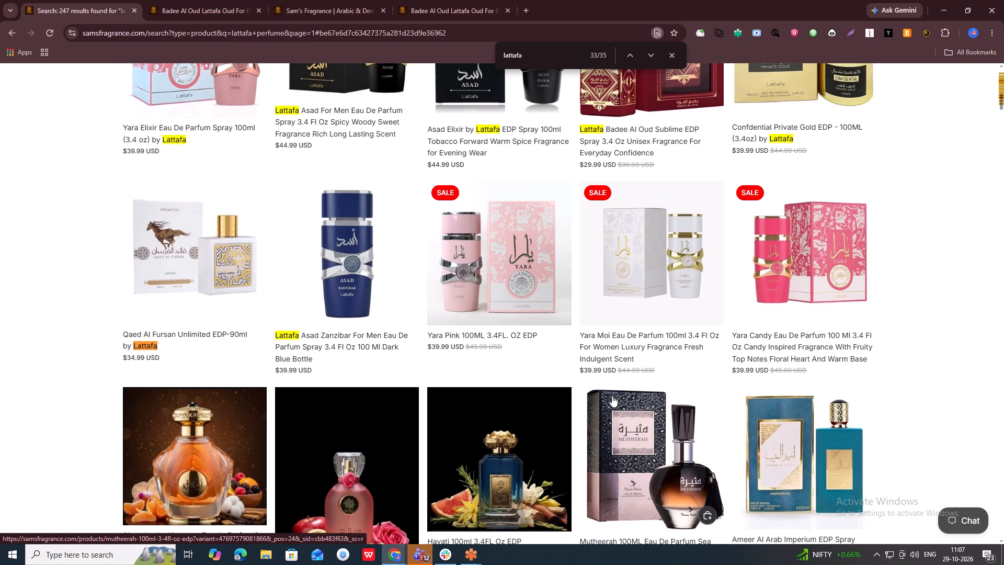
scroll(612, 395, down, 5)
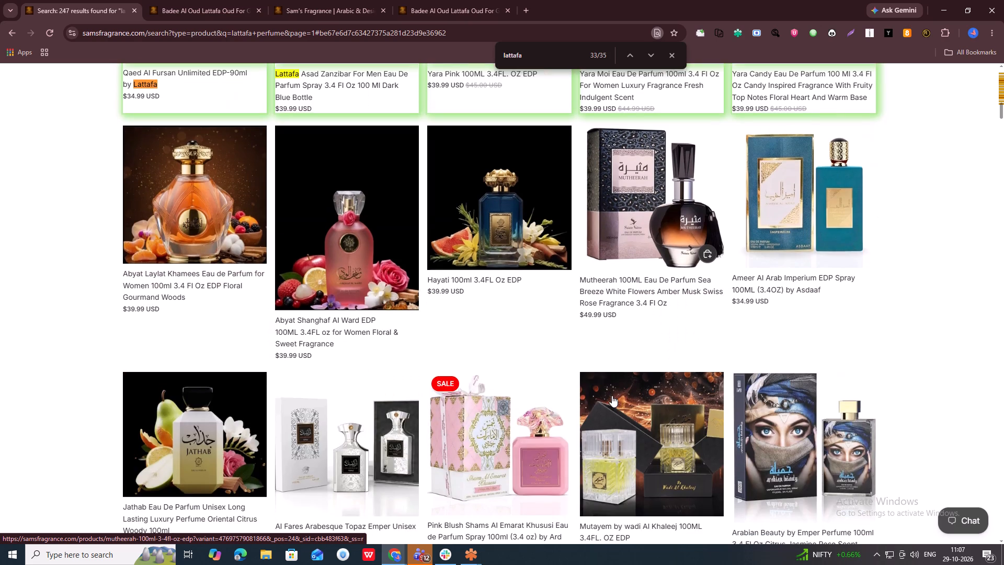
scroll(612, 395, up, 20)
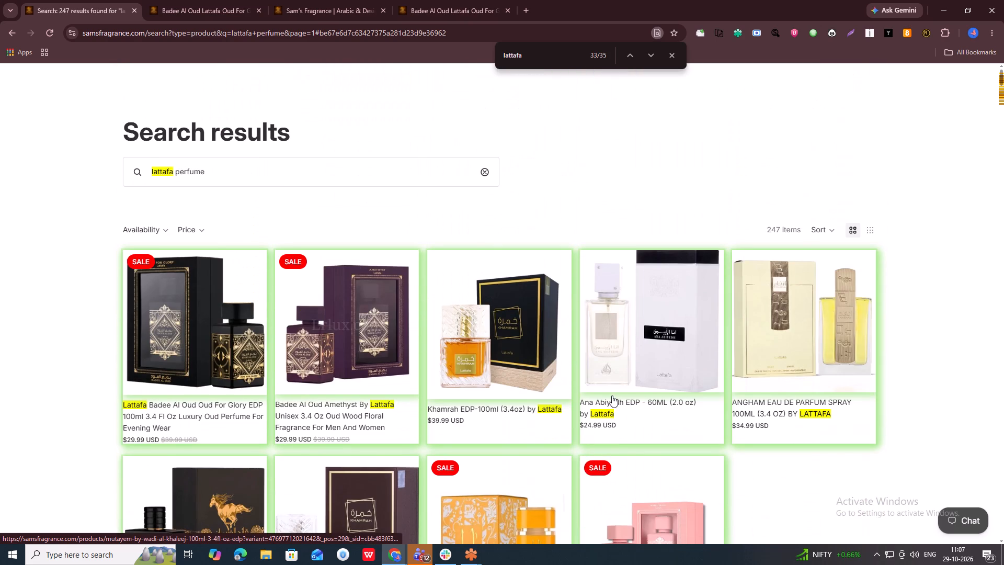
scroll(771, 413, down, 1)
scroll(721, 414, down, 6)
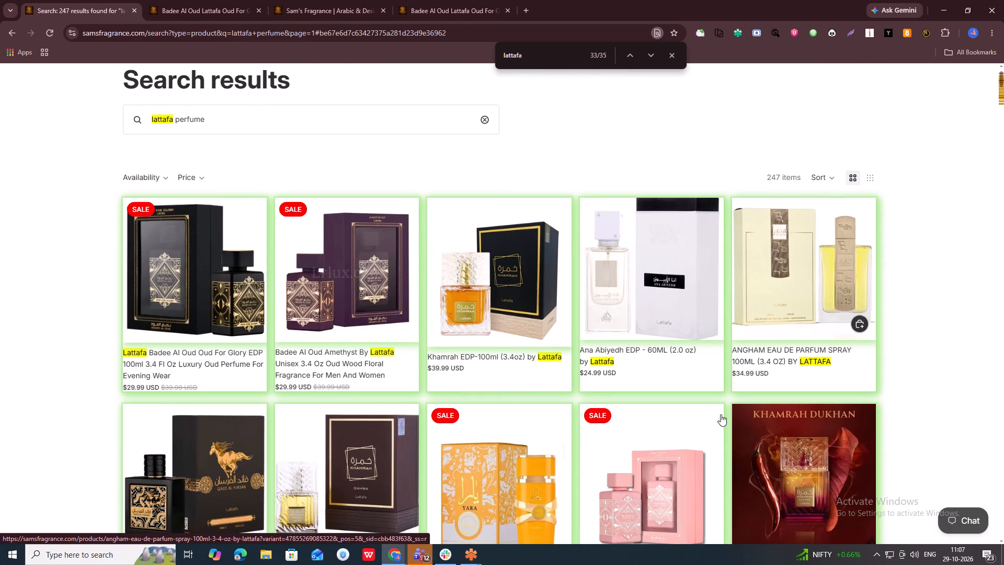
scroll(700, 413, down, 5)
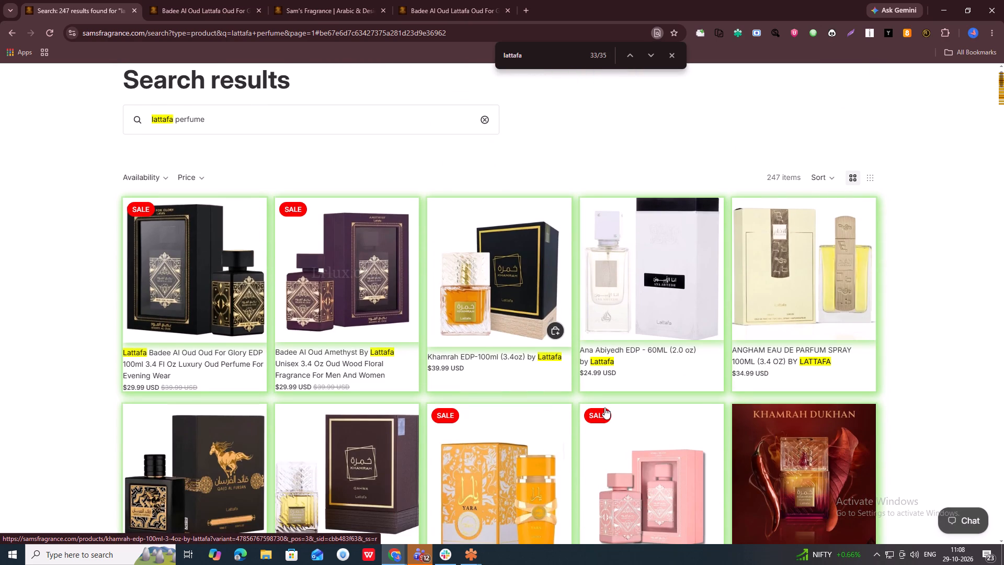
scroll(674, 418, down, 3)
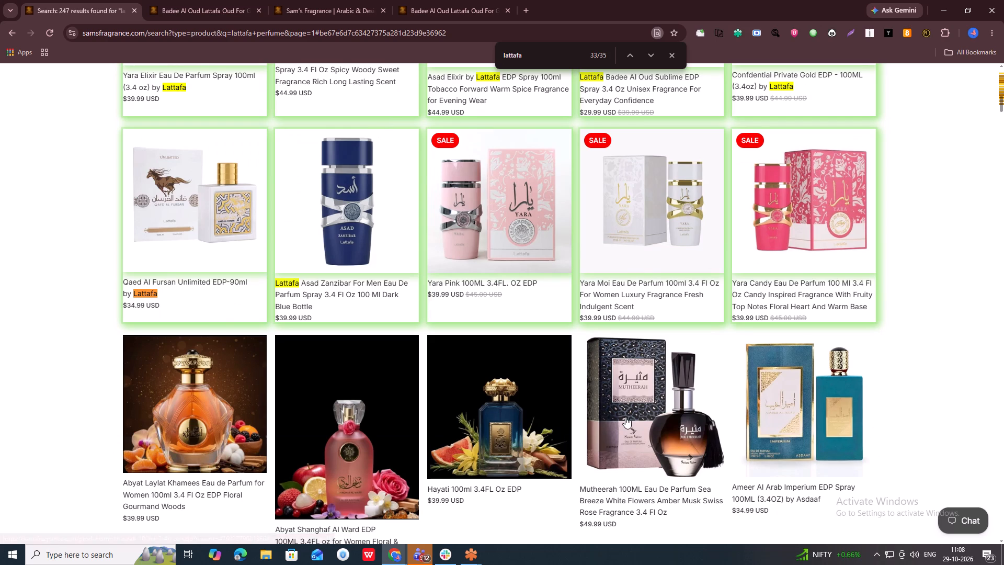
scroll(625, 416, down, 5)
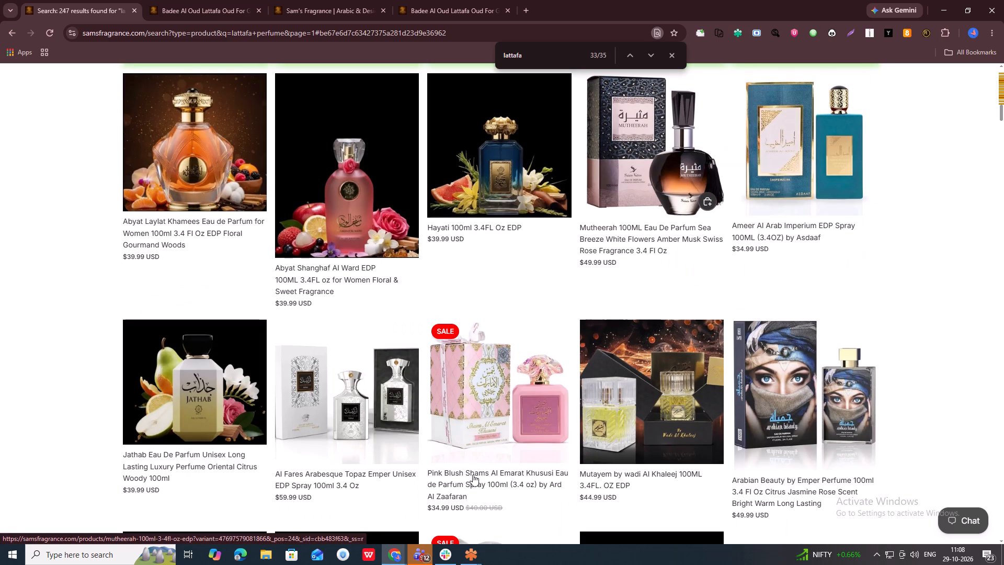
scroll(744, 448, down, 5)
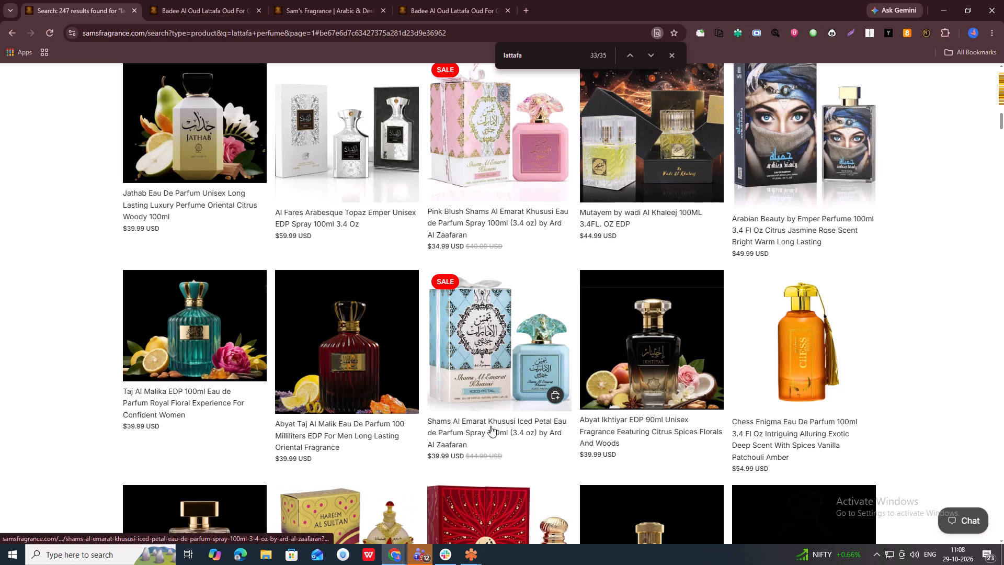
scroll(535, 431, down, 4)
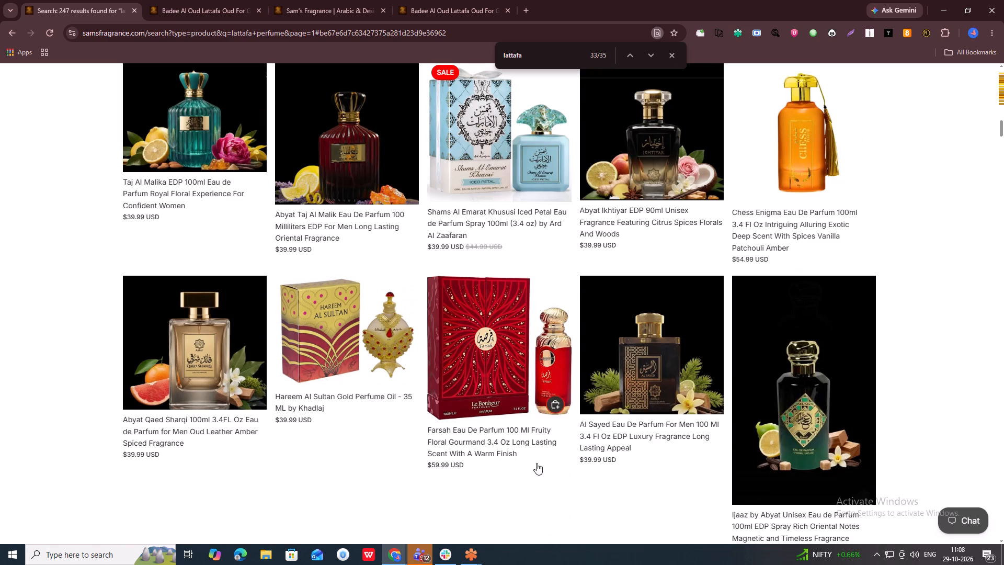
scroll(566, 446, down, 5)
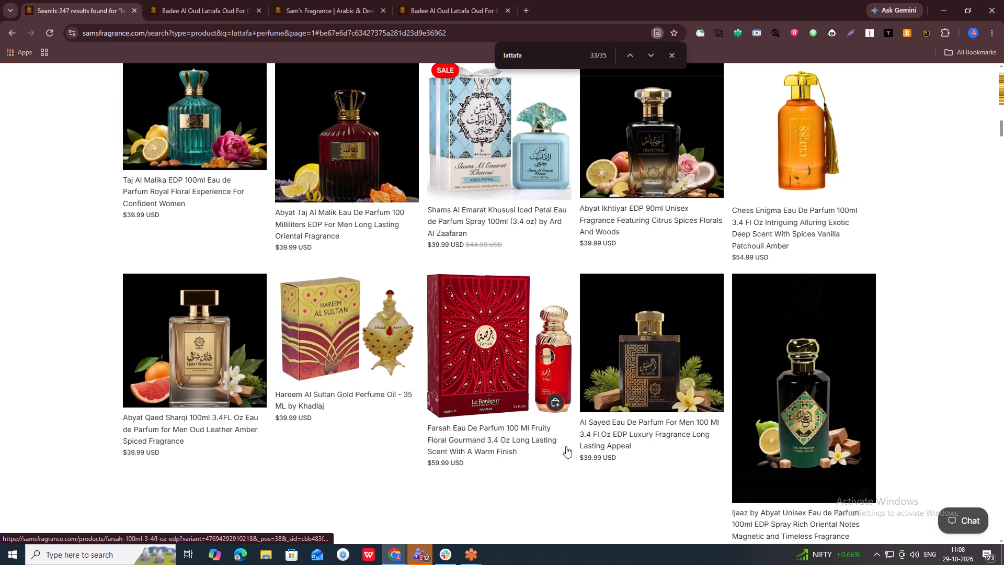
scroll(566, 446, down, 2)
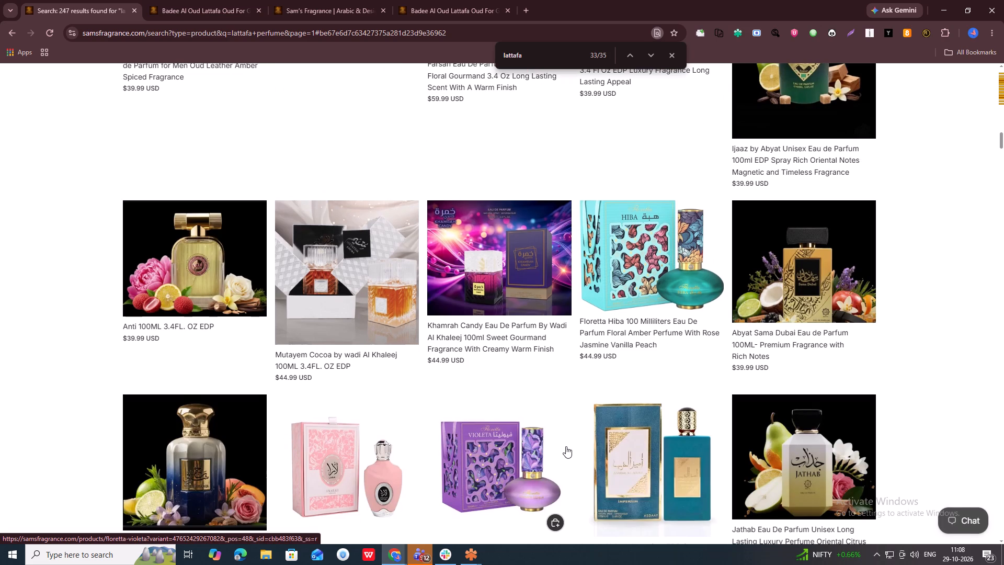
scroll(566, 446, down, 8)
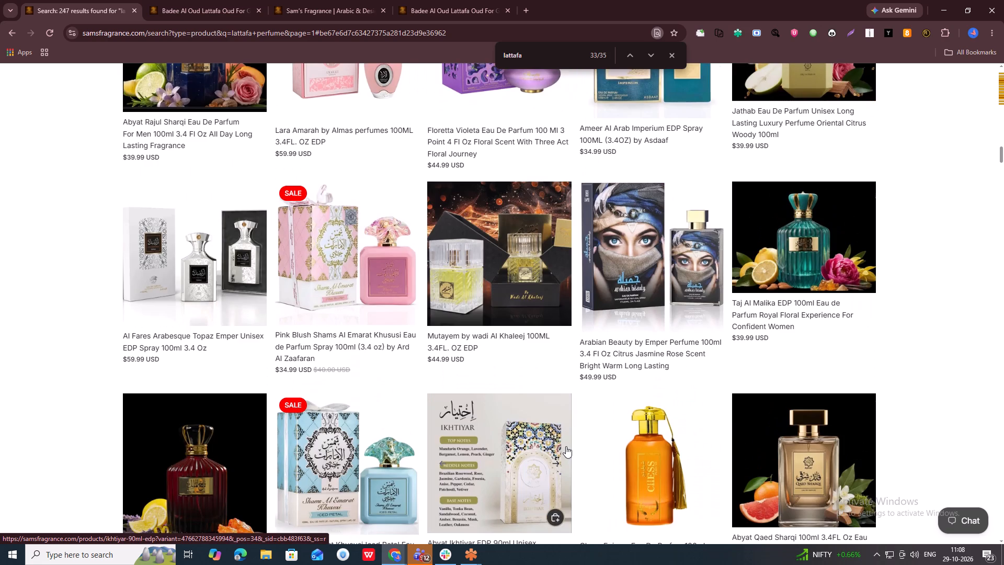
scroll(566, 446, down, 8)
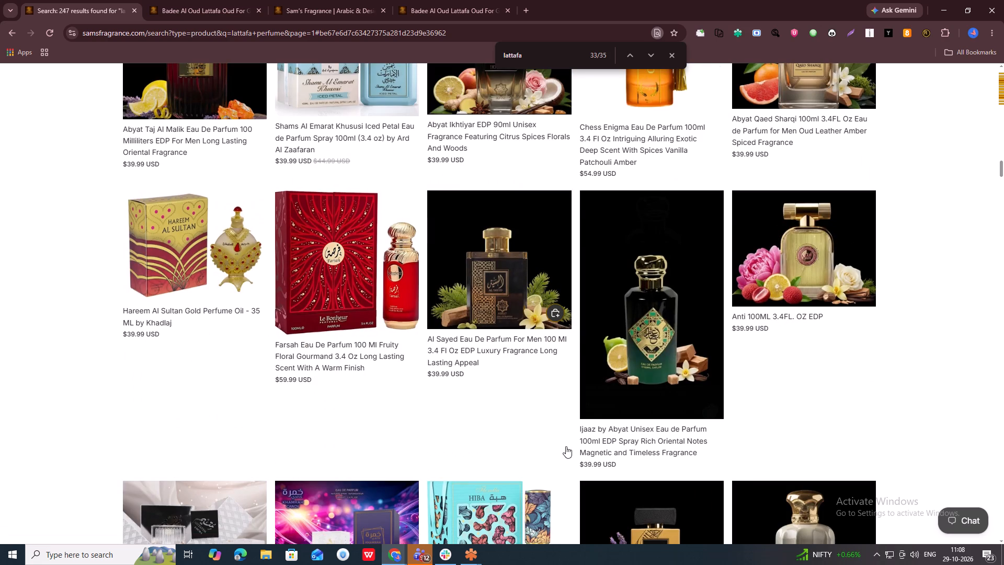
scroll(566, 446, down, 6)
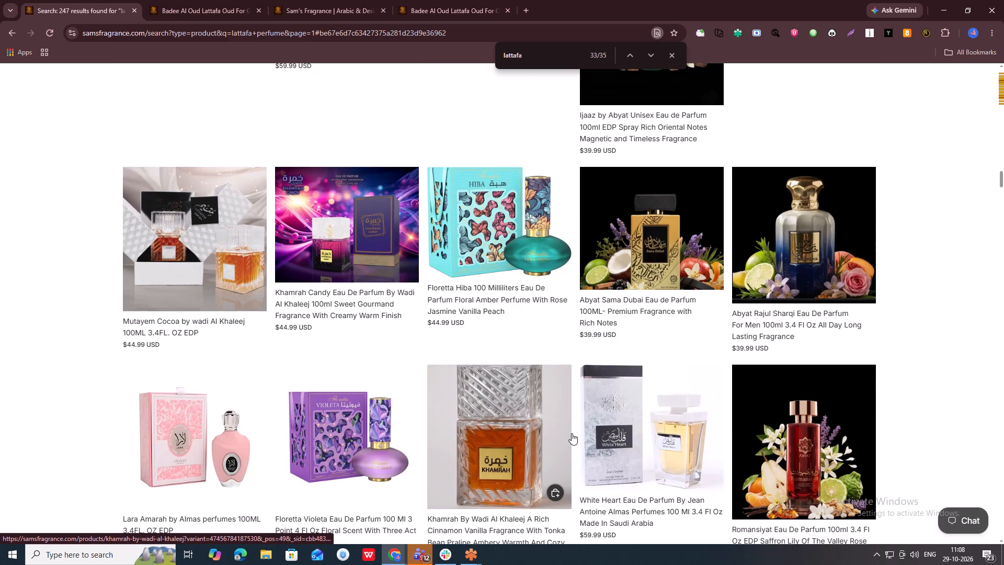
scroll(573, 422, down, 2)
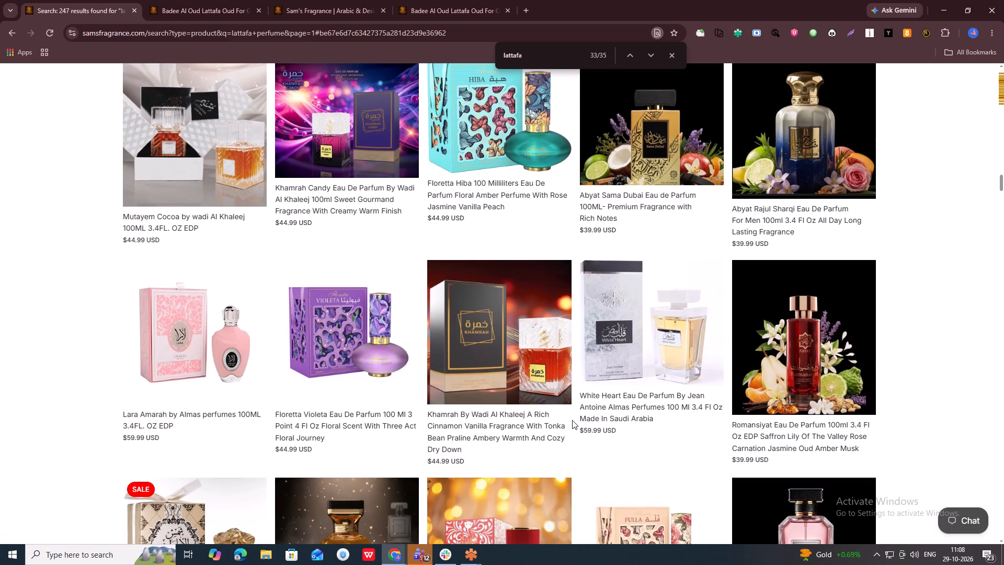
scroll(572, 420, down, 8)
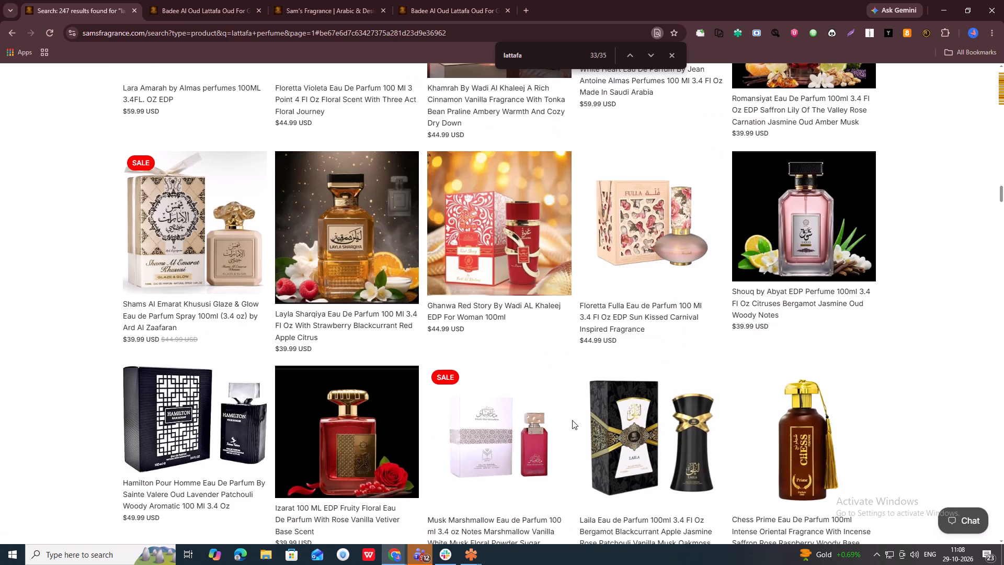
scroll(572, 420, down, 17)
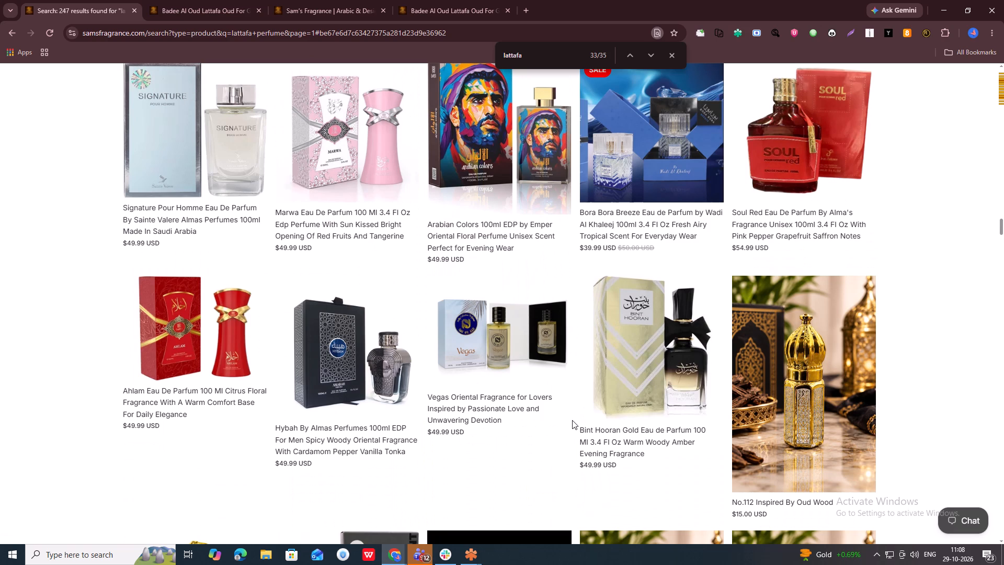
scroll(572, 420, down, 9)
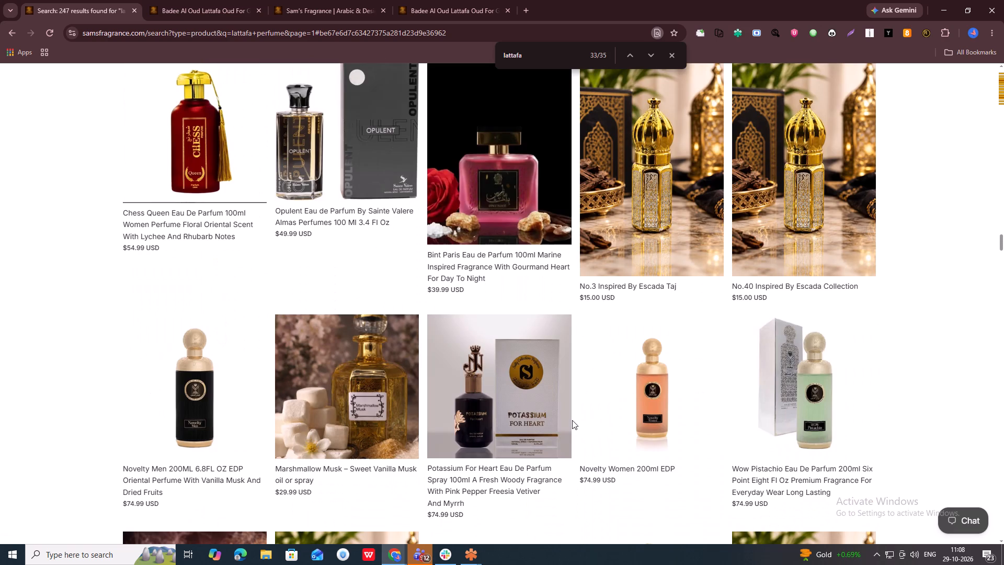
scroll(572, 420, down, 9)
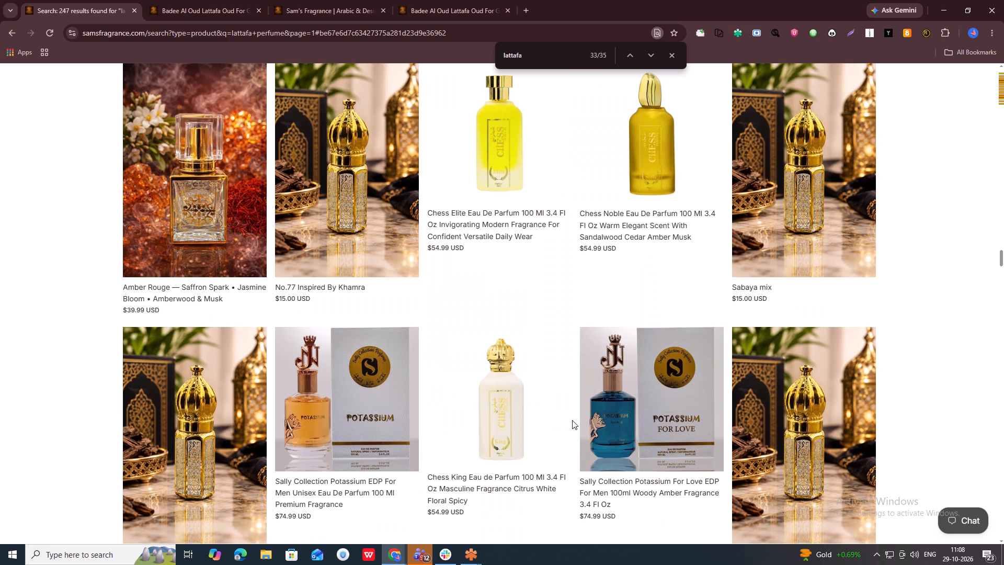
scroll(572, 420, down, 14)
scroll(572, 420, down, 15)
scroll(572, 420, up, 7)
scroll(571, 420, up, 15)
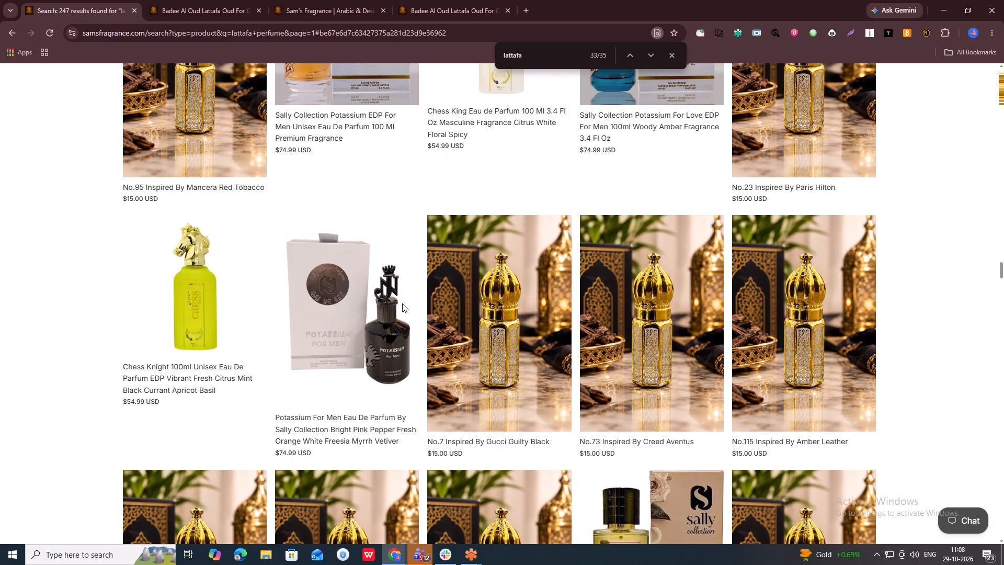
scroll(400, 365, up, 20)
scroll(400, 365, up, 3)
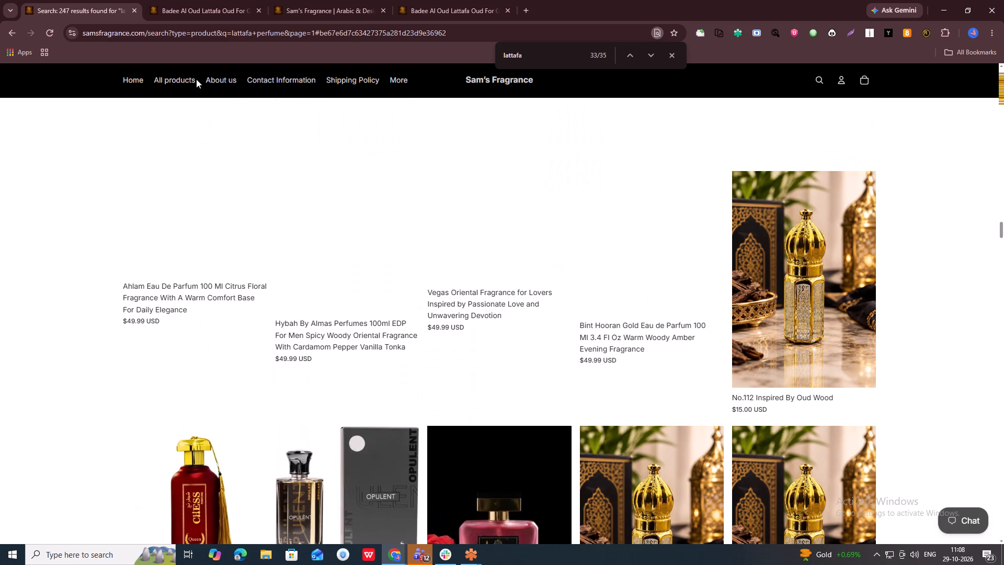
Open the Sam's Fragrance catalogue of all products in place of the lattafa perfume search results.
click(175, 79)
From the Badee Al Oud Oud For Glory product page, search the store for "latta" and open the full results.
click(210, 0)
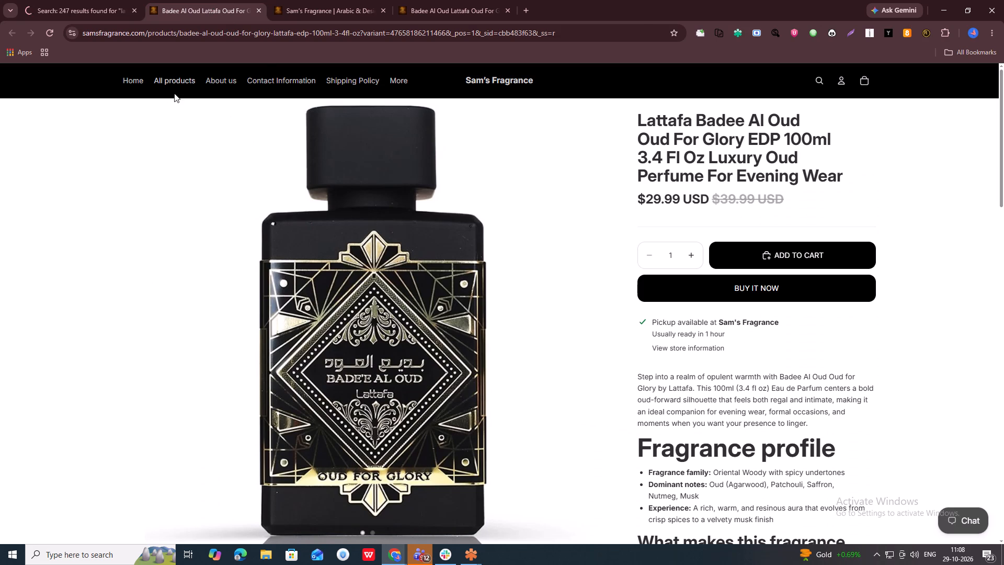
scroll(455, 164, up, 4)
click(818, 82)
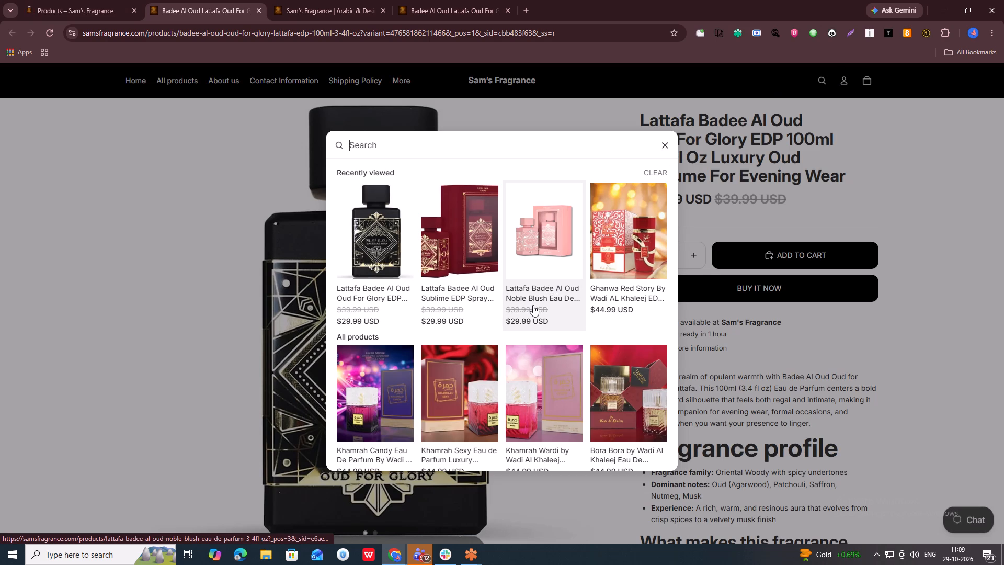
scroll(494, 313, down, 7)
scroll(494, 313, up, 2)
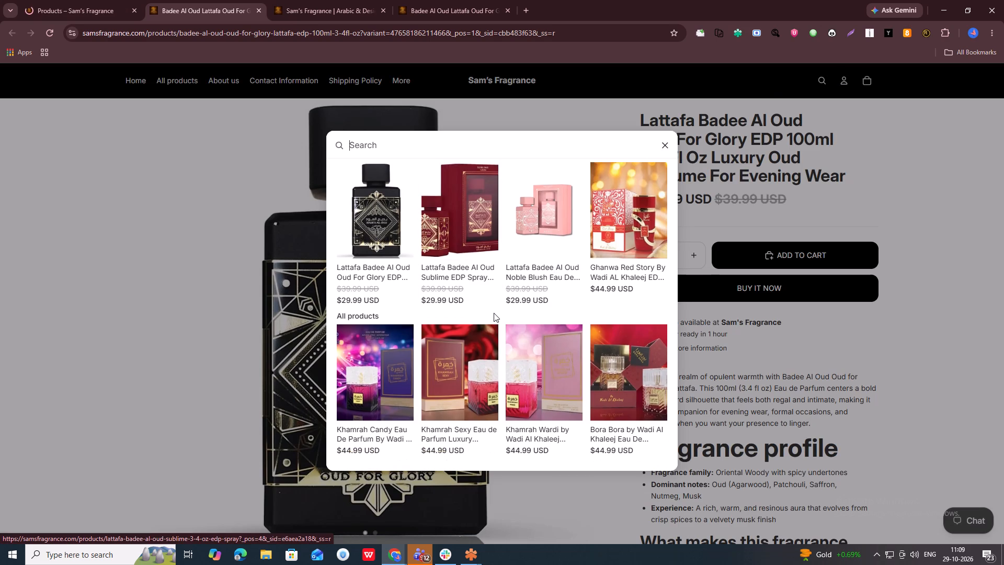
scroll(494, 313, up, 6)
click(389, 146)
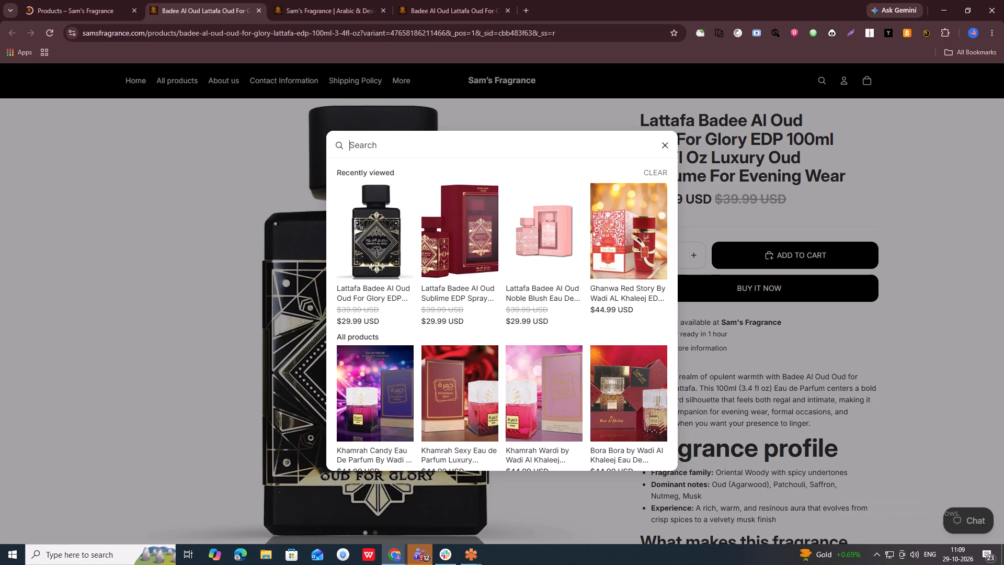
text(latta)
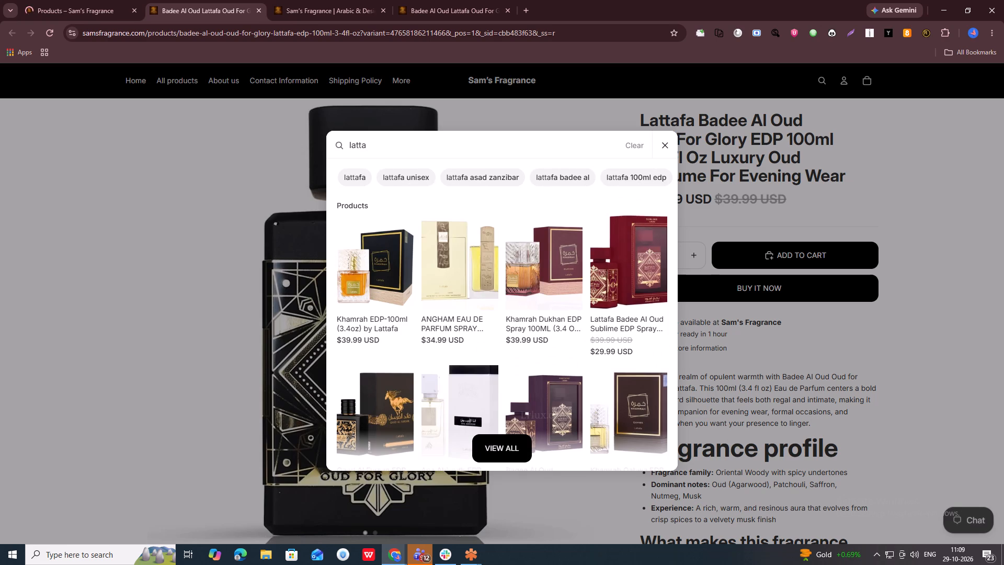
click(489, 451)
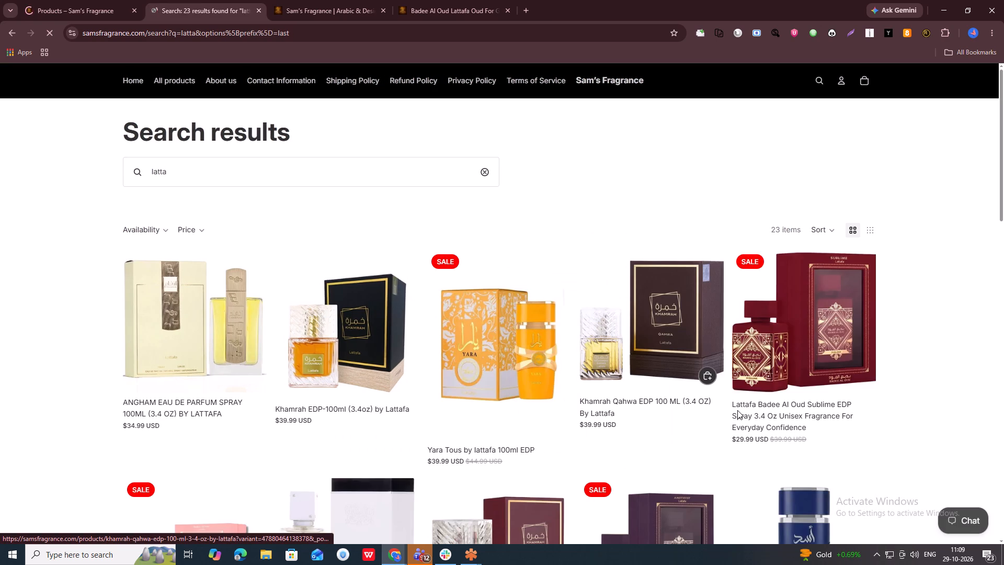
Look through the whole "latta" results page for Lattafa listings not yet collected.
scroll(684, 405, down, 19)
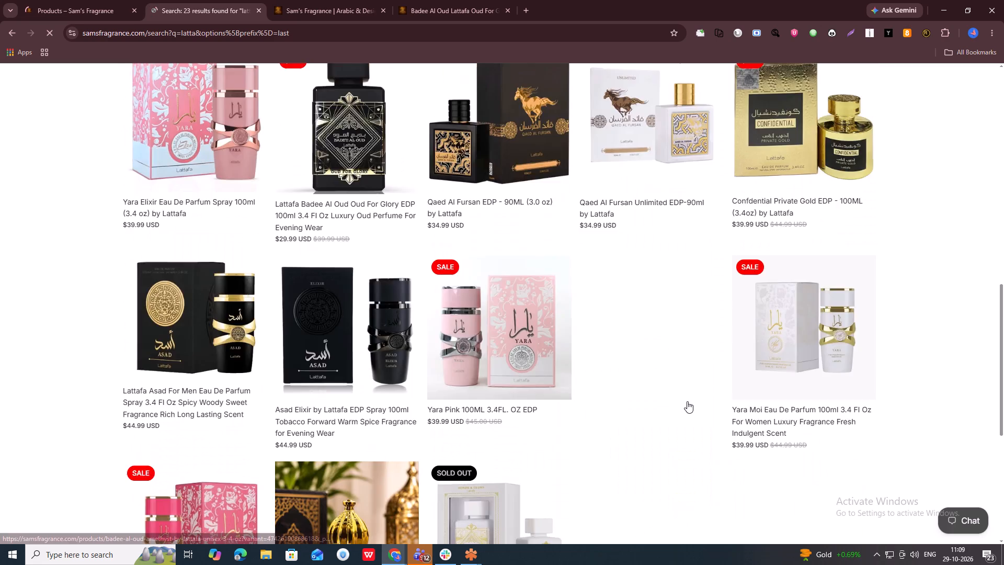
scroll(687, 401, down, 7)
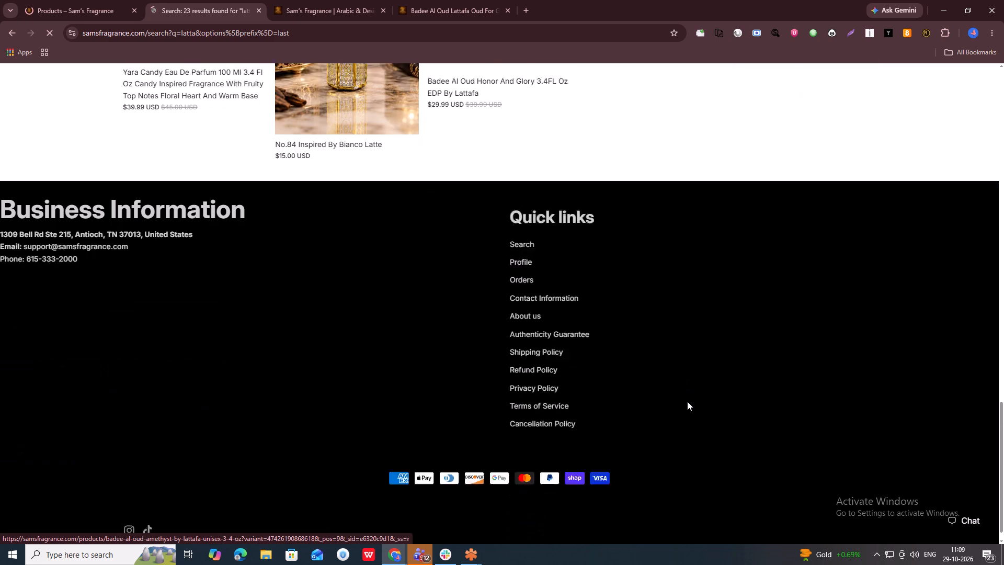
scroll(687, 401, down, 6)
scroll(687, 401, up, 2)
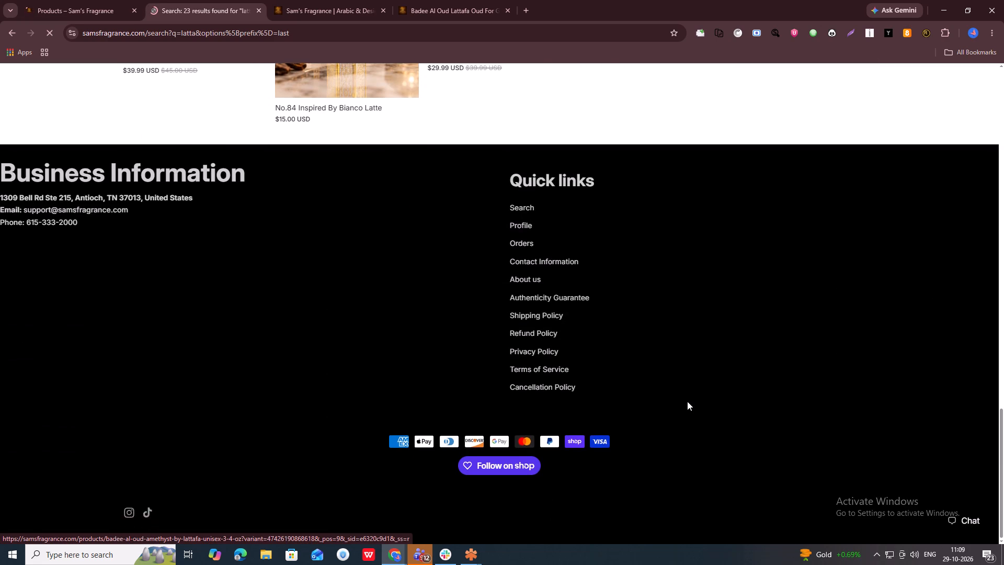
scroll(687, 401, up, 4)
scroll(687, 401, up, 20)
scroll(687, 401, up, 8)
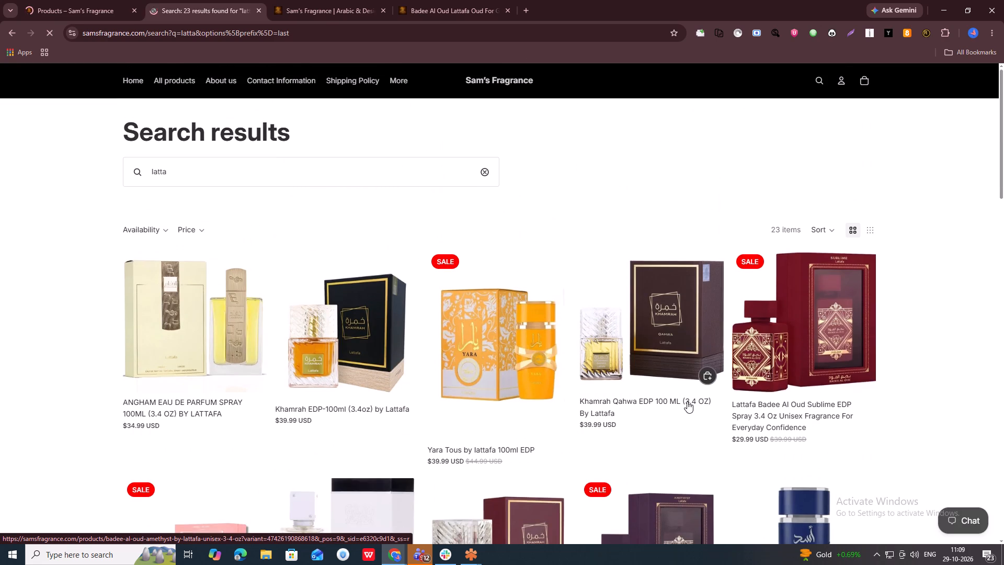
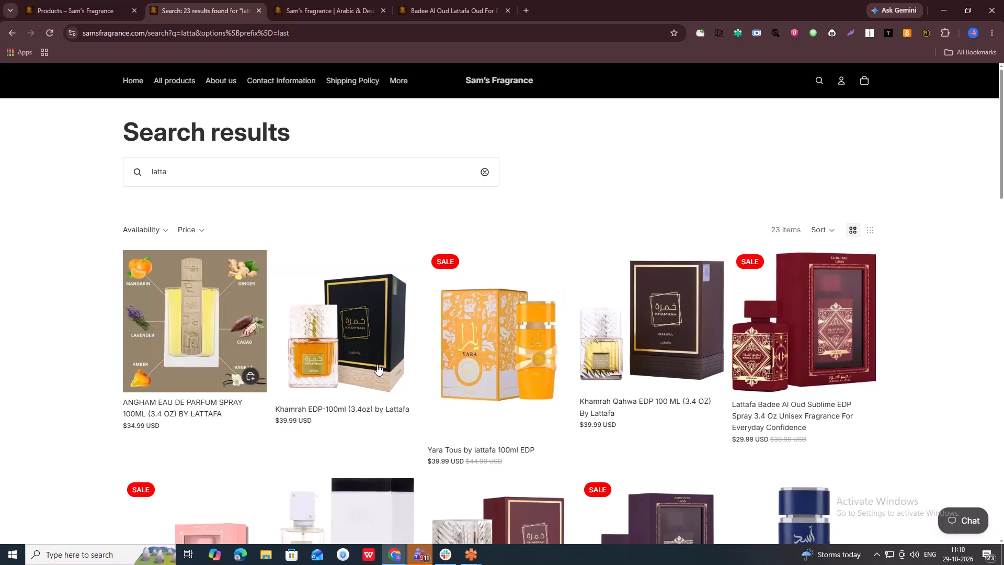
Copy the Angham Eau de Parfum 100ml listing link into the records sheet's Links column, leaving one blank row below the last entry.
scroll(390, 378, down, 7)
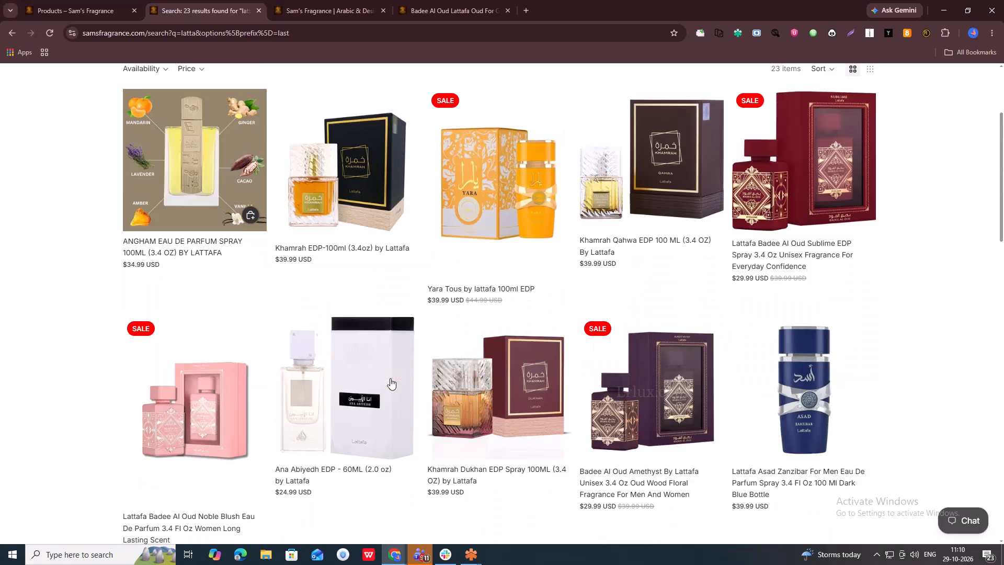
scroll(390, 378, down, 6)
scroll(588, 337, down, 13)
scroll(585, 327, up, 18)
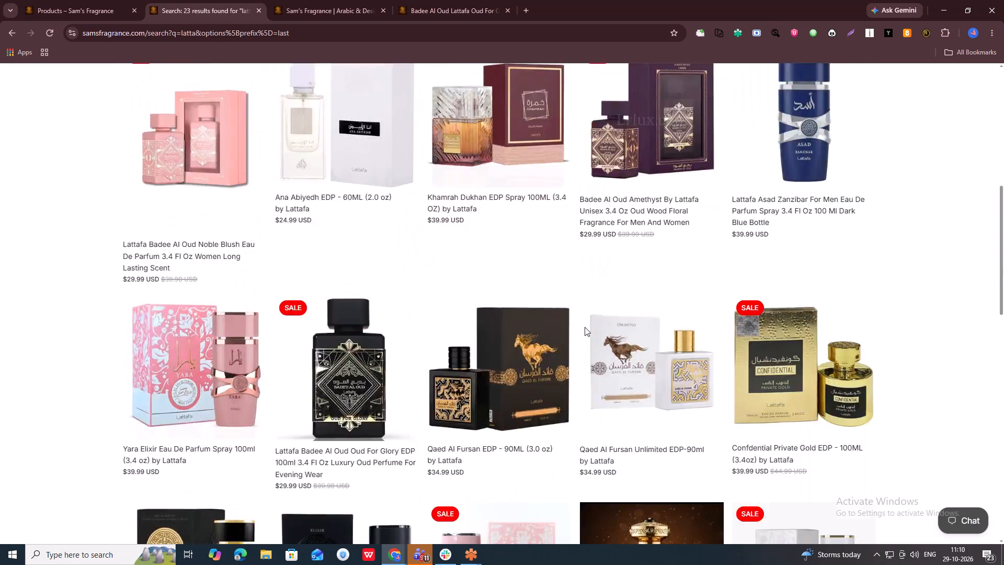
scroll(585, 327, up, 20)
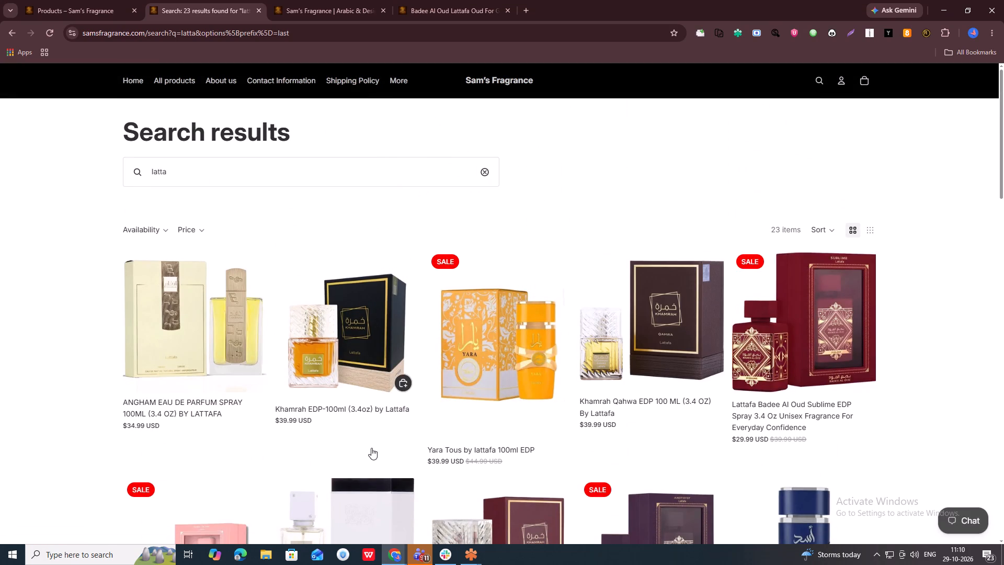
right_click(191, 413)
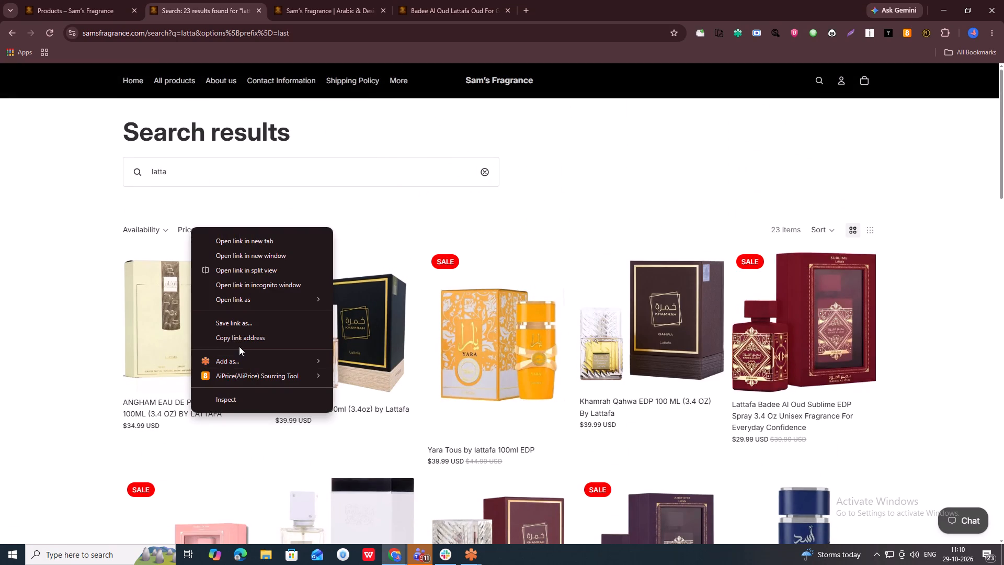
click(238, 342)
key(alt+Tab)
key(alt+Tab)
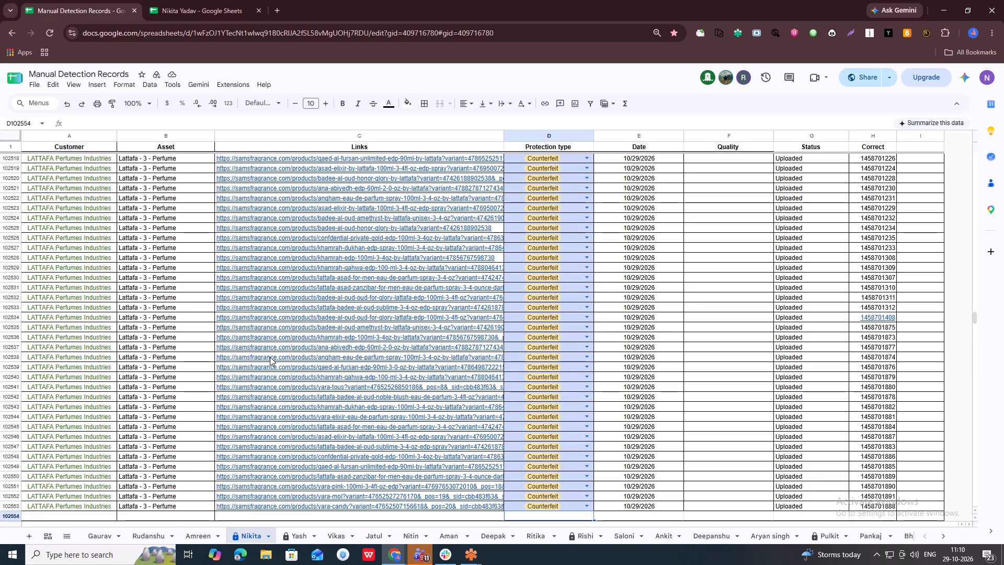
key(Down)
key(Left)
key(ctrl+v)
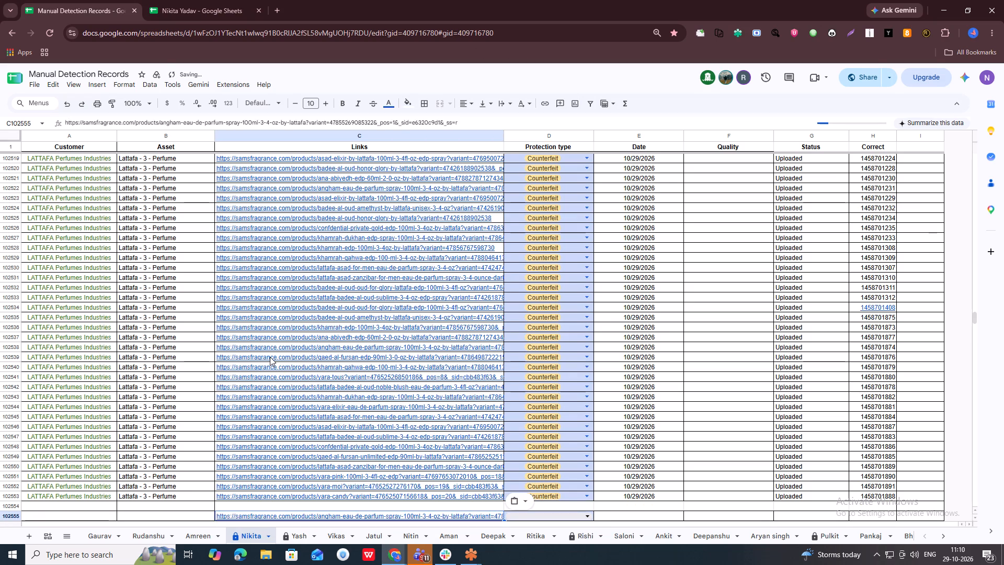
key(Down)
Copy the Khamrah EDP-100ml listing link from the "latta" results into the next Links cell of the records sheet.
key(alt+Tab)
key(Right)
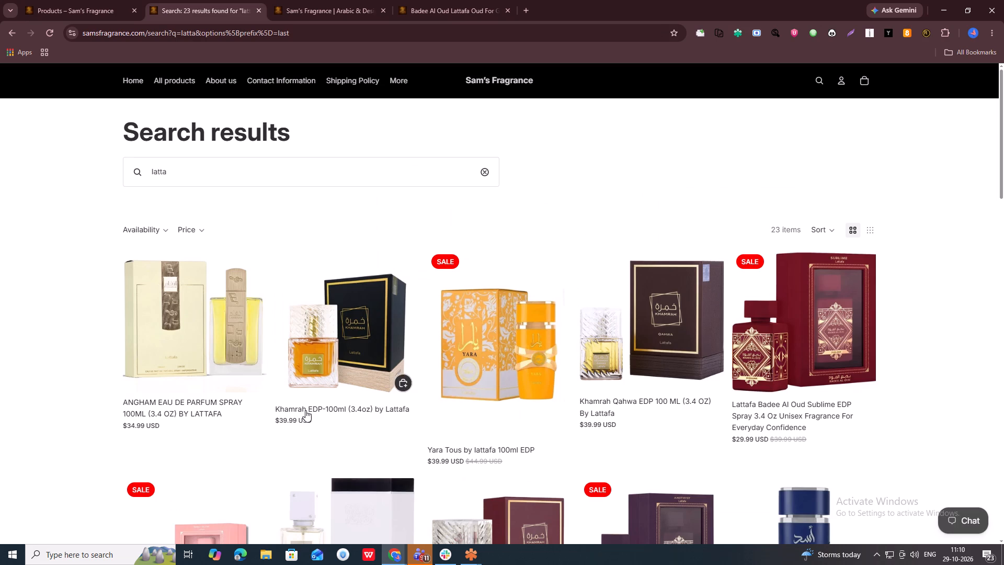
right_click(305, 410)
click(352, 334)
key(alt+Tab)
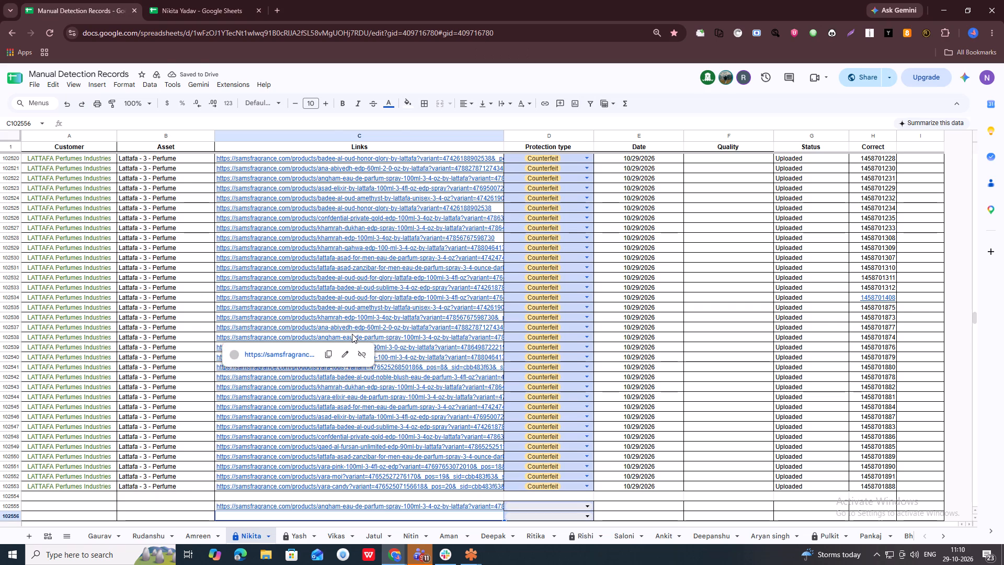
key(ctrl+v)
key(Down)
Copy the Yara Tous 100ml EDP listing link into the next Links cell of the records sheet.
key(alt+Tab)
key(Right)
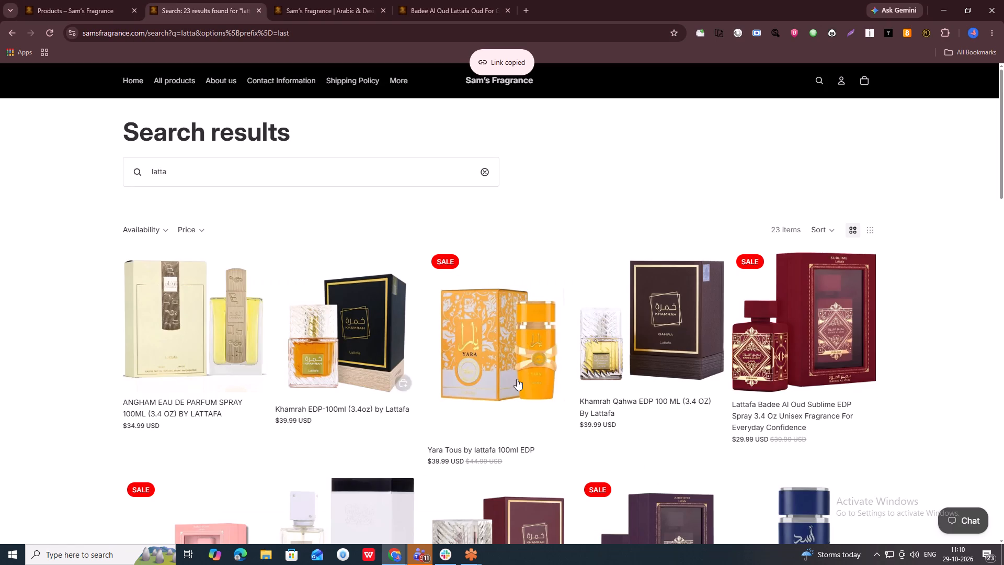
right_click(469, 449)
click(517, 374)
key(alt+Tab)
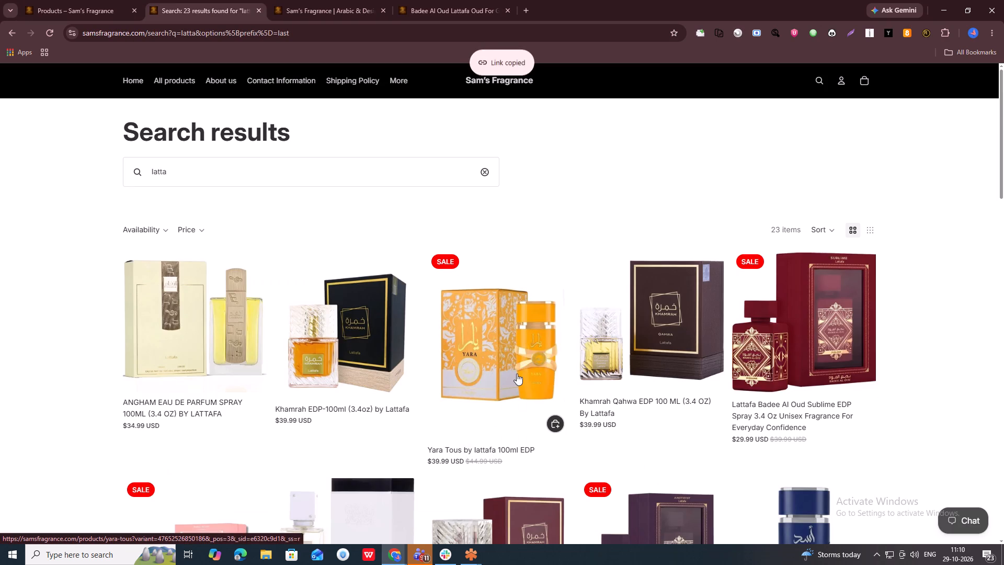
key(ctrl+v)
key(Down)
Copy the Khamrah Qahwa EDP 100 ML listing link into the next Links cell of the records sheet.
key(alt+Tab)
key(Right)
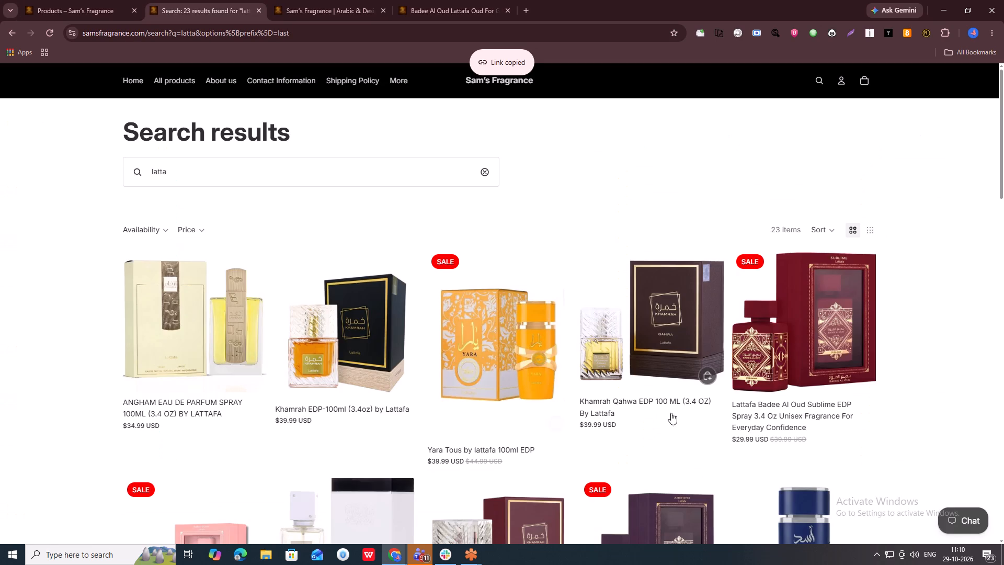
right_click(629, 398)
click(688, 321)
key(alt+Tab)
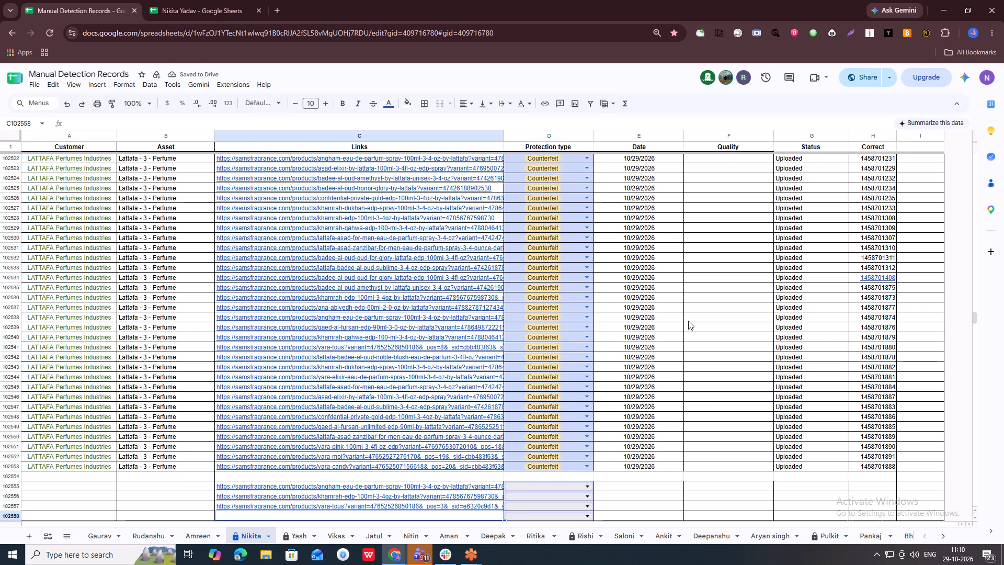
key(ctrl+v)
key(Down)
Copy the Lattafa Badee Al Oud Sublime listing link into the next Links cell of the records sheet.
key(alt+Tab)
key(Right)
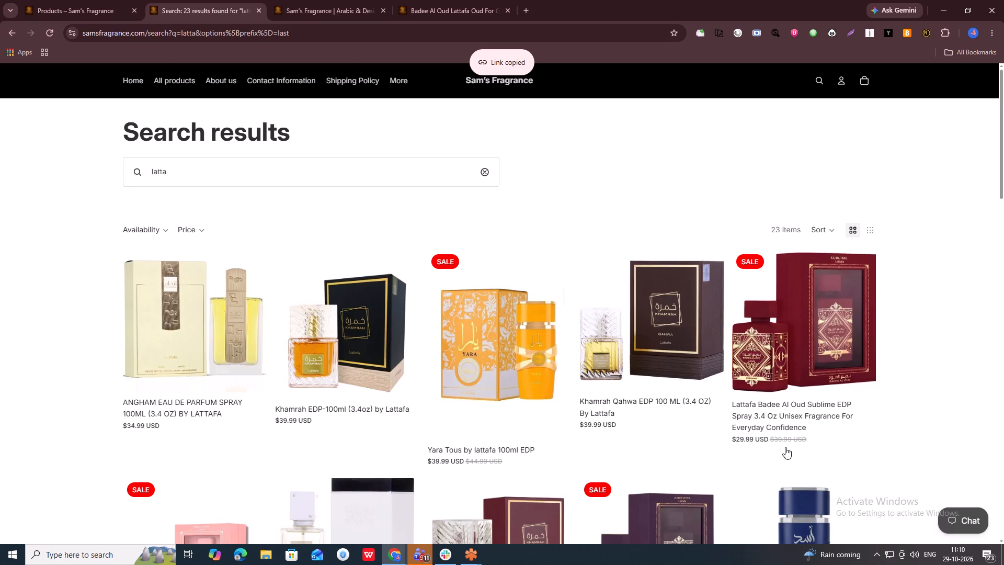
right_click(782, 412)
click(828, 336)
key(alt+Tab)
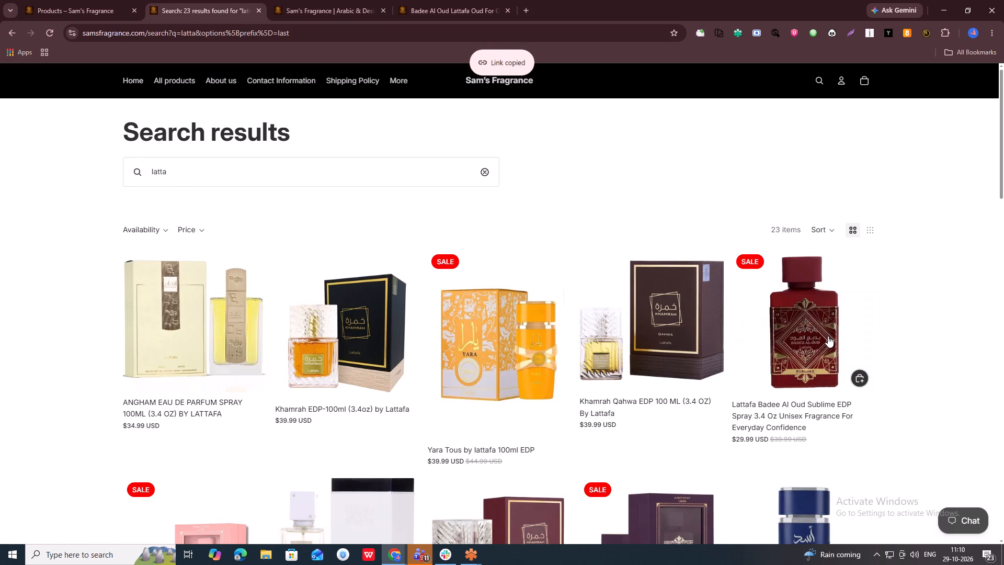
key(ctrl+v)
key(Down)
Copy the Lattafa Badee Al Oud Noble Blush listing link into the next Links cell of the records sheet.
key(alt+Tab)
key(Down)
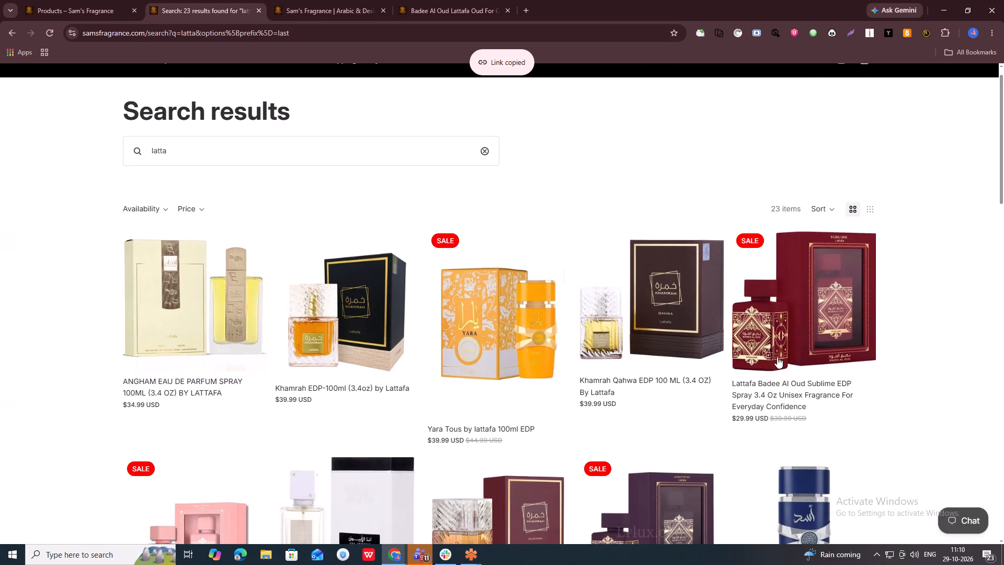
scroll(776, 357, down, 4)
right_click(181, 453)
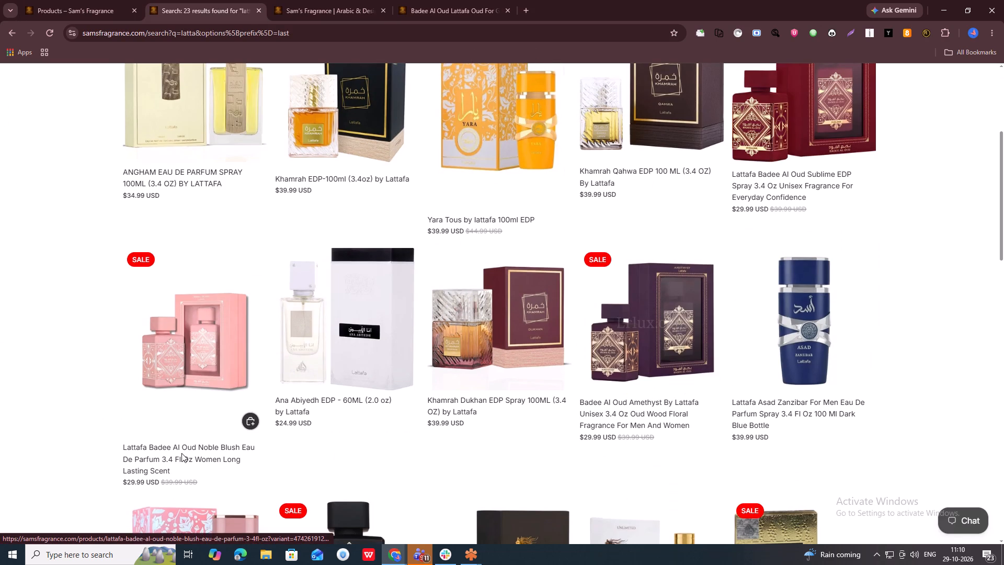
click(216, 376)
key(alt+Tab)
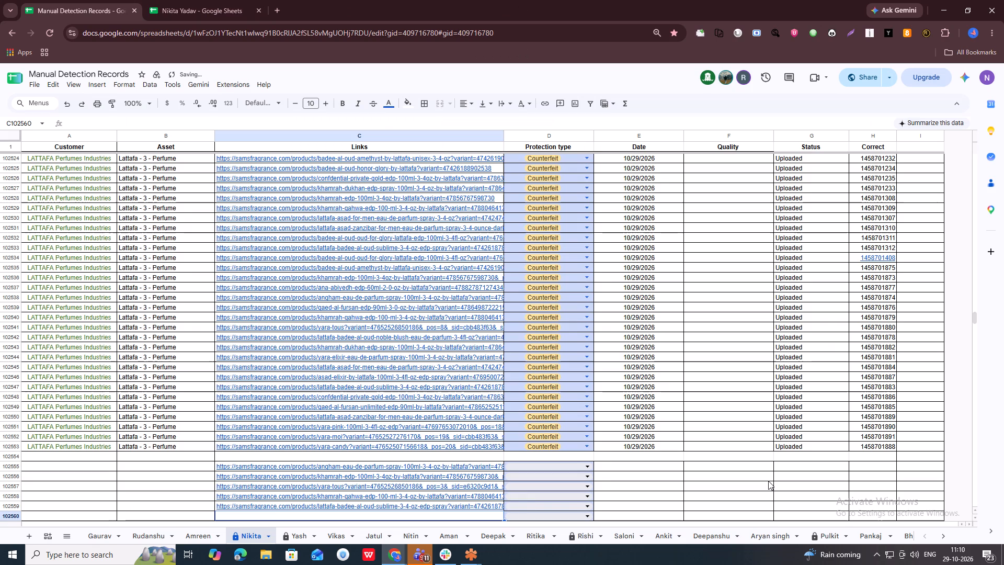
key(ctrl+v)
key(Down)
Copy the Ana Abiyedh EDP 60ML listing link into the next Links cell of the records sheet.
key(alt+Tab)
key(Right)
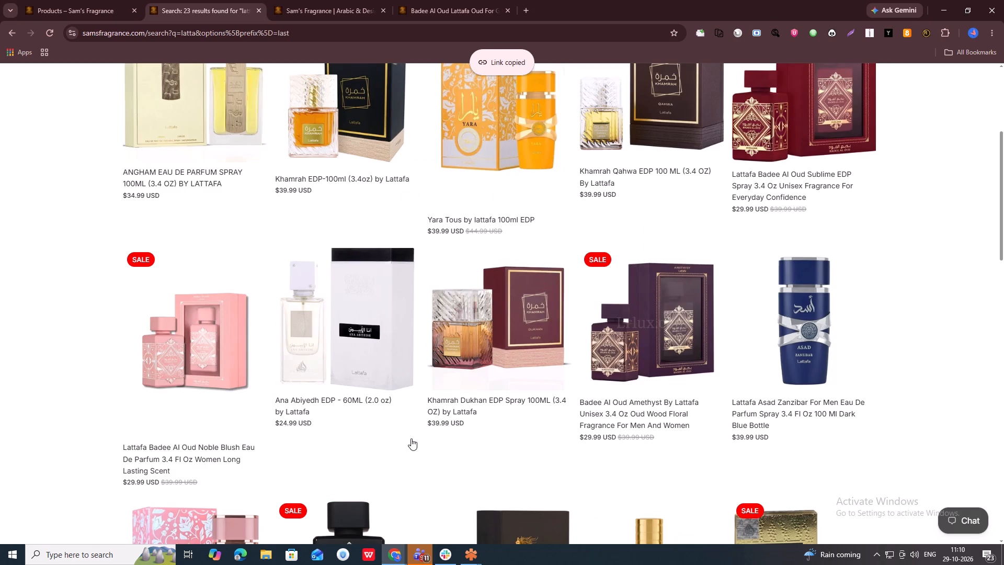
right_click(353, 402)
click(396, 328)
key(alt+Tab)
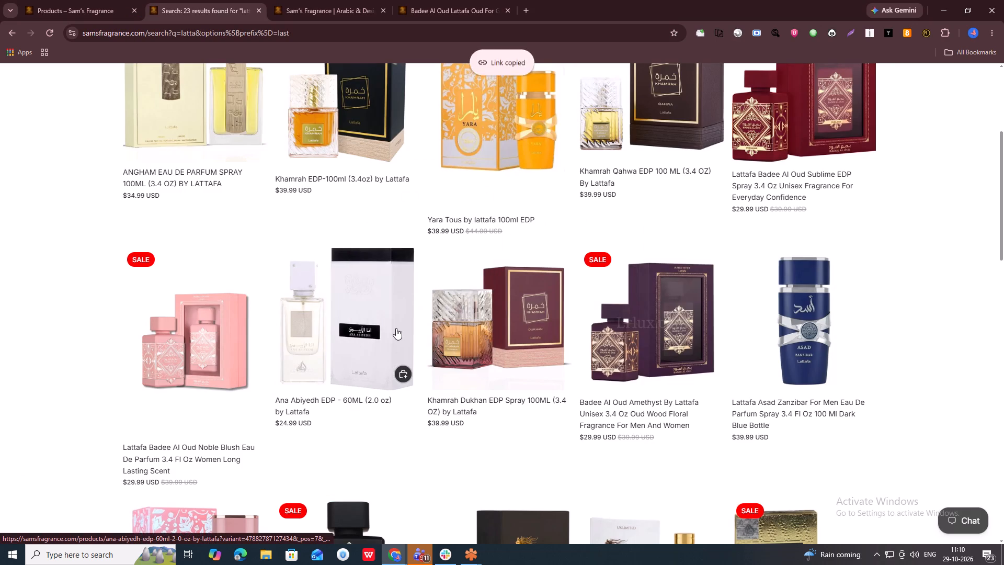
key(ctrl+v)
key(Down)
Copy the Khamrah Dukhan EDP Spray 100ML listing link into the next Links cell of the records sheet.
key(alt+Tab)
key(Right)
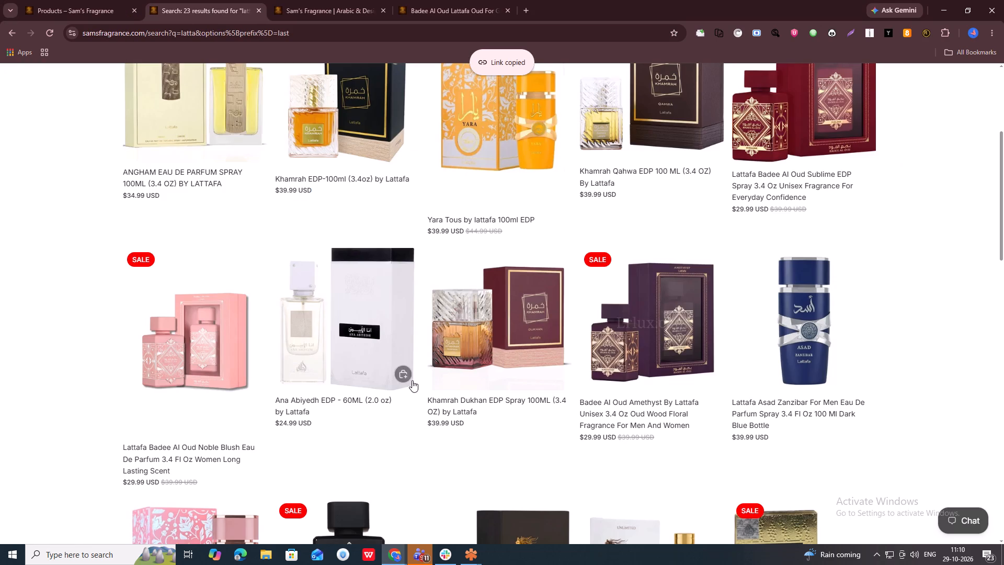
right_click(465, 403)
click(522, 323)
key(alt+Tab)
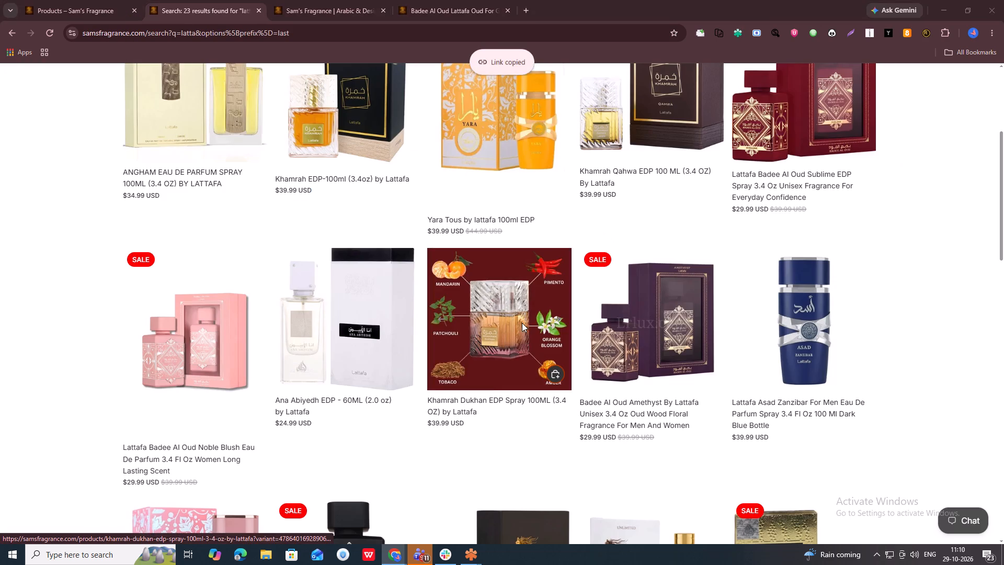
key(ctrl+v)
key(Down)
Copy the Badee Al Oud Amethyst listing link into the next Links cell of the records sheet.
key(alt+Tab)
key(Right)
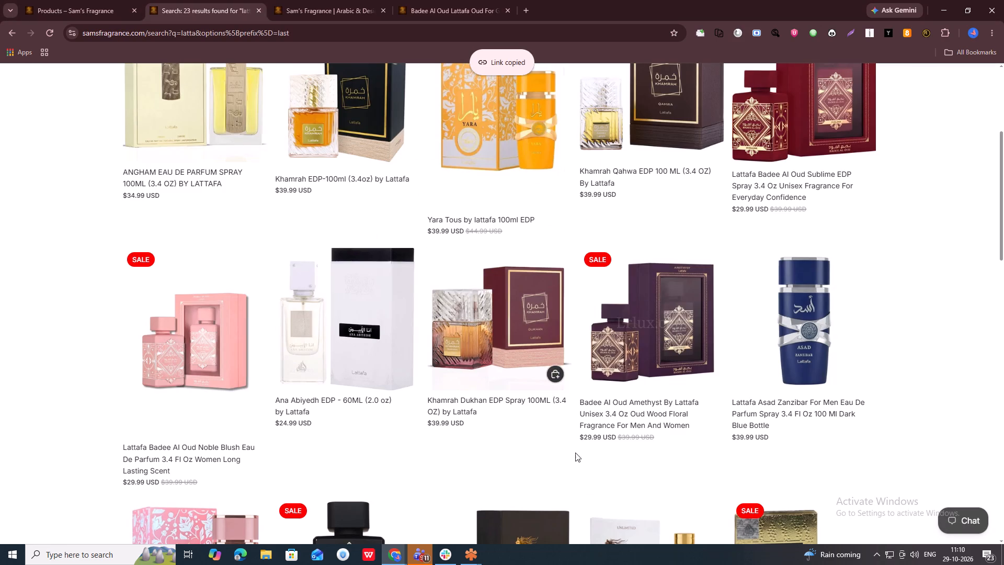
right_click(634, 412)
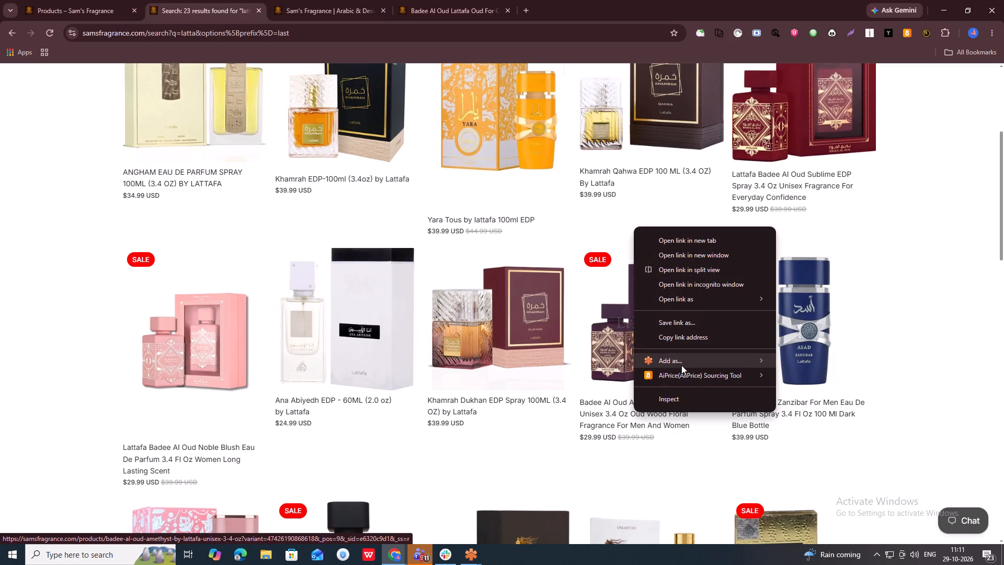
click(698, 340)
key(alt+Tab)
key(ctrl+v)
key(Down)
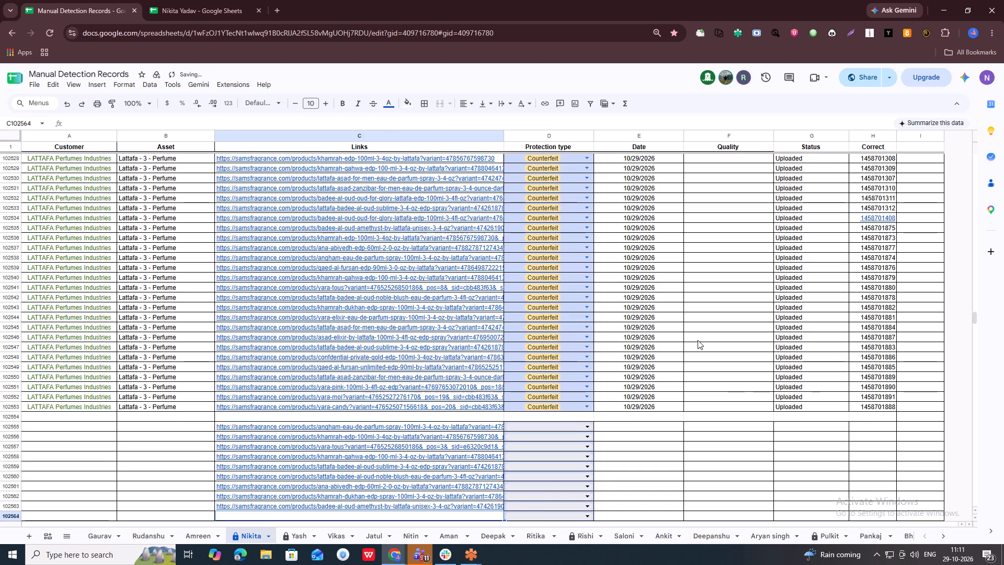
Copy the Lattafa Asad Zanzibar For Men listing link into the next Links cell of the records sheet.
key(alt+Tab)
key(Right)
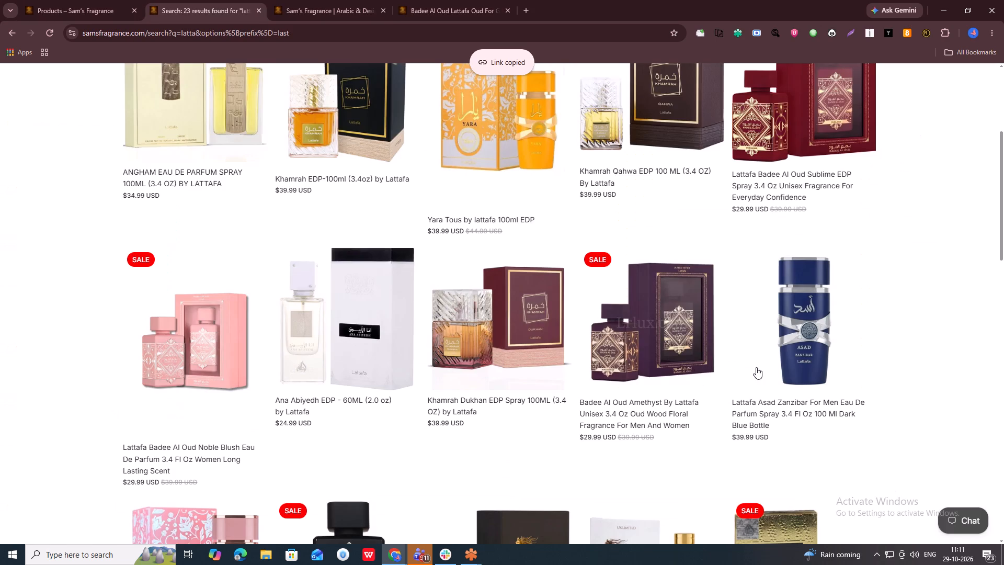
right_click(798, 409)
click(833, 334)
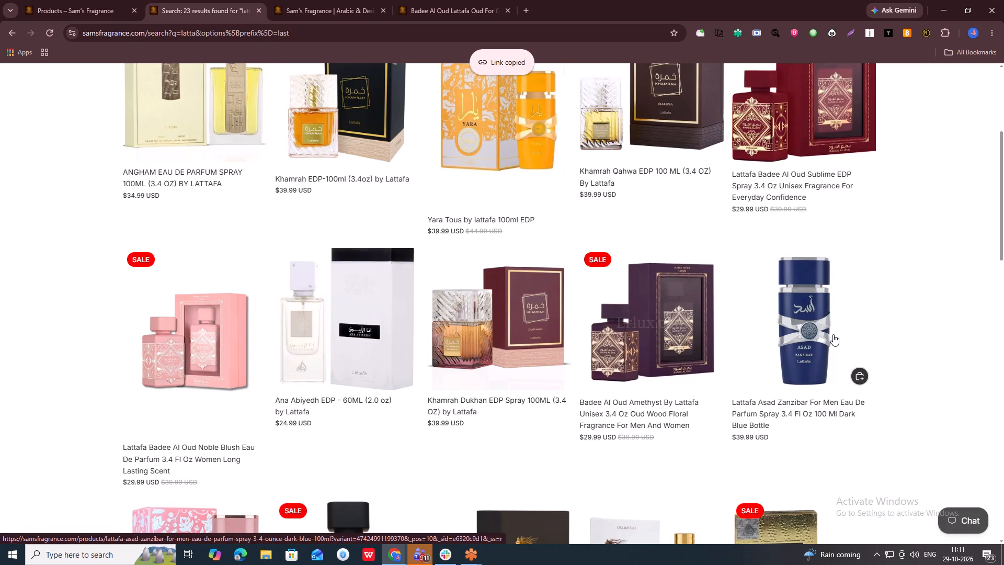
key(alt+Tab)
key(ctrl+v)
key(Down)
Copy the Yara Elixir Eau De Parfum Spray 100ml listing link into the next Links cell of the records sheet.
key(alt+Tab)
key(Down)
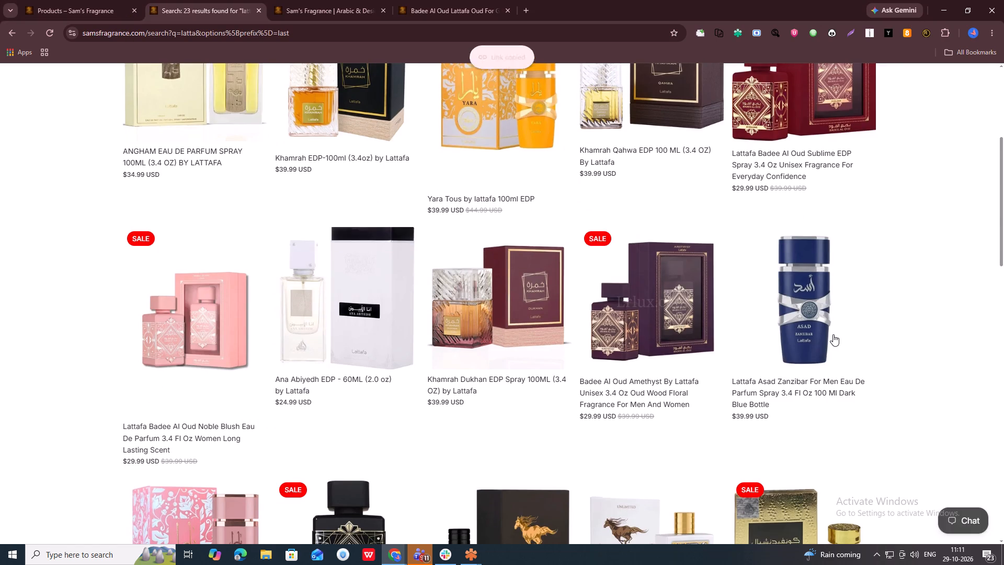
scroll(832, 338, down, 7)
right_click(161, 270)
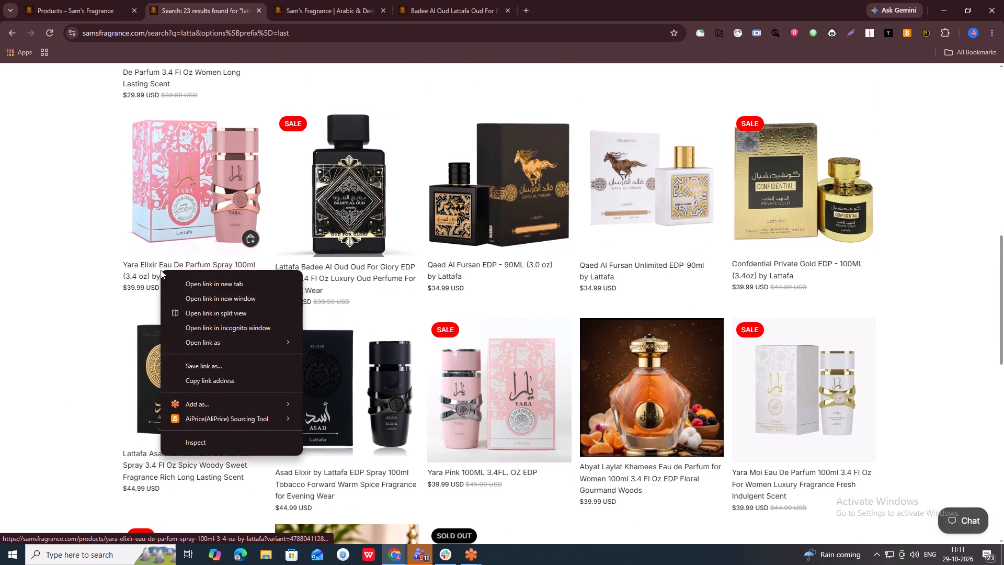
click(186, 377)
key(alt+Tab)
key(ctrl+v)
key(Down)
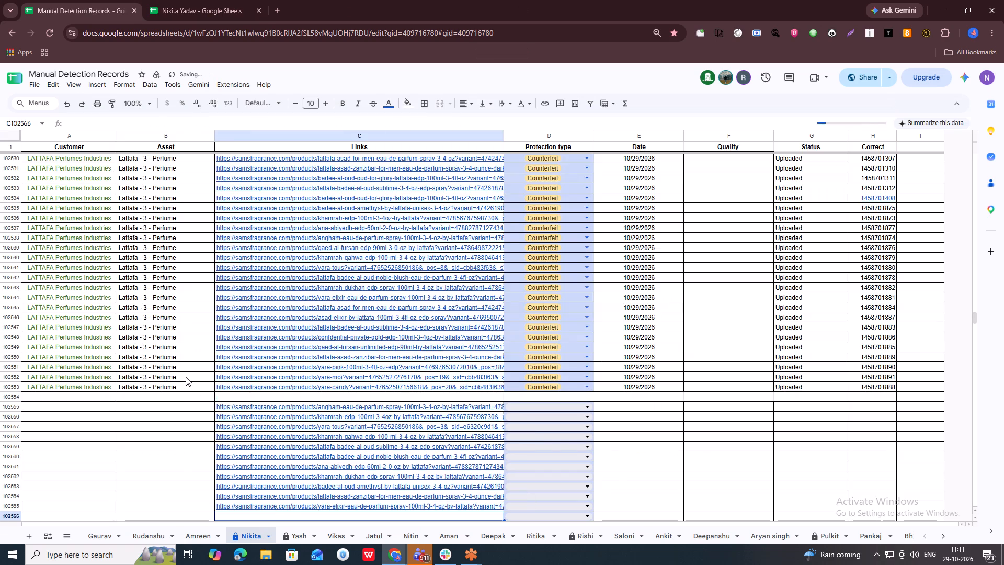
Copy the Lattafa Badee Al Oud Oud For Glory listing link into the next Links cell of the records sheet.
key(alt+Tab)
key(Right)
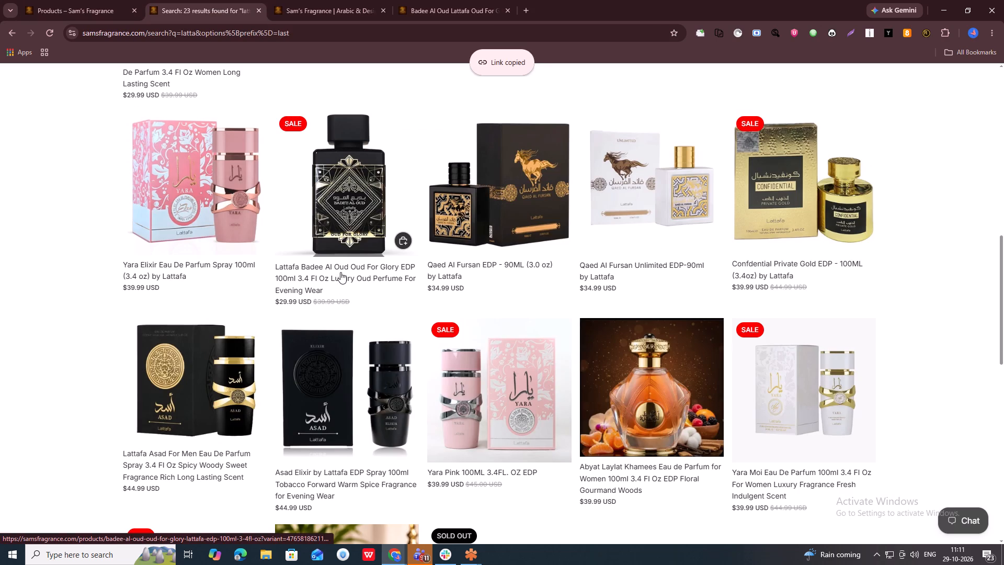
right_click(340, 272)
click(378, 380)
key(alt+Tab)
key(ctrl+v)
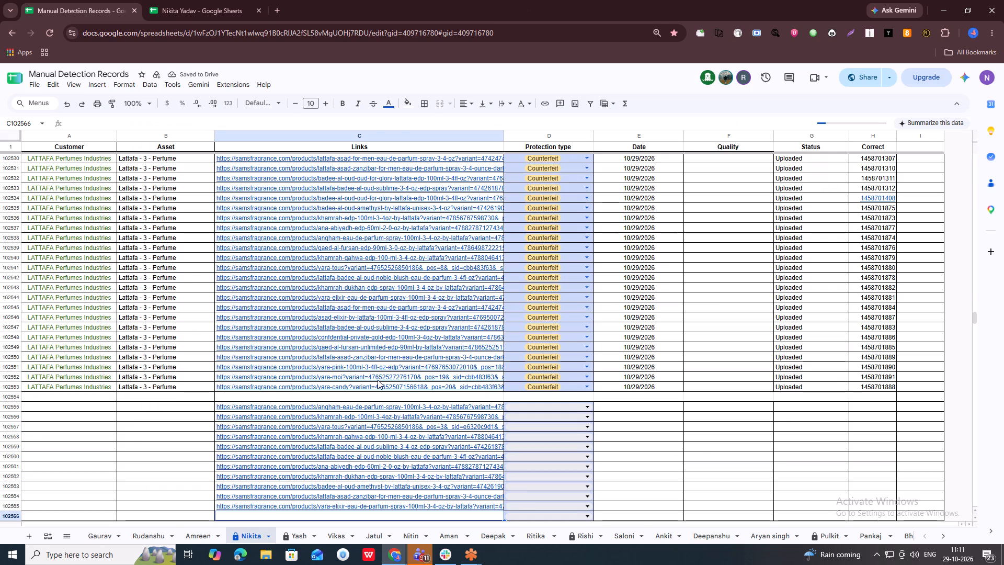
key(Down)
Copy the Qaed Al Fursan EDP 90ML listing link into the Links cell below the Oud For Glory link.
key(alt+Tab)
key(Right)
right_click(500, 265)
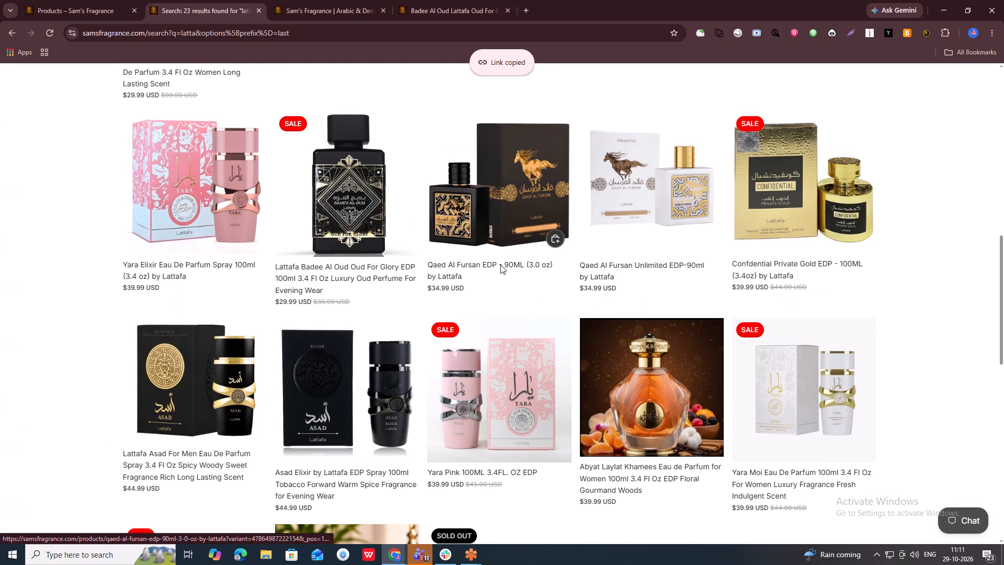
click(524, 373)
key(alt+Tab)
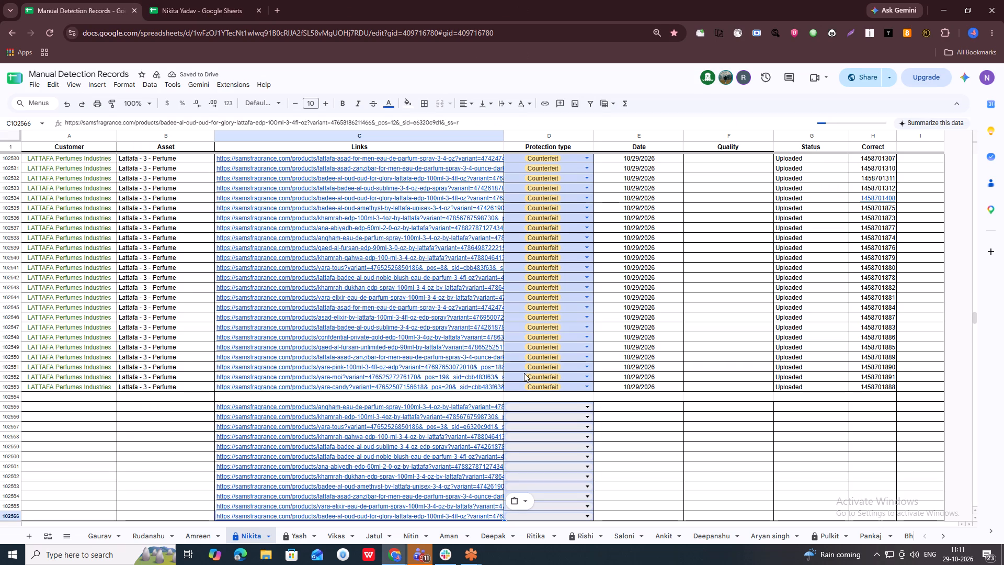
key(Down)
key(ctrl+v)
key(Down)
Copy the Qaed Al Fursan Unlimited EDP-90ml listing link into the next Links cell of the records sheet.
key(alt+Tab)
key(Right)
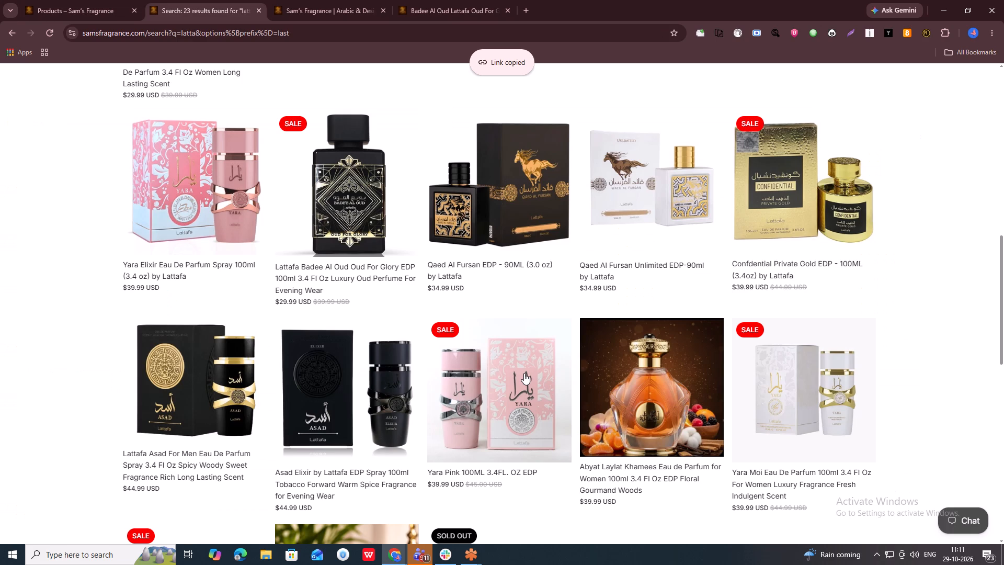
right_click(642, 268)
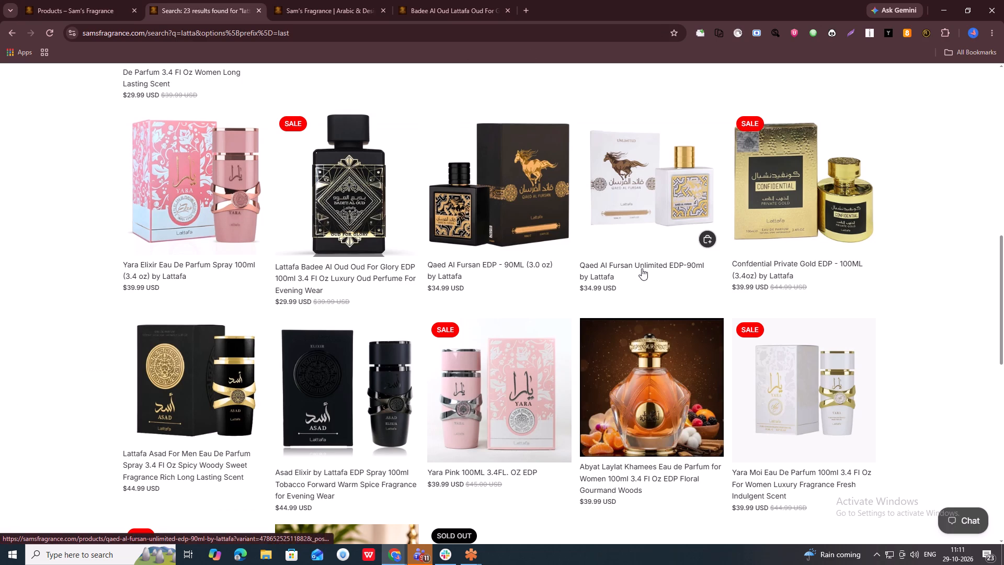
click(683, 379)
key(alt+Tab)
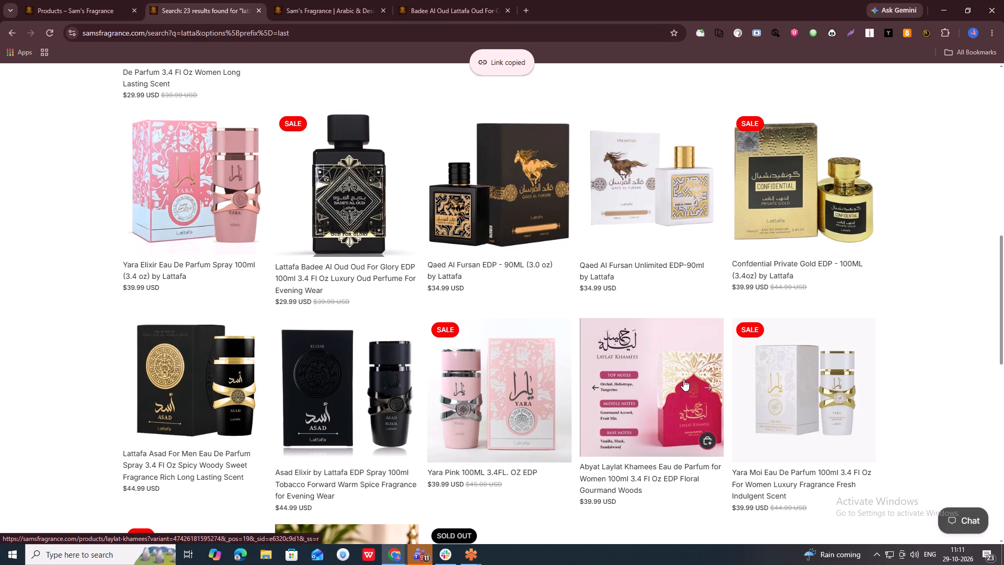
key(ctrl+v)
key(Down)
Copy the Confdential Private Gold EDP 100ML listing link into the next Links cell of the records sheet.
key(alt+Tab)
key(Right)
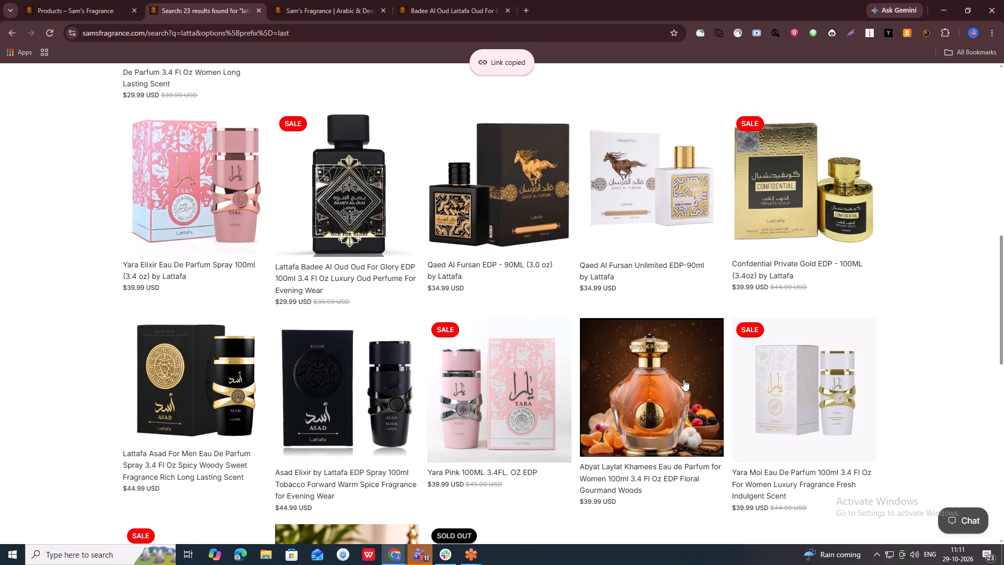
right_click(778, 271)
click(813, 381)
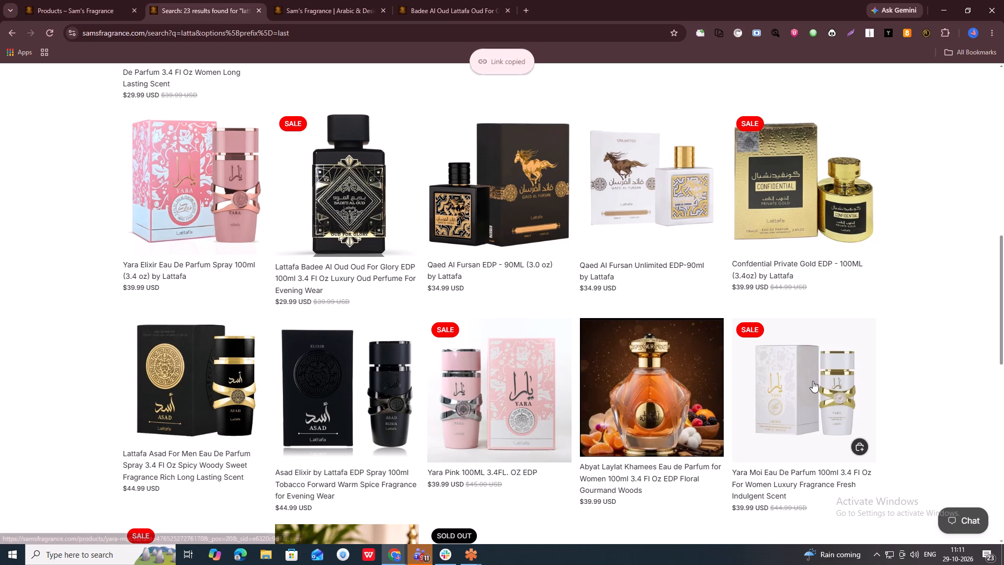
key(alt+Tab)
key(Down)
key(ctrl+v)
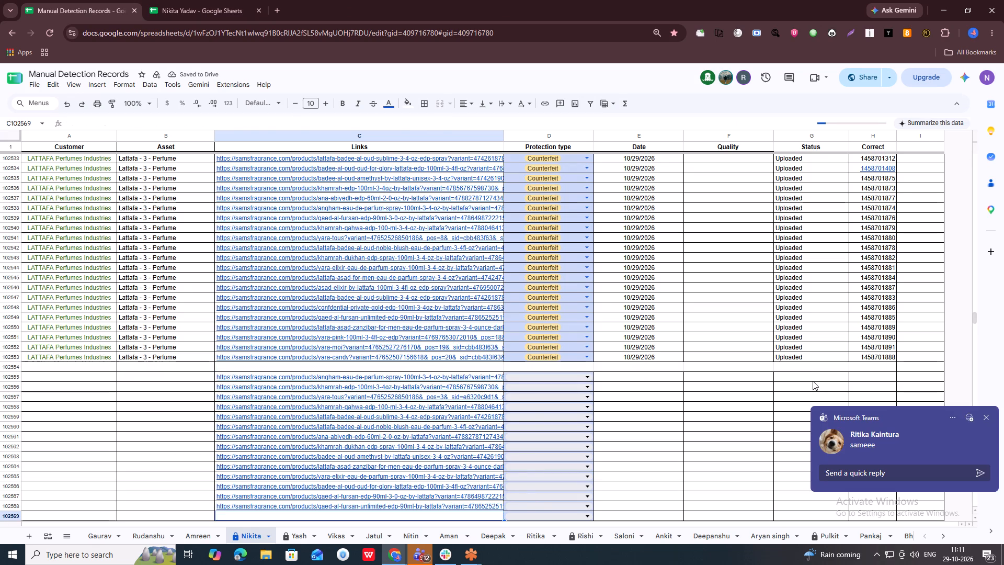
key(Down)
Copy the Lattafa Asad For Men Eau De Parfum listing link into the next Links cell of the records sheet.
key(alt+Tab)
key(Down)
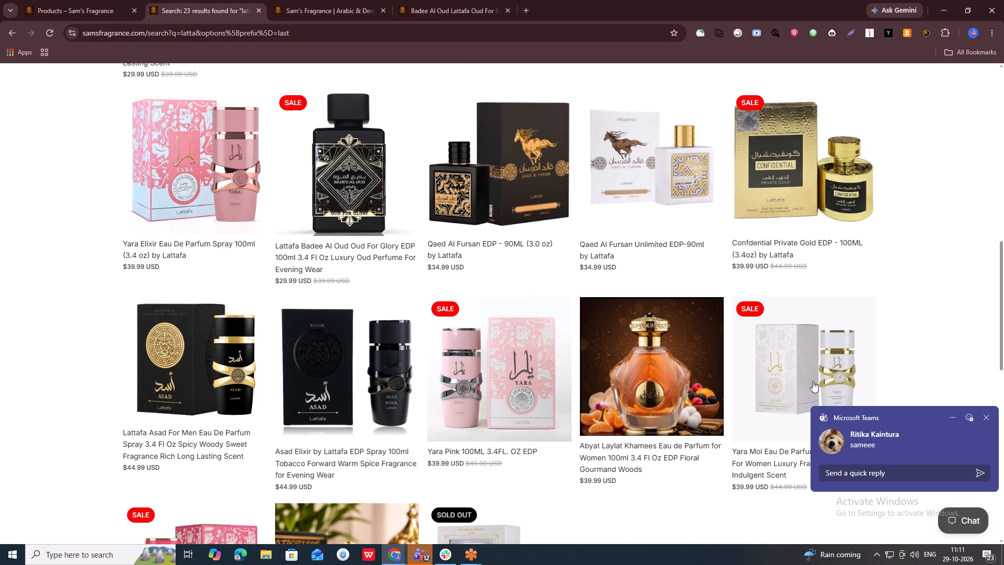
right_click(177, 446)
click(243, 374)
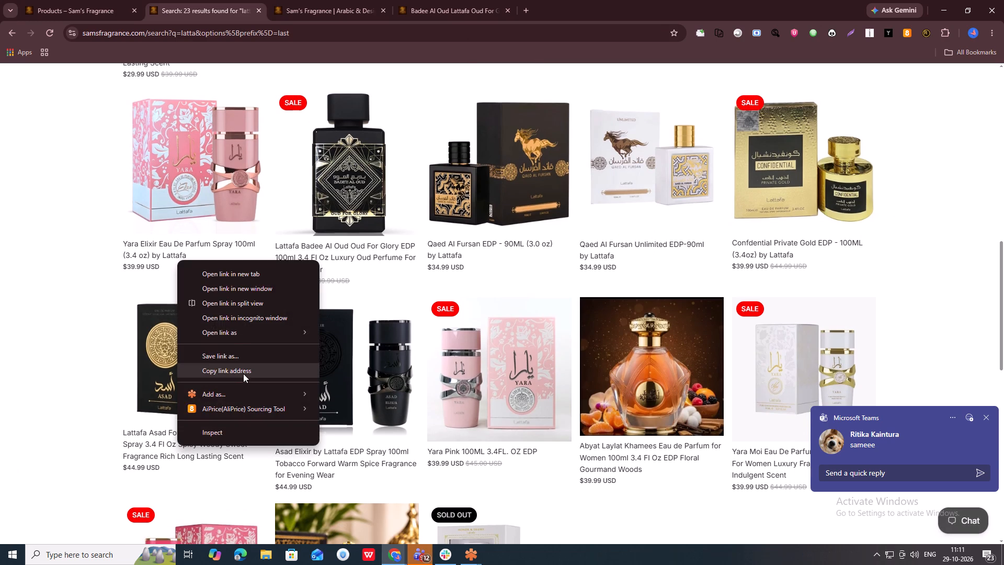
key(alt+Tab)
key(ctrl+v)
key(Down)
Copy the Asad Elixir by Lattafa EDP Spray listing link into the next Links cell of the records sheet.
key(alt+Tab)
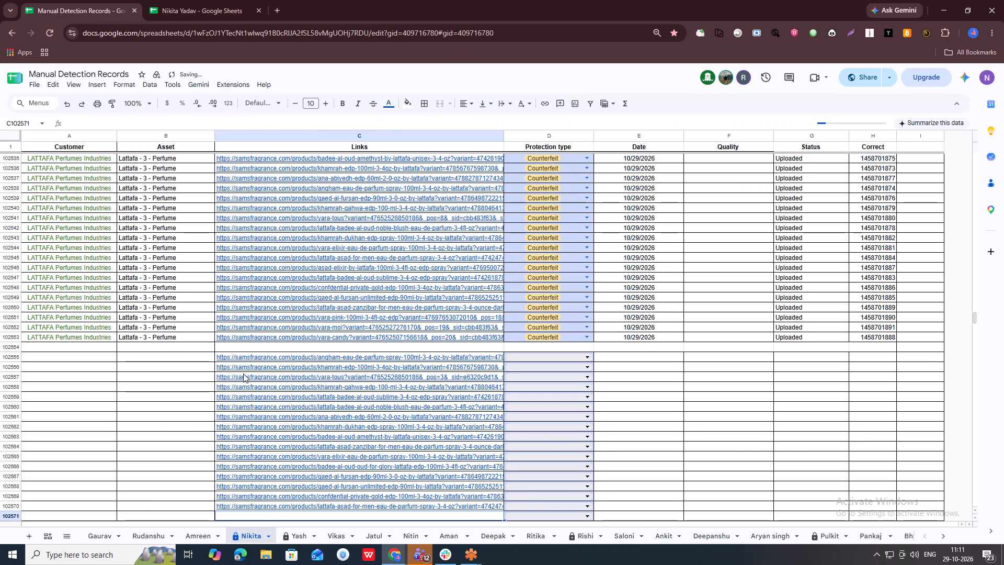
key(Right)
right_click(344, 461)
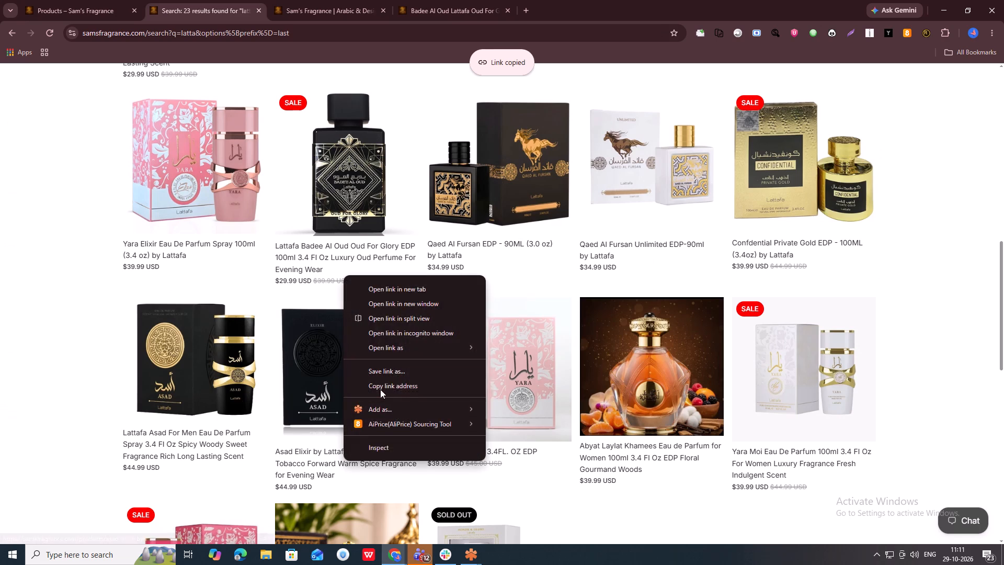
click(383, 385)
key(alt+Tab)
key(ctrl+v)
key(Down)
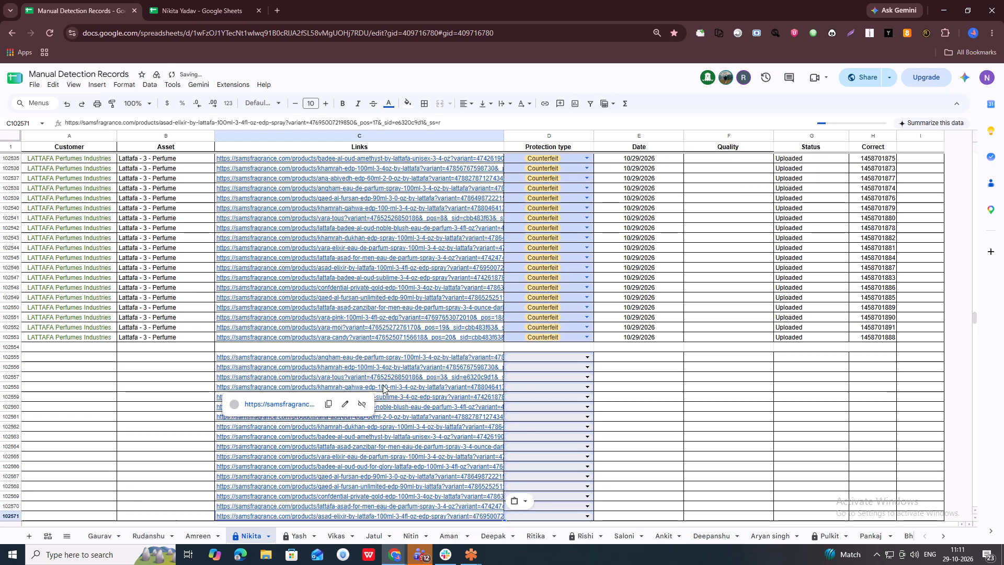
Copy the Yara Pink 100ML EDP listing link into the next Links cell of the records sheet.
key(alt+Tab)
key(Right)
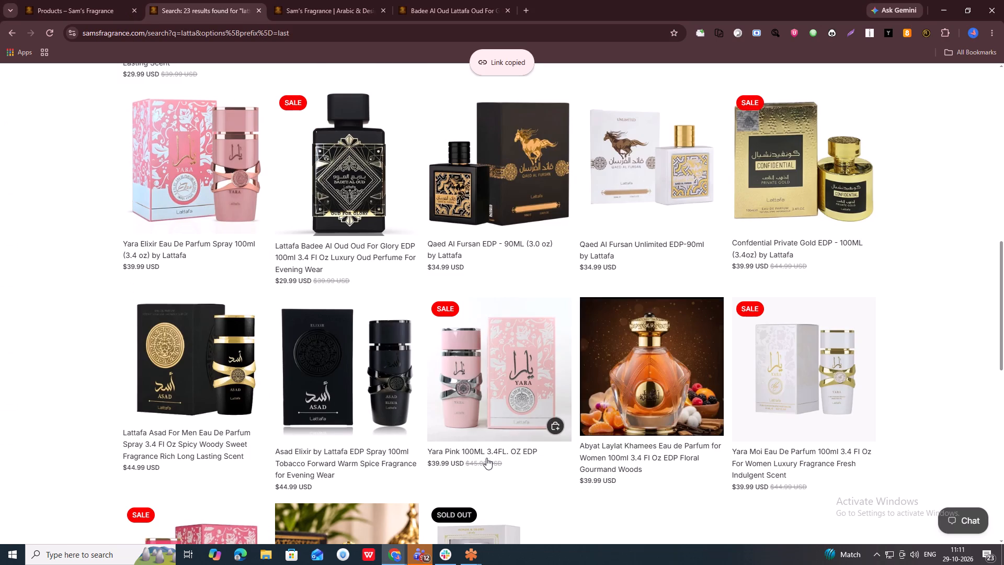
right_click(486, 458)
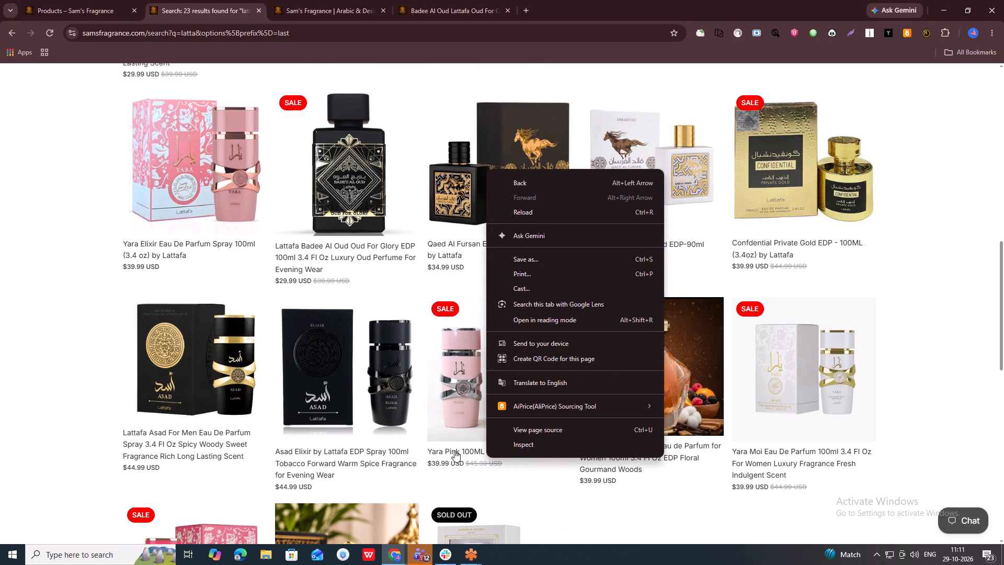
right_click(454, 450)
click(509, 375)
key(alt+Tab)
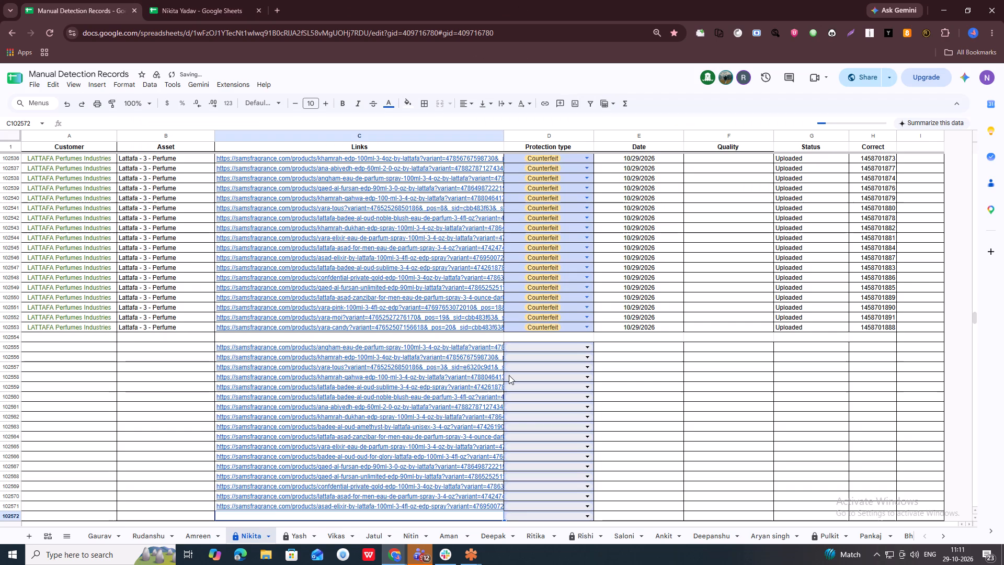
key(ctrl+v)
key(Down)
Copy the Yara Moi Eau De Parfum listing link, skipping Abyat Laylat Khamees, into the next Links cell of the records sheet.
key(alt+Tab)
key(Right)
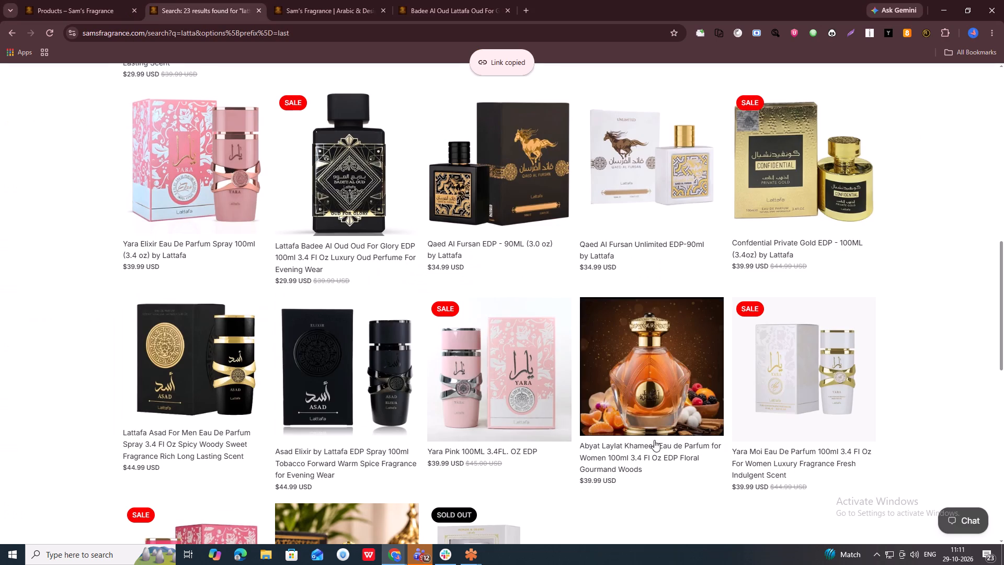
right_click(780, 461)
click(818, 390)
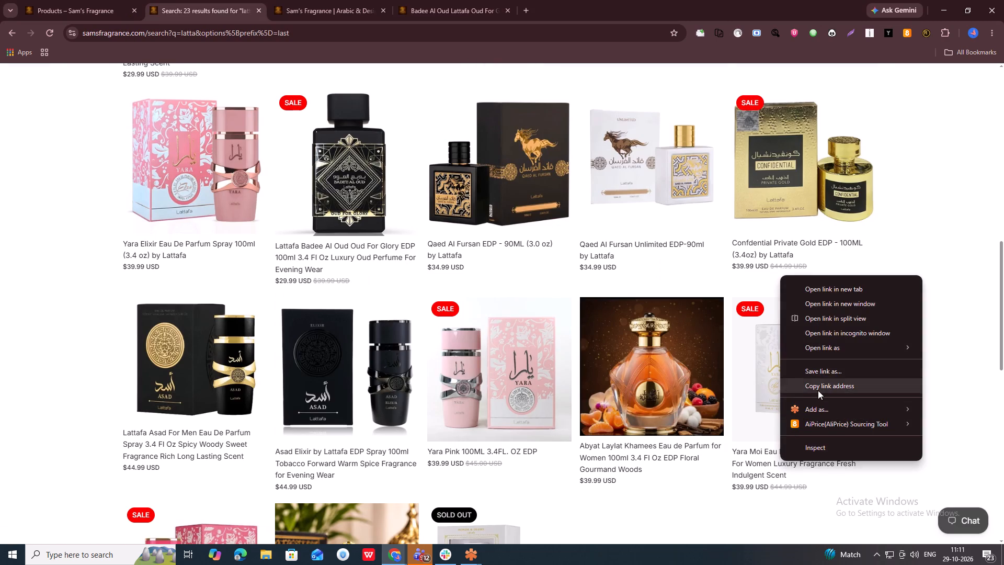
key(alt+Tab)
key(ctrl+v)
key(Down)
Copy the Yara Candy Eau De Parfum listing link into the next Links cell of the records sheet.
key(alt+Tab)
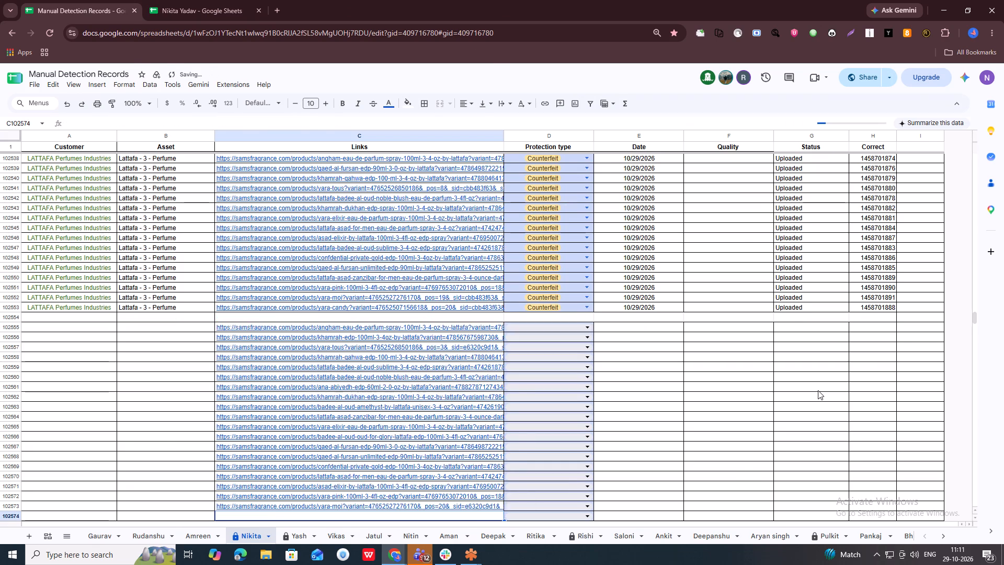
key(Down)
scroll(818, 390, down, 6)
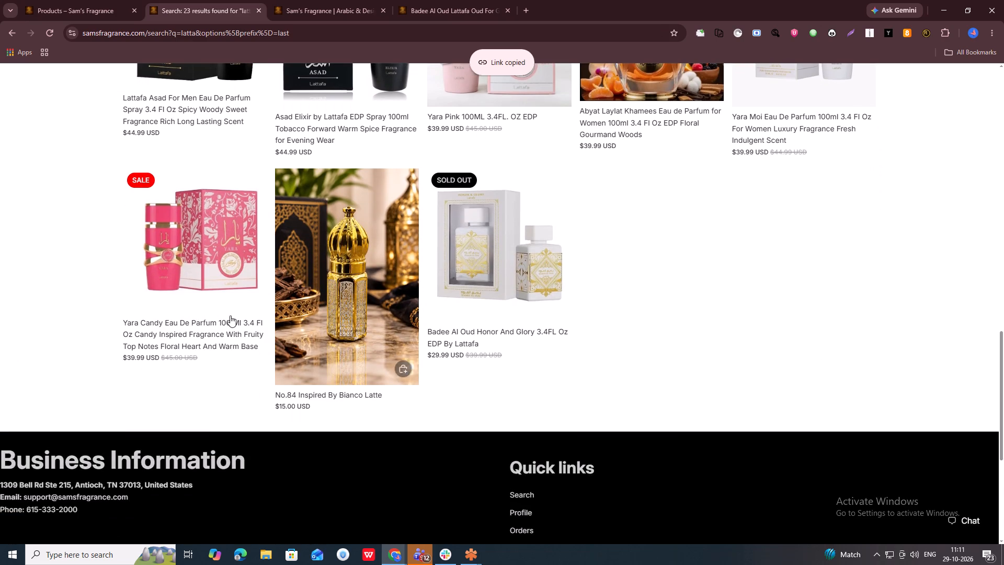
right_click(210, 331)
click(259, 437)
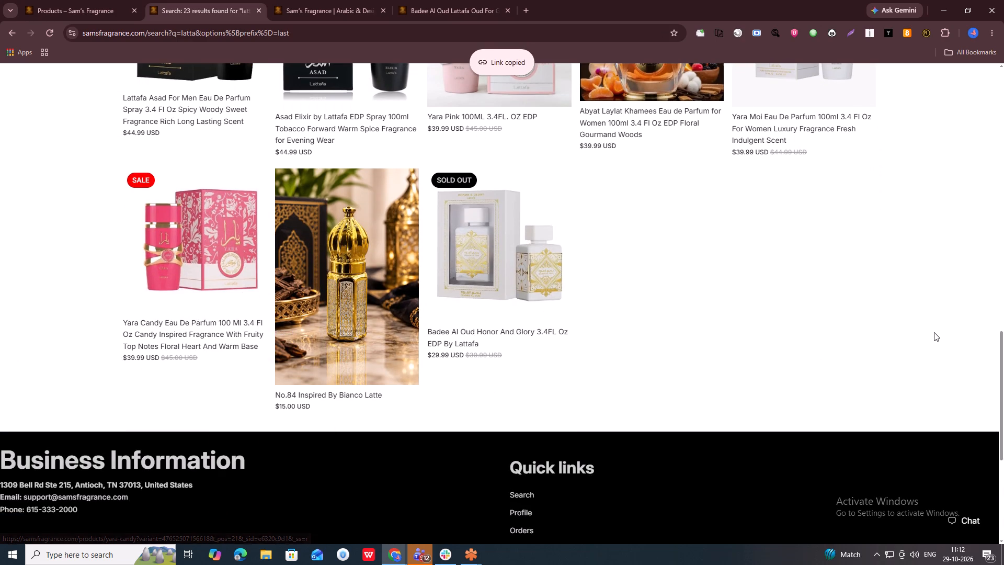
key(alt+Tab)
key(ctrl+v)
key(Down)
Copy the Badee Al Oud Honor And Glory listing link, skipping No.84, into the next Links cell of the records sheet.
key(alt+Tab)
key(Right)
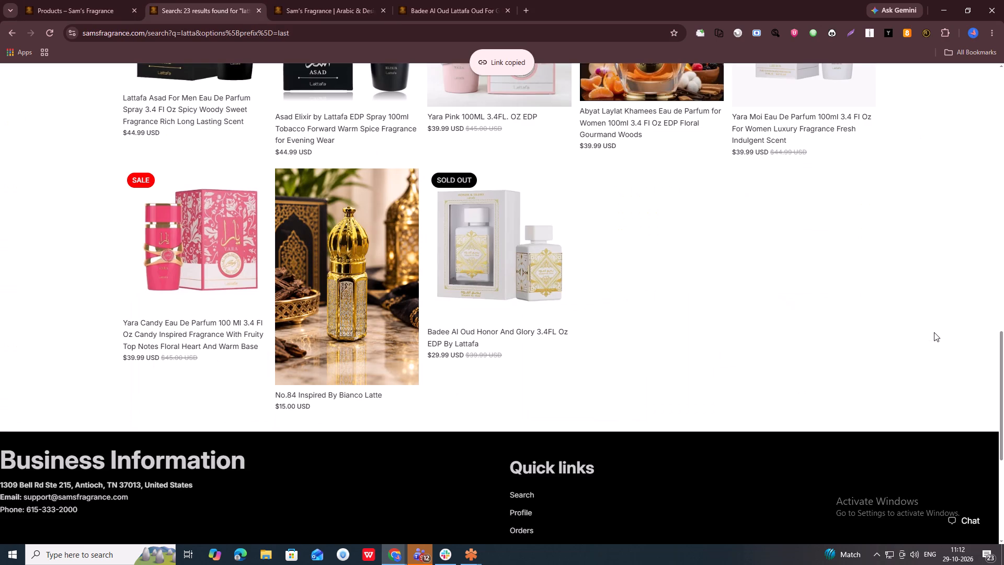
right_click(478, 331)
click(498, 439)
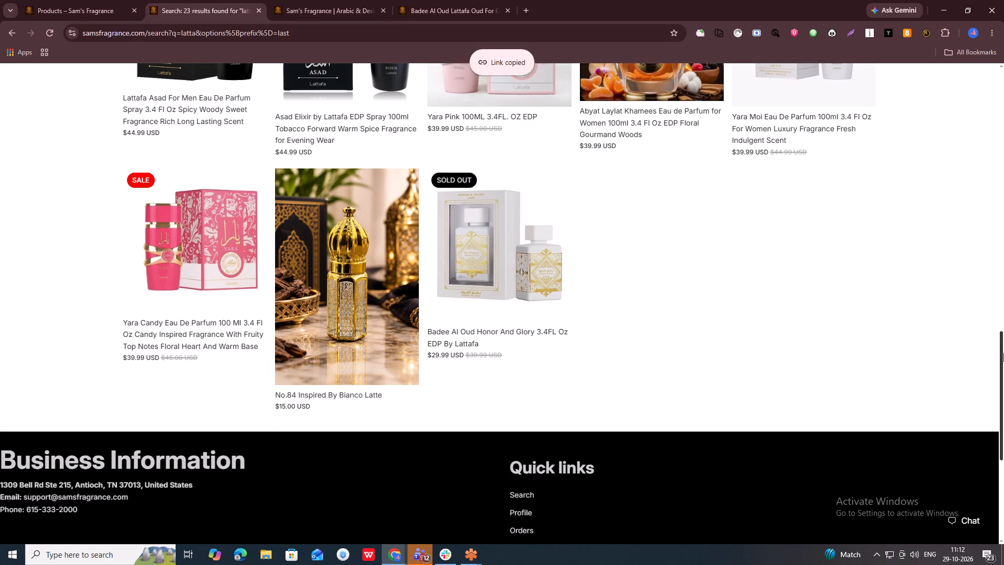
key(alt+Tab)
key(ctrl+v)
Submit the whole block of newly collected links as detection links in the Red Points New Incident form for Lattafa - 3 - Perfume.
key(ctrl+shift+Up)
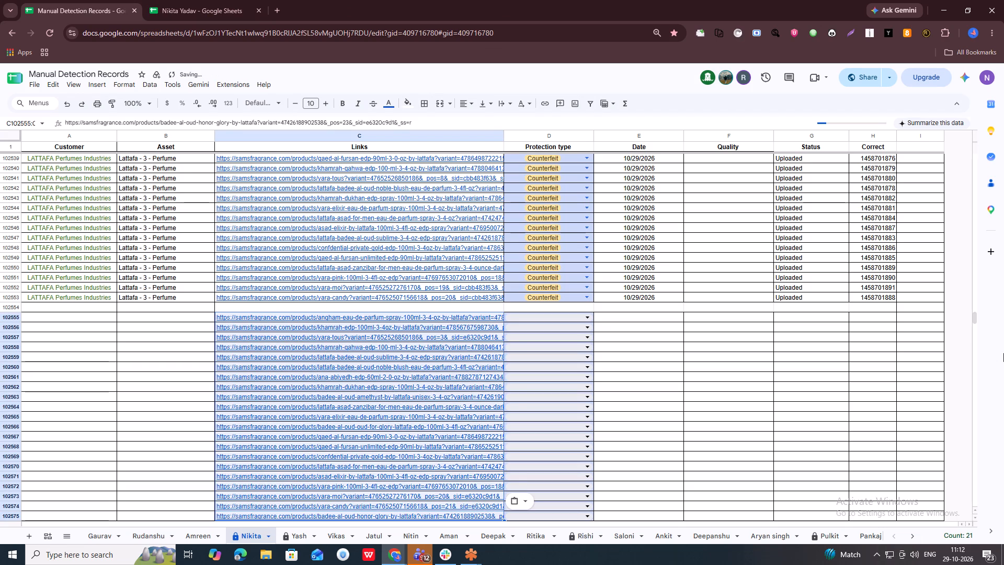
key(ctrl+c)
key(ctrl+c)
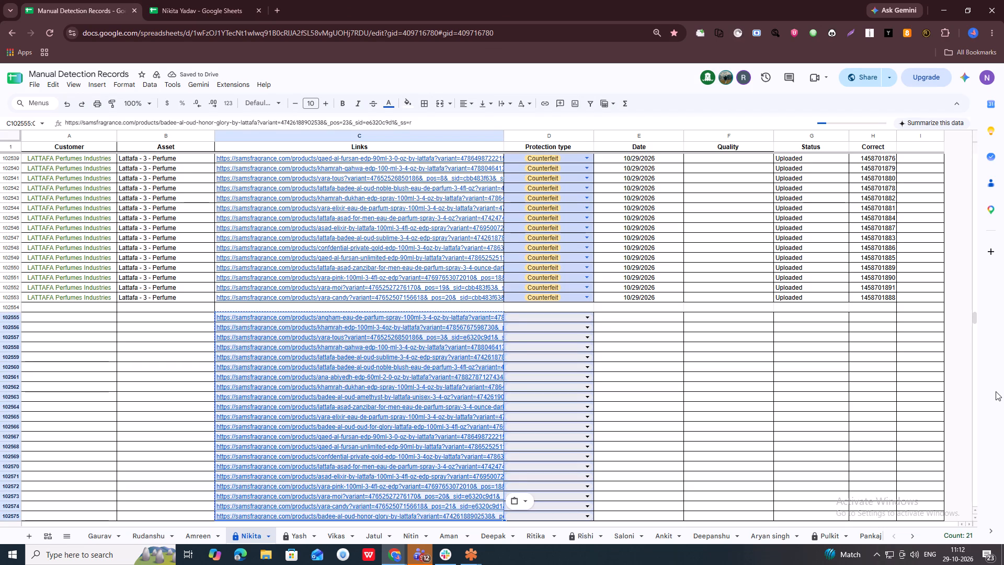
key(alt+Tab)
key(alt+Tab)
click(457, 388)
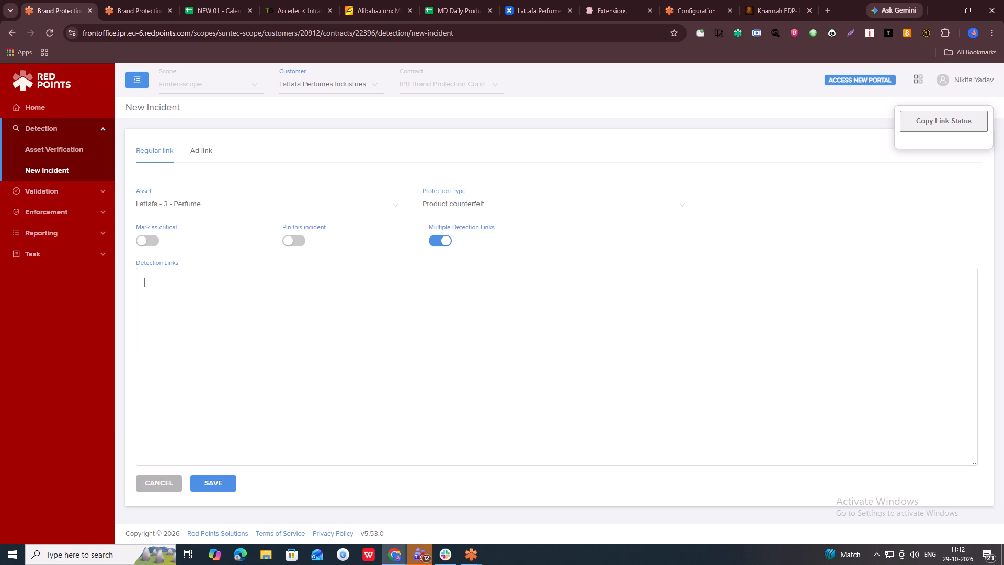
key(ctrl+v)
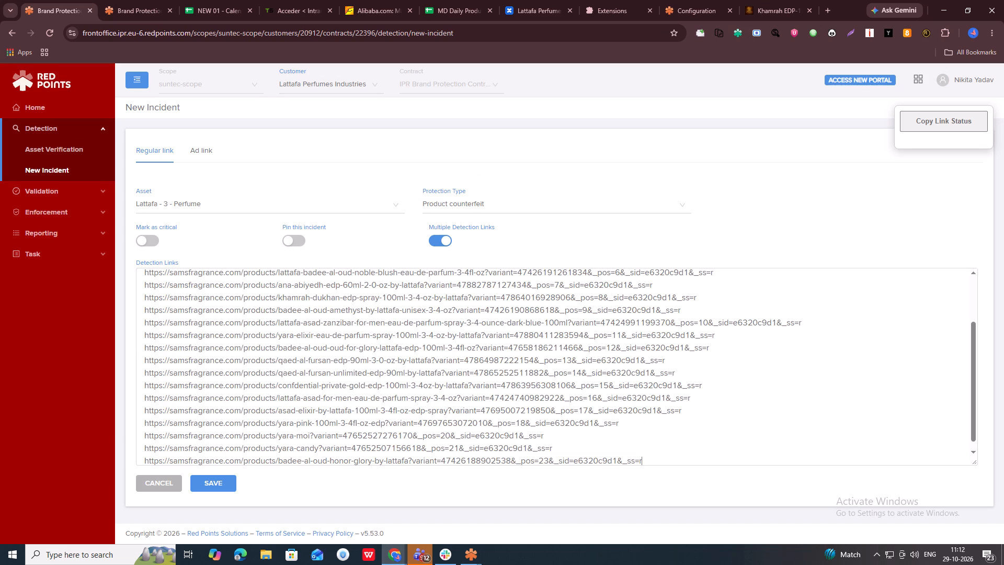
click(214, 484)
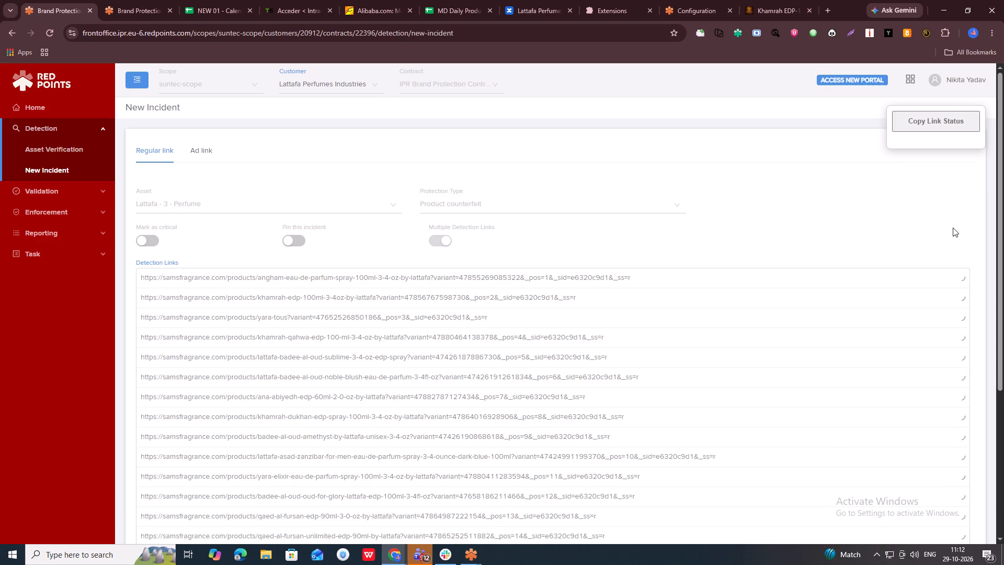
Copy the link status of the submitted incidents into the records sheet, starting at the Quality cell of empty row 102554.
scroll(677, 394, down, 7)
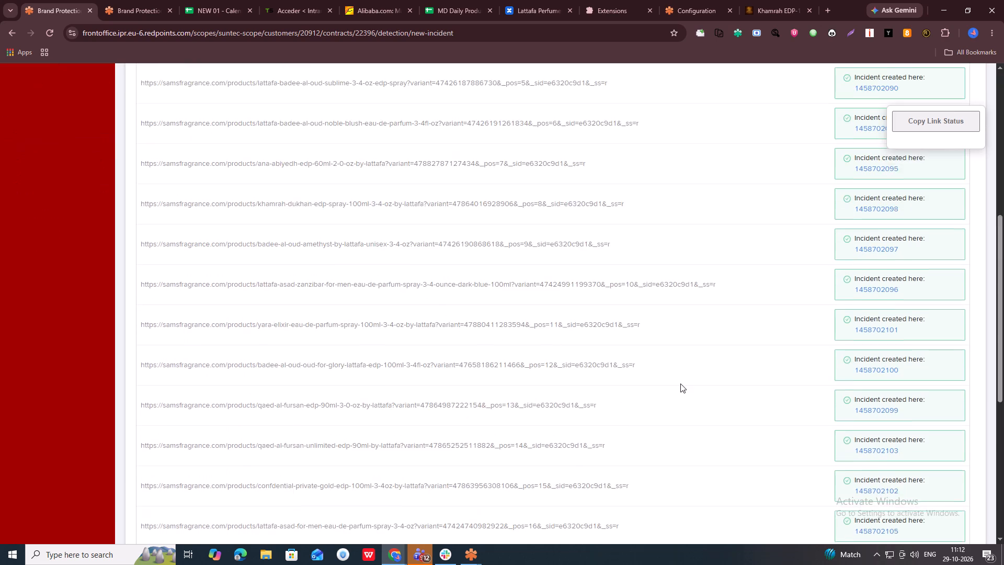
scroll(680, 383, down, 7)
click(925, 127)
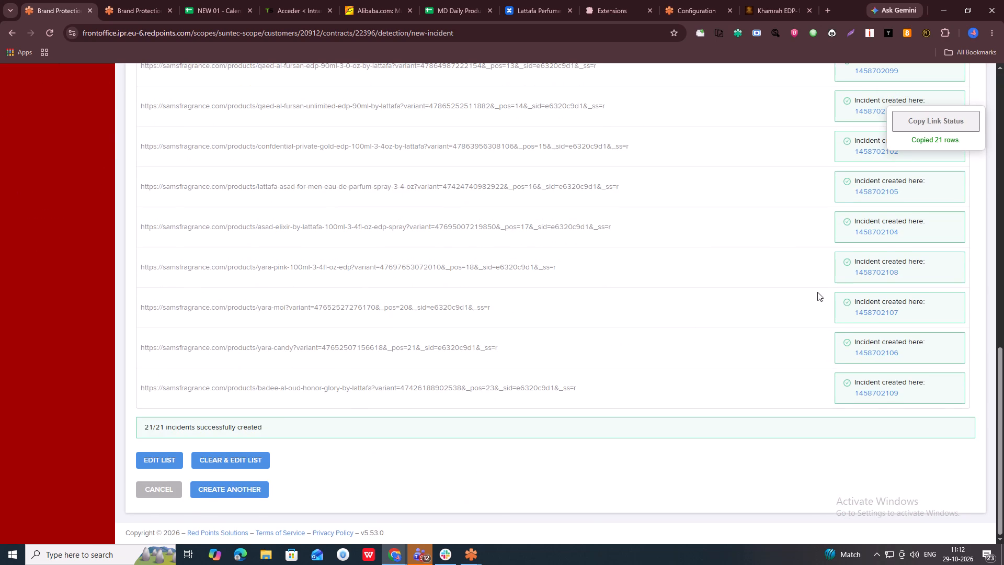
key(alt+Tab)
click(706, 310)
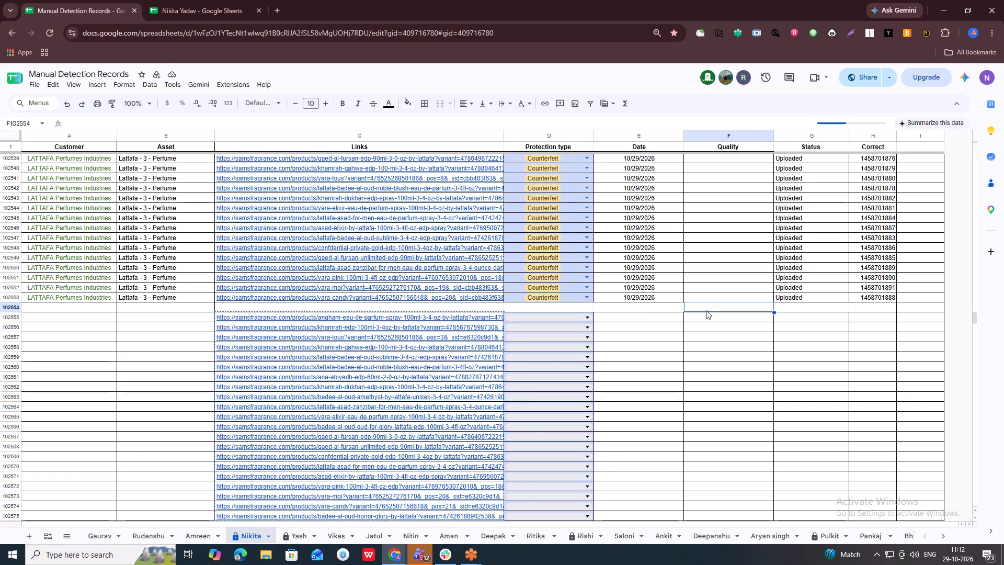
key(ctrl+v)
Delete the pasted Link, Status and Incident Id's header cells in row 102554.
key(Left)
key(Right)
key(shift+Right)
key(shift+Right)
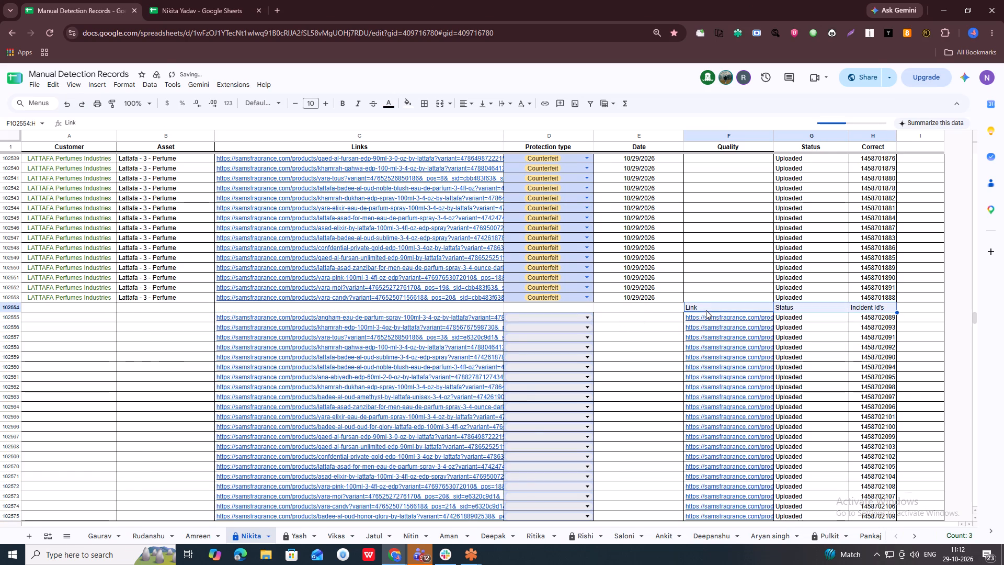
key(Delete)
Clear the duplicate links pasted in the Quality column, from row 102555 down to the last new row.
key(Down)
key(ctrl+shift+Down)
key(Delete)
Move the new block of links, statuses and incident IDs up one row, so it starts at Links cell C102554.
key(Right)
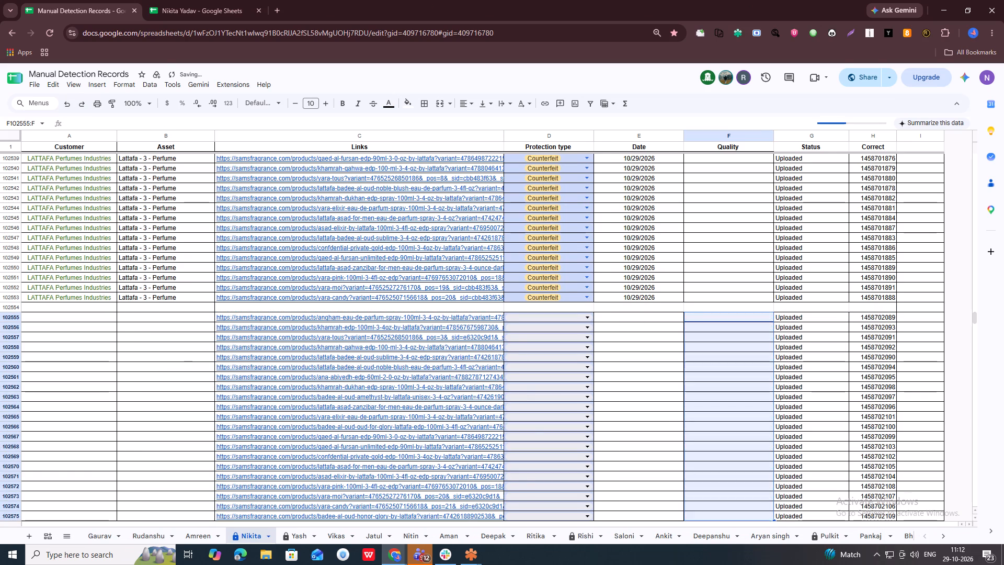
key(Left)
key(Left)
key(Left)
key(Left)
key(shift+Right)
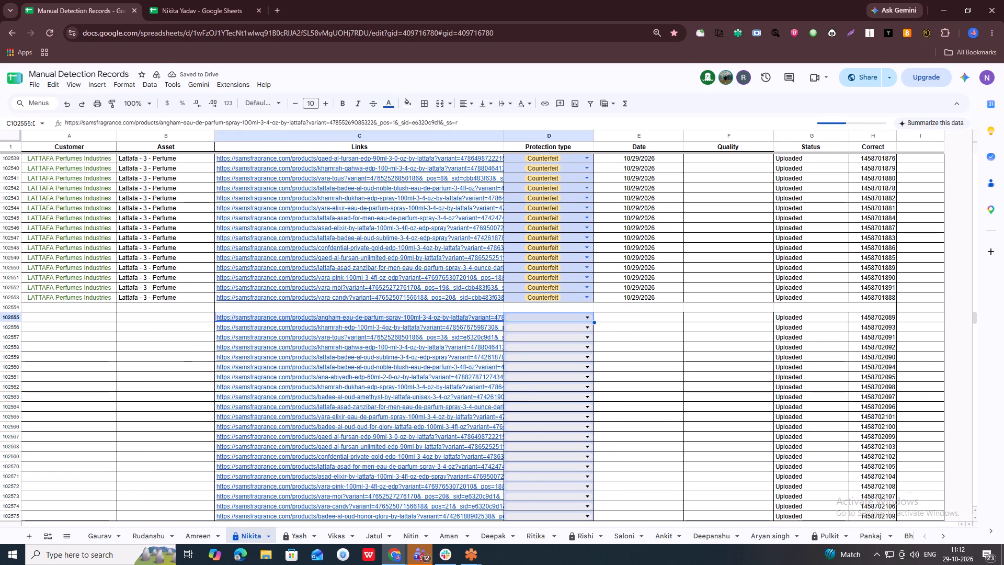
key(shift+Right)
key(shift+Right)
key(shift+Right)
key(shift+Right)
key(ctrl+shift+Down)
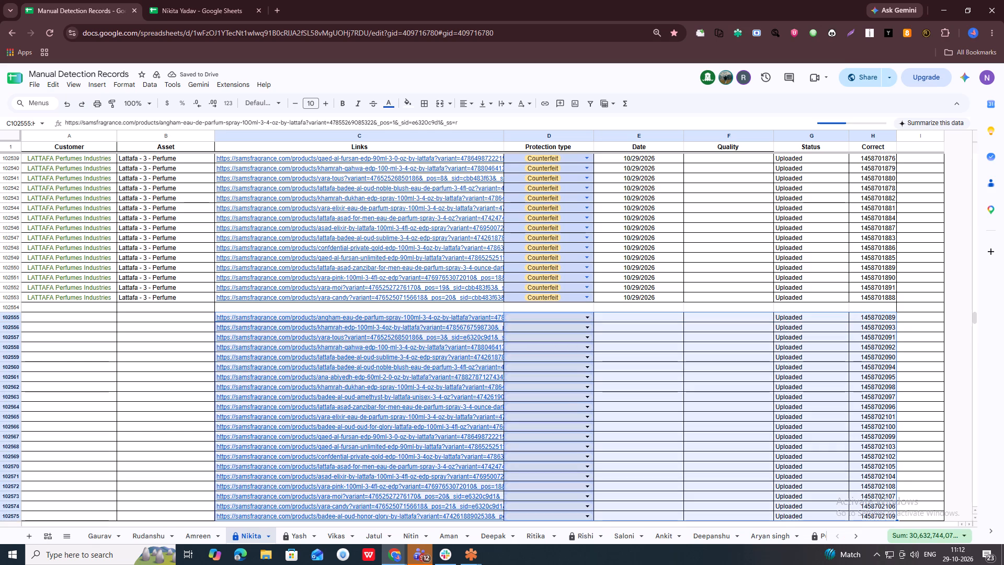
key(ctrl+x)
key(Up)
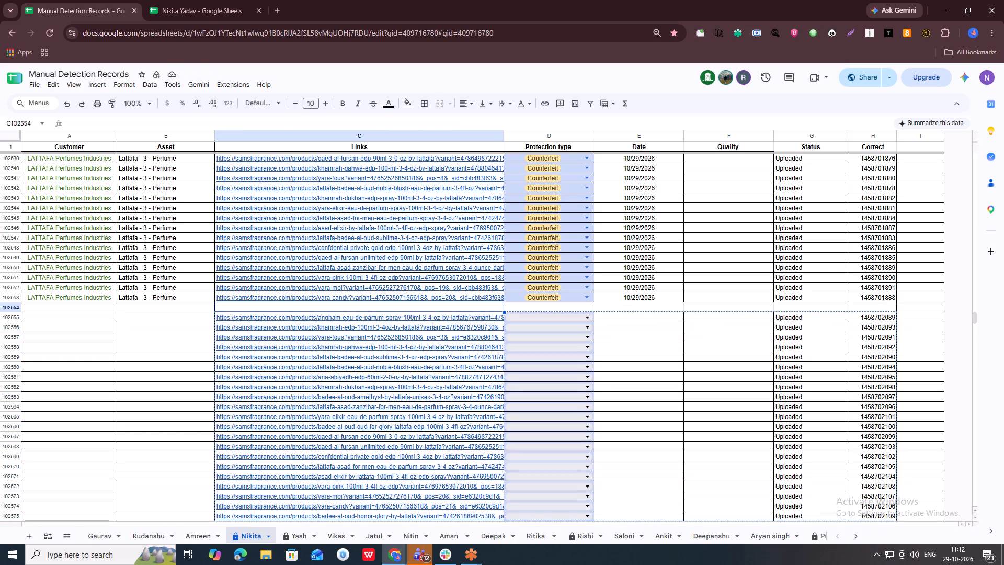
key(ctrl+v)
Fill Protection type Counterfeit and date 10/29/2026 down from row 102553 to the last new link in row 102574.
key(ctrl+Down)
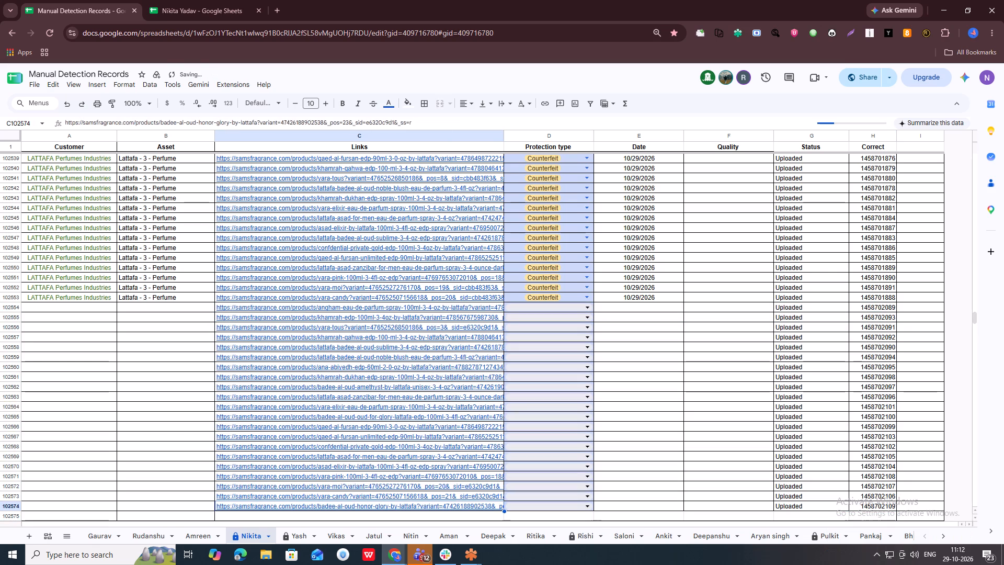
key(Right)
key(shift+Right)
key(ctrl+shift+Up)
key(ctrl+d)
Fill Customer LATTAFA Perfumes Industries and Asset Lattafa - 3 - Perfume down from row 102553 to row 102574.
key(Left)
key(Left)
key(Left)
key(Left)
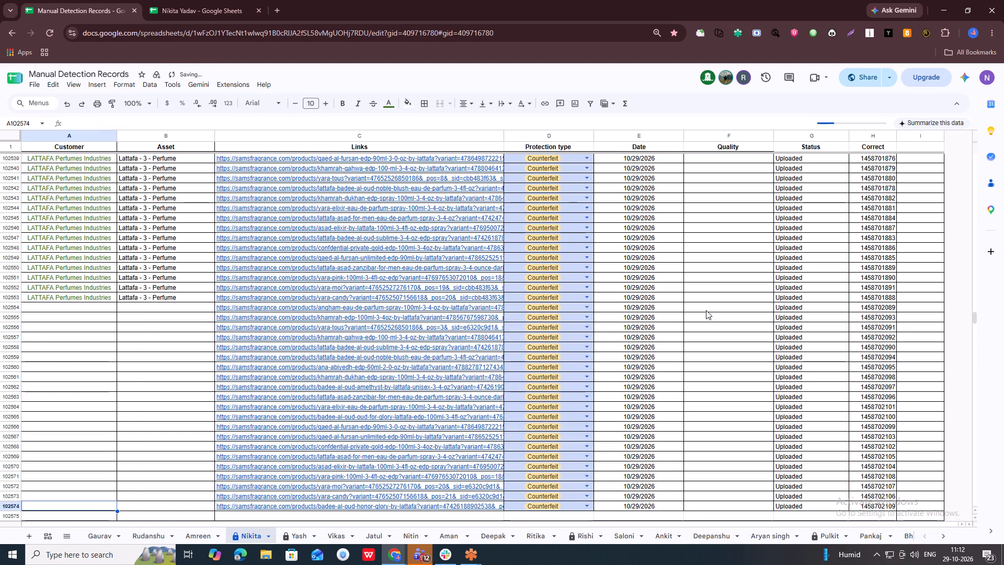
key(shift+Right)
key(ctrl+shift+Up)
key(ctrl+d)
Review the completed Lattafa rows in the records sheet up to the end of the Links column.
key(Right)
key(Right)
key(ctrl+shift+Up)
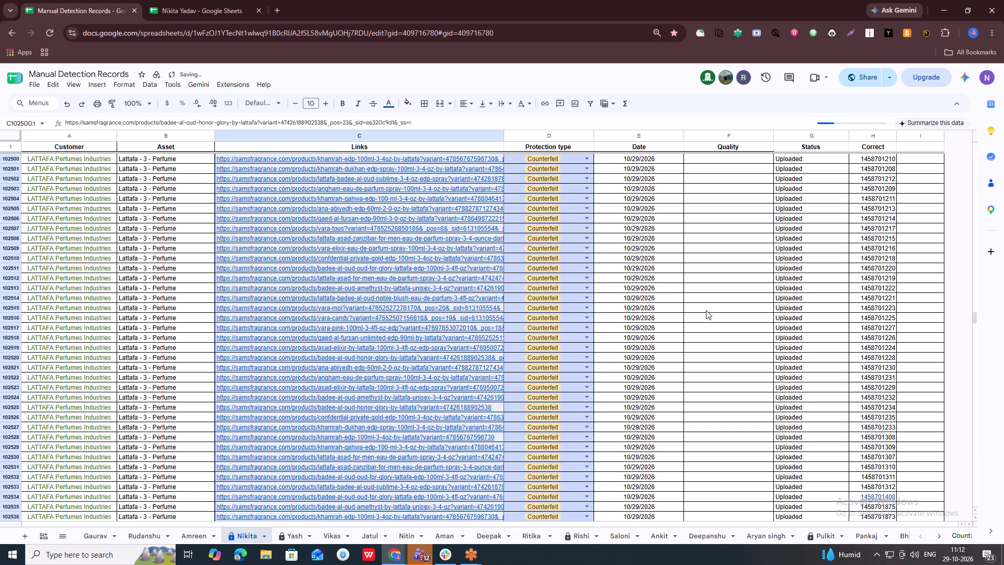
key(Down)
scroll(633, 337, up, 6)
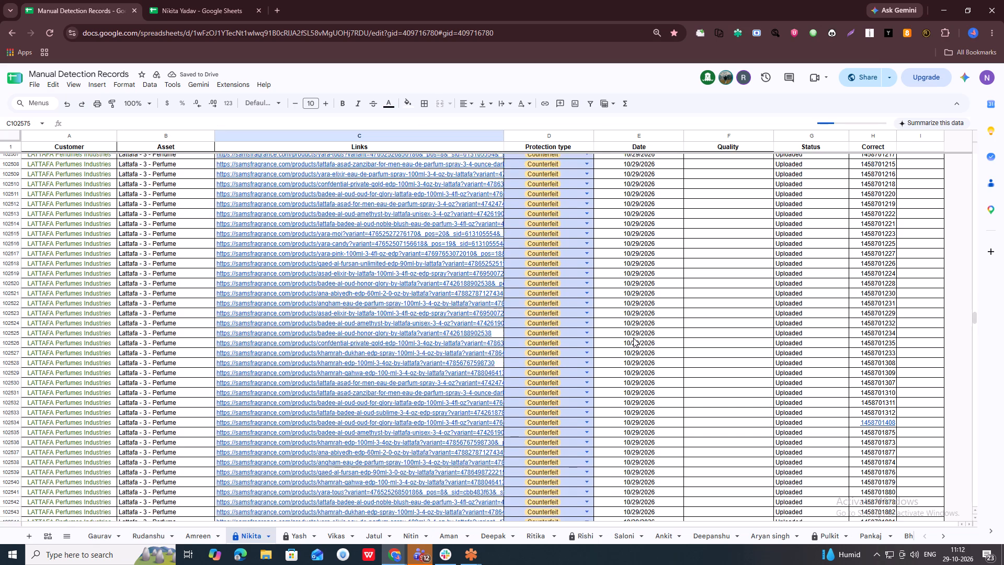
scroll(633, 338, up, 6)
scroll(633, 338, down, 13)
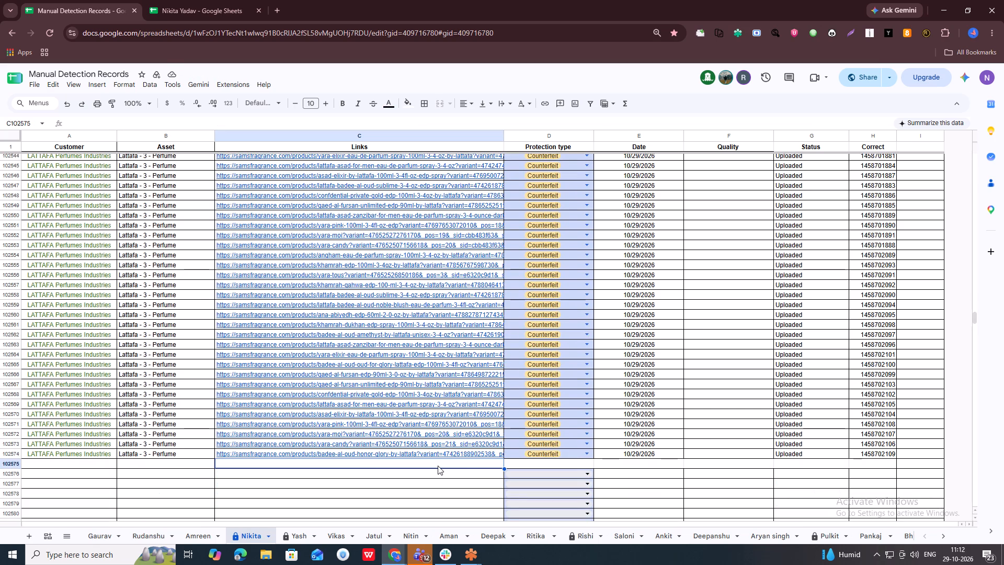
Switch to the Red Points New Incident form and clear the submitted list of links for editing.
key(alt+Tab)
click(229, 460)
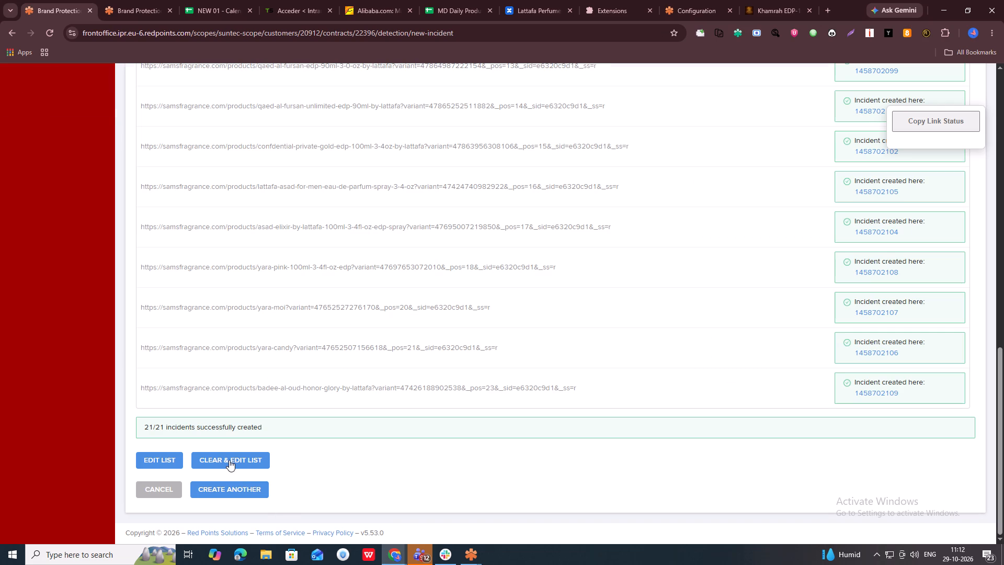
Switch to the Sam's Fragrance window and look through the search results for "latta".
key(alt+Tab)
key(alt+Tab)
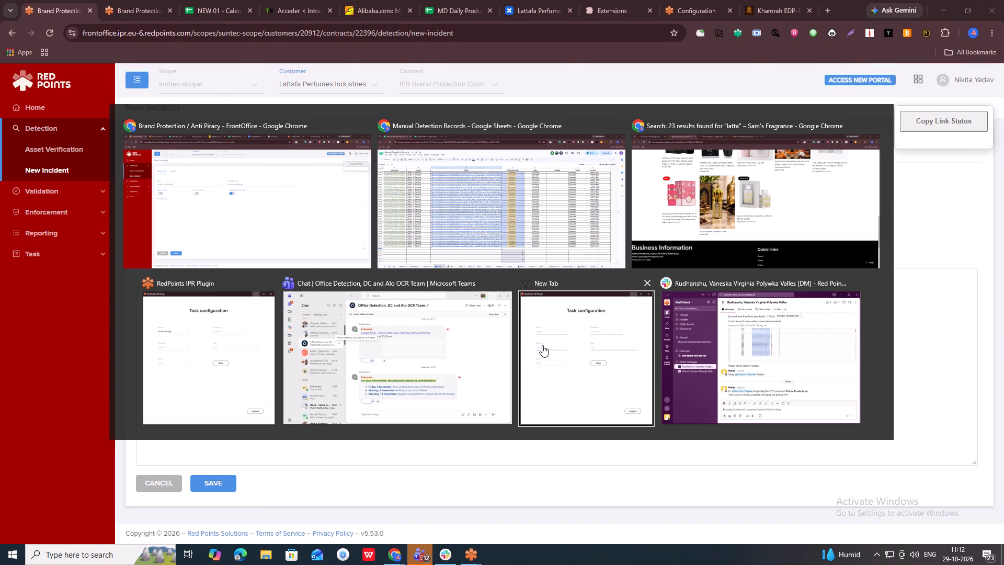
scroll(542, 345, down, 4)
scroll(542, 345, up, 6)
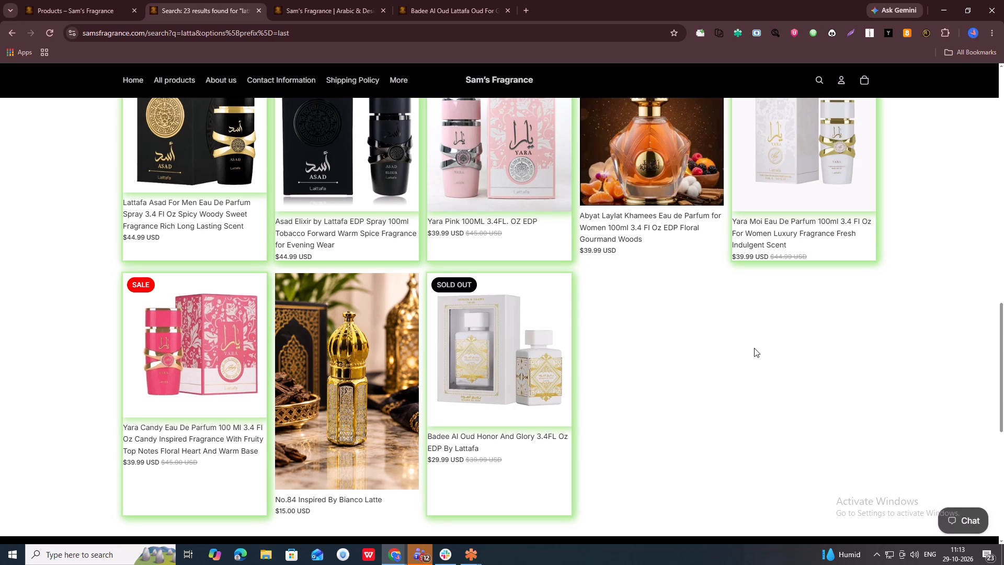
scroll(727, 382, up, 14)
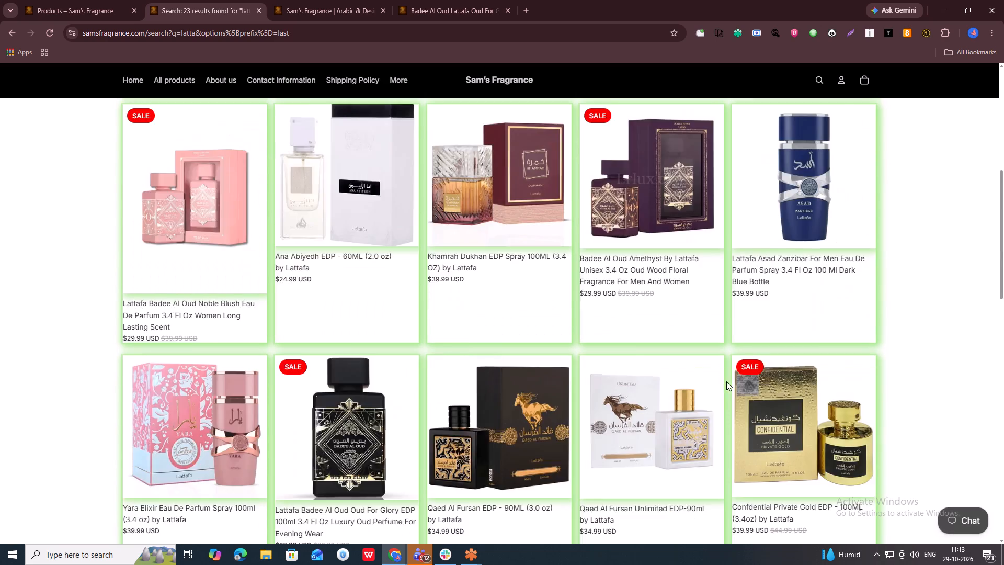
Close the page text search in the Sam's Fragrance Products catalogue and examine its listings for Lattafa perfumes.
click(105, 0)
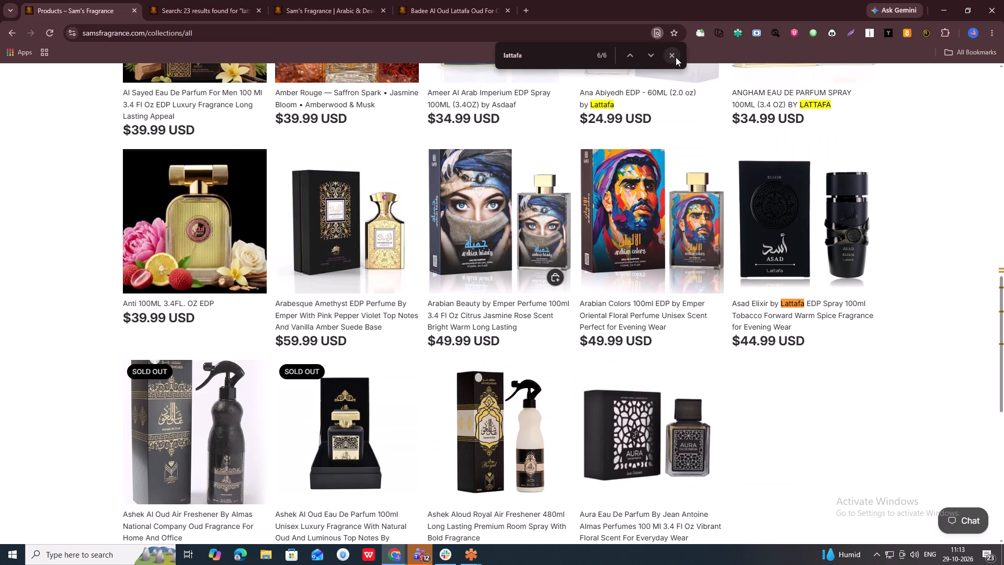
click(675, 57)
scroll(603, 390, up, 17)
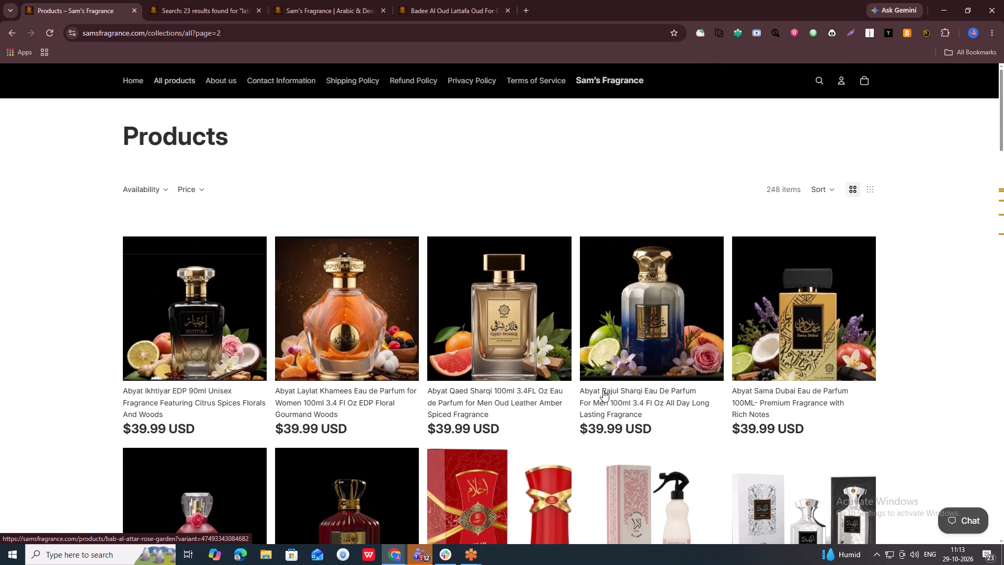
scroll(603, 390, up, 3)
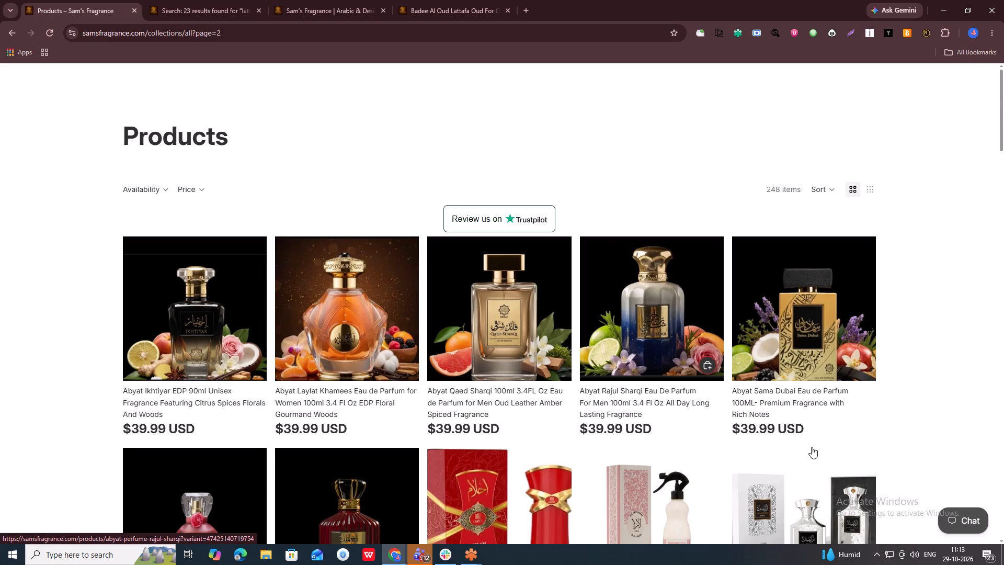
scroll(589, 427, up, 13)
scroll(589, 427, down, 5)
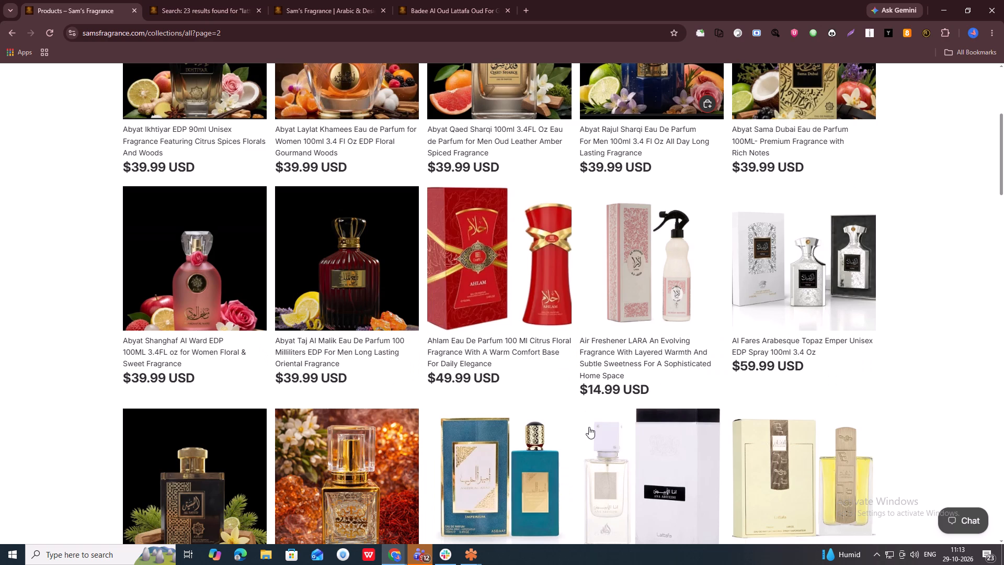
scroll(589, 427, down, 6)
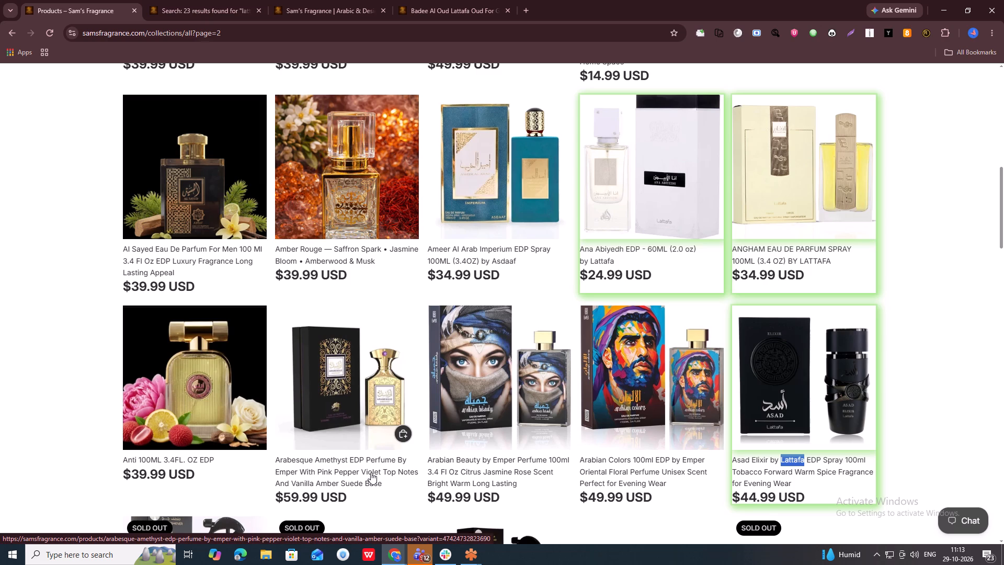
scroll(371, 472, down, 11)
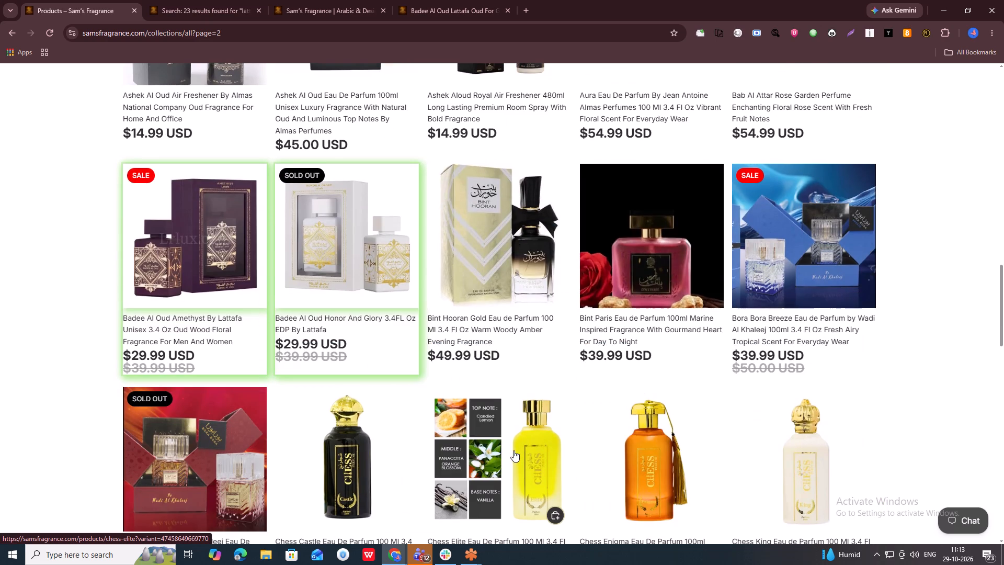
scroll(514, 450, down, 4)
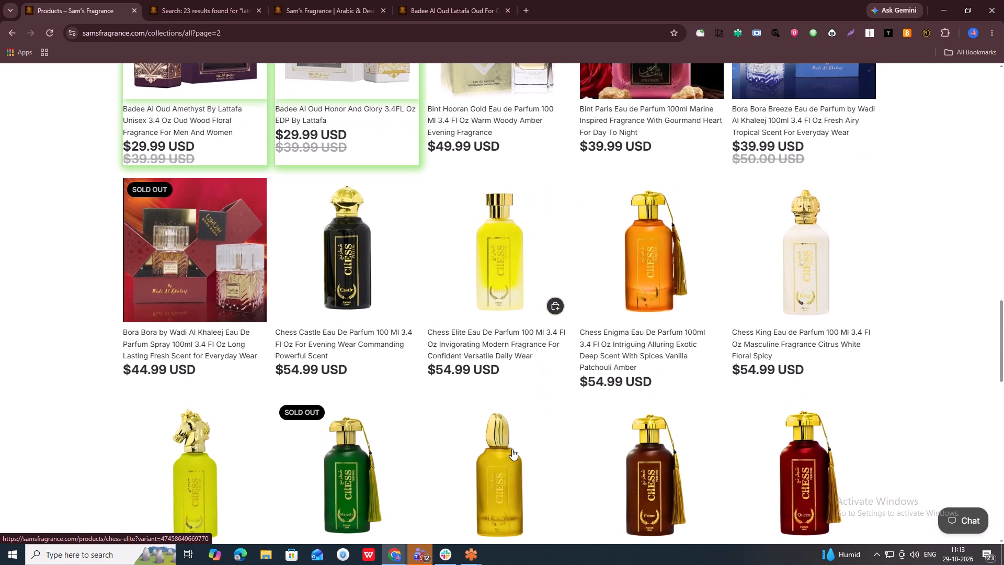
scroll(512, 449, down, 5)
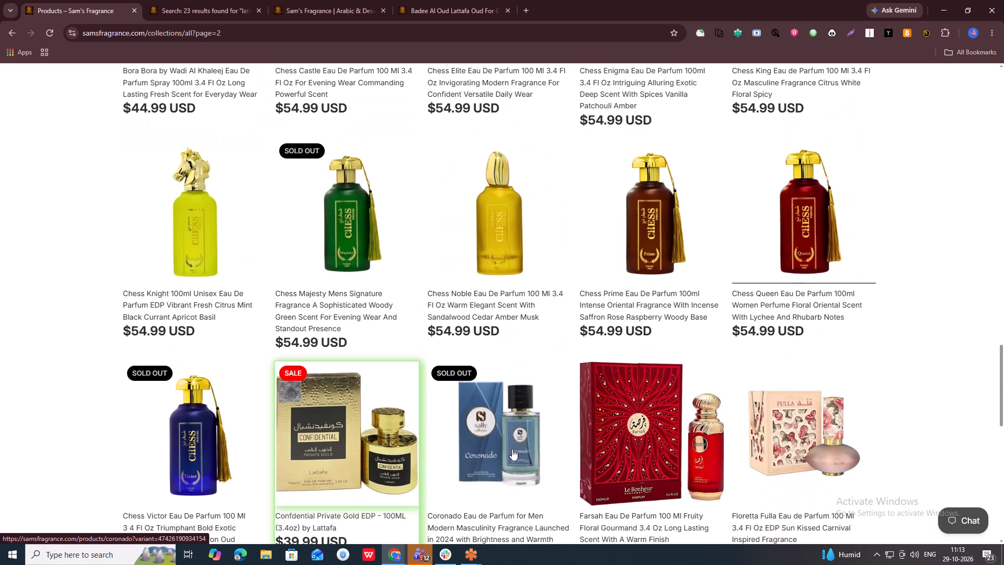
scroll(512, 449, down, 13)
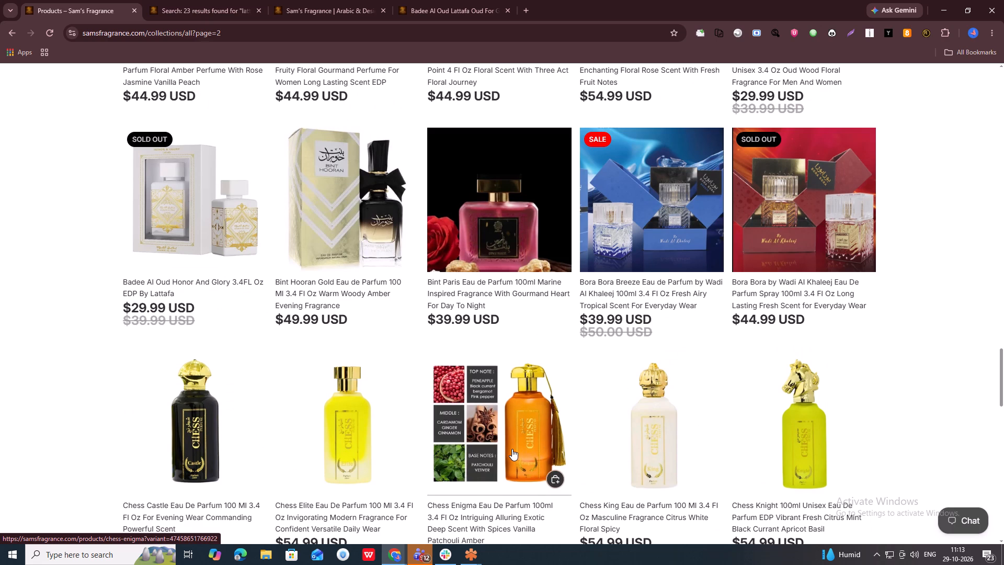
scroll(512, 449, down, 12)
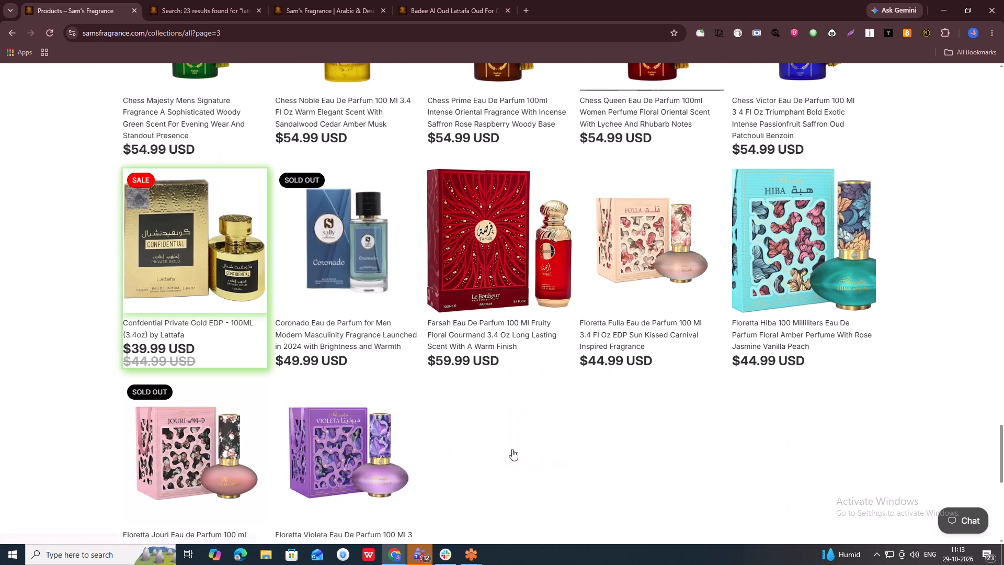
scroll(512, 449, down, 6)
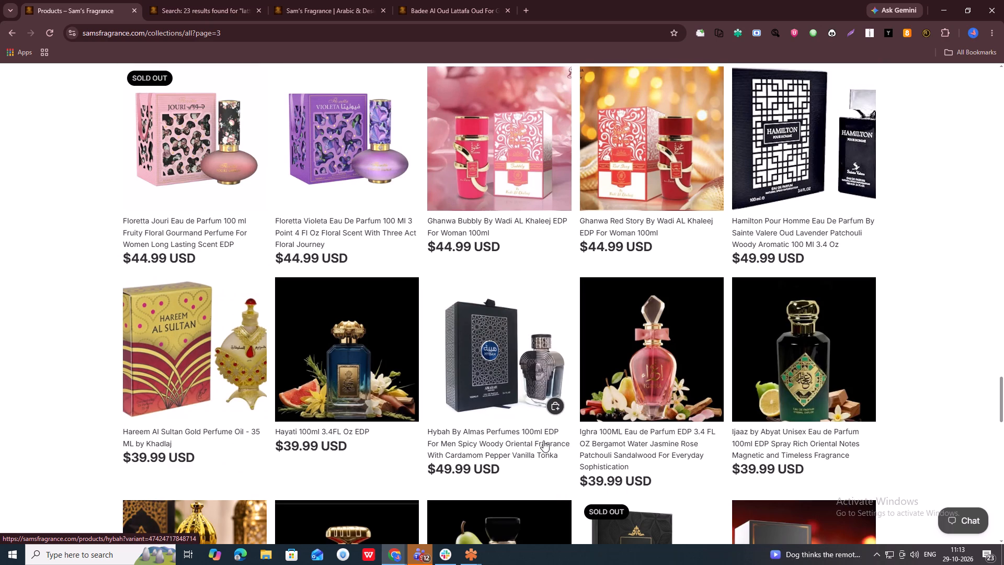
scroll(543, 440, up, 13)
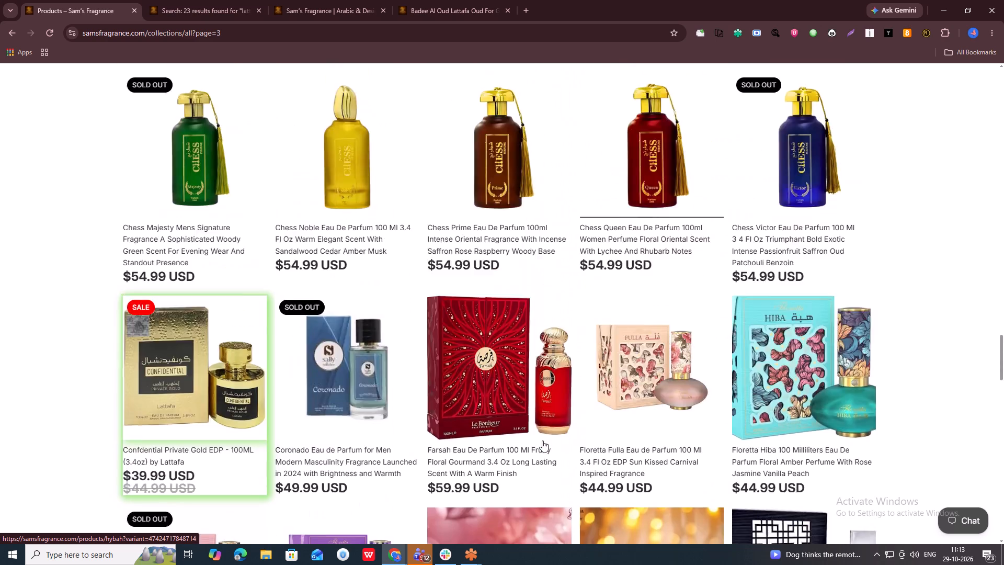
scroll(542, 440, up, 20)
scroll(542, 440, up, 18)
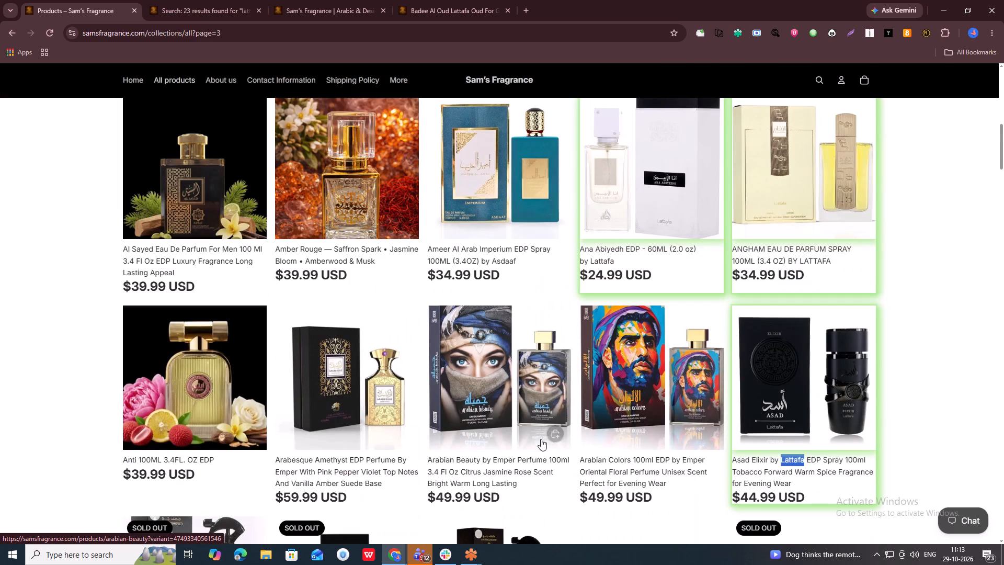
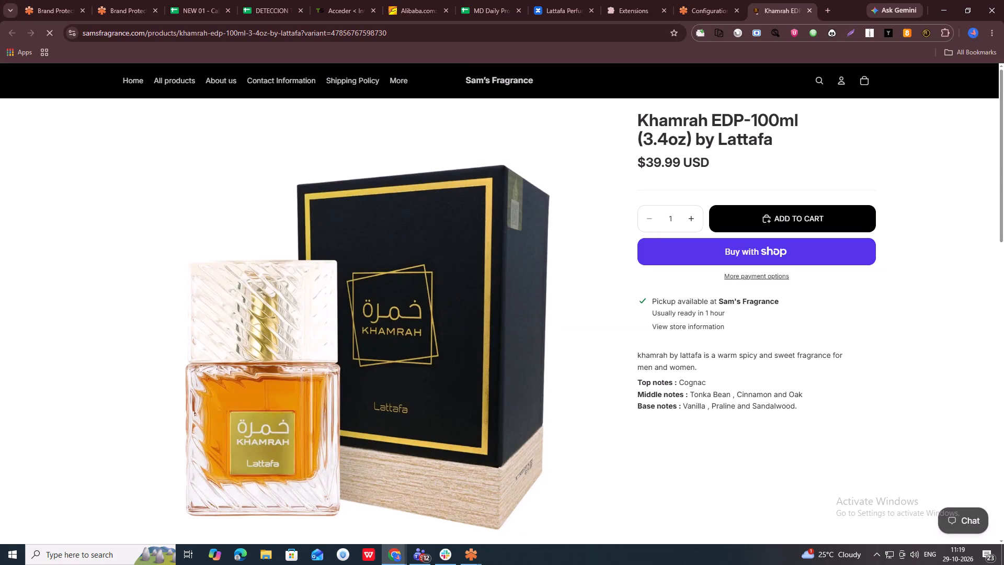
Switch to the Sam's Fragrance catalogue window, search the store for "lat" and open the suggested "lattafa unisex" results.
key(alt+Tab)
alt+click(288, 374)
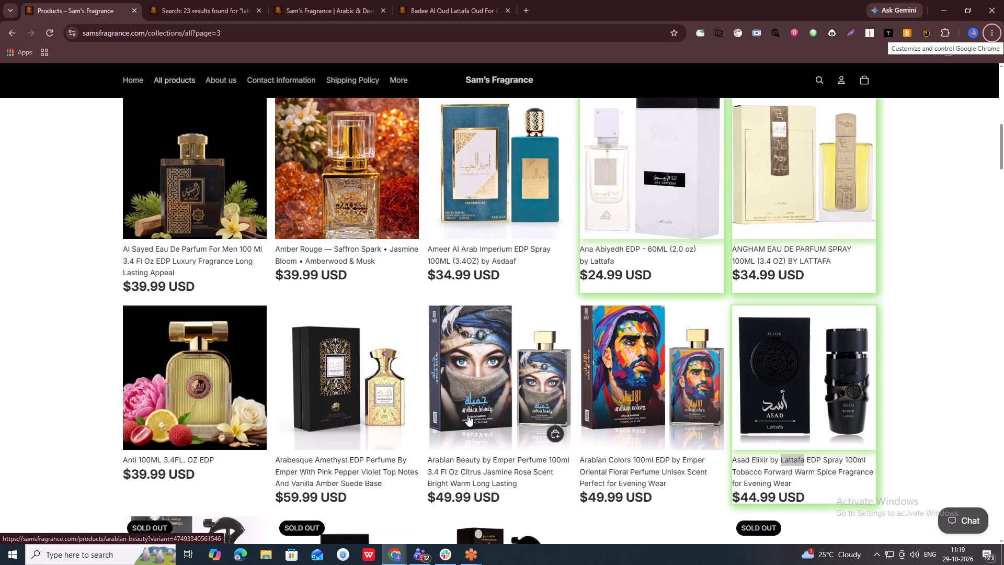
scroll(468, 445, up, 8)
scroll(290, 345, up, 20)
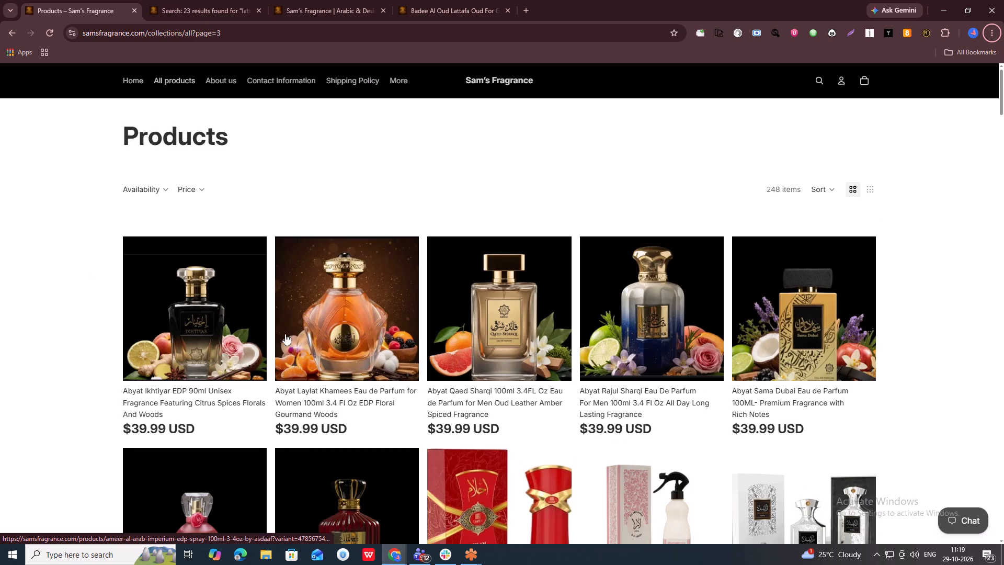
click(170, 85)
click(174, 80)
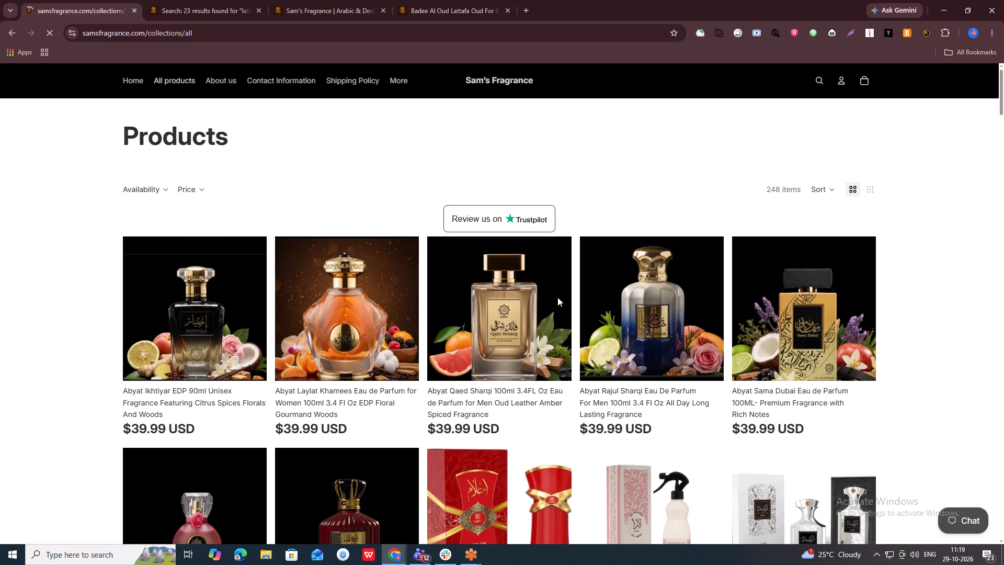
click(815, 81)
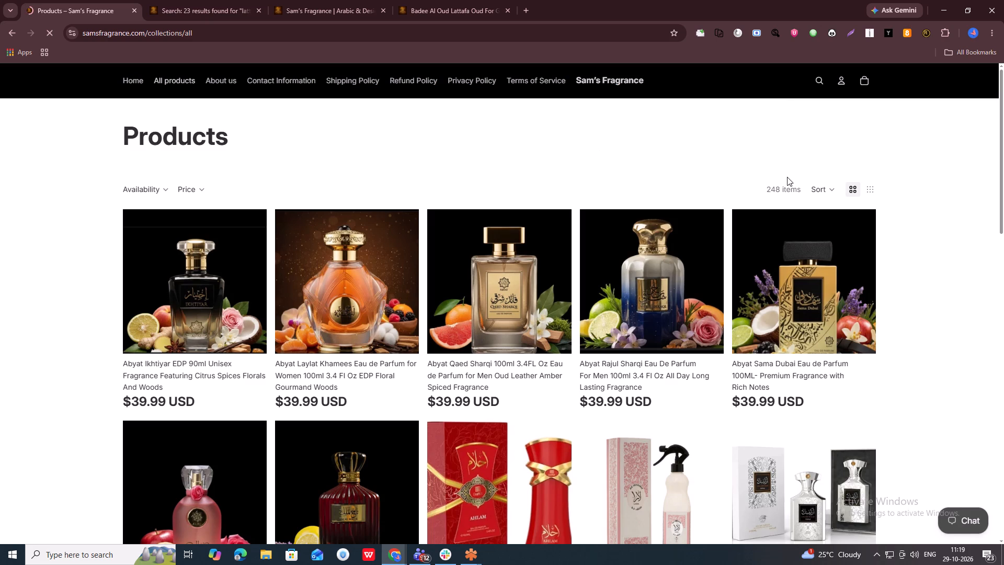
click(817, 79)
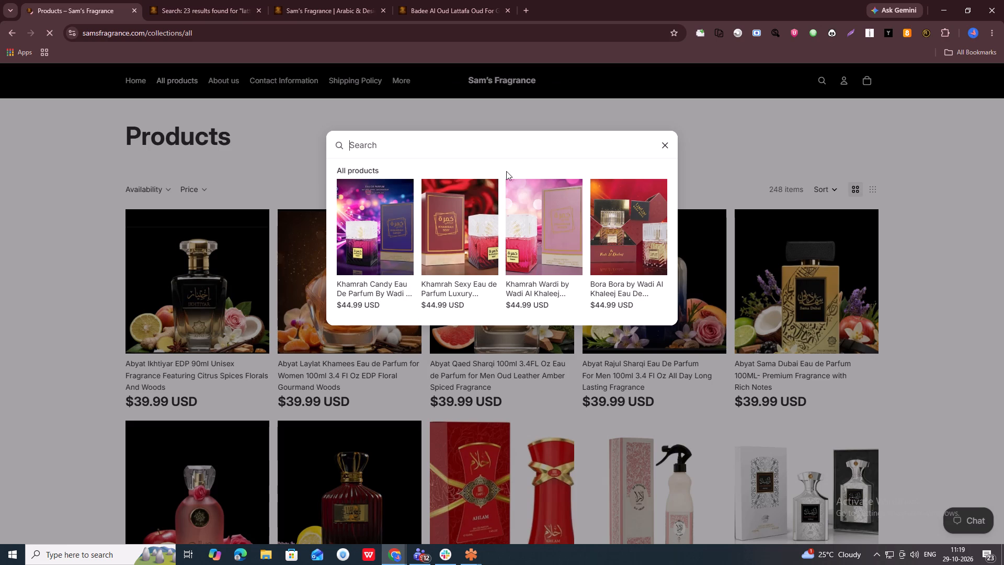
text(lat)
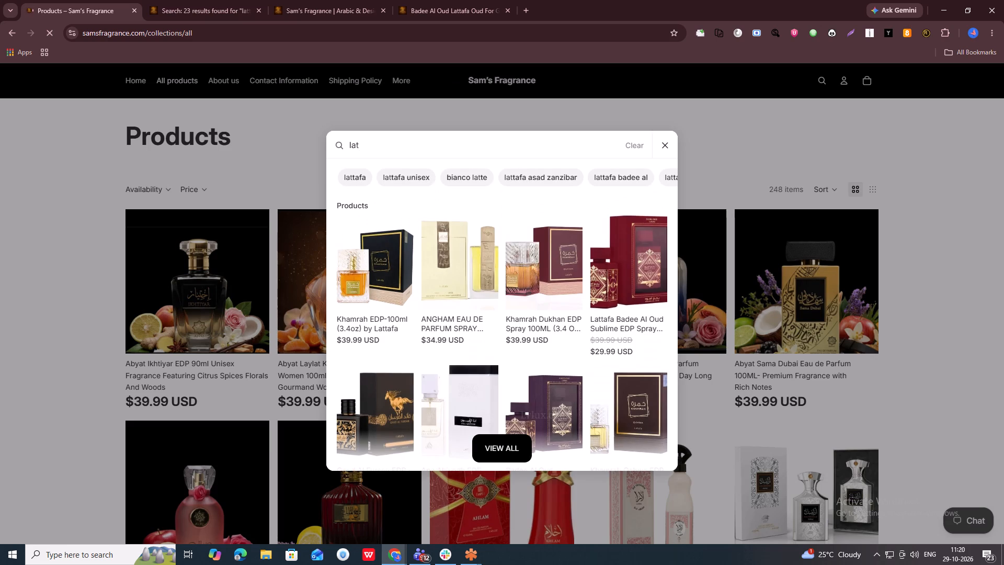
key(Down)
key(Right)
click(400, 174)
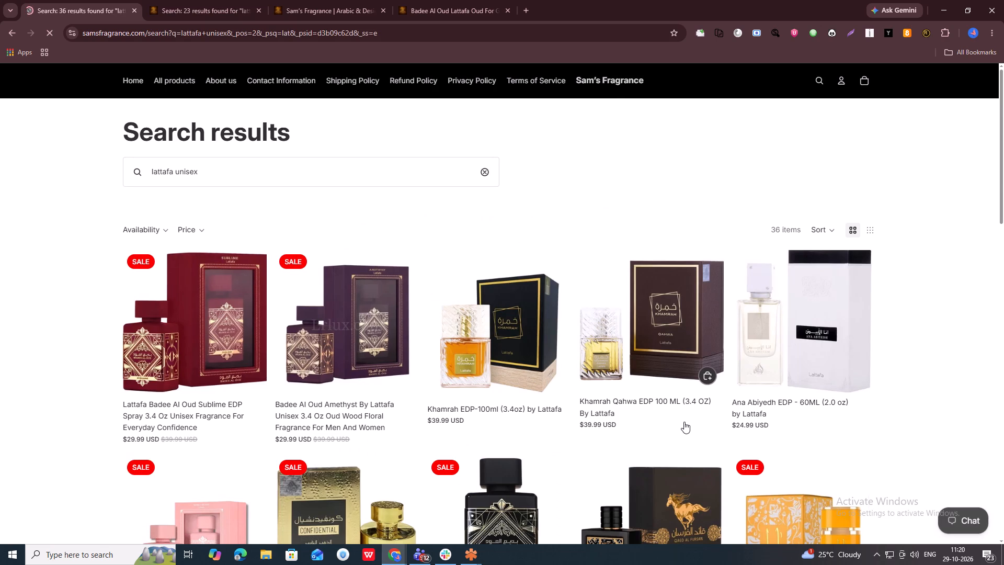
Examine the "lattafa unisex" search results and compare them with the listings in the "latta" search results.
scroll(684, 422, down, 20)
scroll(697, 408, down, 8)
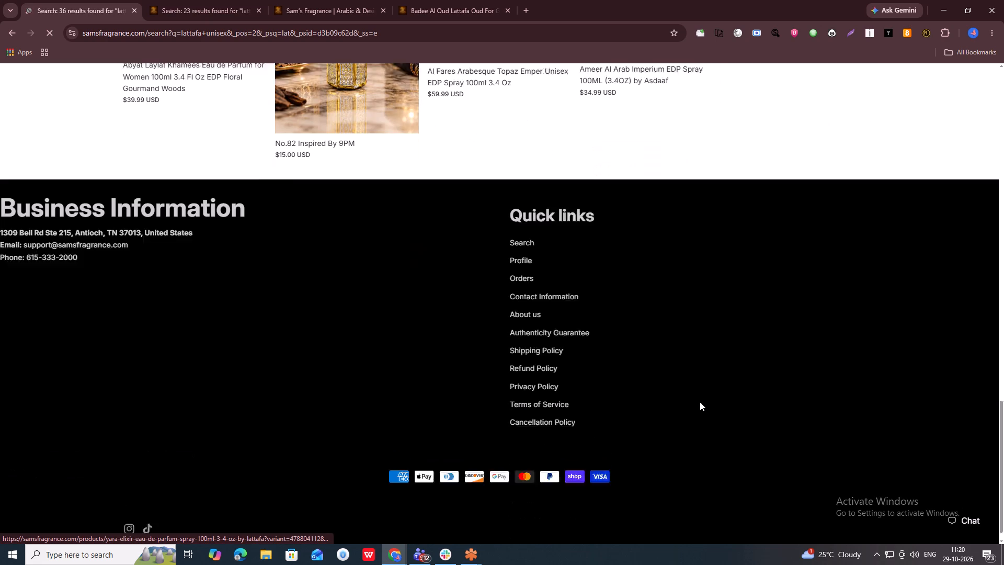
scroll(700, 402, down, 15)
scroll(704, 374, up, 20)
scroll(704, 374, up, 17)
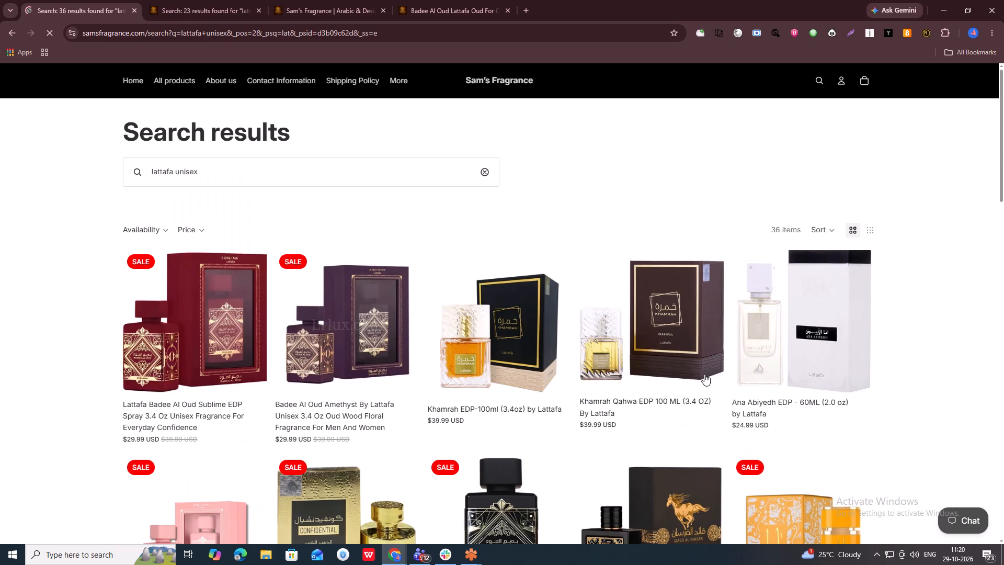
click(216, 0)
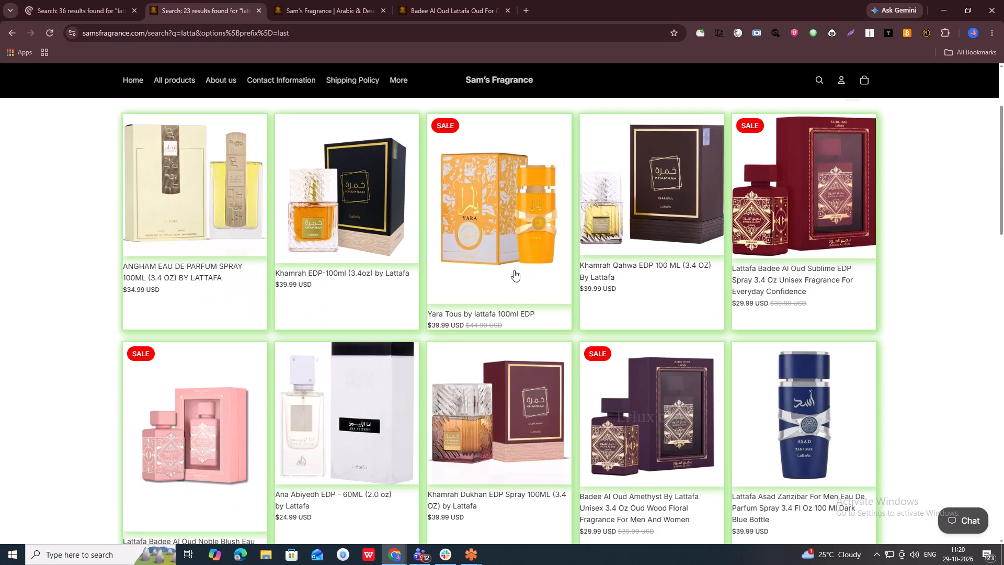
scroll(620, 337, up, 14)
scroll(620, 337, down, 3)
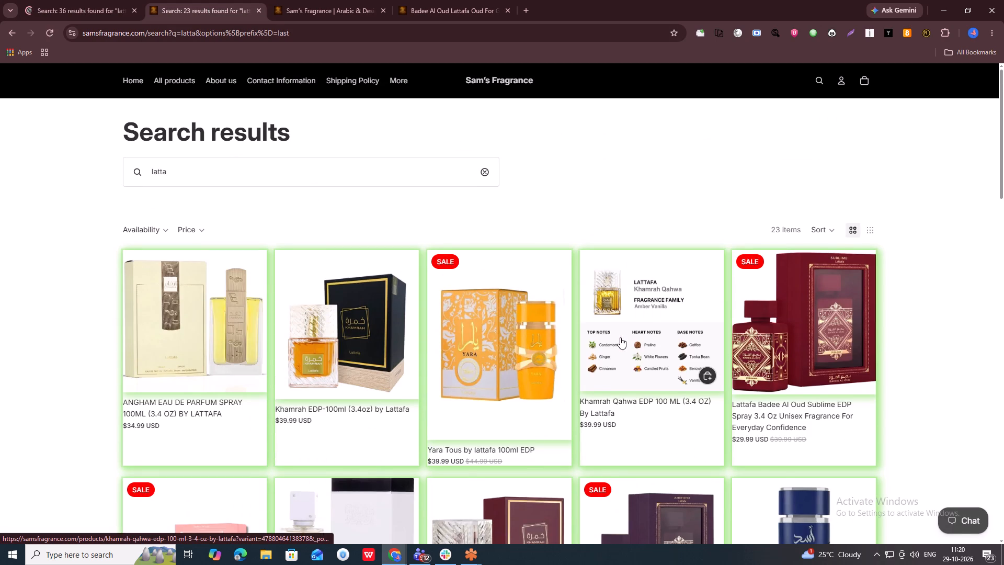
scroll(620, 337, down, 14)
scroll(620, 335, up, 1)
scroll(620, 335, down, 8)
scroll(620, 333, up, 8)
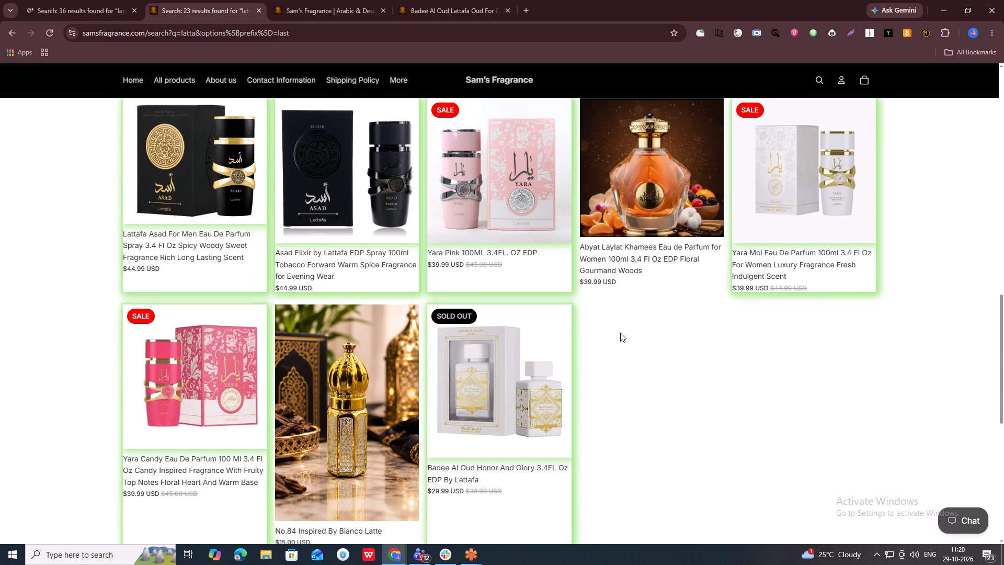
scroll(620, 333, up, 20)
scroll(620, 333, up, 4)
Look through the brand sections on the Sam's Fragrance home page, from the frequently bought items to All Products.
click(312, 0)
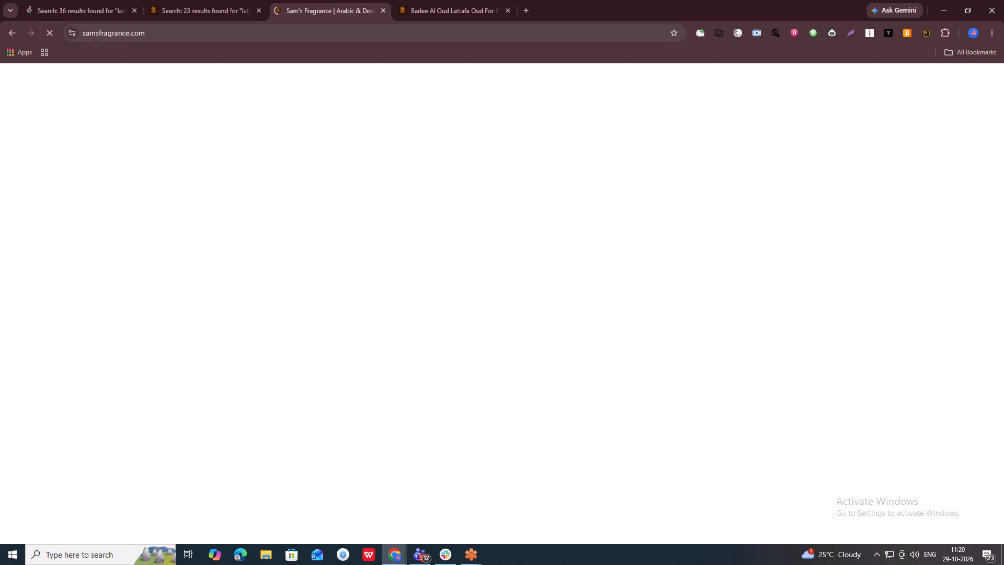
scroll(491, 338, down, 6)
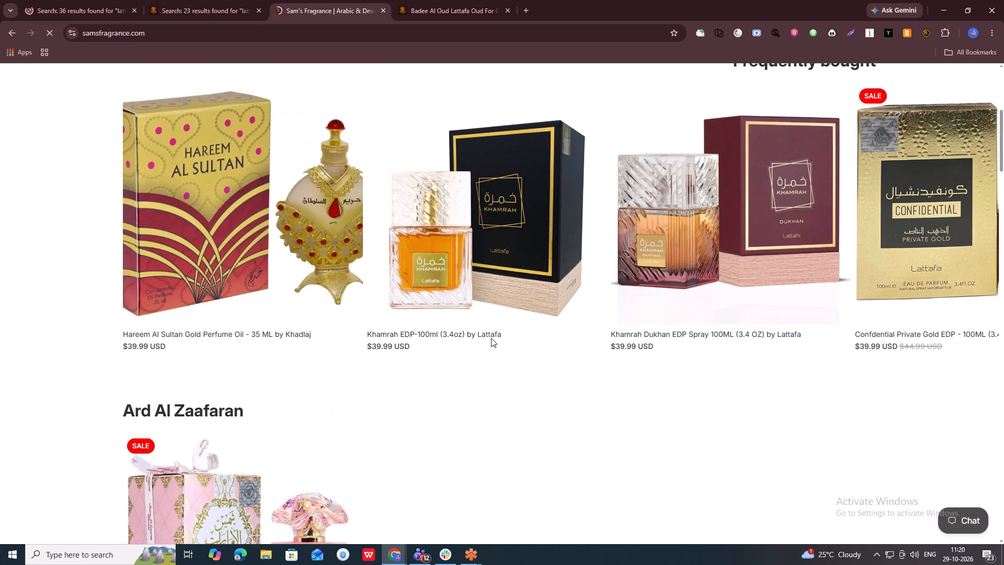
scroll(491, 338, down, 4)
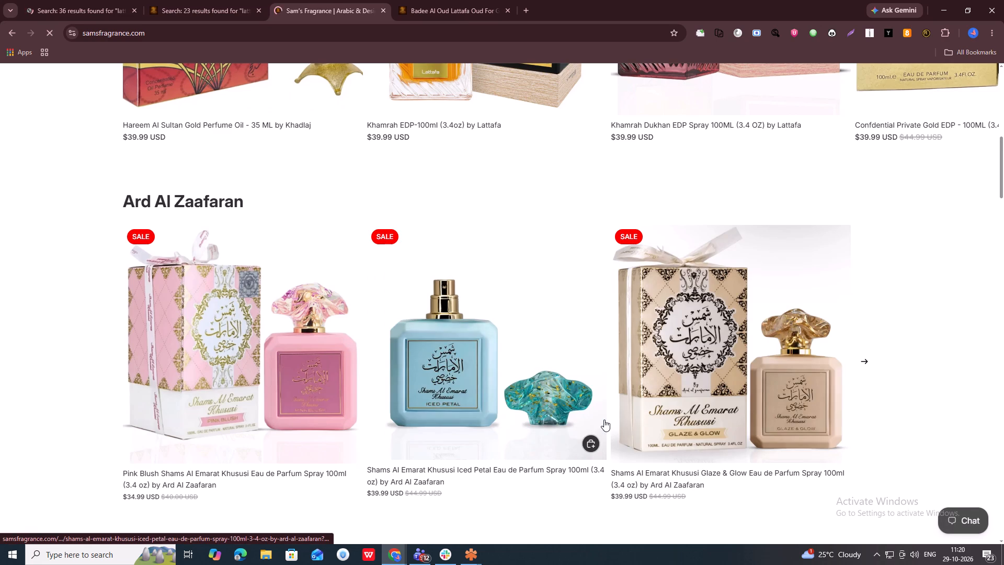
scroll(604, 420, down, 8)
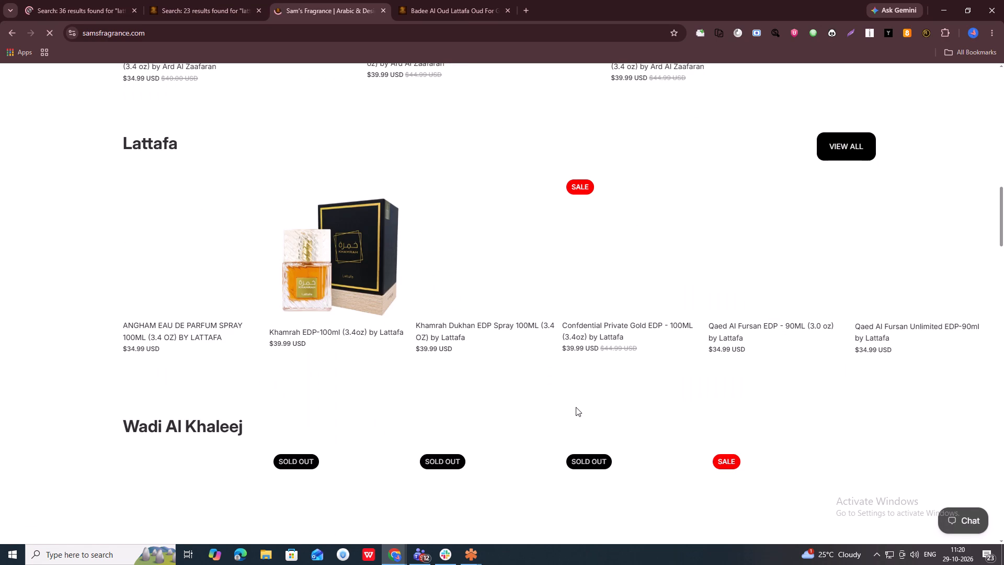
scroll(665, 378, down, 4)
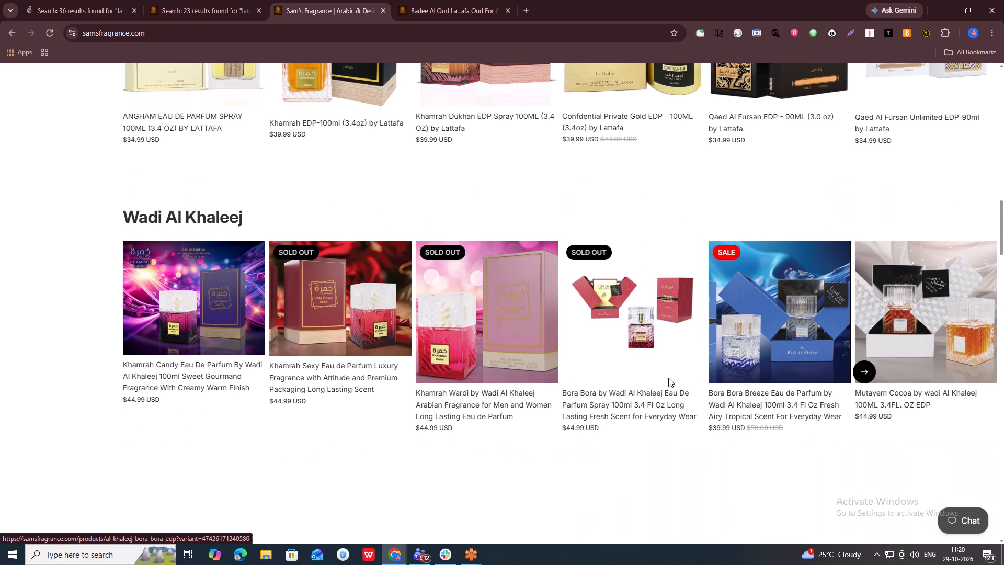
scroll(668, 378, down, 3)
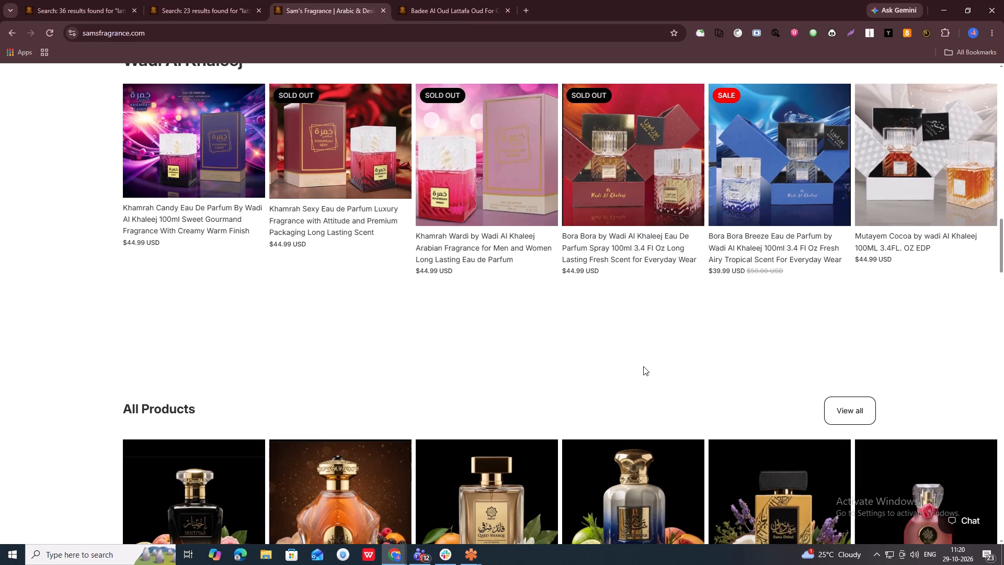
Copy the Lattafa Badee Al Oud Sublime link from the "lattafa unisex" results into Links row 102576 of the records sheet, leaving row 102575 blank.
click(52, 0)
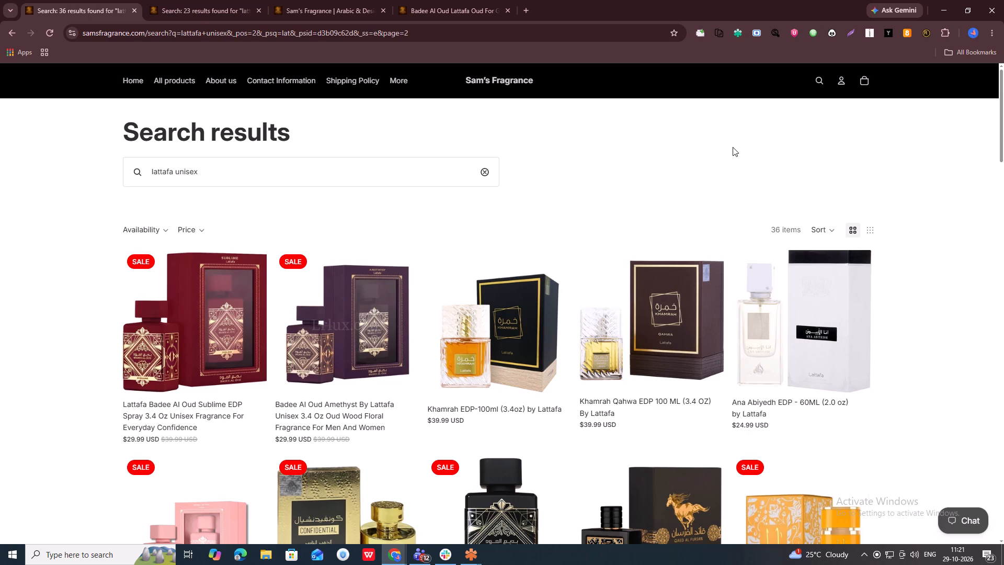
scroll(553, 397, down, 7)
scroll(555, 383, up, 6)
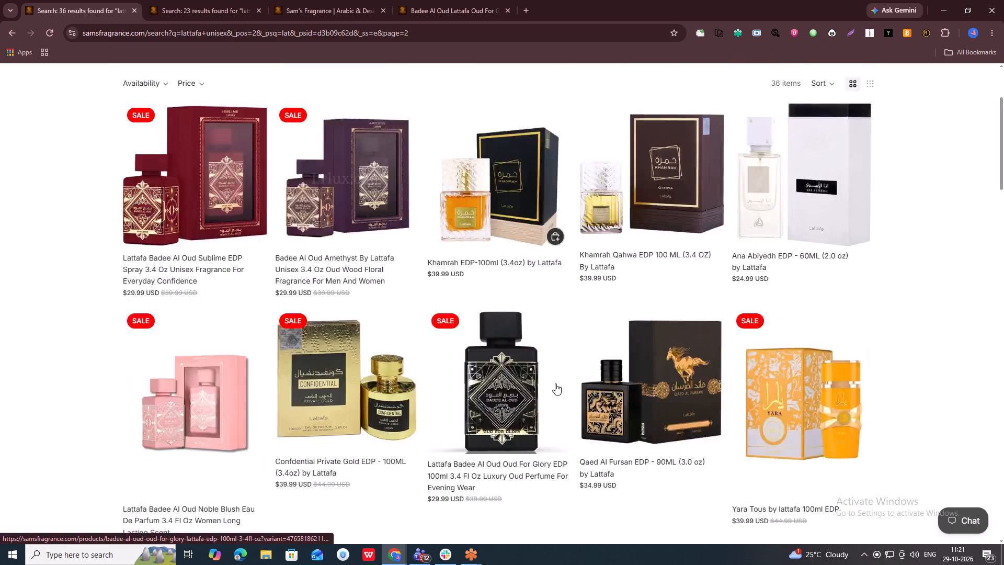
scroll(555, 383, up, 17)
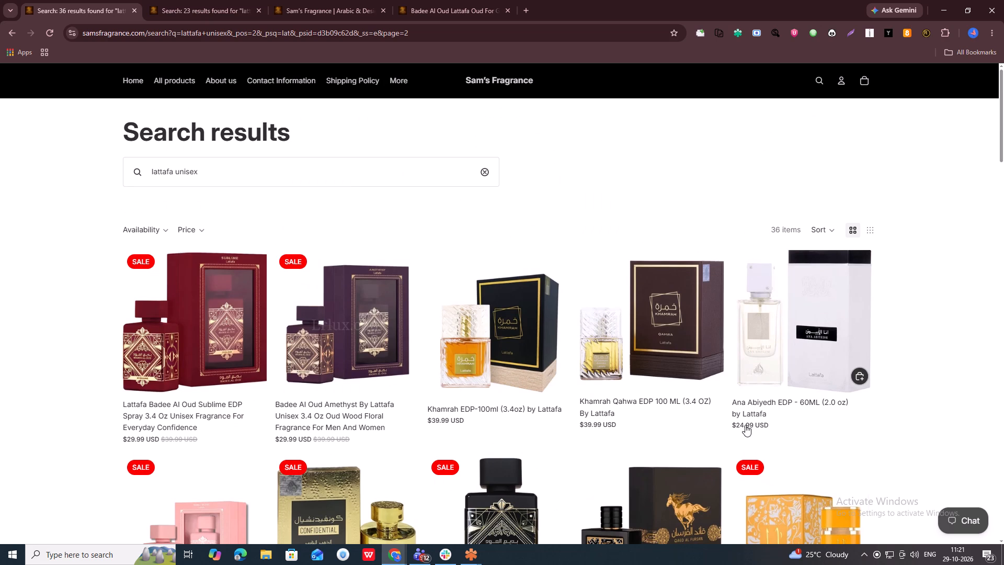
scroll(393, 398, up, 7)
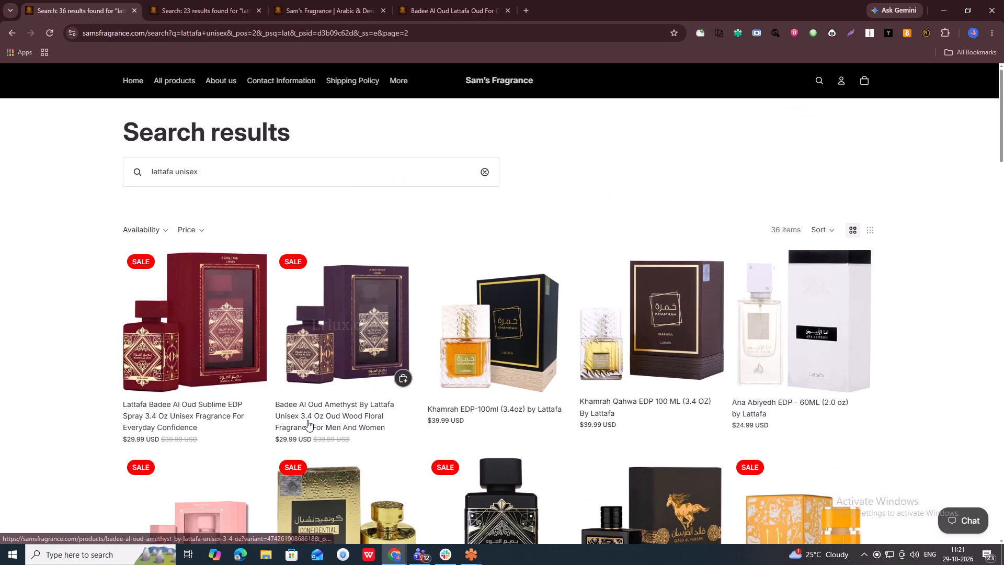
right_click(181, 417)
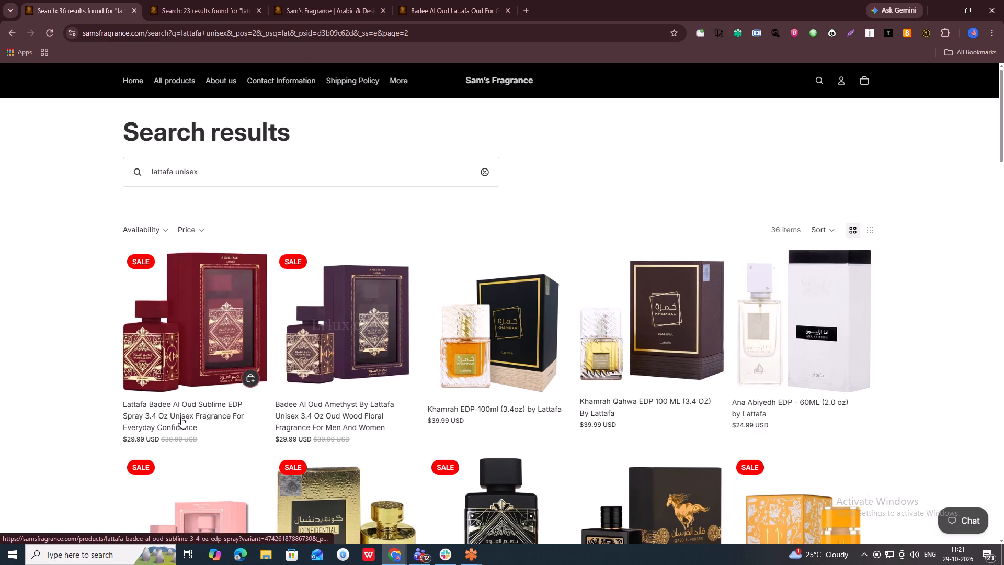
click(223, 342)
key(alt+Tab)
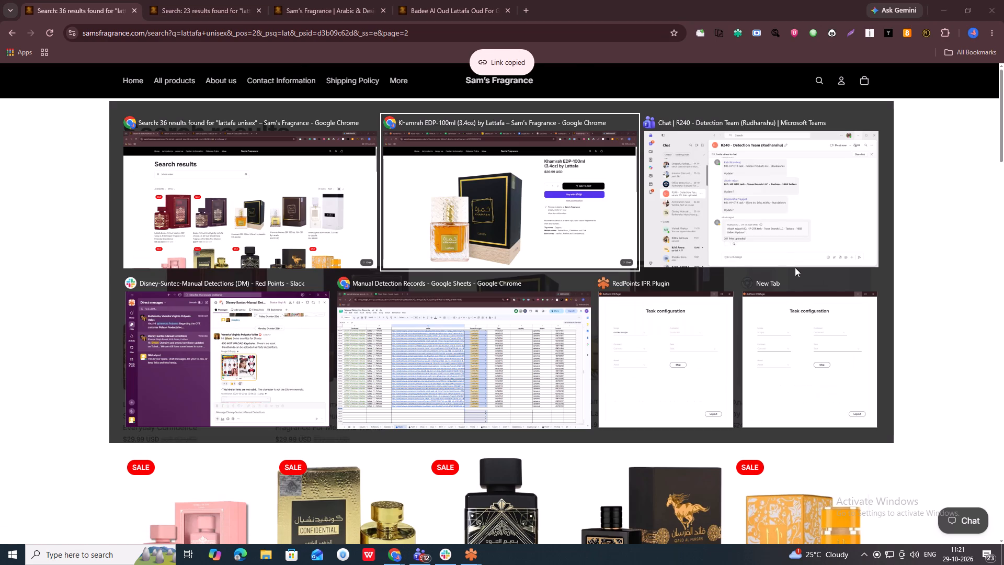
key(alt+Down)
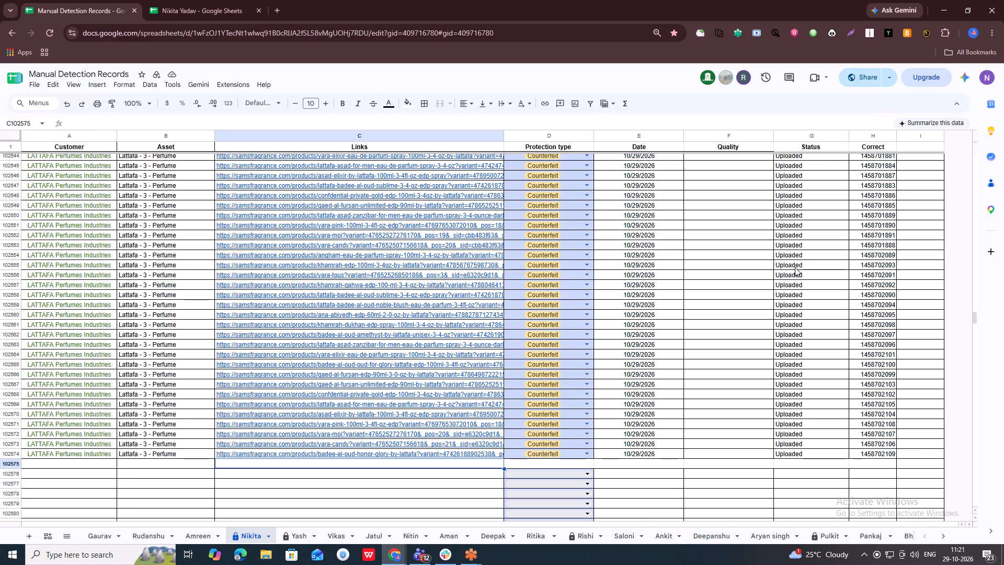
key(ctrl+v)
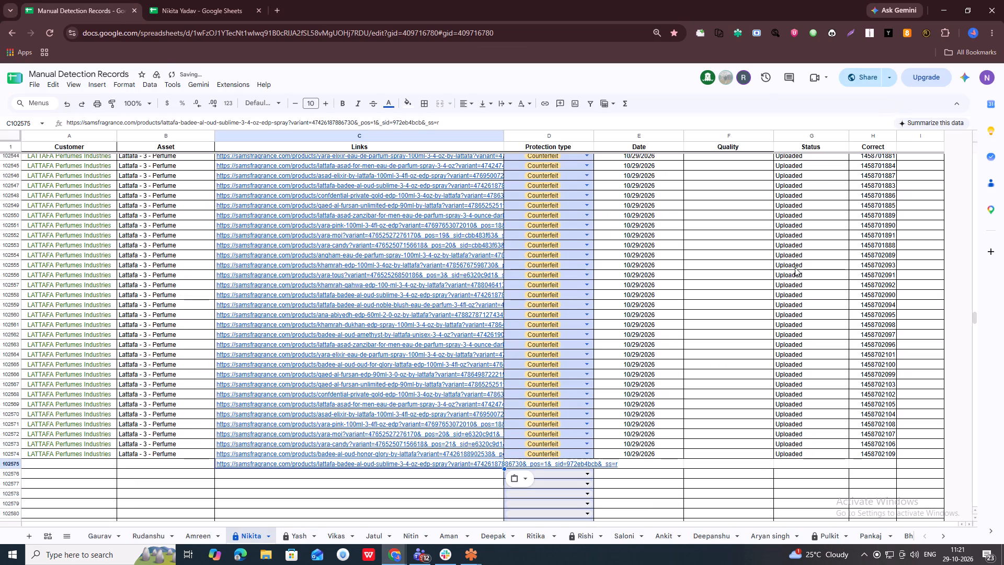
key(Delete)
key(Down)
key(ctrl+v)
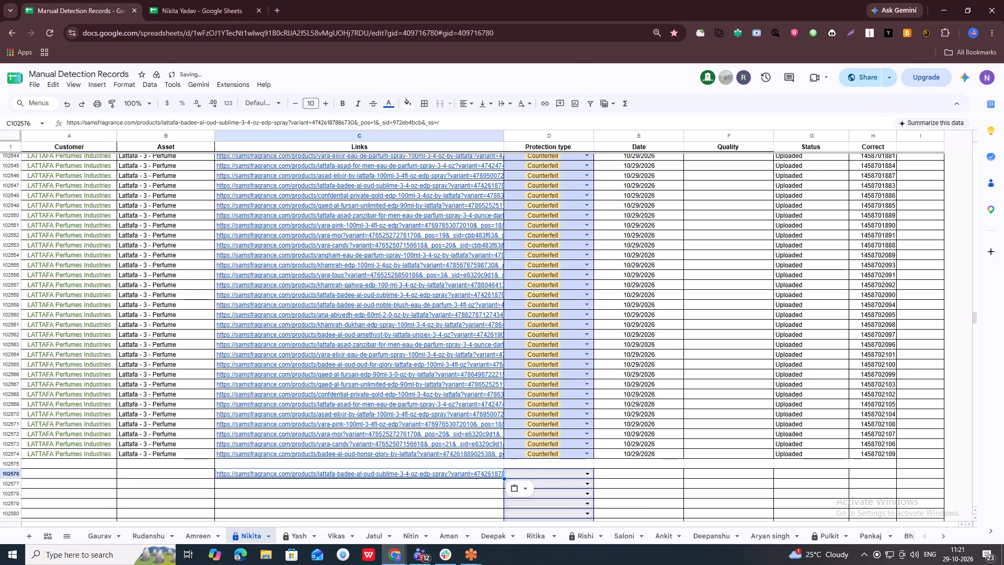
key(Down)
Copy the Badee Al Oud Amethyst listing link from the "lattafa unisex" results into Links row 102577 of the records sheet.
key(alt+Tab)
key(Right)
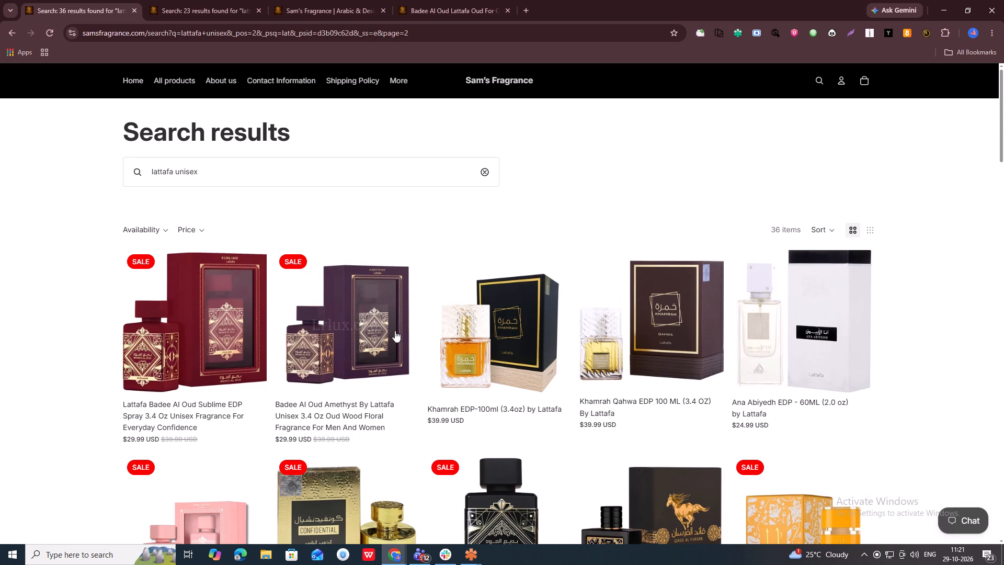
right_click(341, 413)
click(373, 336)
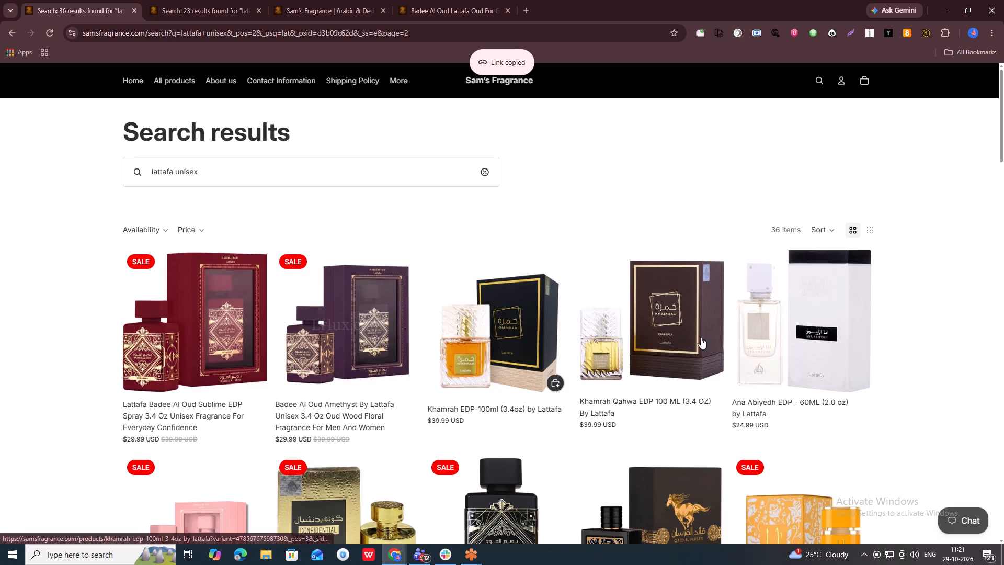
key(alt+Tab)
key(ctrl+v)
key(Down)
Copy the Khamrah EDP-100ml listing link from the "lattafa unisex" results into Links row 102578 of the records sheet.
key(alt+Tab)
key(Right)
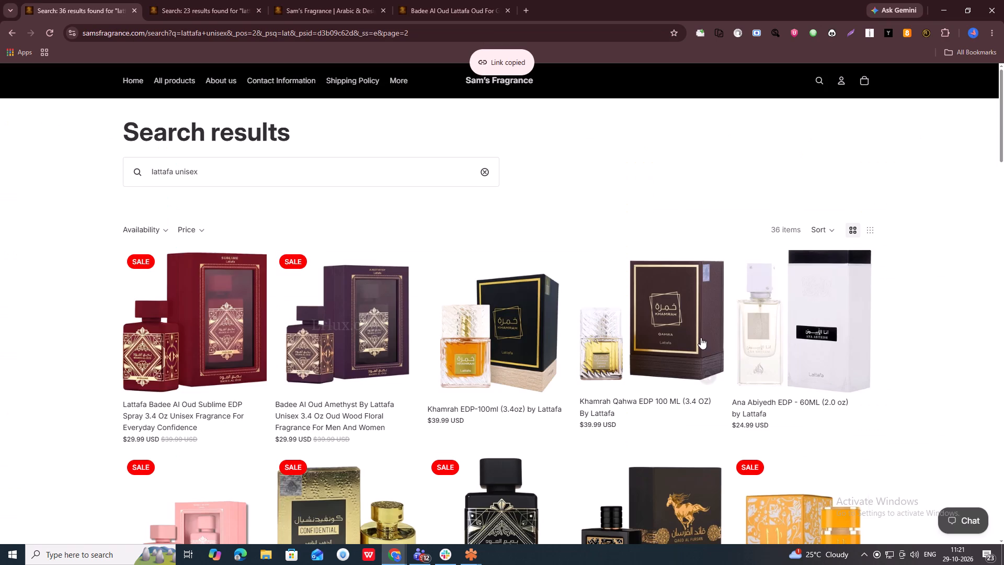
right_click(487, 407)
click(555, 330)
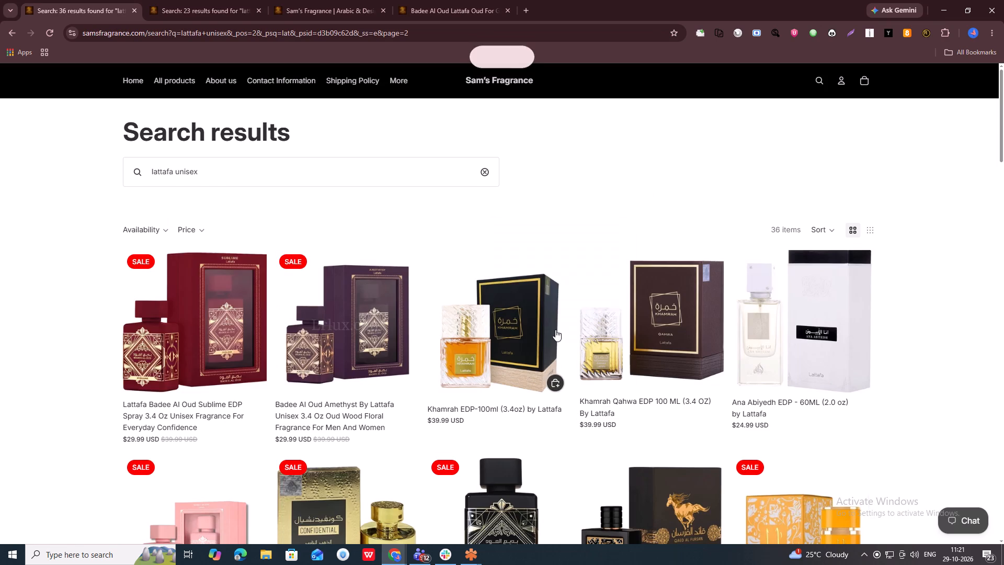
key(alt+Tab)
key(ctrl+v)
key(Down)
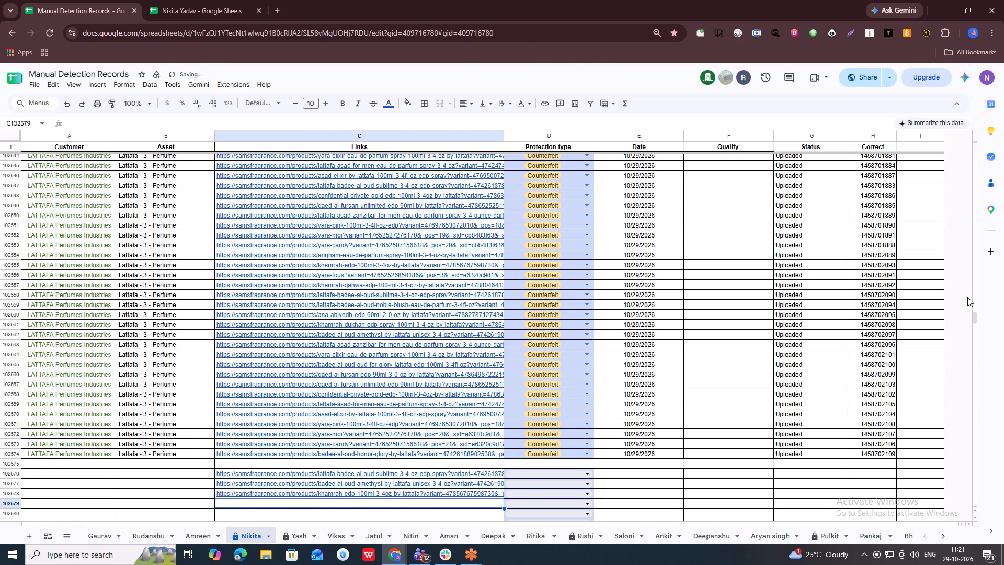
Copy the Khamrah Qahwa EDP 100 ML listing link from the "lattafa unisex" results into Links row 102579 of the records sheet.
key(alt+Tab)
key(Right)
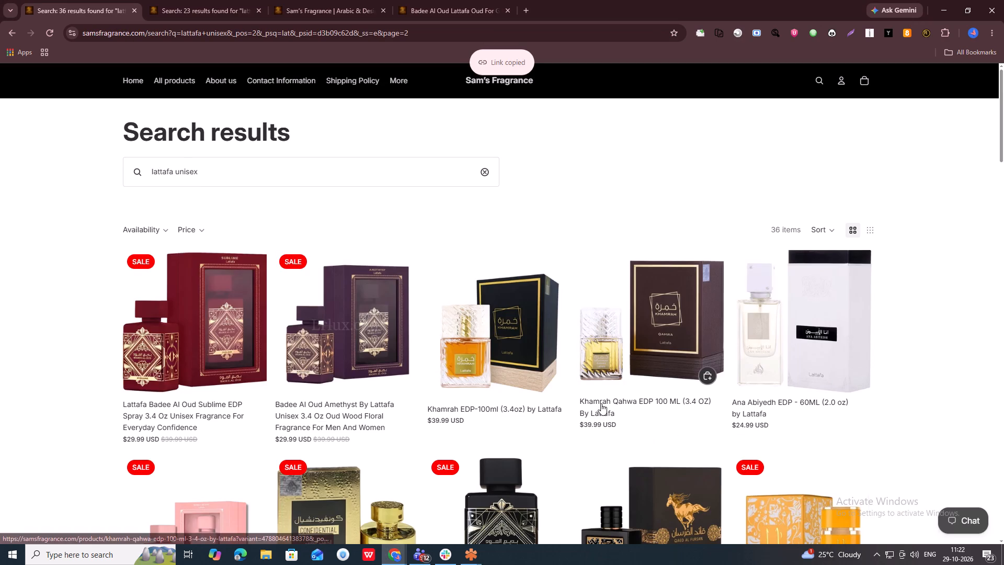
right_click(601, 403)
click(666, 331)
key(alt+Tab)
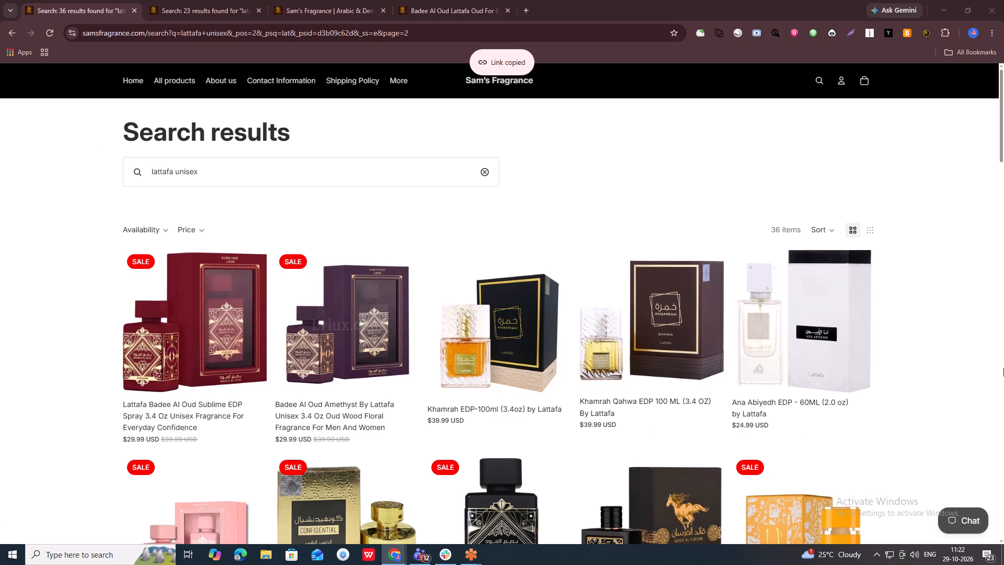
key(ctrl+v)
key(Down)
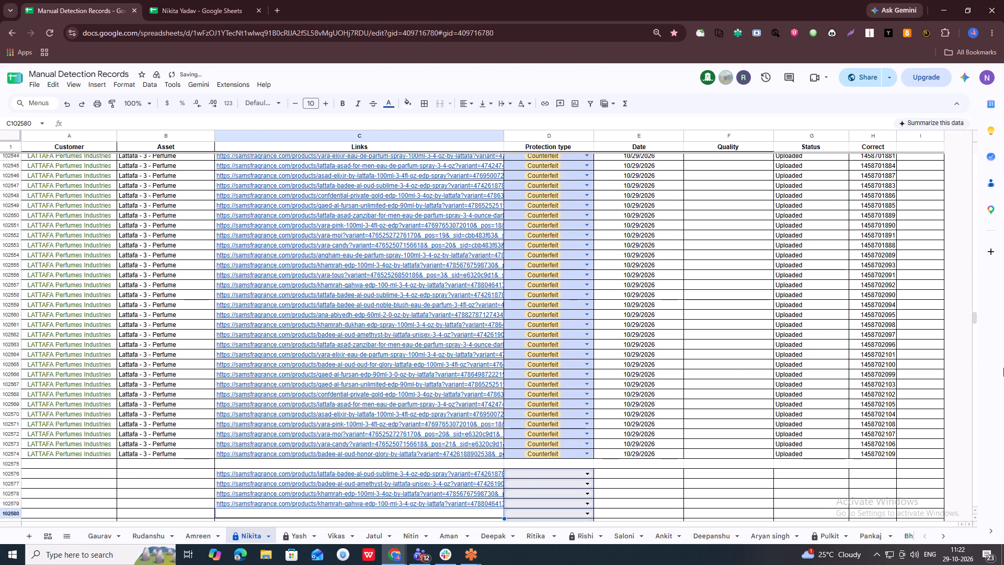
Copy the Ana Abiyedh EDP - 60ML listing link from the "lattafa unisex" results into Links row 102580 of the records sheet.
key(alt+Tab)
key(Right)
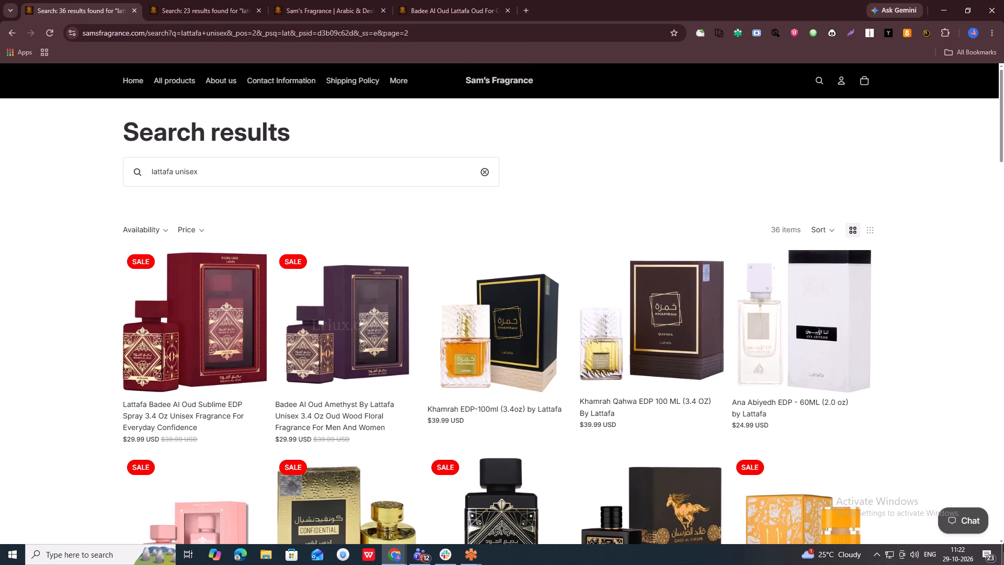
right_click(759, 405)
click(801, 327)
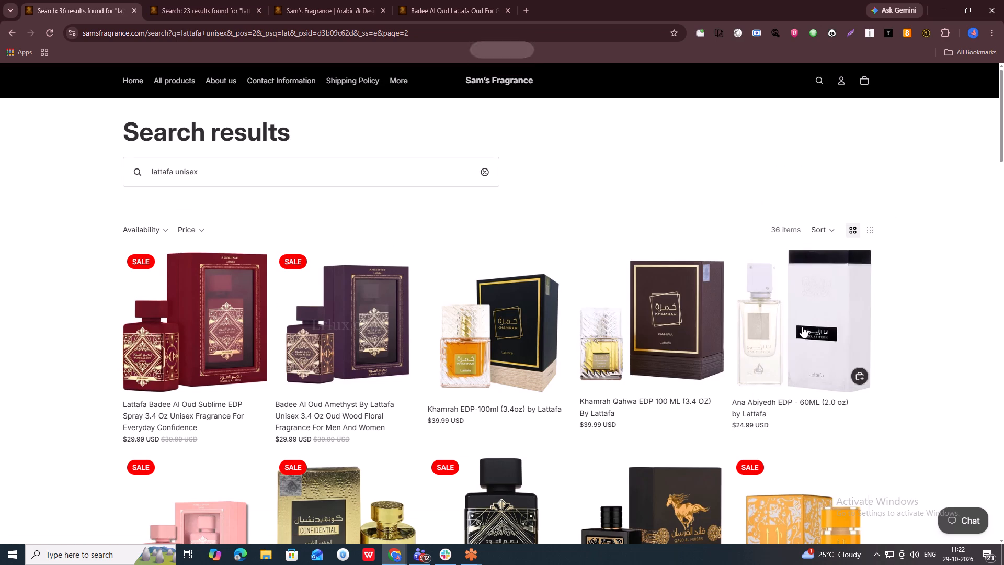
key(alt+Tab)
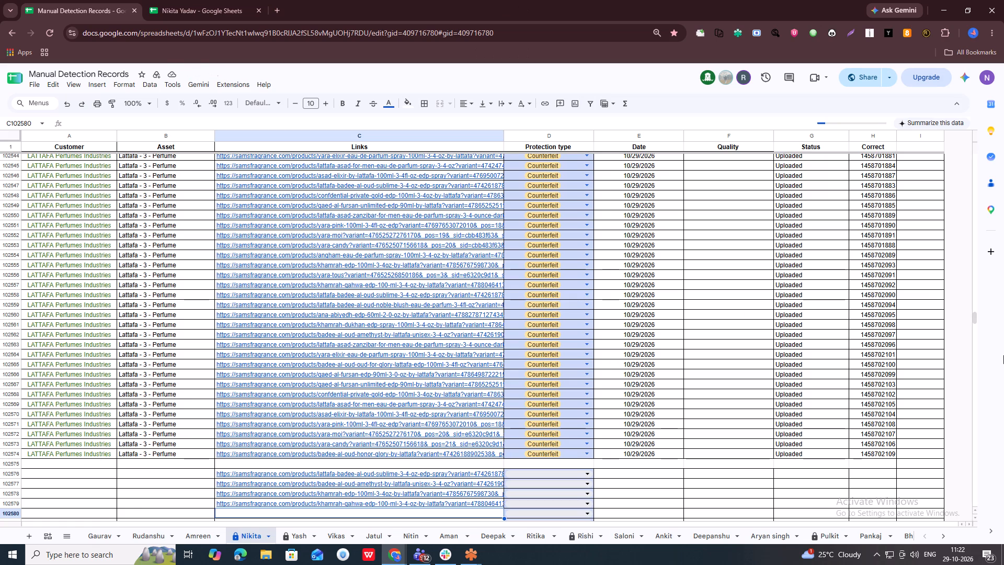
key(ctrl+v)
key(Down)
Copy the Lattafa Badee Al Oud Noble Blush listing link from the "lattafa unisex" results into Links row 102581 of the records sheet.
key(alt+Tab)
key(Down)
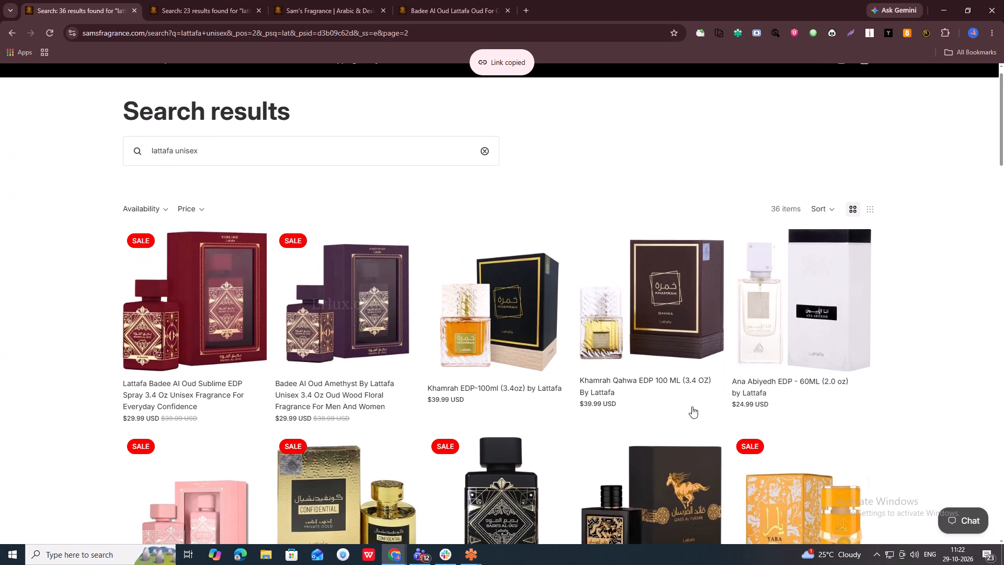
scroll(562, 380, down, 4)
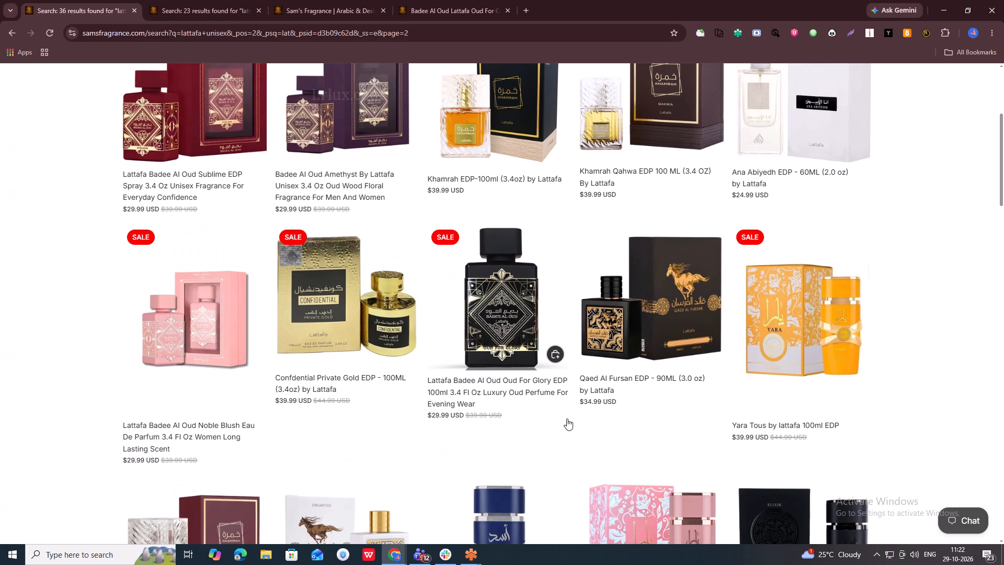
scroll(666, 428, up, 2)
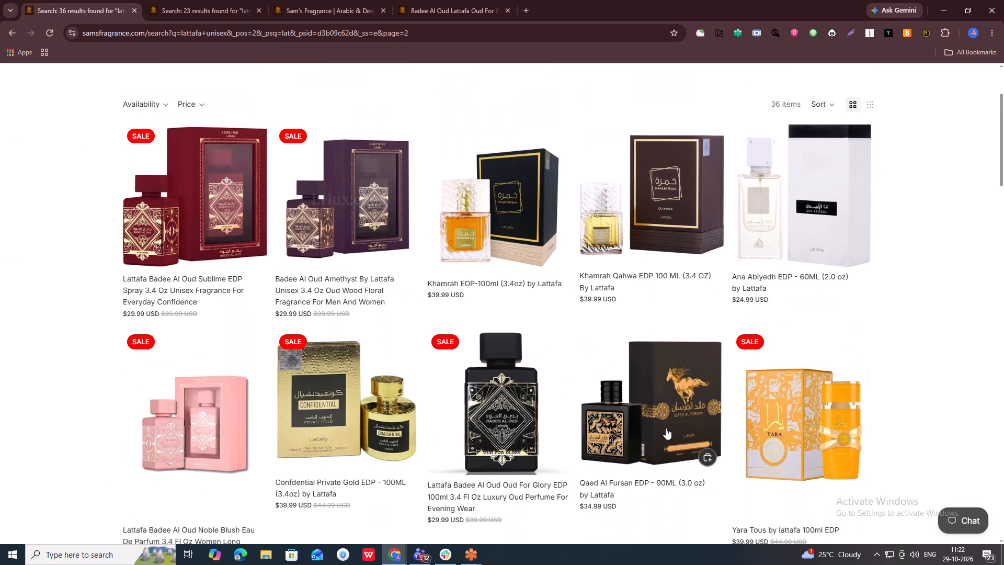
key(Up)
scroll(369, 427, down, 2)
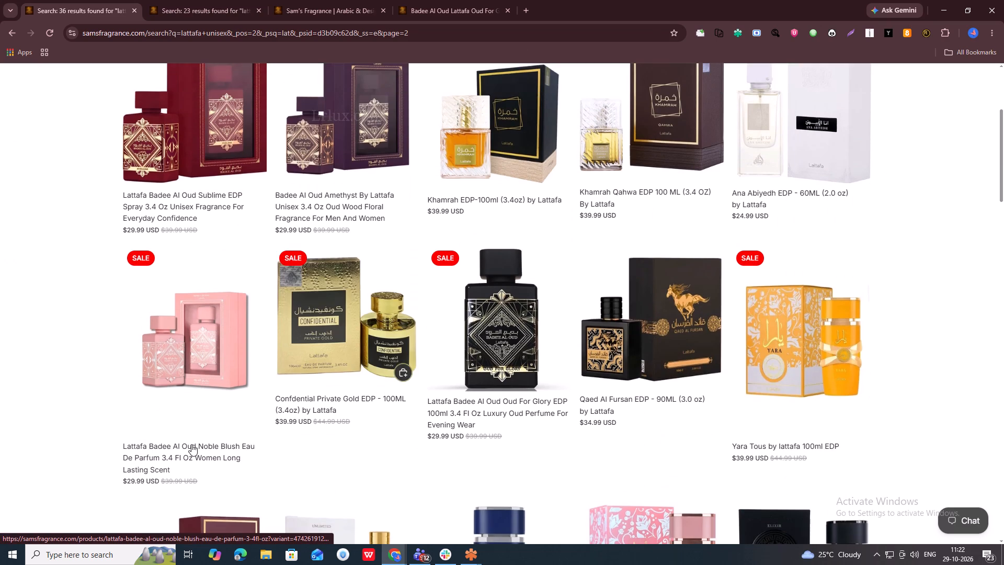
right_click(186, 454)
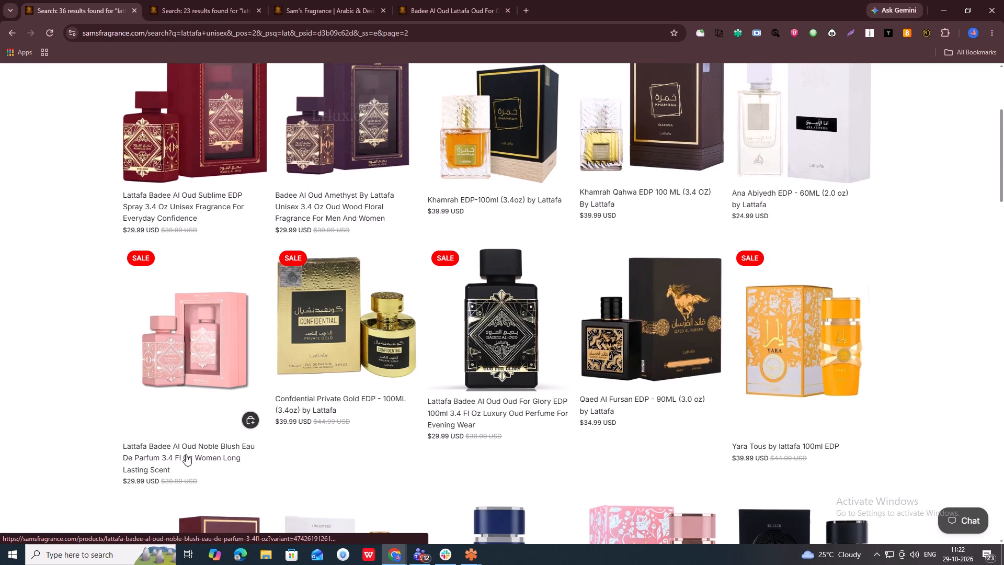
click(235, 378)
key(alt+Tab)
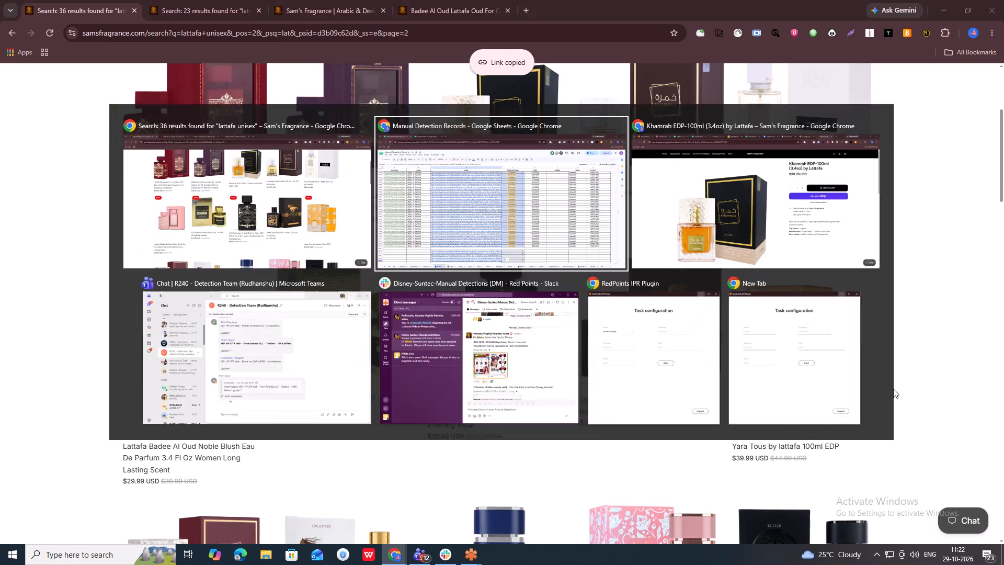
key(Down)
key(ctrl+v)
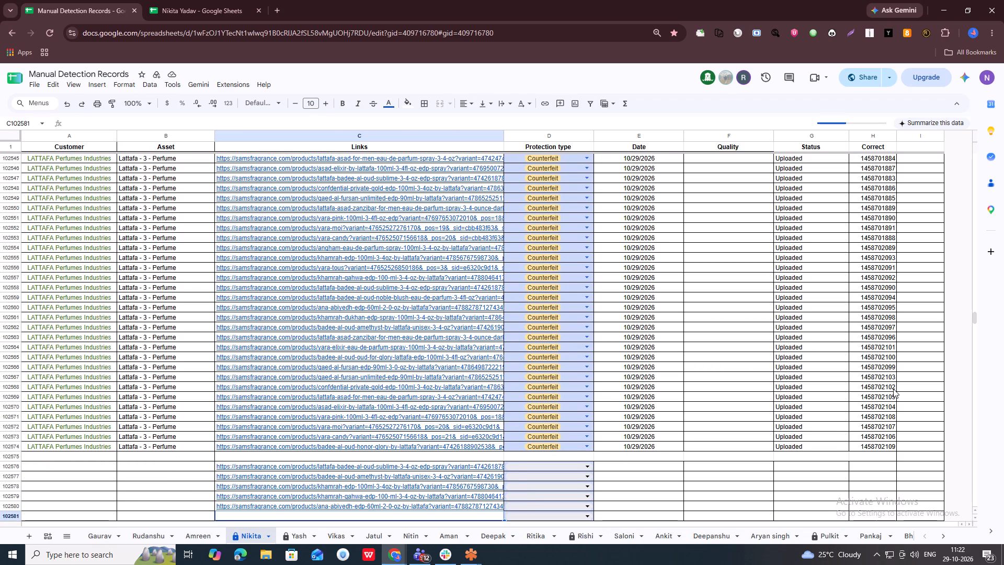
key(Down)
Copy the Confdential Private Gold EDP - 100ML listing link from the "lattafa unisex" results into Links row 102582 of the records sheet.
key(alt+Tab)
key(Right)
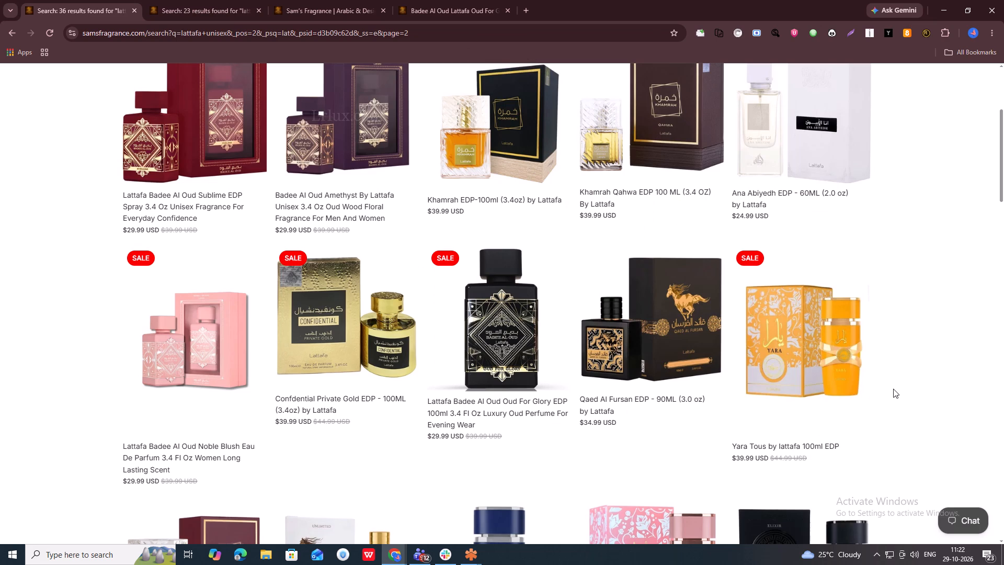
right_click(304, 401)
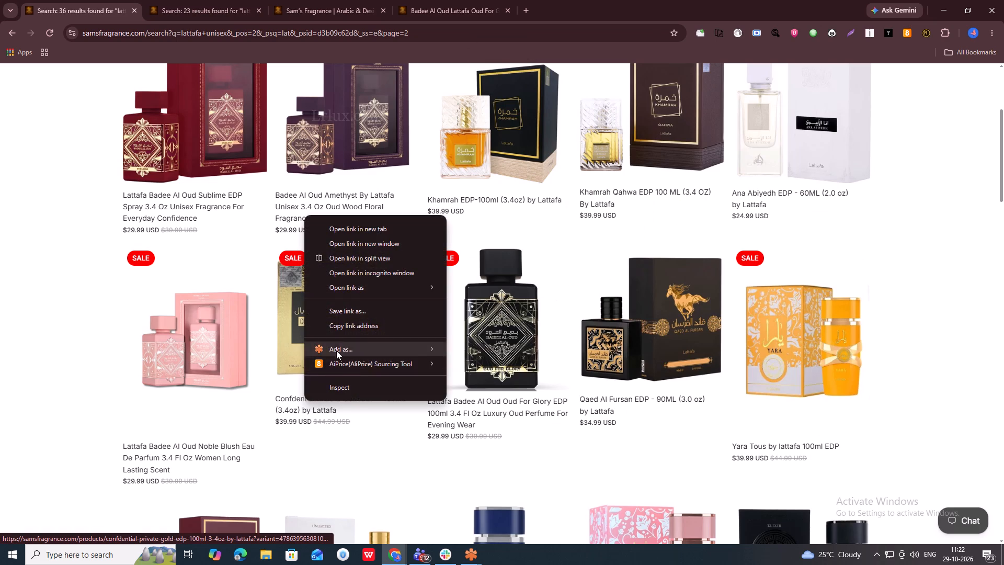
click(350, 325)
key(alt+Tab)
key(ctrl+v)
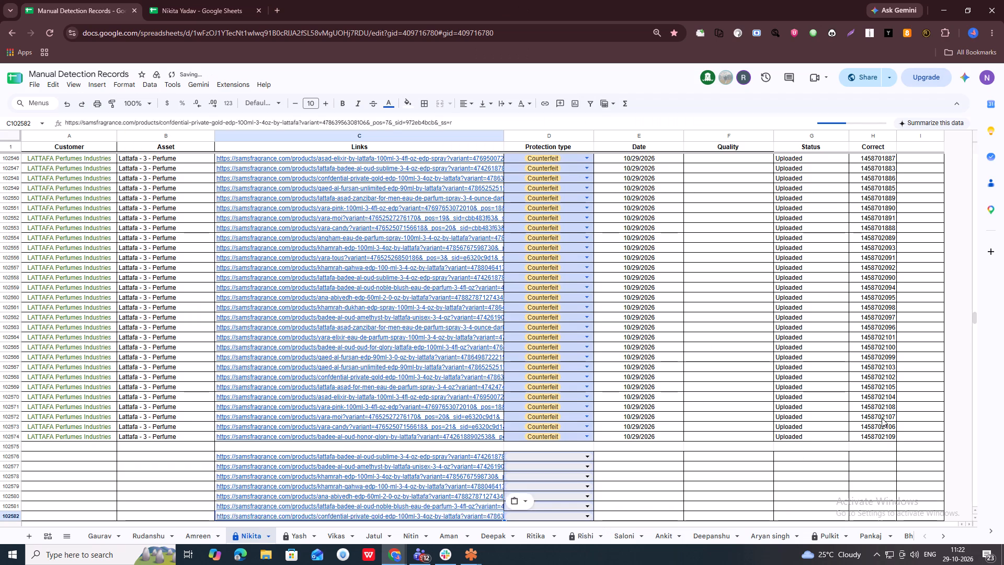
key(Down)
Copy the Badee Al Oud Oud For Glory listing link from the "lattafa unisex" results into Links row 102583 of the records sheet.
key(alt+Tab)
key(Right)
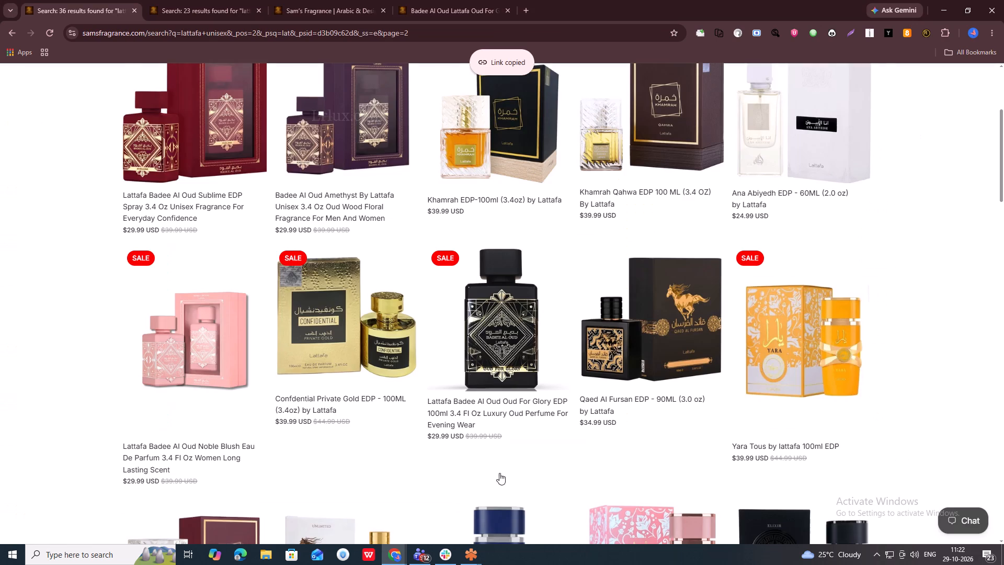
right_click(498, 399)
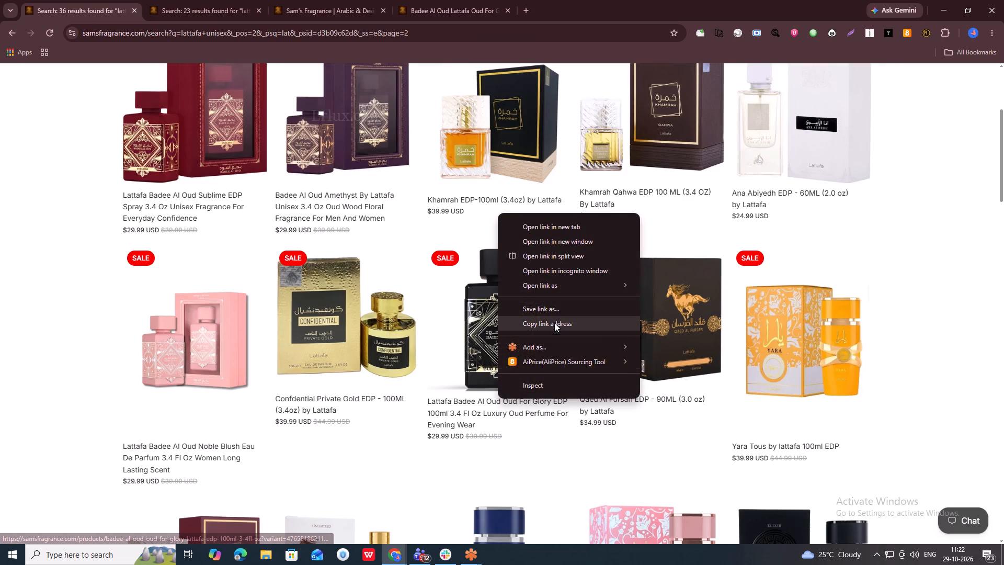
click(555, 319)
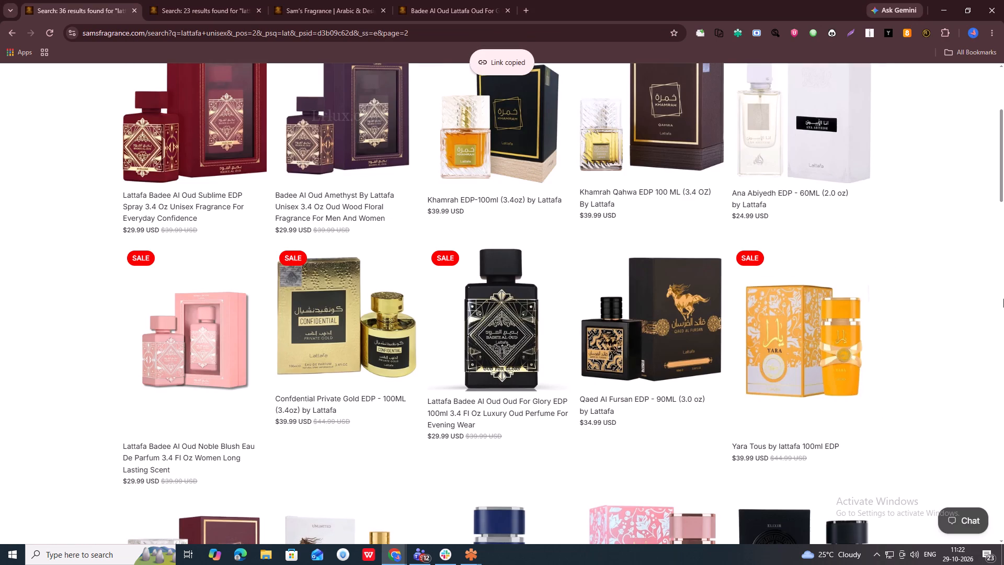
key(alt+Tab)
key(ctrl+v)
key(Down)
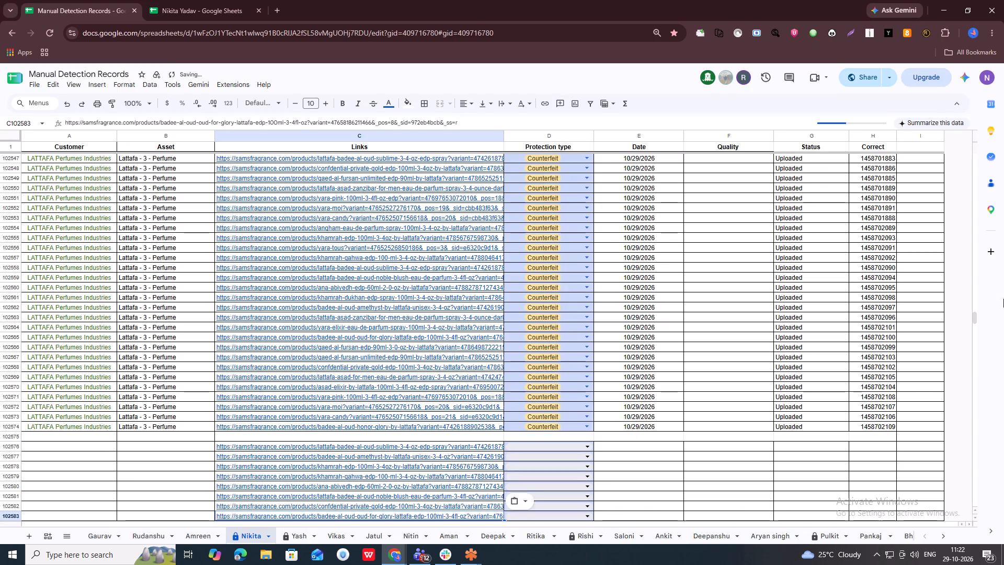
Copy the Qaed Al Fursan EDP - 90ML listing link from the "lattafa unisex" results into Links row 102584 of the records sheet.
key(alt+Tab)
key(Right)
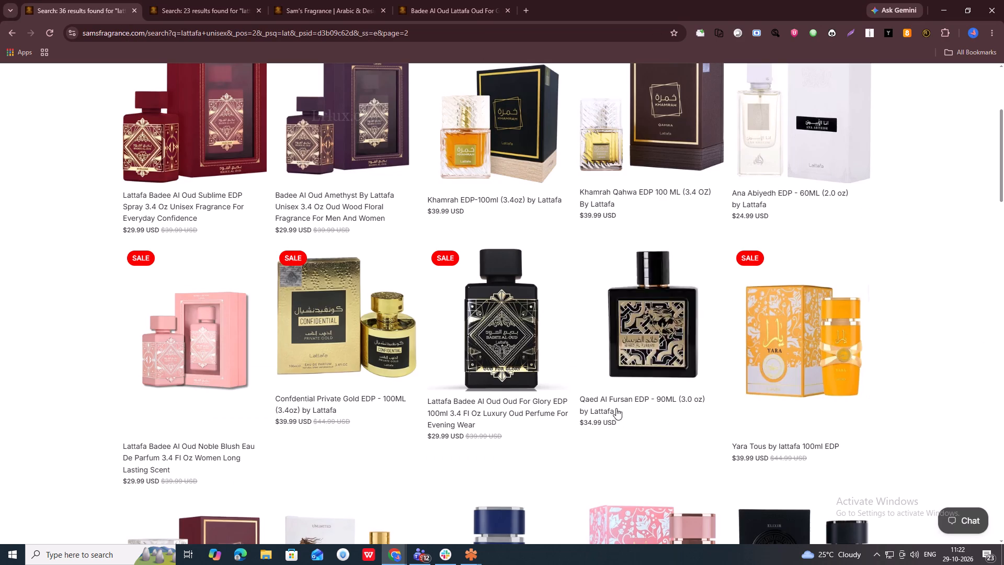
right_click(614, 401)
click(656, 326)
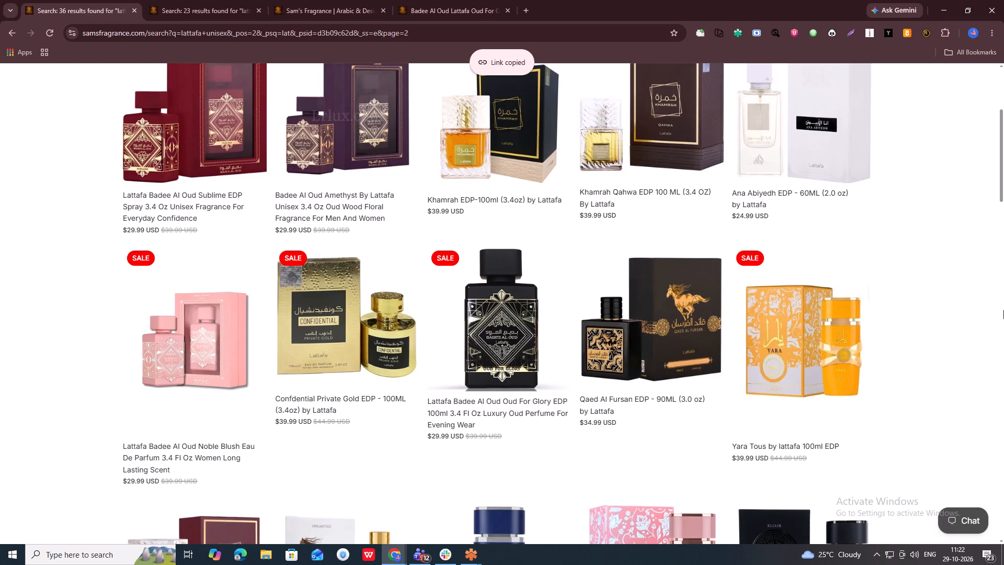
key(alt+Tab)
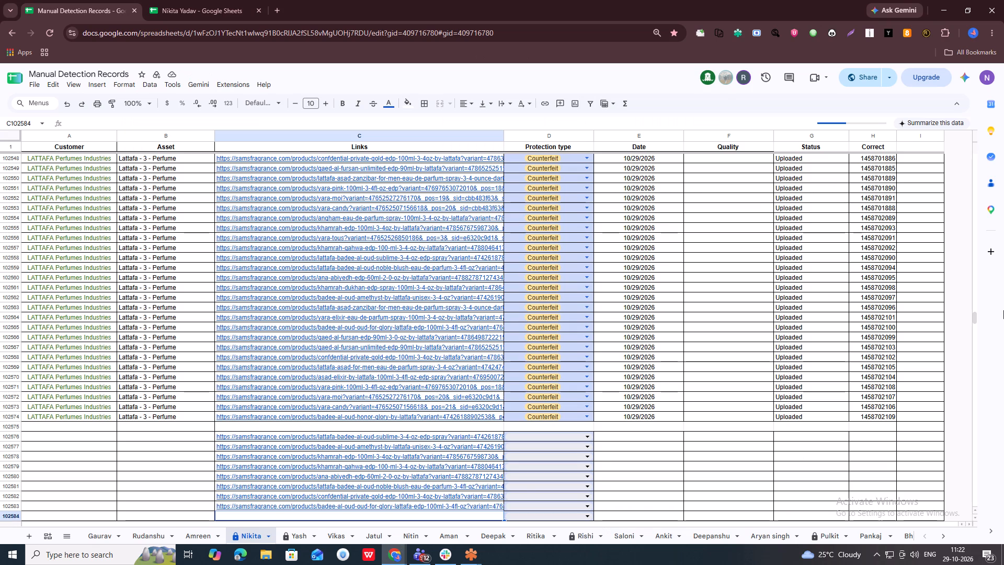
key(ctrl+v)
key(Down)
Copy the Yara Tous 100ml EDP listing link from the "lattafa unisex" results into Links row 102585 of the records sheet.
key(alt+Tab)
key(Right)
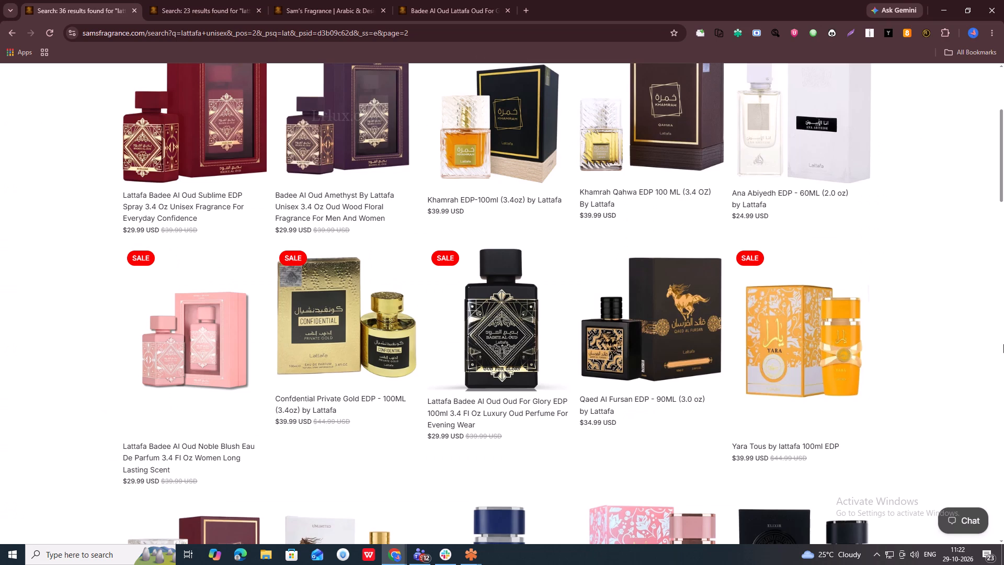
right_click(783, 449)
click(831, 371)
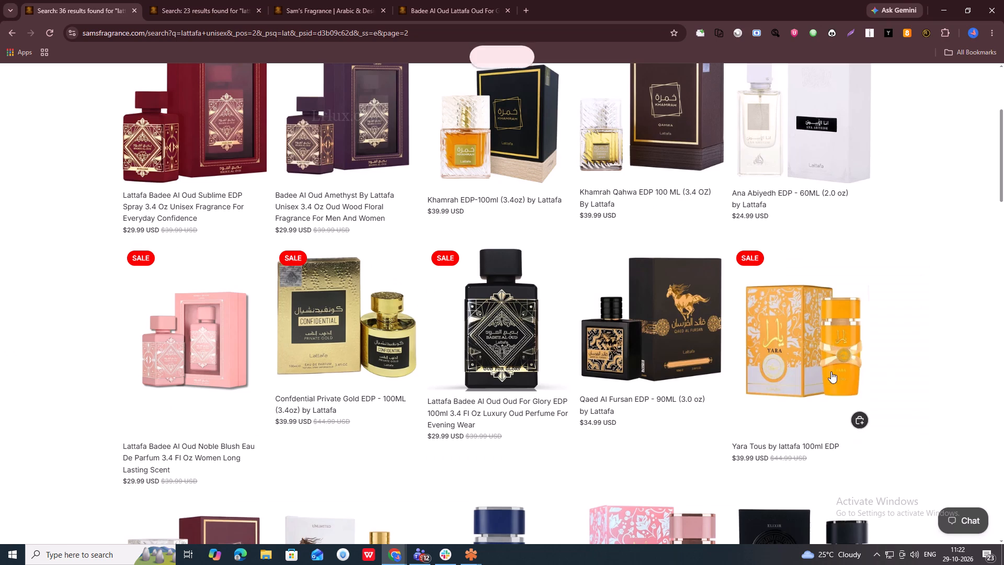
key(alt+Tab)
key(ctrl+v)
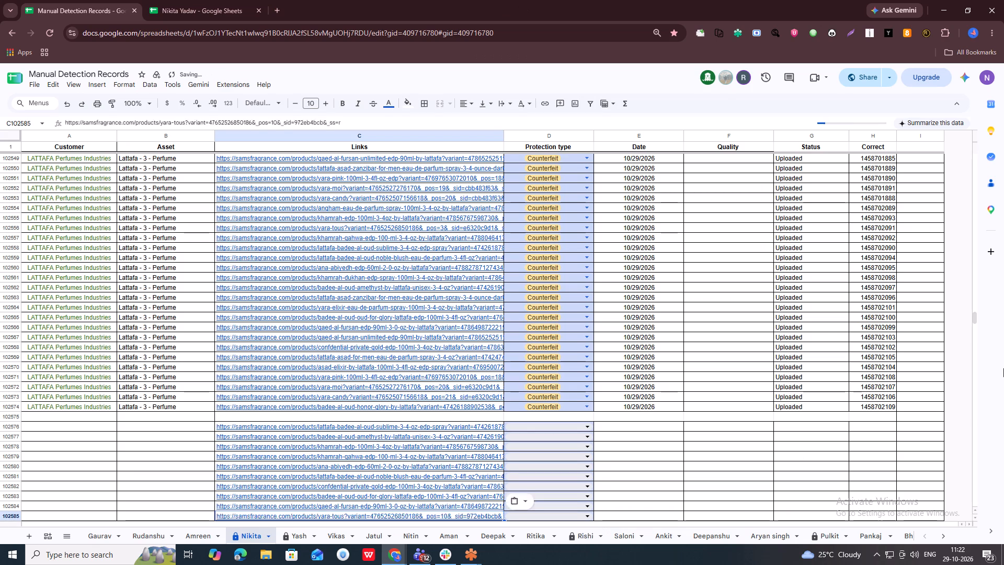
key(Down)
Copy the Khamrah Dukhan EDP Spray 100ML listing link from the "lattafa unisex" results into Links row 102586 of the records sheet.
key(alt+Tab)
key(Down)
scroll(1003, 368, up, 1)
scroll(868, 367, down, 4)
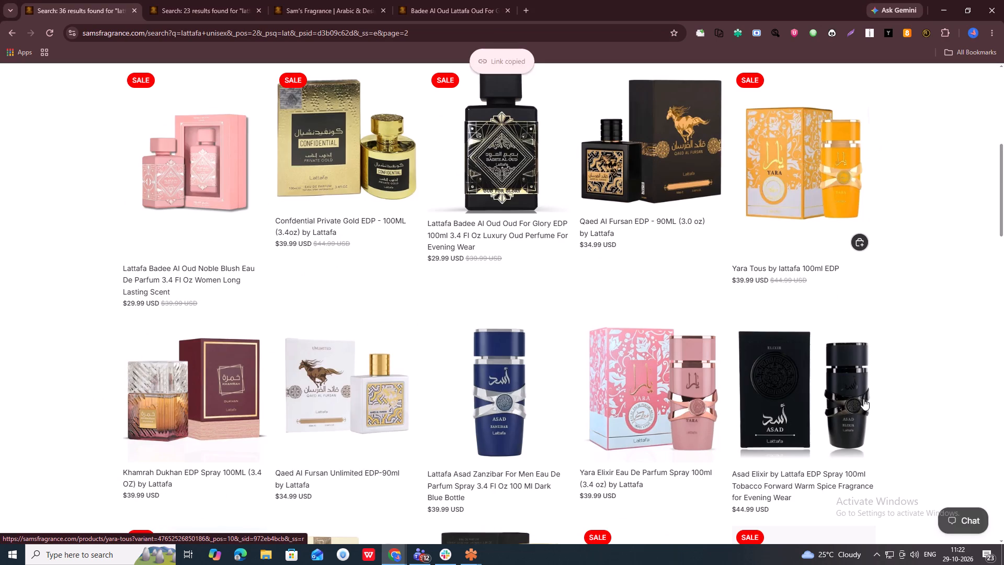
right_click(190, 472)
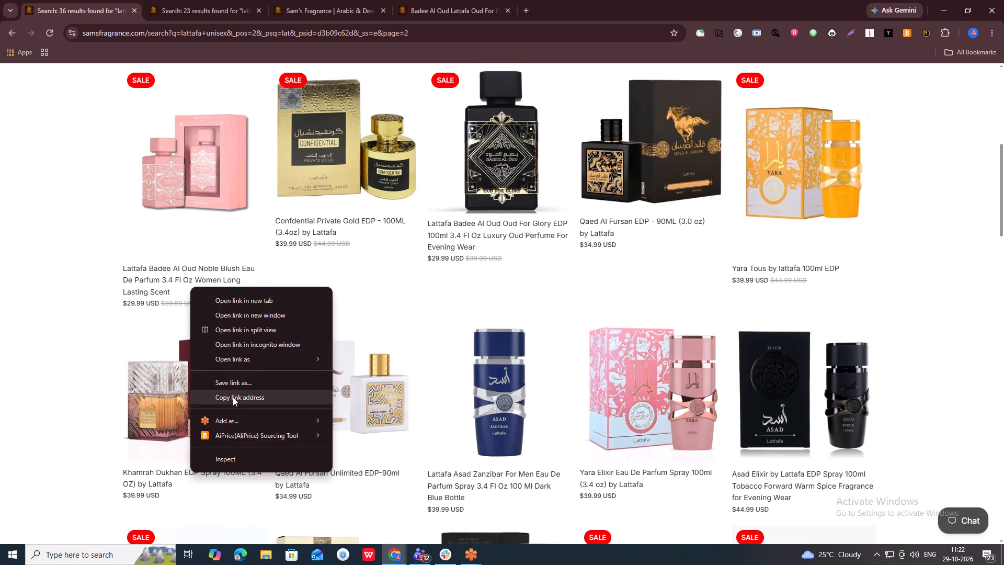
click(233, 397)
key(alt+Tab)
key(ctrl+v)
key(Down)
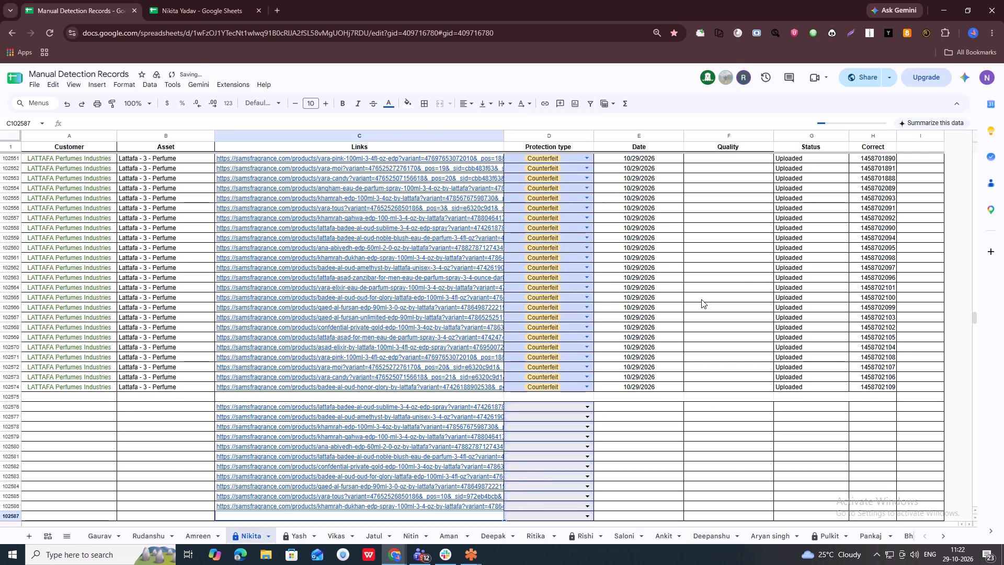
Copy the Qaed Al Fursan Unlimited EDP-90ml listing link from the "lattafa unisex" results into Links row 102587 of the records sheet.
key(alt+Tab)
key(Right)
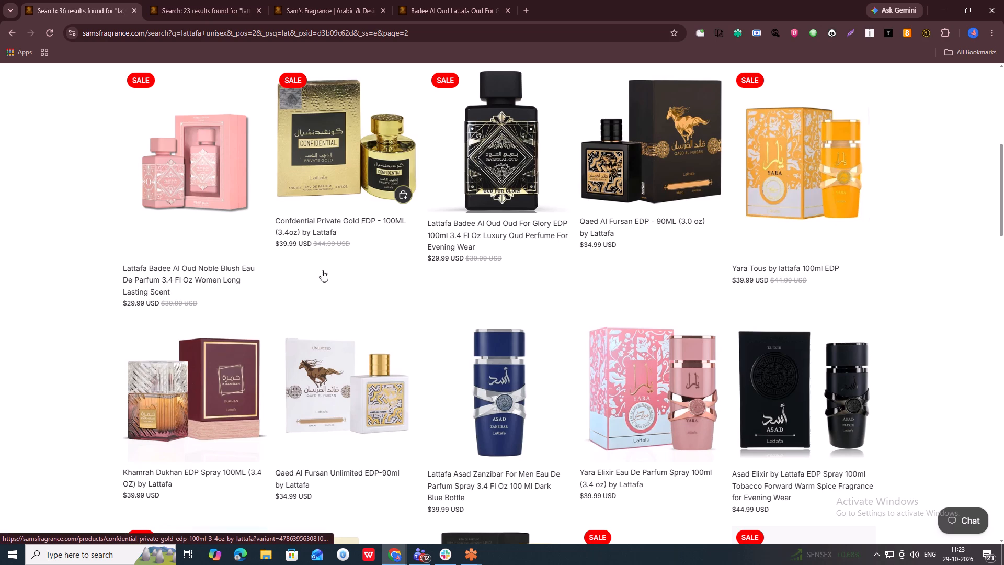
right_click(304, 482)
click(339, 411)
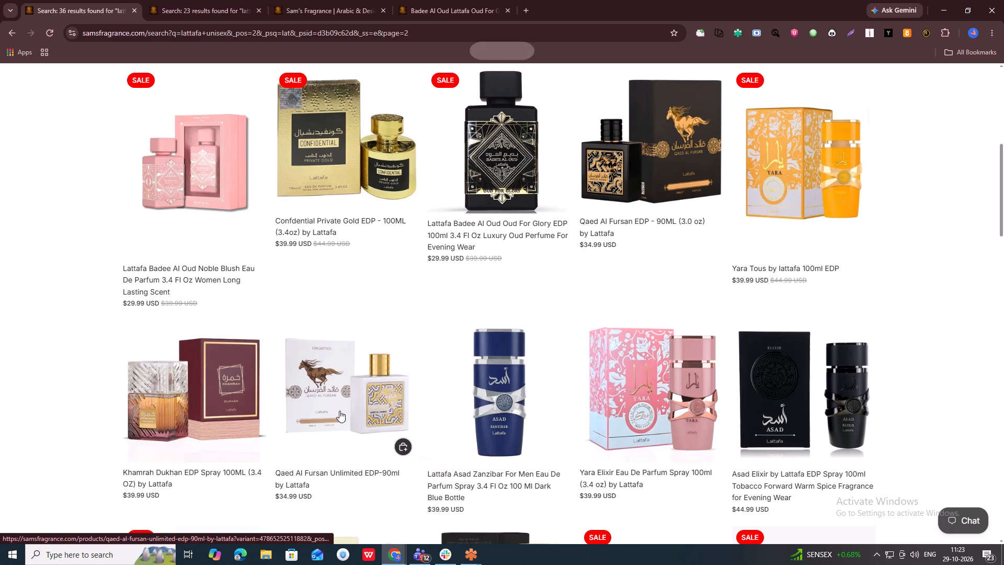
key(alt+Tab)
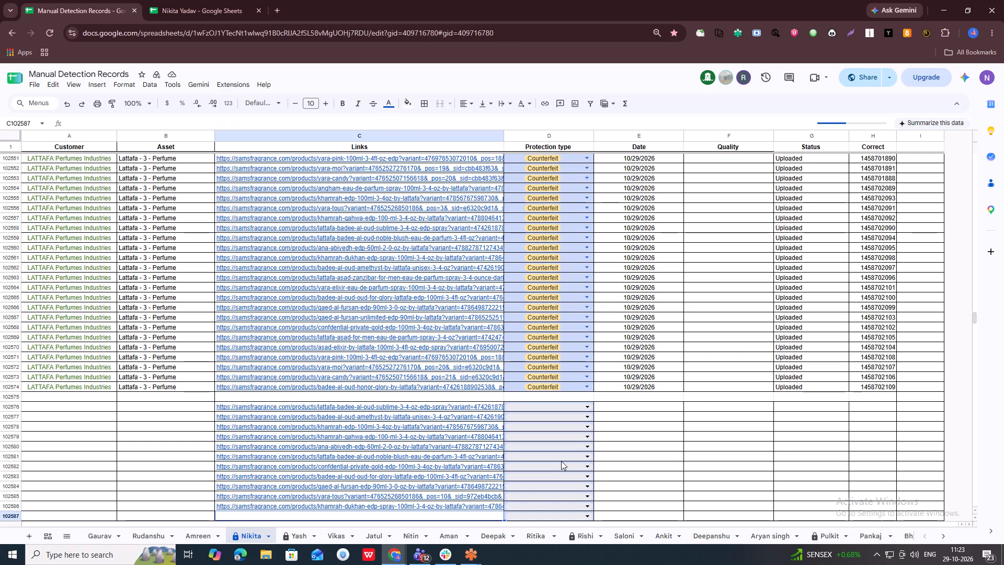
key(ctrl+v)
key(Down)
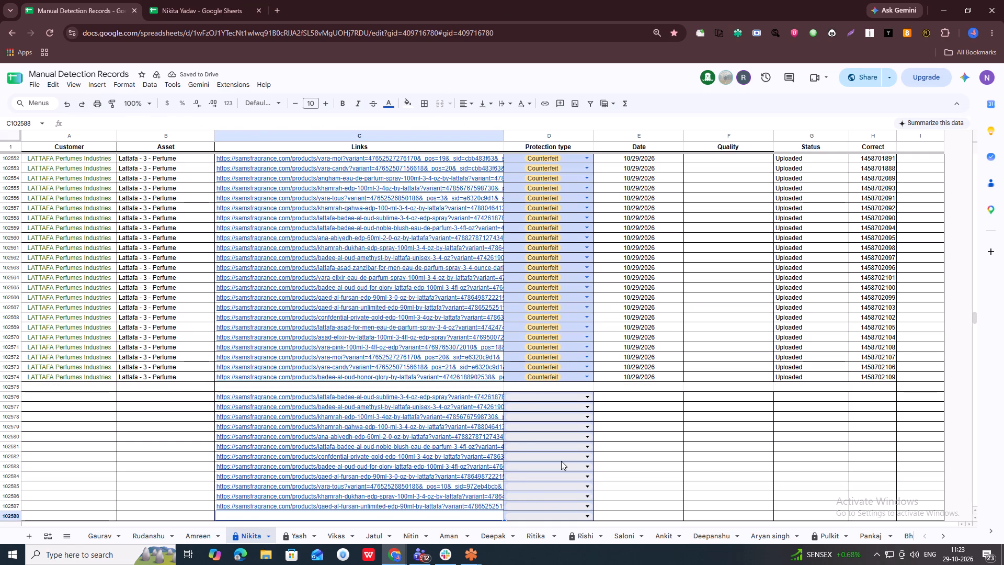
Copy the Lattafa Asad Zanzibar For Men listing link from the "lattafa unisex" results into Links row 102588 of the records sheet.
key(alt+Tab)
key(Right)
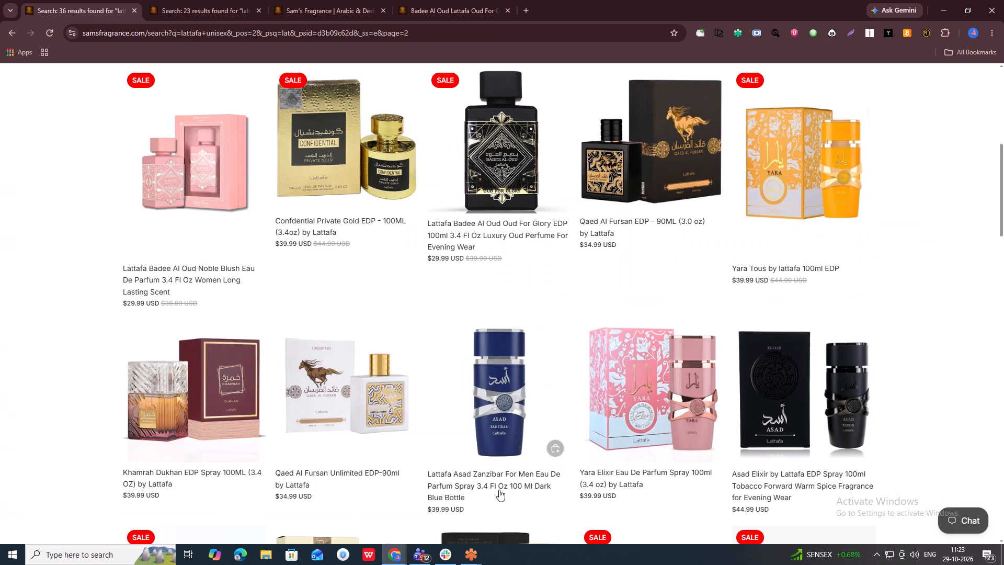
right_click(489, 478)
click(533, 405)
key(alt+Tab)
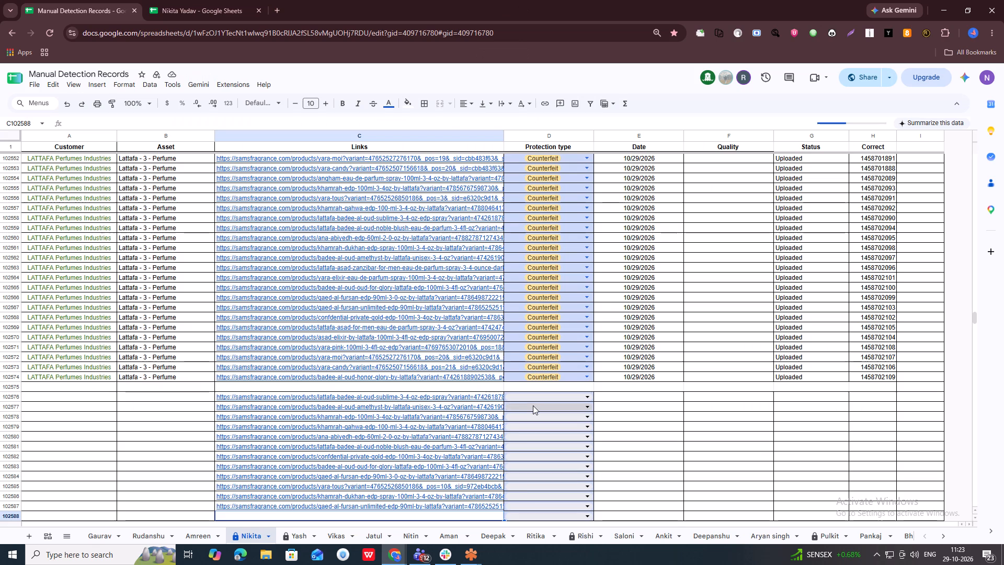
key(ctrl+v)
key(Down)
Copy the Yara Elixir Eau De Parfum Spray 100ml listing link from the "lattafa unisex" results into Links row 102589 of the records sheet.
key(alt+Tab)
key(Right)
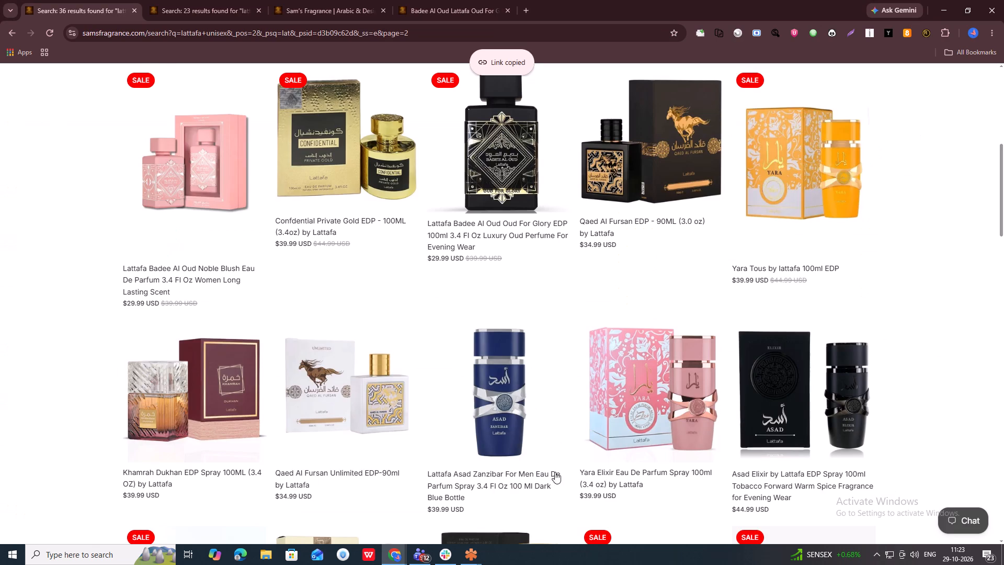
right_click(624, 472)
click(681, 393)
key(alt+Tab)
key(ctrl+v)
key(Down)
Copy the Asad Elixir EDP Spray 100ml listing link from the "lattafa unisex" results into Links row 102590 of the records sheet.
key(alt+Tab)
key(Right)
right_click(792, 476)
click(834, 398)
key(alt+Tab)
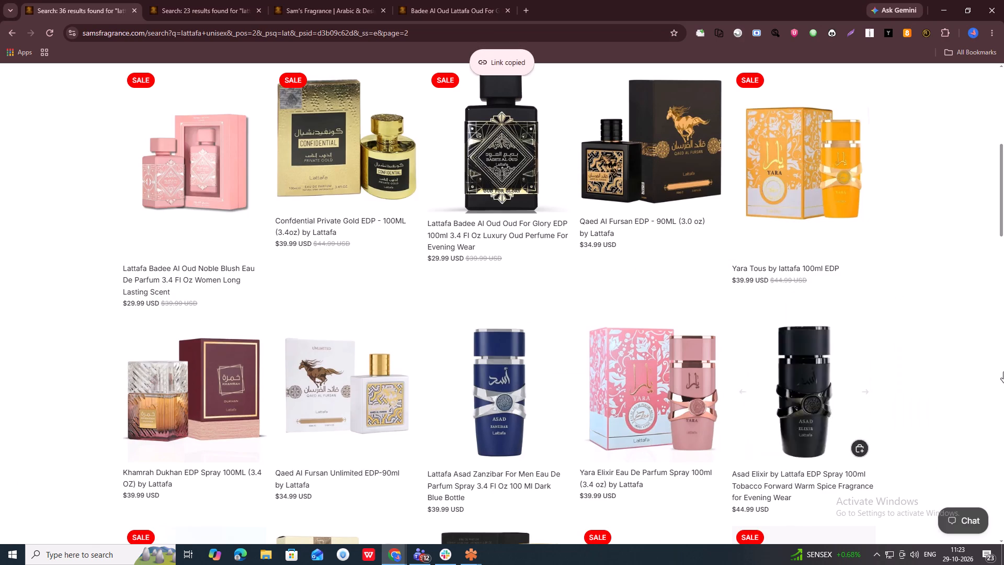
key(ctrl+v)
key(Down)
Copy the Yara Pink 100ML EDP listing link from the "lattafa unisex" results into Links row 102591 of the records sheet.
key(alt+Tab)
key(Down)
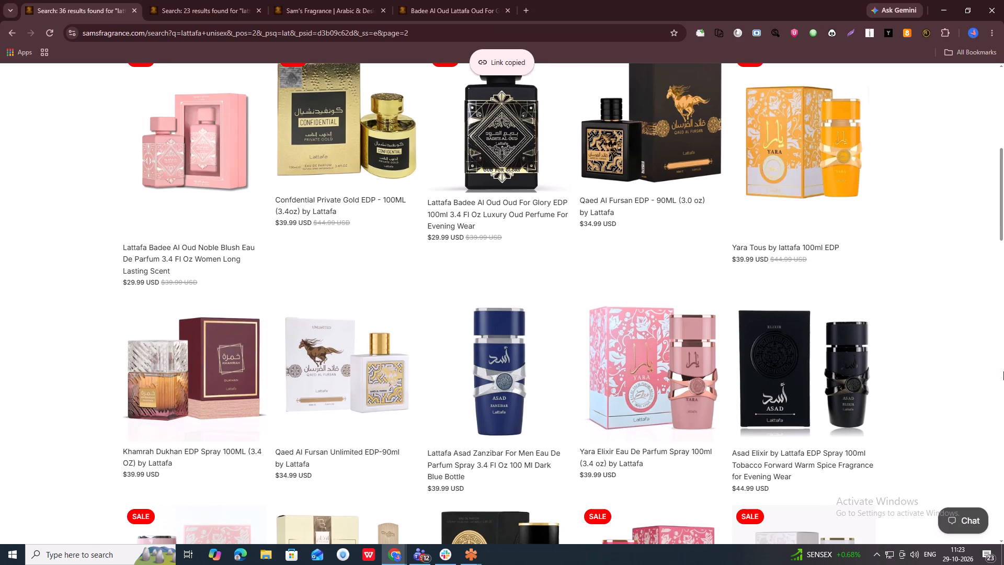
scroll(657, 412, down, 6)
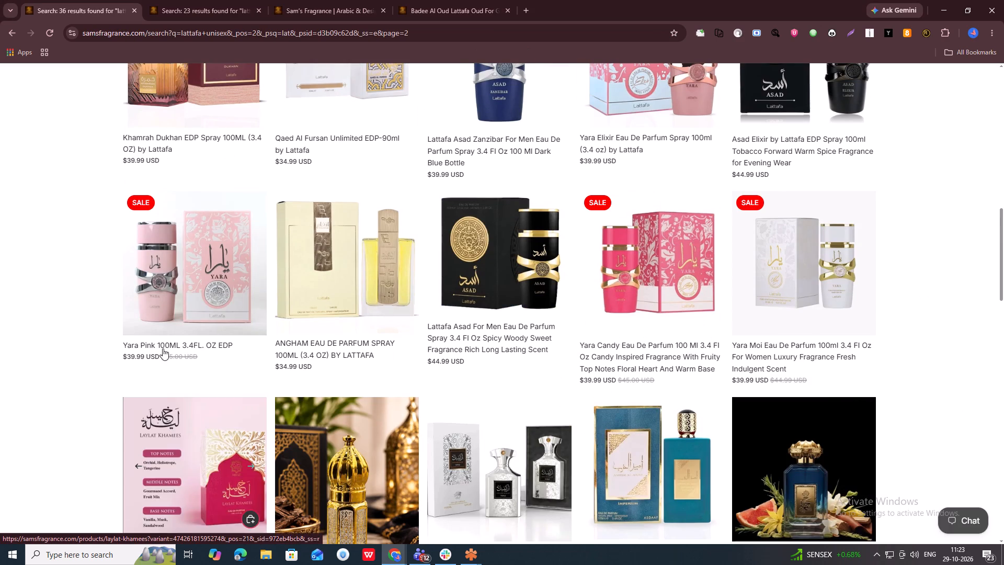
right_click(165, 346)
click(213, 457)
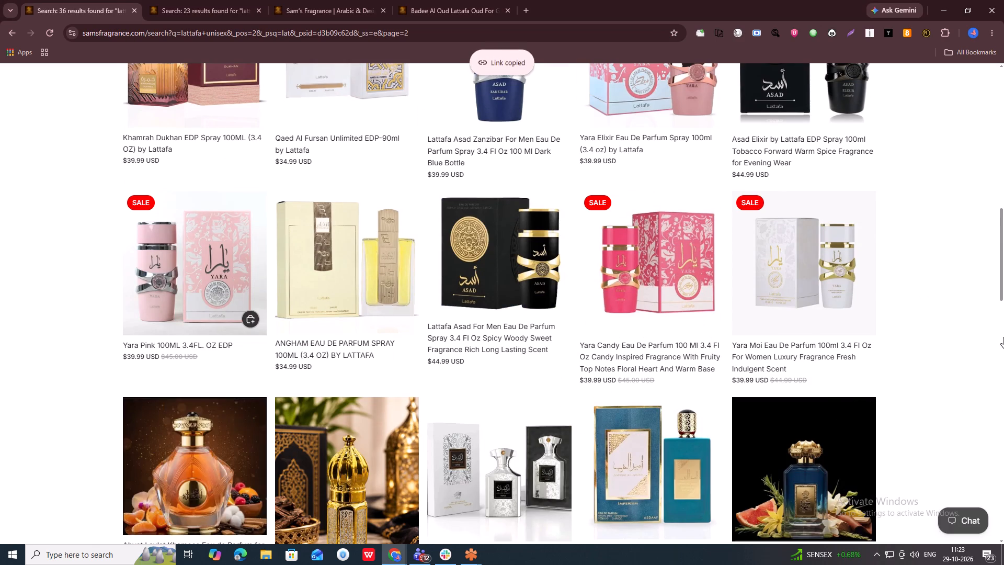
key(alt+Tab)
key(ctrl+v)
Copy the Angham Eau De Parfum Spray 100ML listing link from the "lattafa unisex" results into Links row 102592 of the records sheet.
scroll(497, 403, down, 3)
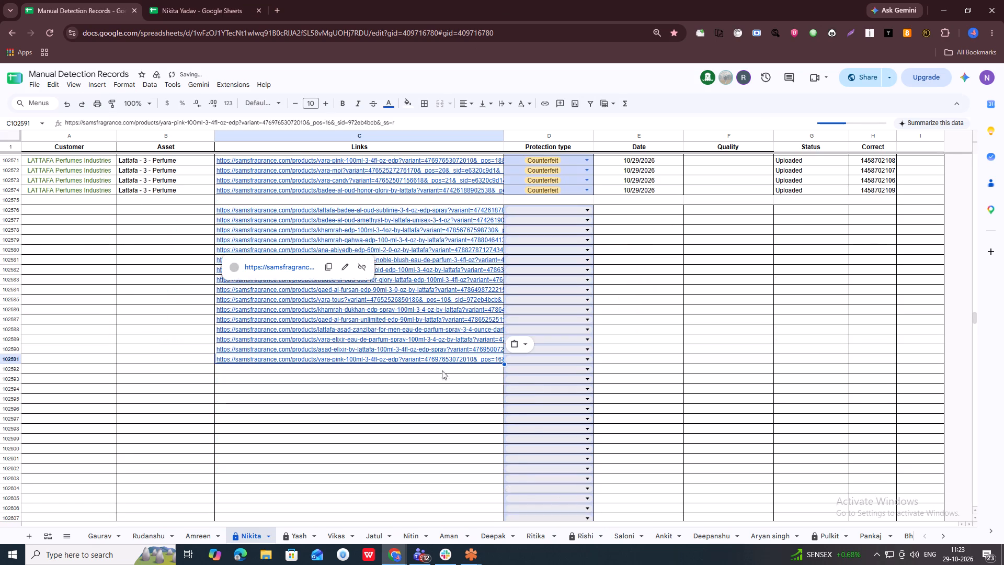
click(446, 365)
right_click(446, 365)
click(452, 369)
click(428, 367)
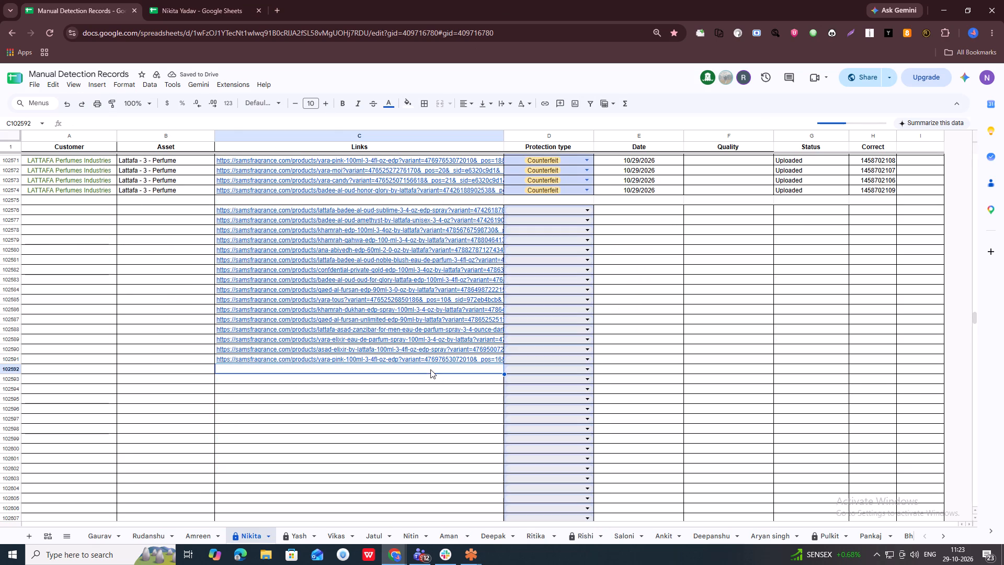
key(alt+Tab)
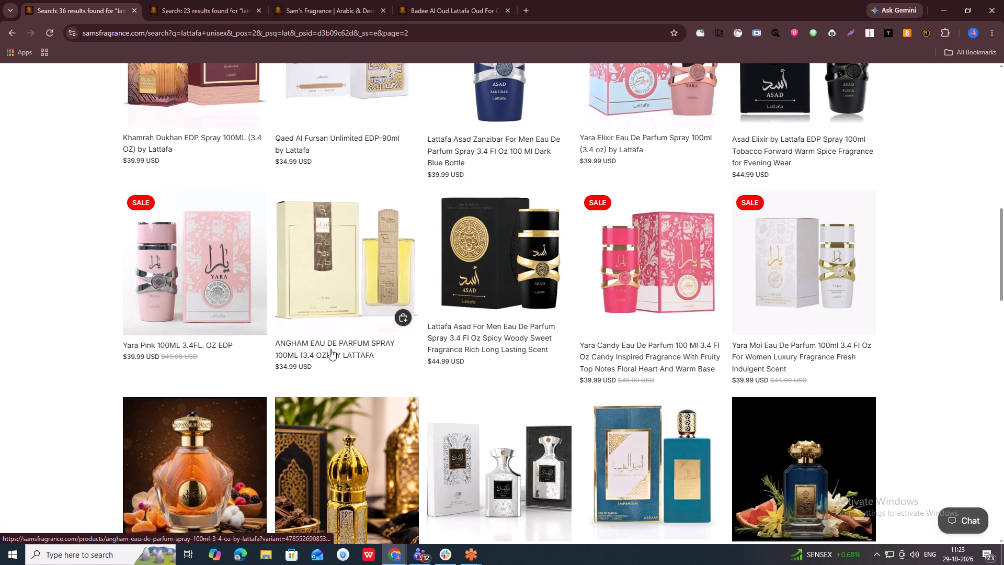
right_click(330, 349)
click(359, 461)
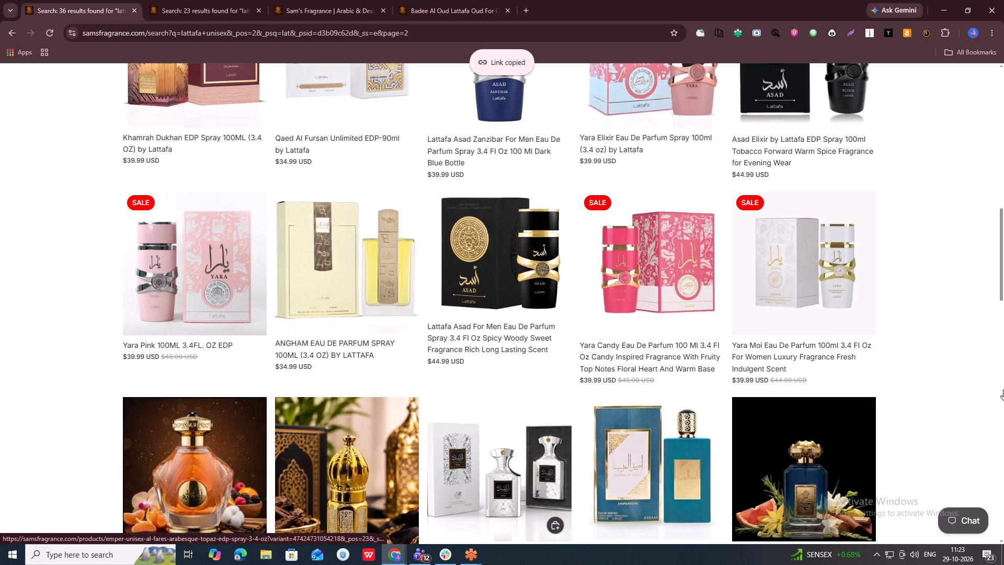
key(alt+Tab)
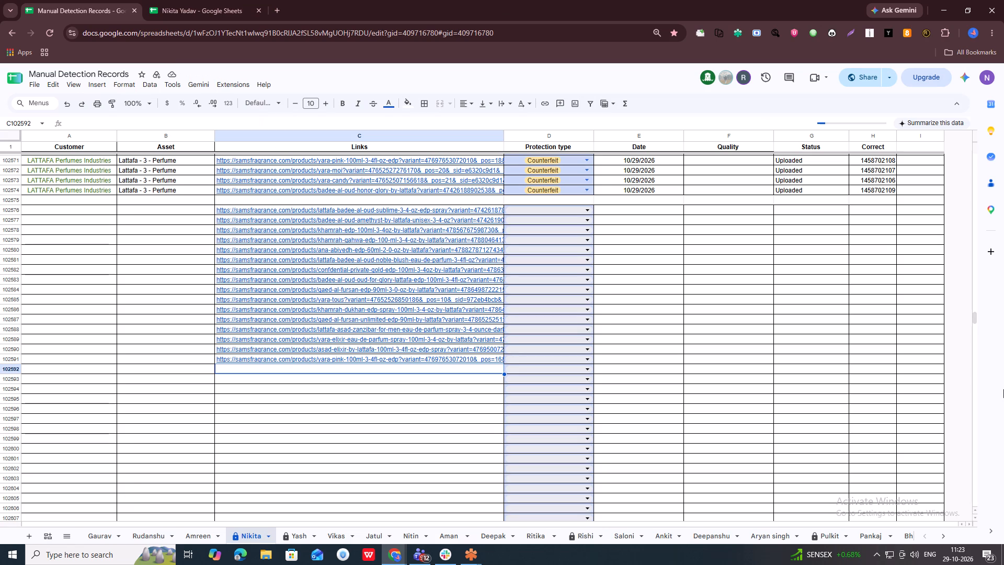
key(ctrl+v)
key(Down)
Copy the Lattafa Asad For Men Eau De Parfum listing link from the "lattafa unisex" results into Links row 102593 of the records sheet.
key(alt+Tab)
key(Right)
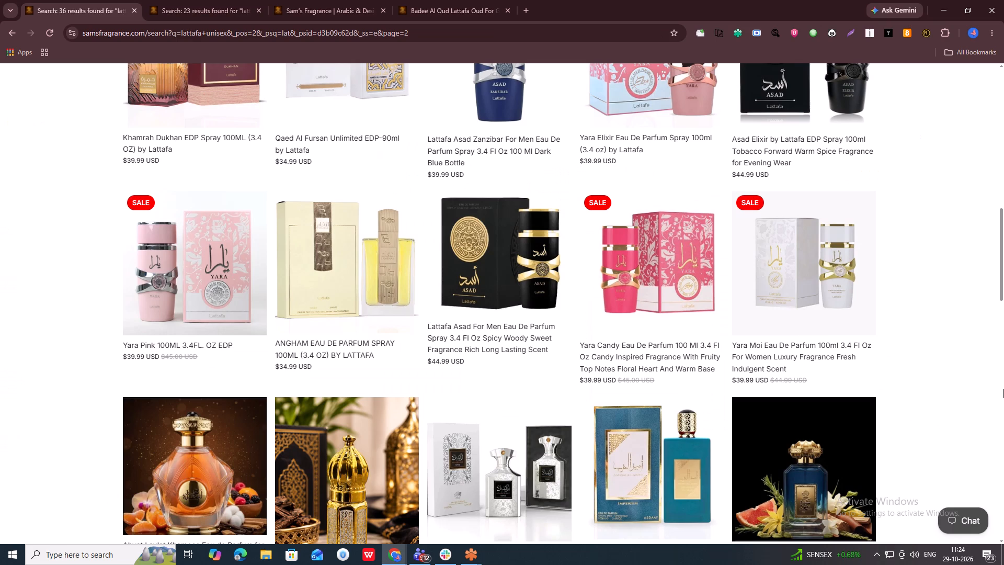
right_click(504, 341)
click(533, 450)
key(alt+Tab)
key(ctrl+v)
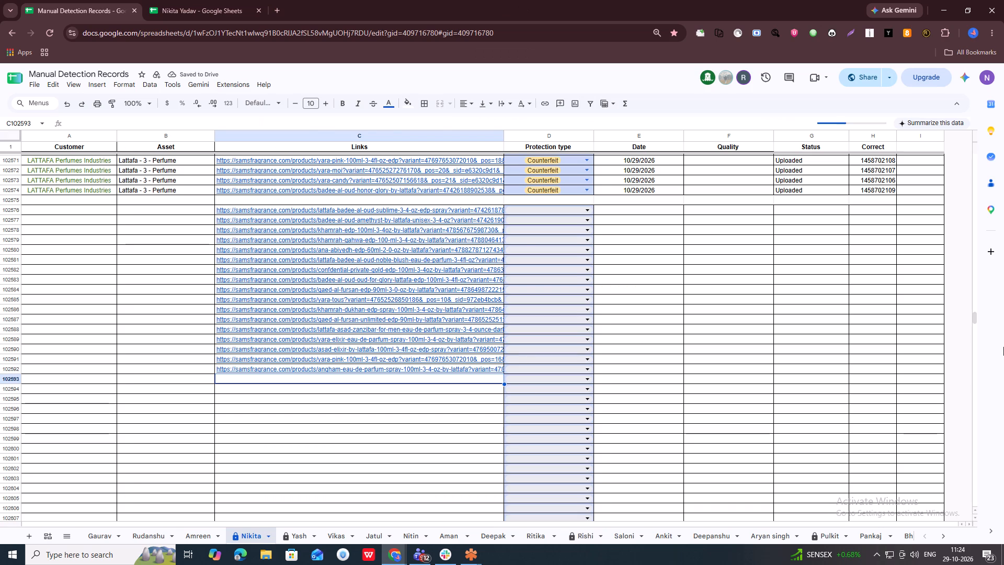
key(Down)
Copy the Yara Candy Eau De Parfum listing link from the "lattafa unisex" results into Links row 102594 of the records sheet.
key(alt+Tab)
key(Right)
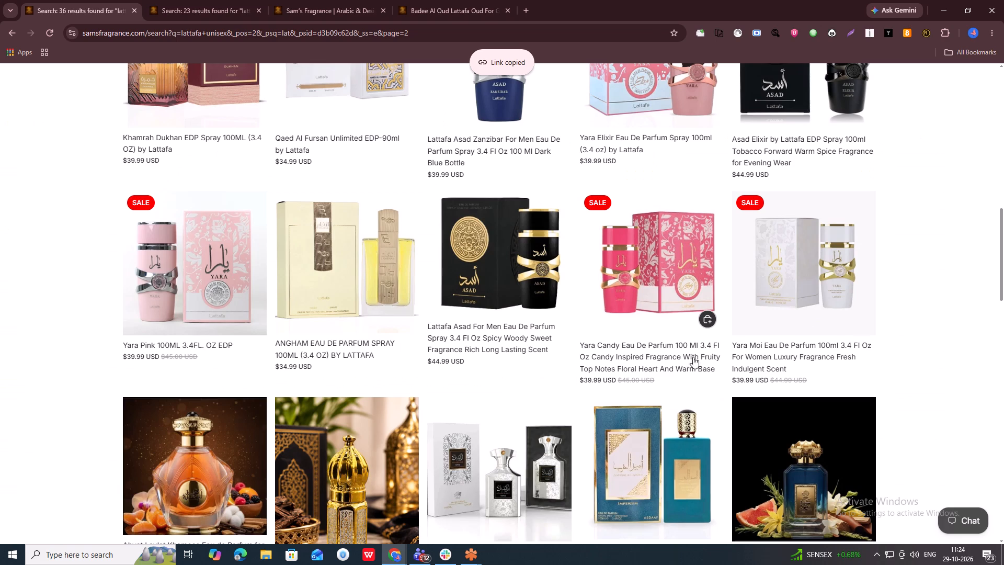
right_click(676, 354)
click(695, 466)
key(alt+Tab)
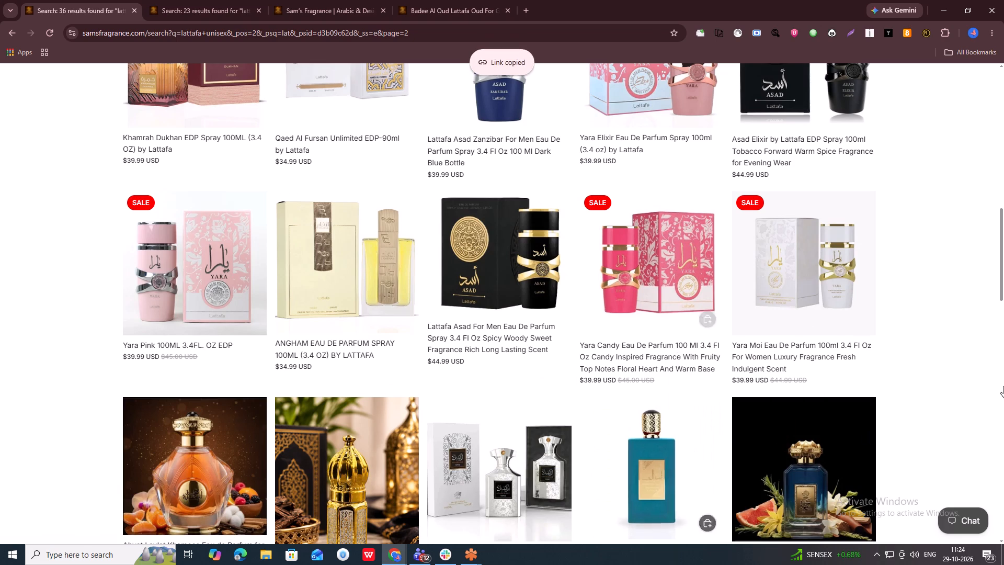
key(ctrl+v)
key(Down)
Copy the Yara Moi Eau De Parfum 100ml listing link from the "lattafa unisex" results into Links row 102595 of the records sheet.
key(alt+Tab)
key(Down)
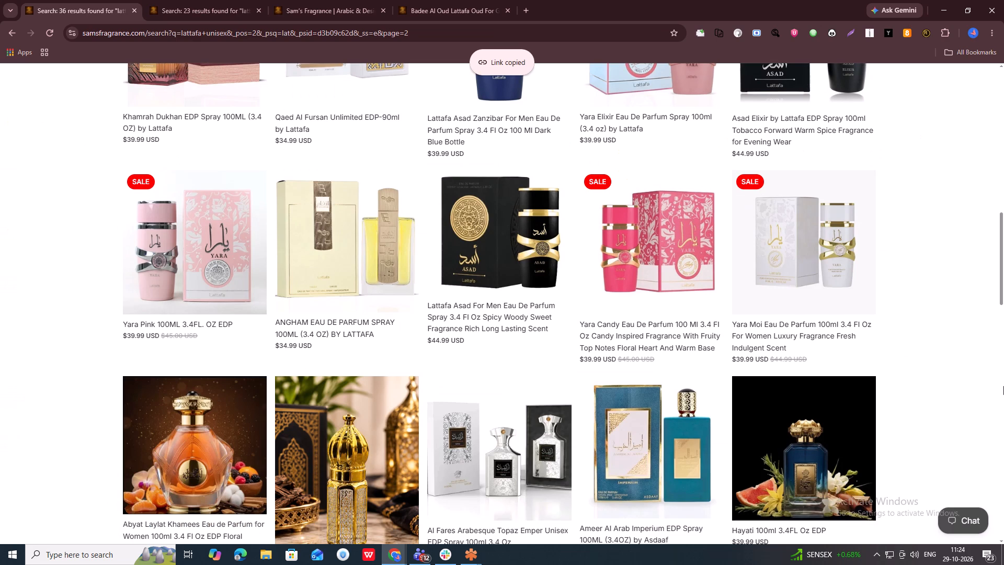
right_click(777, 329)
click(807, 435)
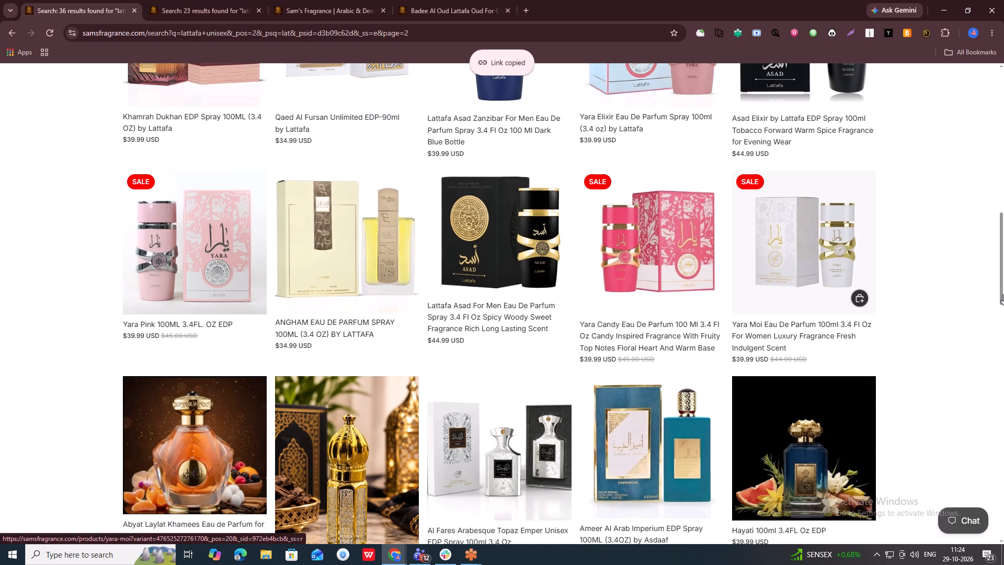
key(alt+Tab)
key(ctrl+v)
key(Down)
Copy the sold-out Badee Al Oud Honor And Glory listing link from the "lattafa unisex" results into Links row 102596 of the records sheet.
key(alt+Tab)
key(Down)
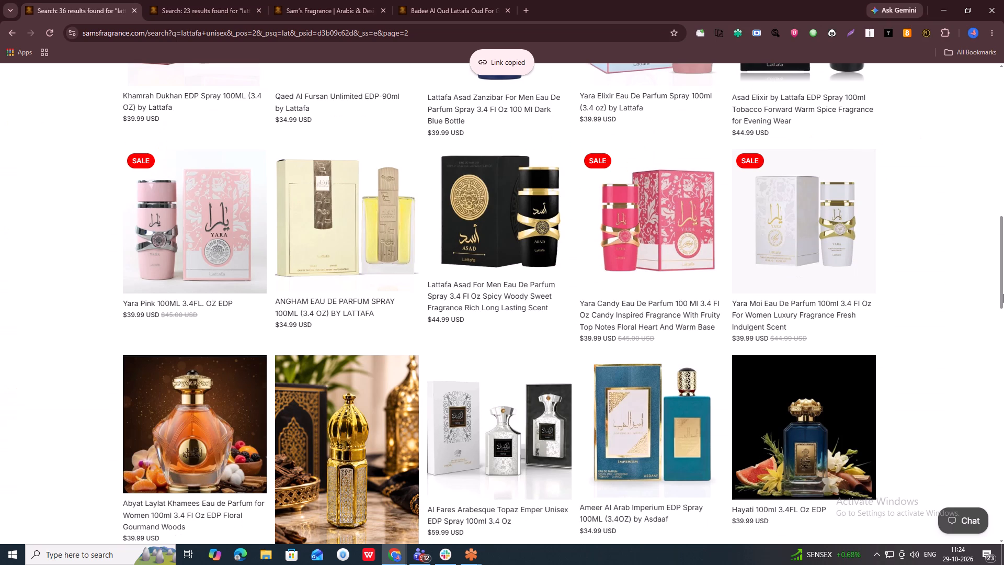
scroll(617, 400, down, 4)
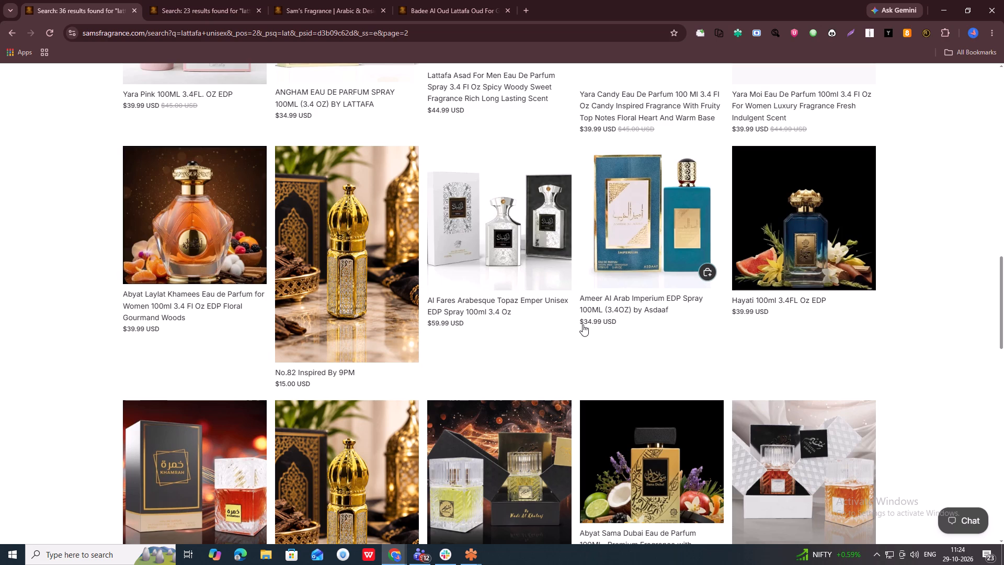
scroll(451, 399, down, 4)
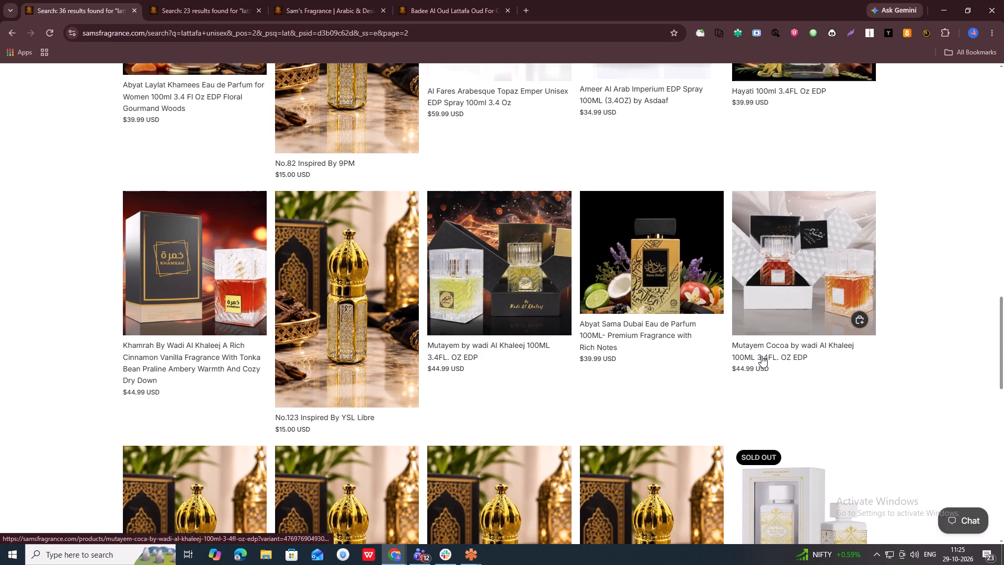
scroll(725, 361, down, 6)
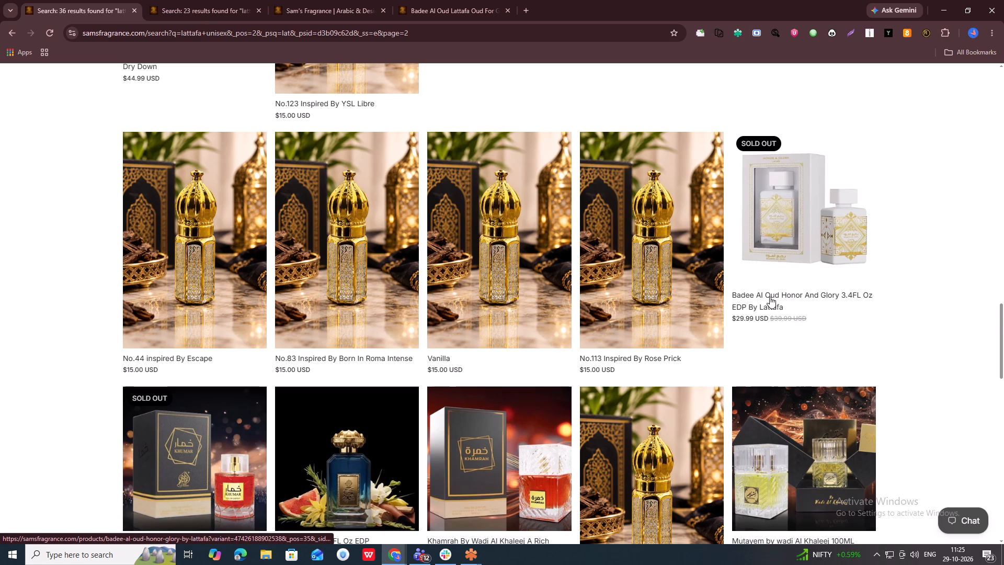
right_click(770, 297)
click(796, 406)
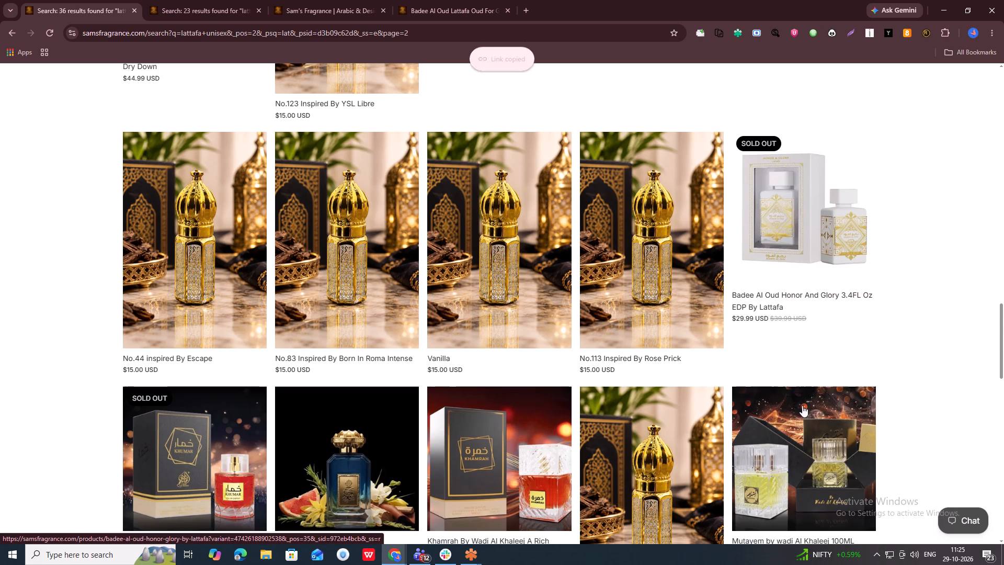
key(alt+Tab)
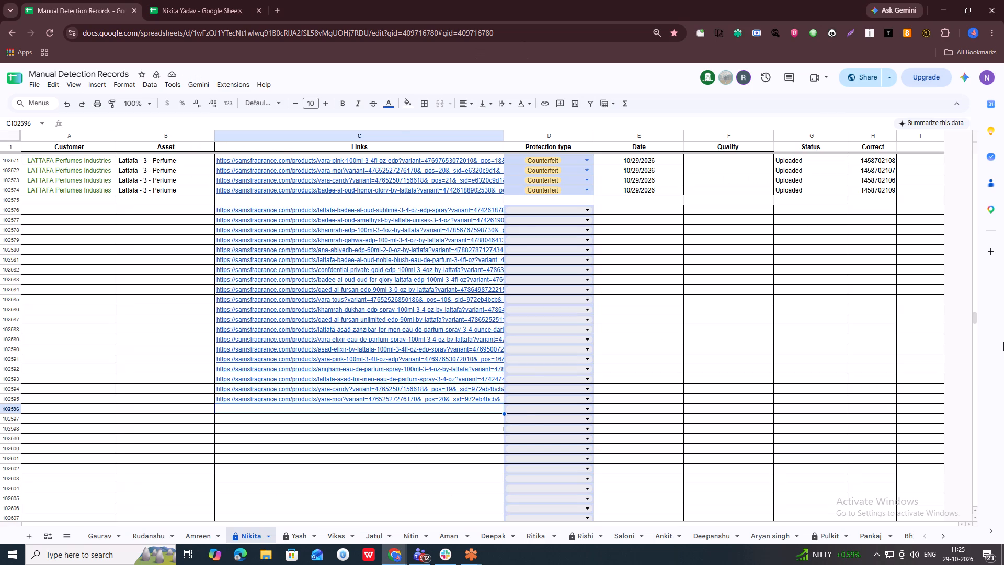
key(ctrl+v)
key(Down)
Copy the second Badee Al Oud Honor And Glory listing link, near the end of the "lattafa unisex" results, into Links row 102597.
key(alt+Tab)
key(Down)
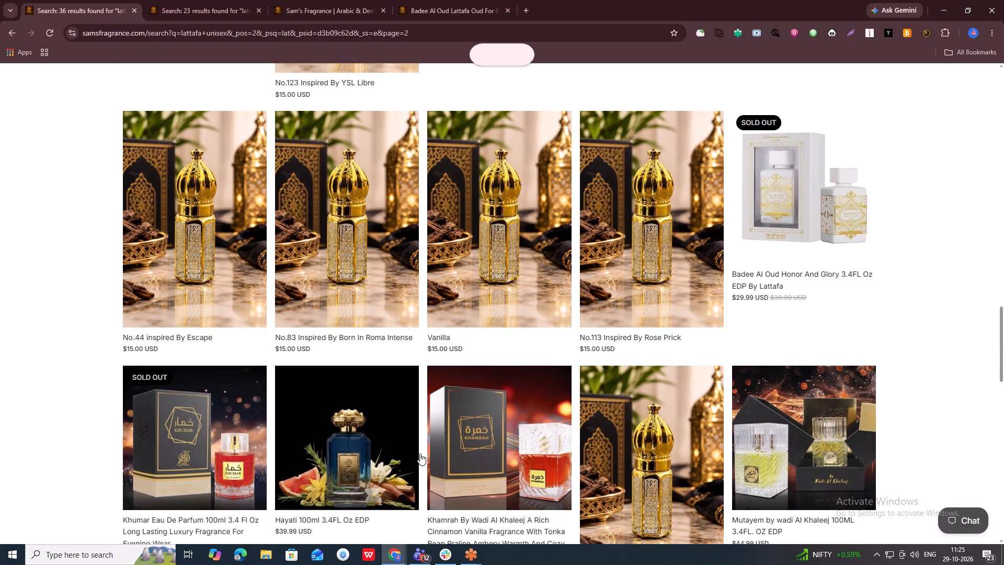
scroll(419, 434, down, 5)
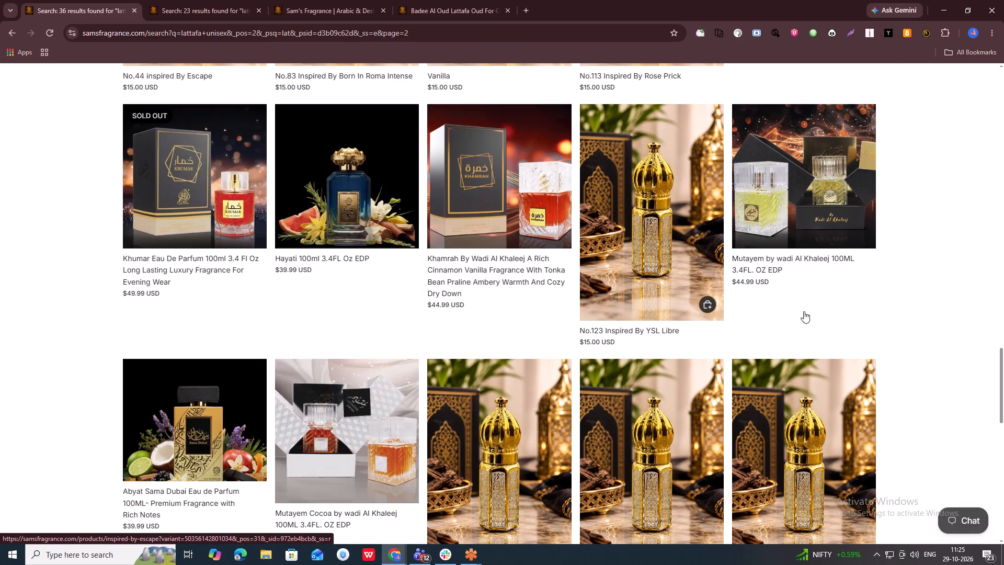
scroll(711, 339, down, 4)
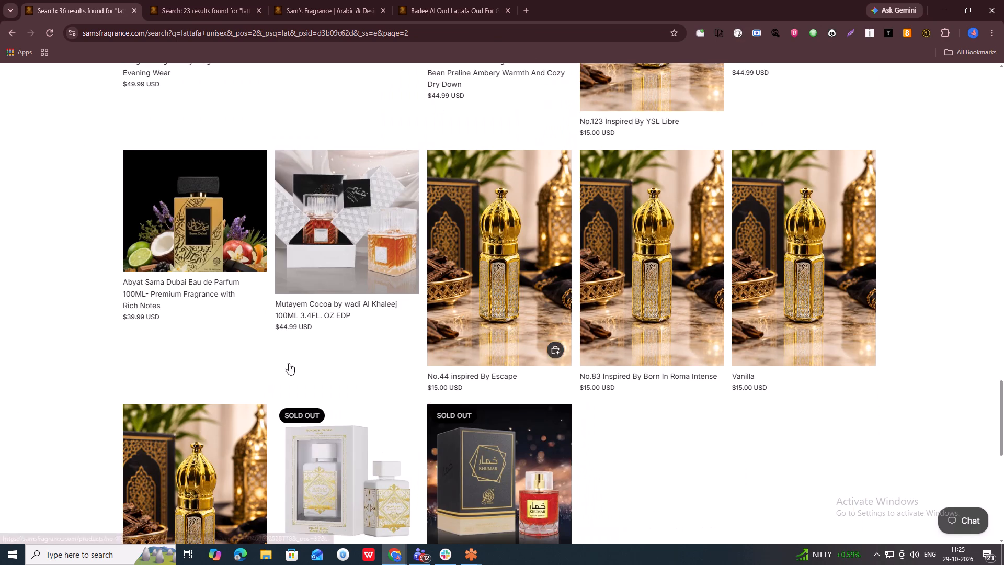
scroll(431, 353, down, 3)
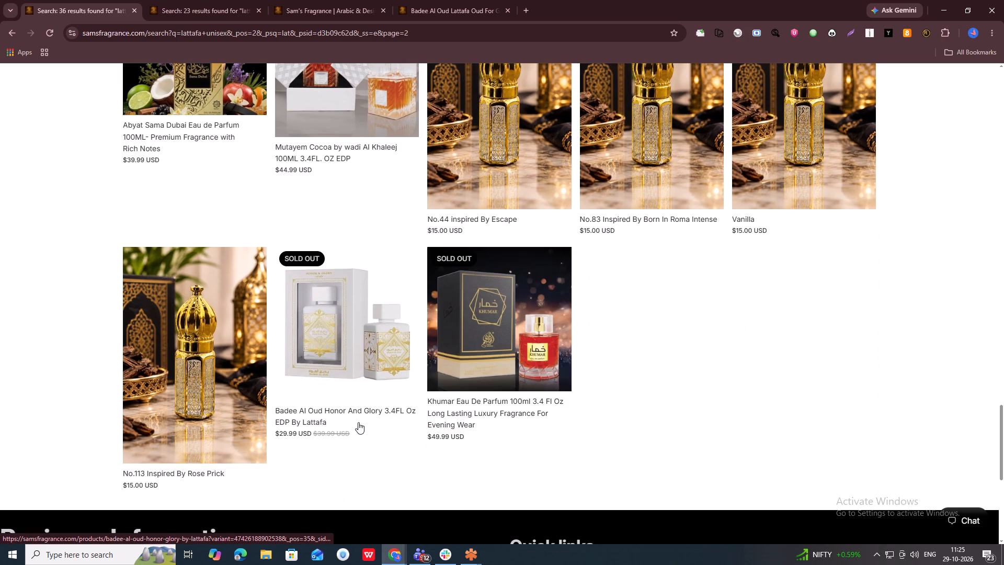
right_click(330, 412)
click(382, 335)
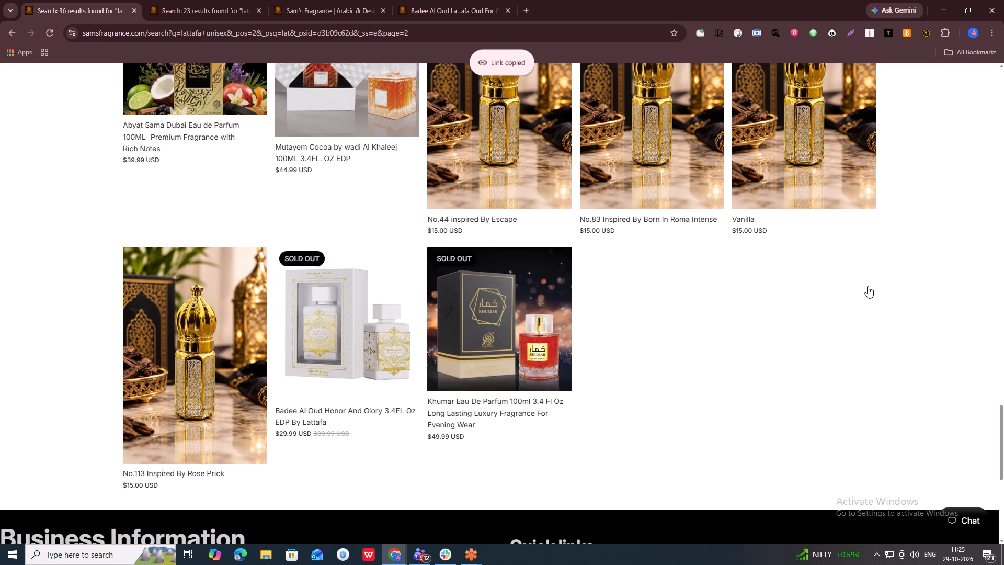
key(alt+Tab)
key(ctrl+v)
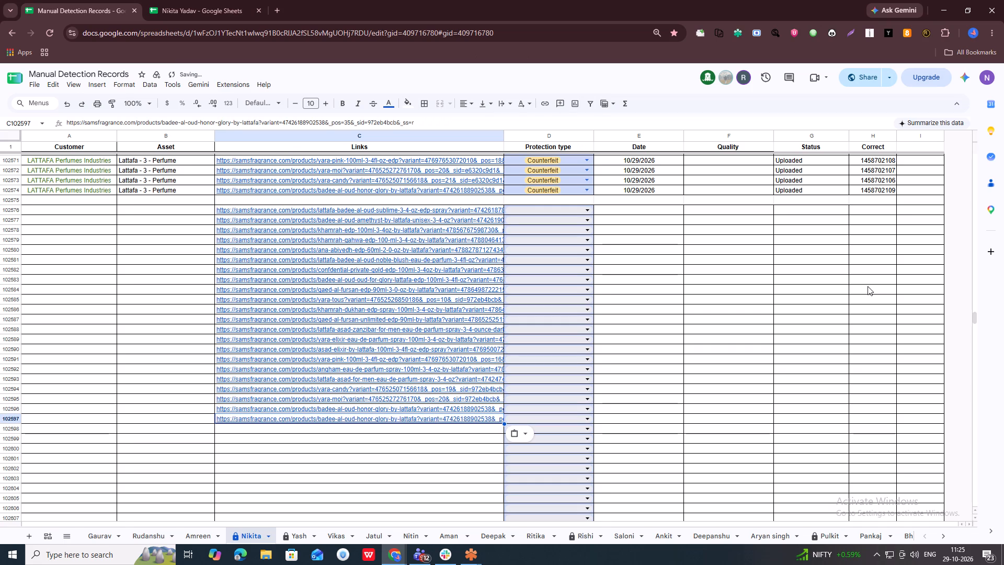
key(ctrl+shift+Up)
key(Down)
Check the end of the "lattafa unisex" results for any Lattafa listings still missing from the records sheet.
key(alt+Tab)
key(Down)
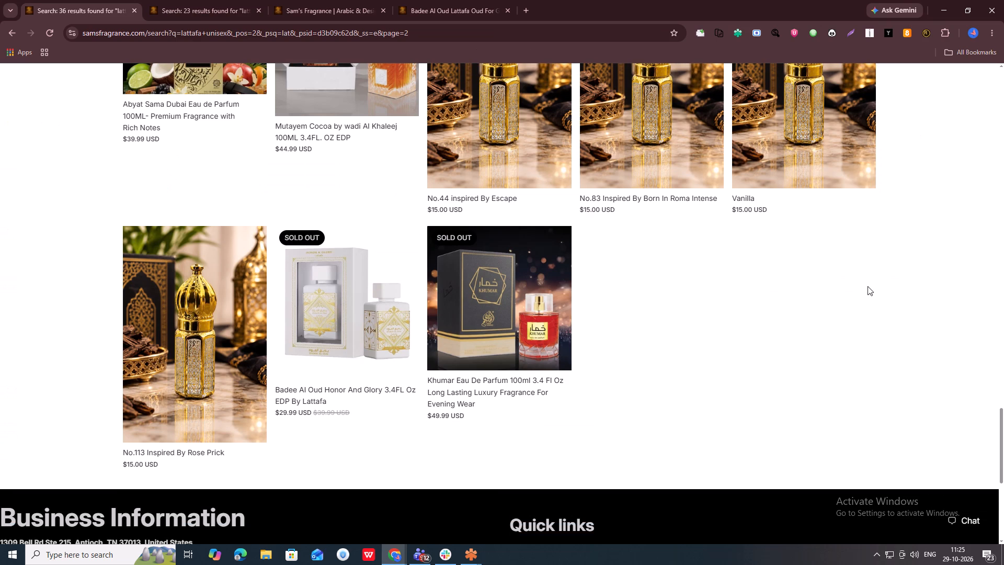
scroll(755, 381, up, 4)
scroll(755, 381, down, 5)
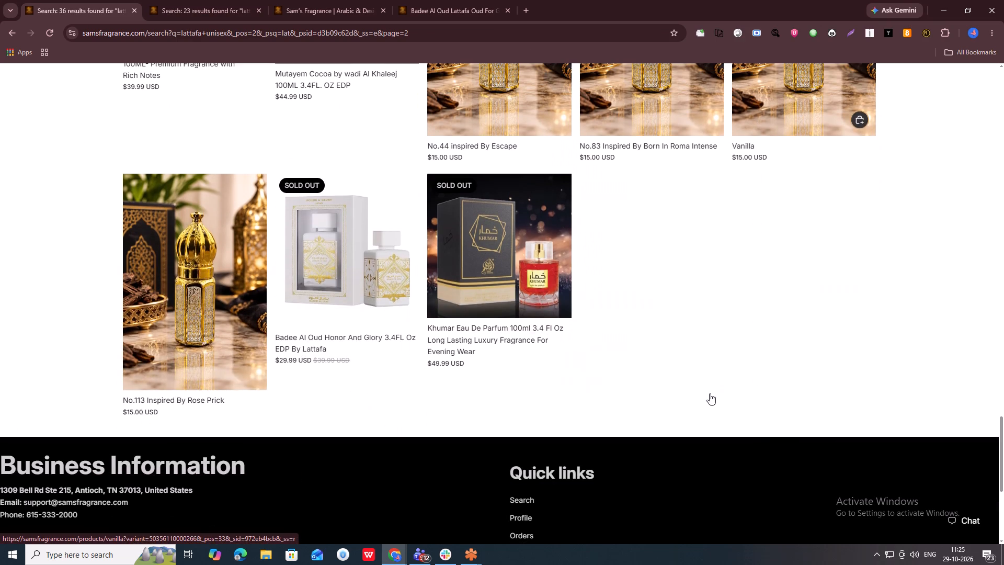
scroll(805, 381, up, 13)
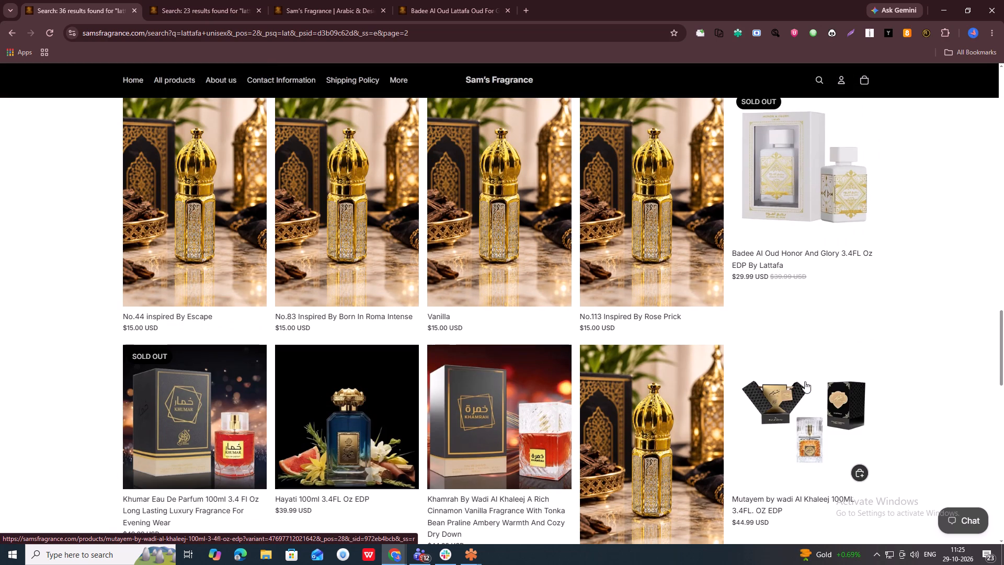
Submit the links from rows 102576 to 102597 in Red Points as product counterfeit incidents for the asset Lattafa - 3 - Perfume.
key(alt+Tab)
key(Up)
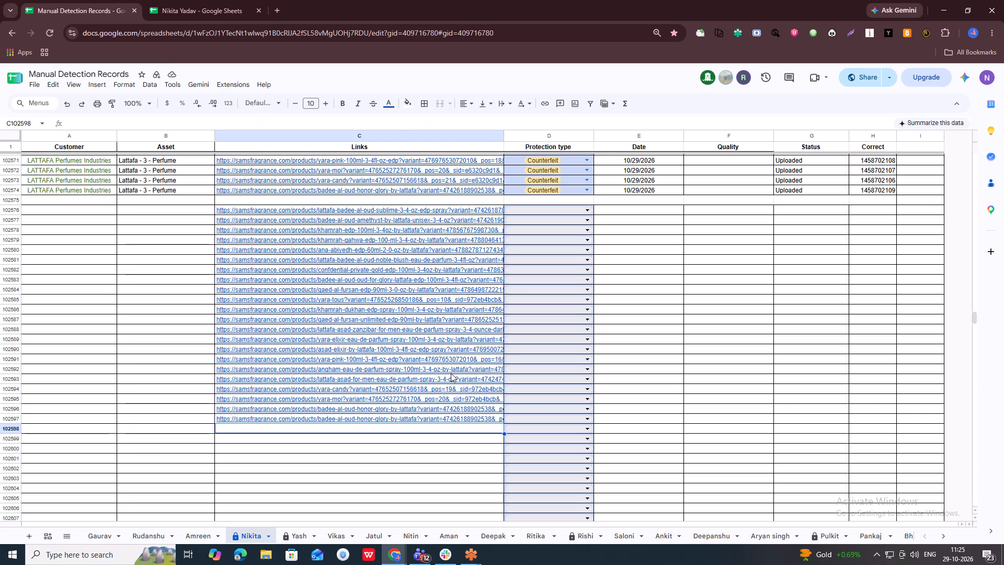
key(ctrl+shift+Up)
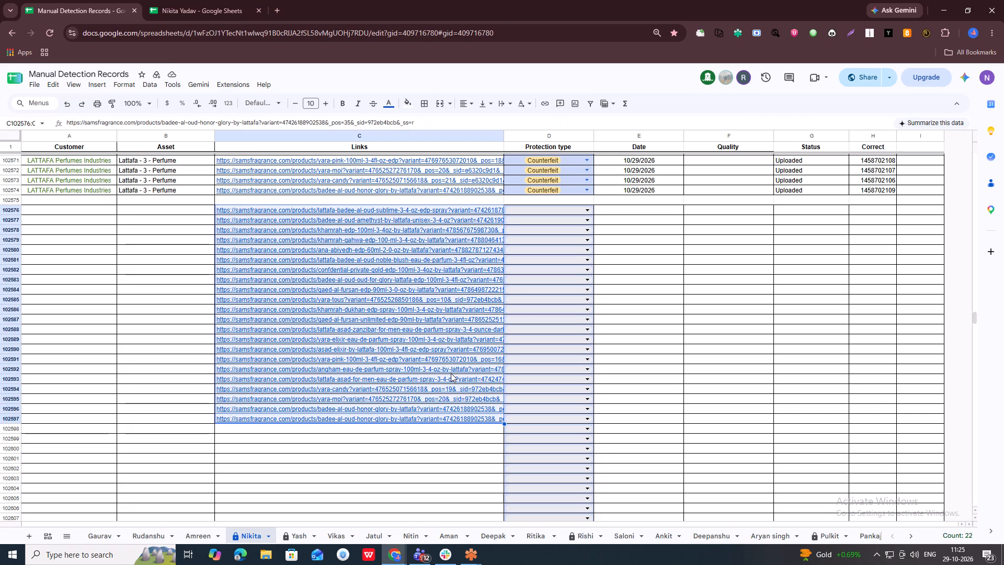
key(ctrl+c)
key(ctrl+c)
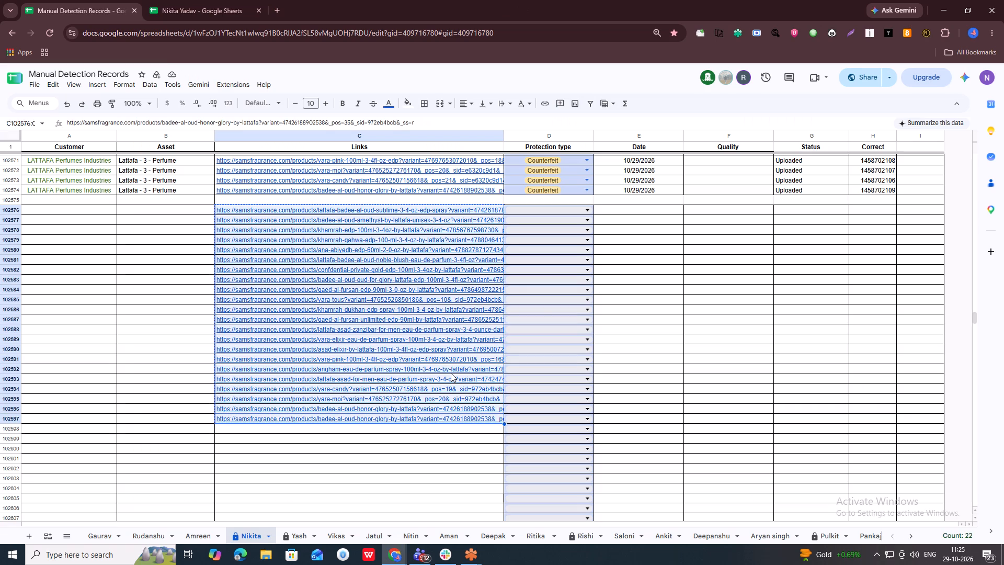
key(alt+Tab)
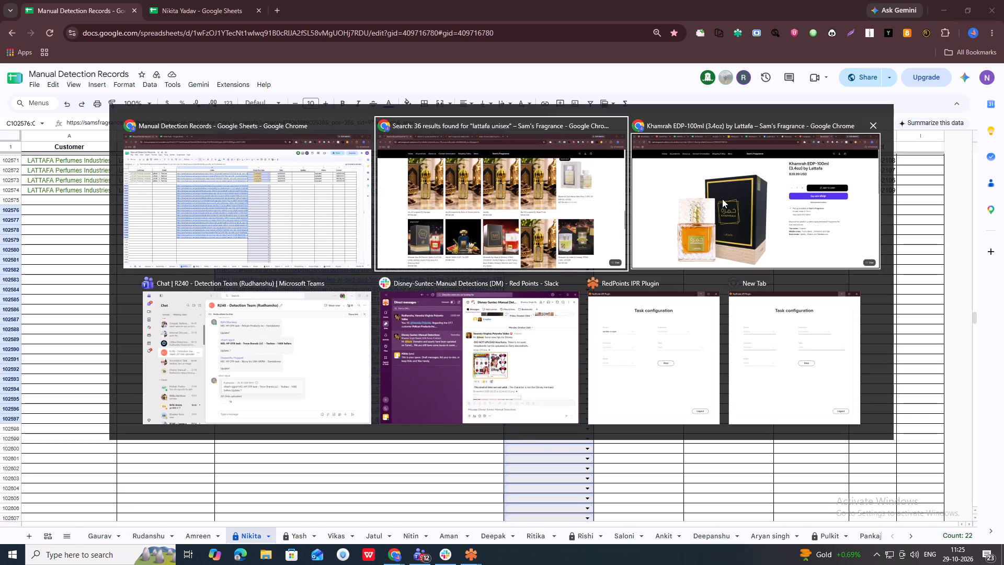
alt+click(718, 200)
click(62, 0)
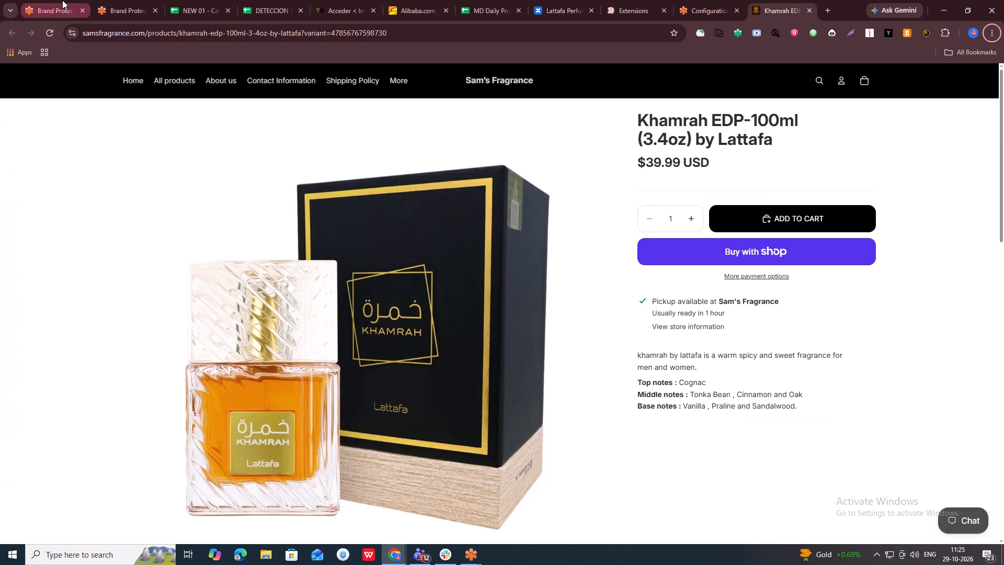
click(368, 366)
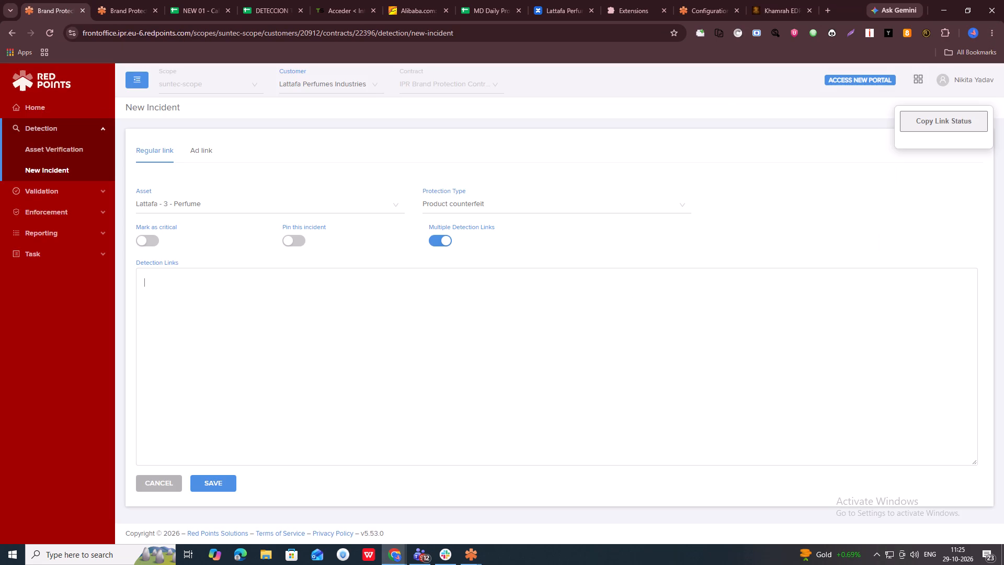
key(ctrl+v)
key(alt+Tab)
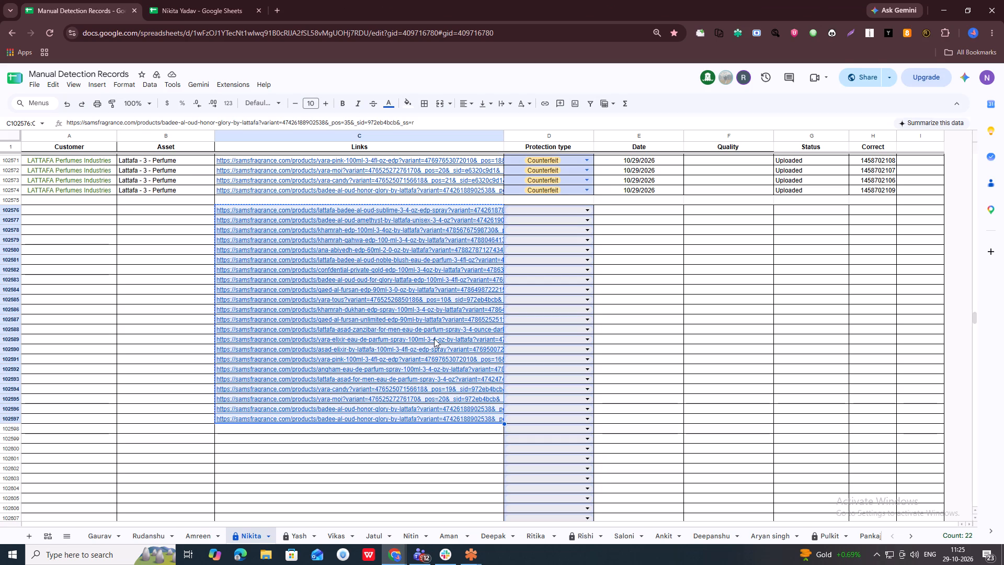
key(alt+Tab)
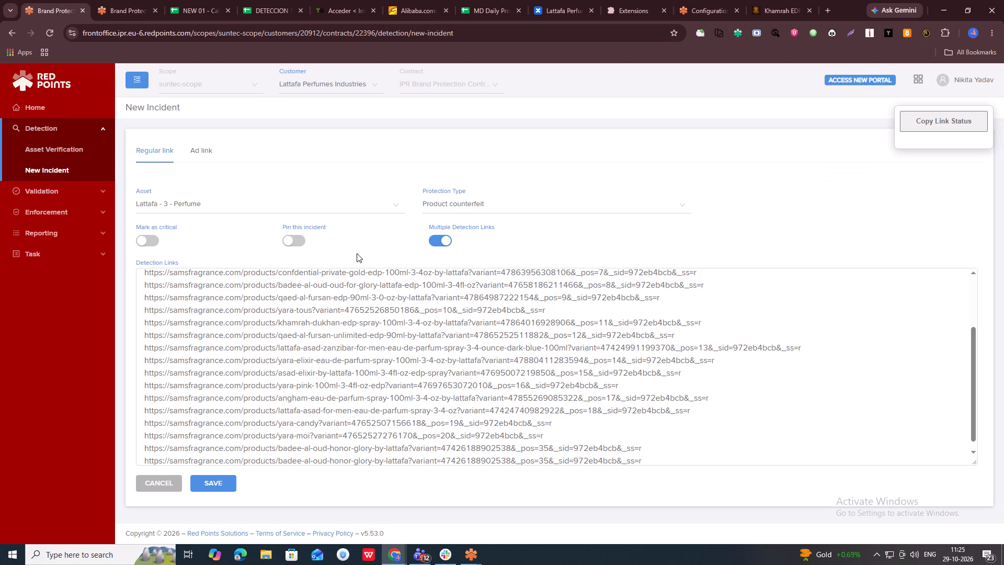
click(229, 488)
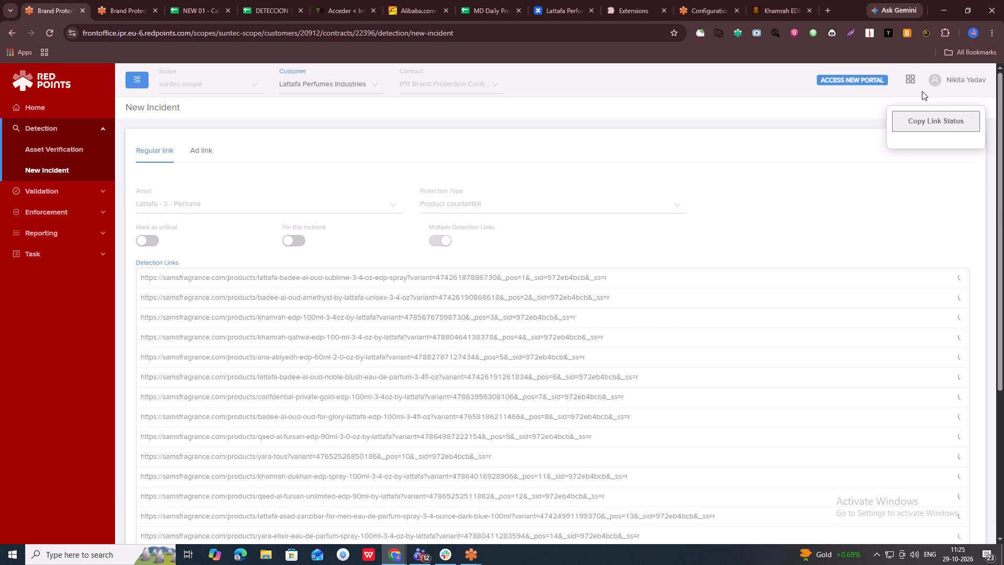
Copy the link status of the submitted incidents into the records sheet, starting at the Quality cell of row 102575.
scroll(888, 172, down, 7)
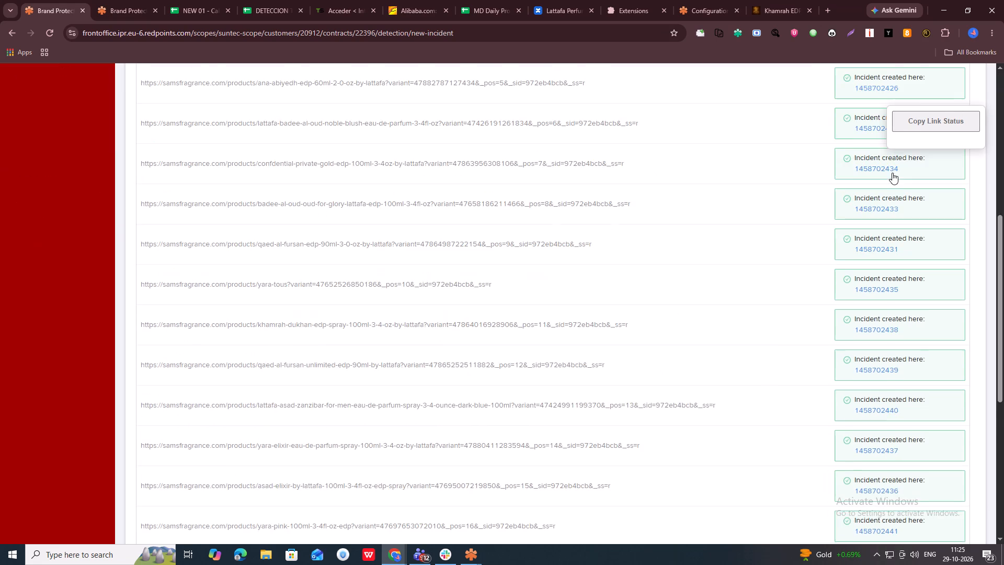
scroll(893, 177, down, 9)
click(940, 123)
key(alt+Tab)
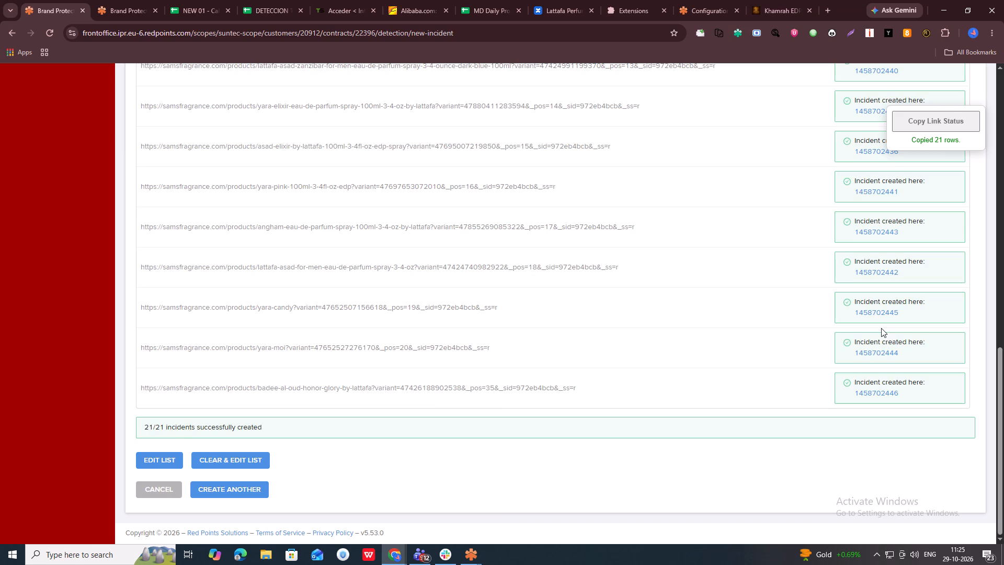
click(714, 204)
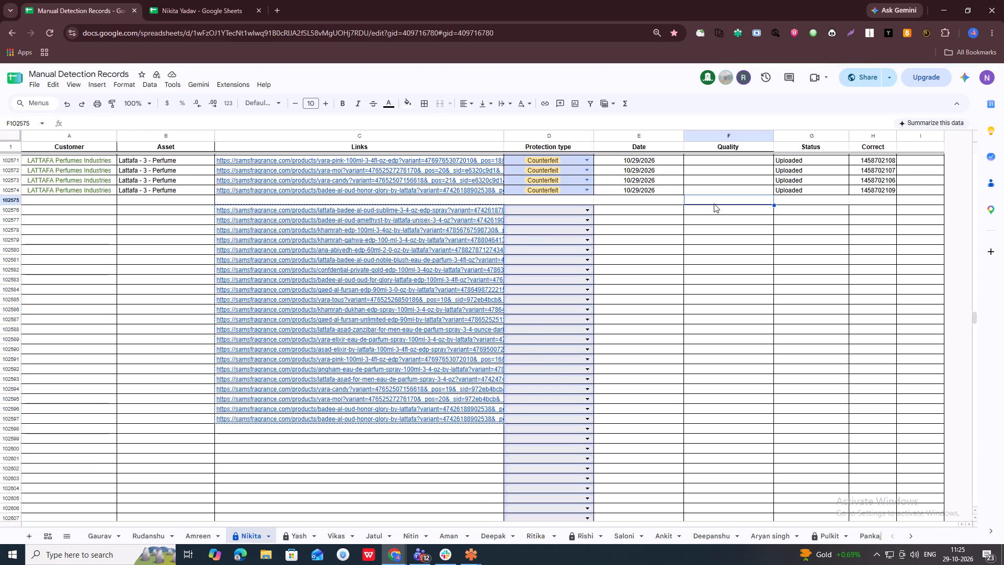
key(ctrl+v)
Delete the pasted header labels in row 102575 and the duplicate links beneath them in the Quality column.
key(Left)
key(Right)
key(shift+Right)
key(shift+Right)
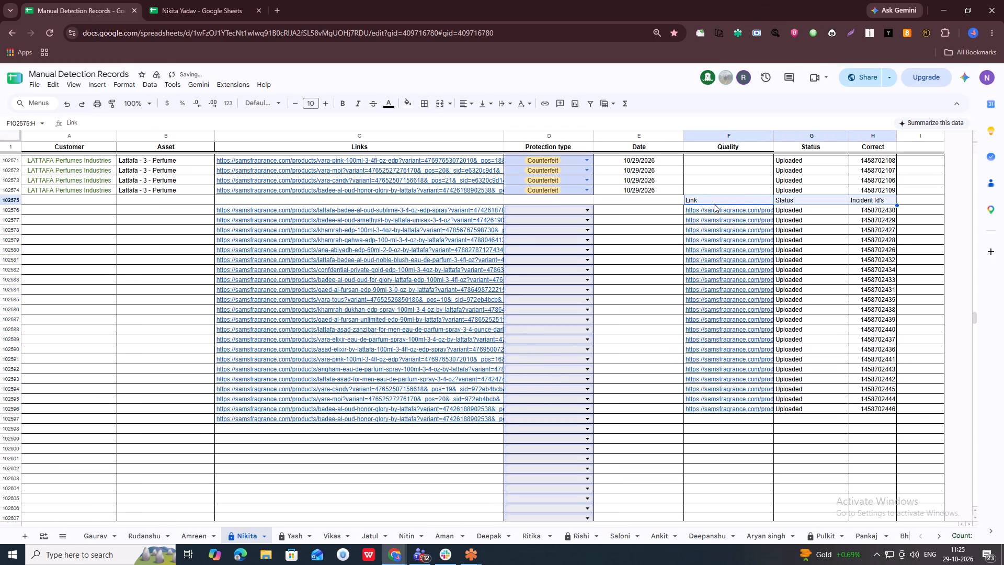
key(Delete)
key(Down)
key(ctrl+shift+Down)
key(Delete)
Move the Links through Correct entries of rows 102576 to 102596 up one row, starting at row 102575.
key(Left)
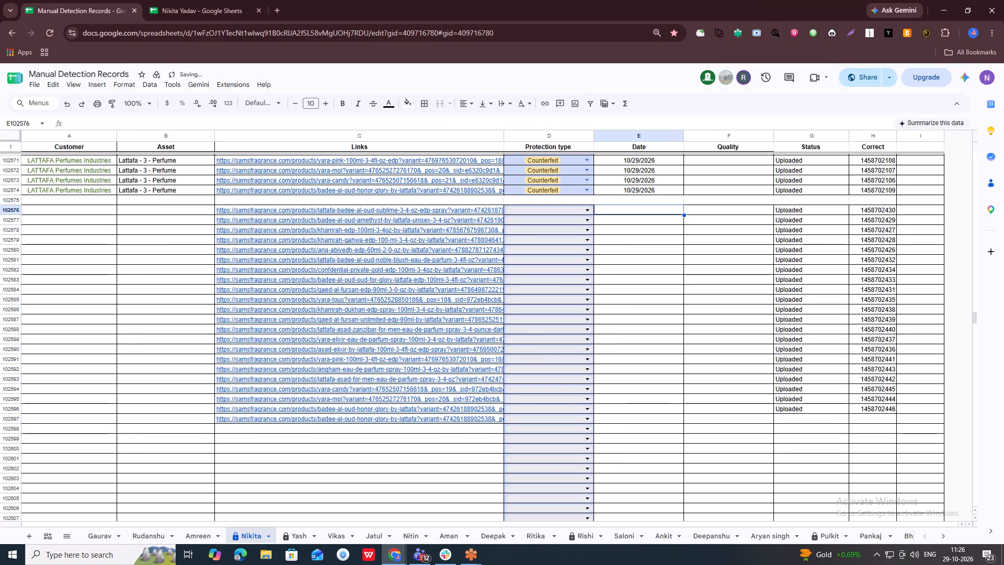
key(Left)
key(Left)
key(shift+Right)
key(shift+Right)
key(Left)
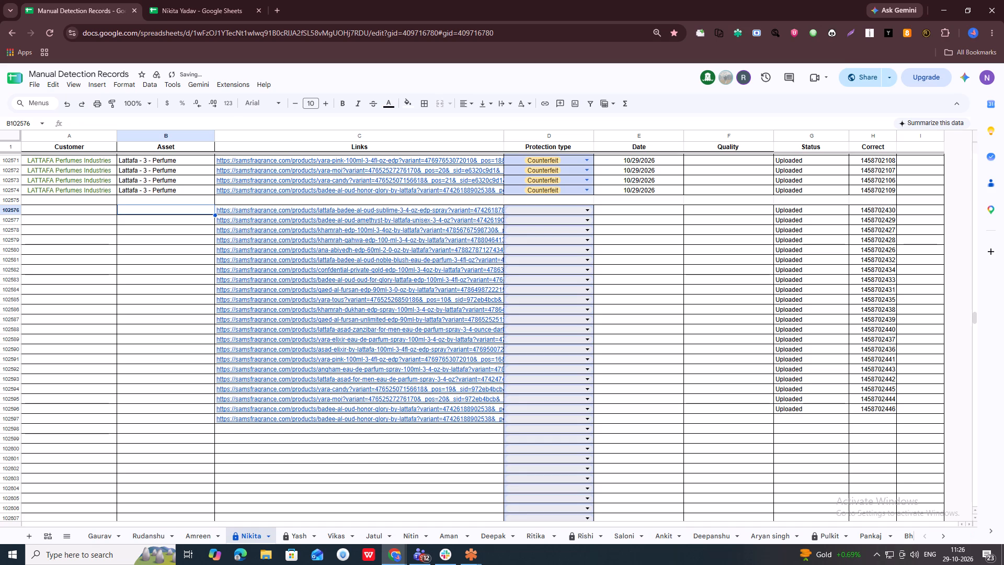
key(Right)
key(ctrl+shift+Down)
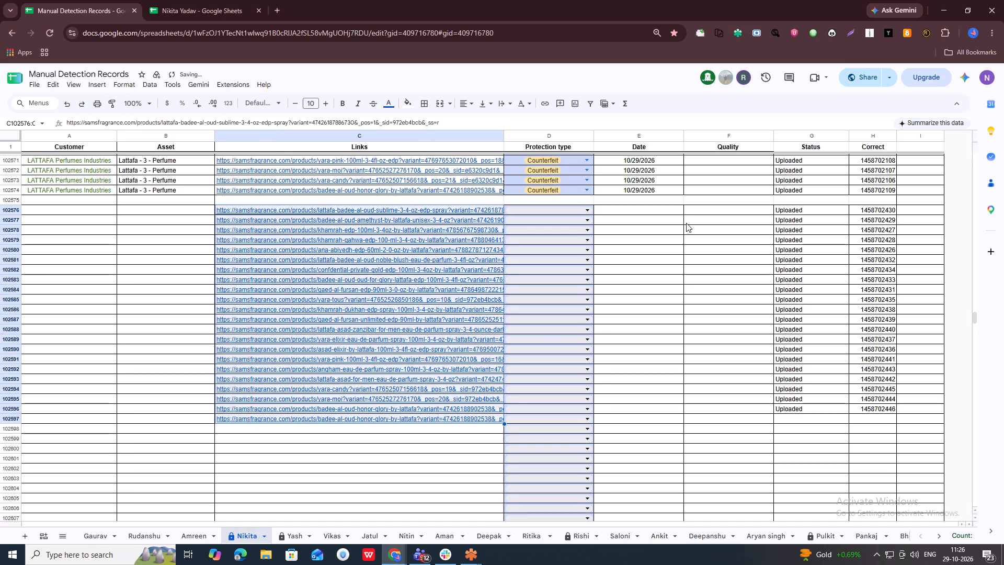
shift+click(468, 410)
key(shift+Right)
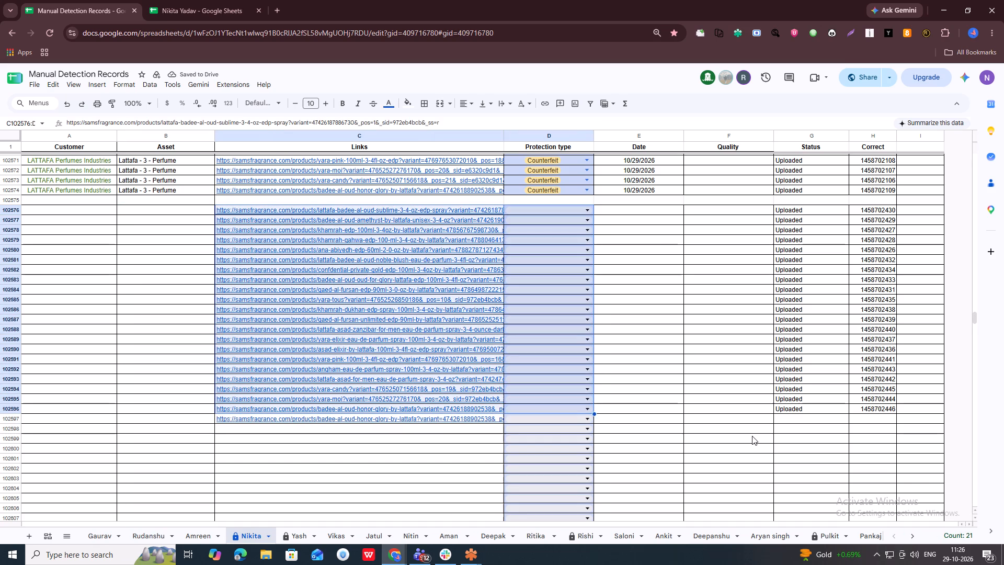
key(shift+Right)
key(shift+Right)
key(shift+Right)
key(shift+Right)
key(ctrl+x)
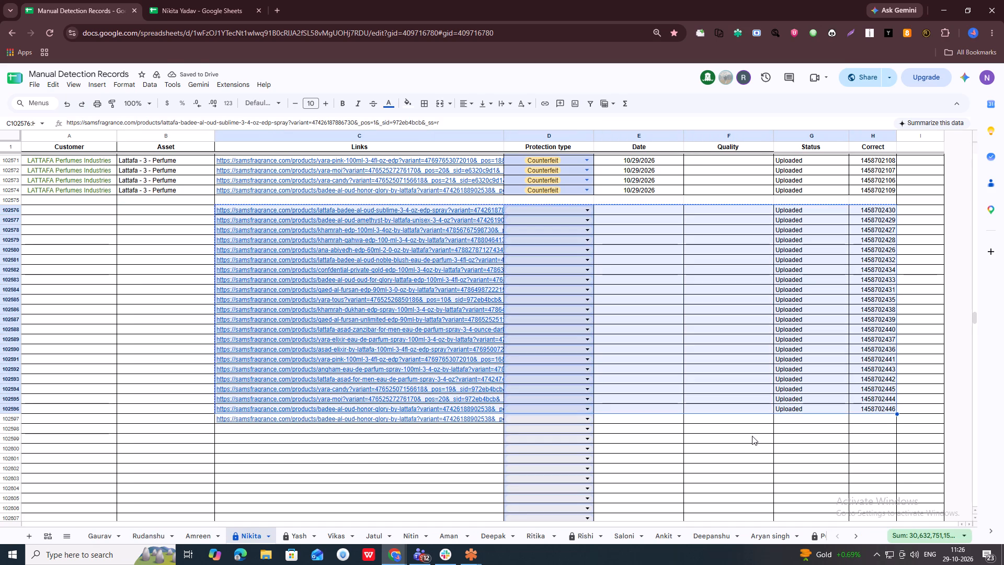
key(Up)
key(ctrl+v)
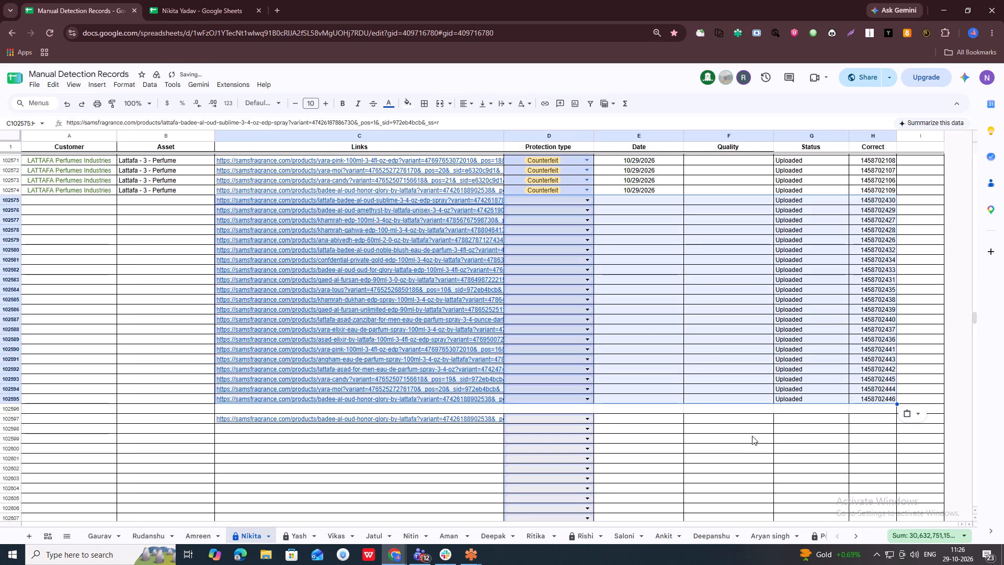
Delete the leftover duplicate Badee Al Oud Honor And Glory link from row 102597.
key(ctrl+Down)
key(Down)
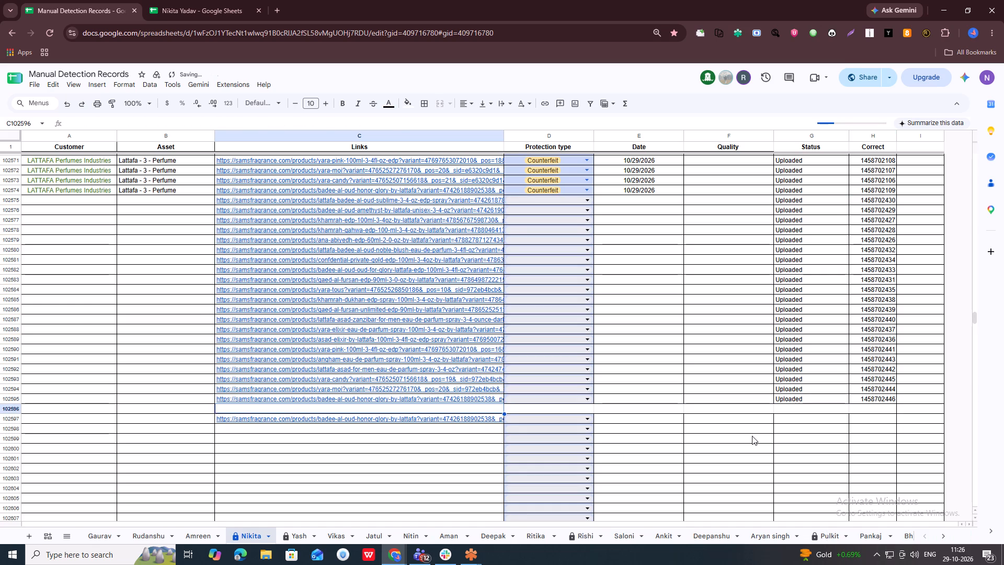
key(Down)
key(Delete)
Fill the protection type Counterfeit and the date 10/29/2026 down through row 102595.
key(Up)
key(Up)
key(Right)
key(shift+Right)
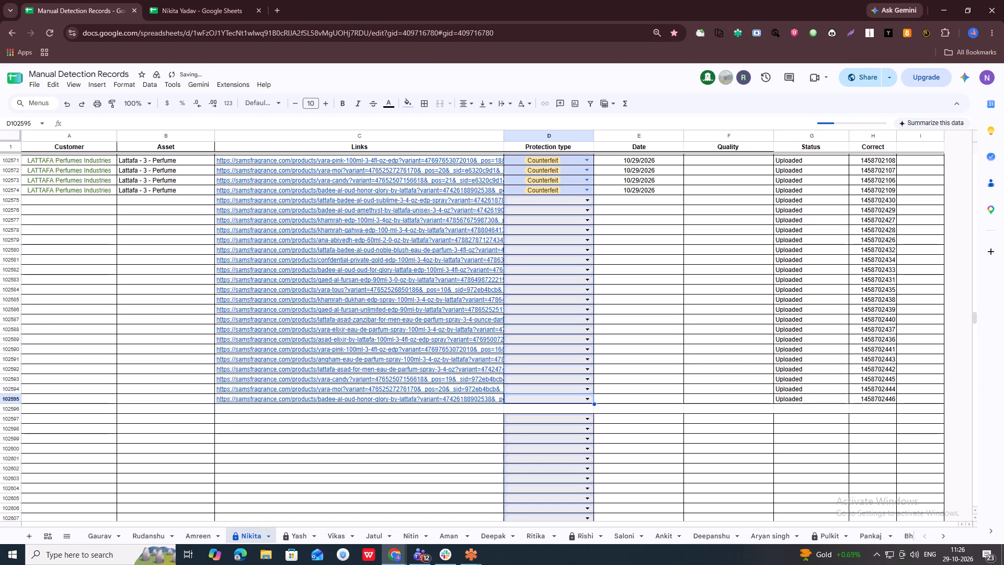
key(ctrl+shift+Up)
key(ctrl+shift+d)
key(Left)
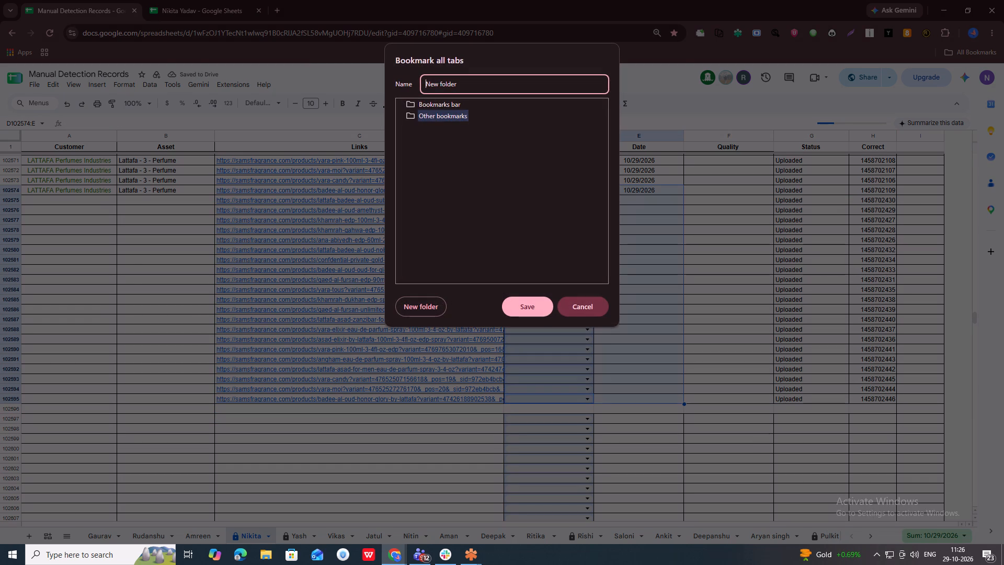
click(578, 310)
key(ctrl+d)
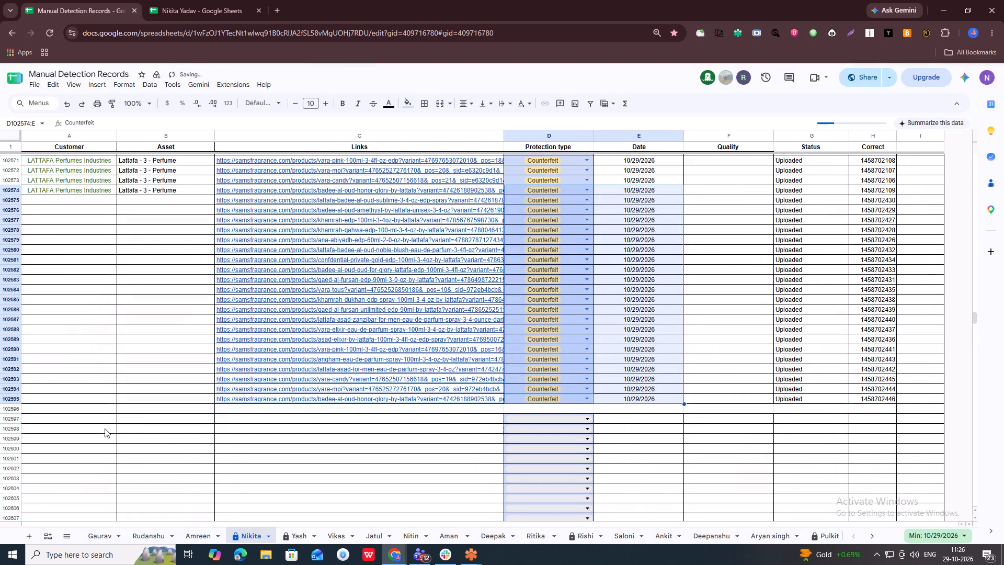
Fill the customer LATTAFA Perfumes Industries and the asset Lattafa - 3 - Perfume down through row 102595.
click(99, 403)
key(shift+Right)
key(ctrl+shift+Up)
key(ctrl+d)
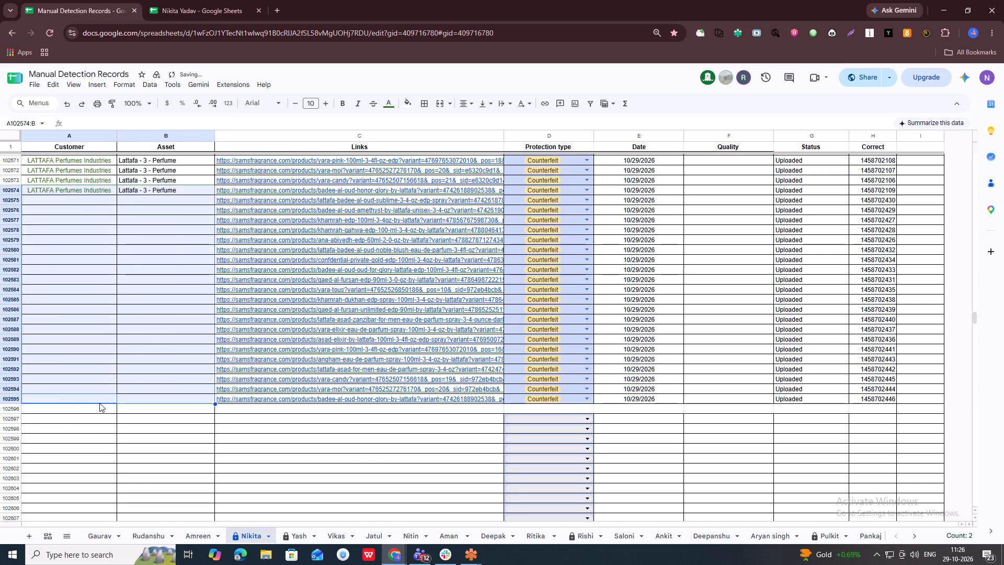
key(shift+Left)
key(ctrl+shift+Up)
key(Down)
key(Right)
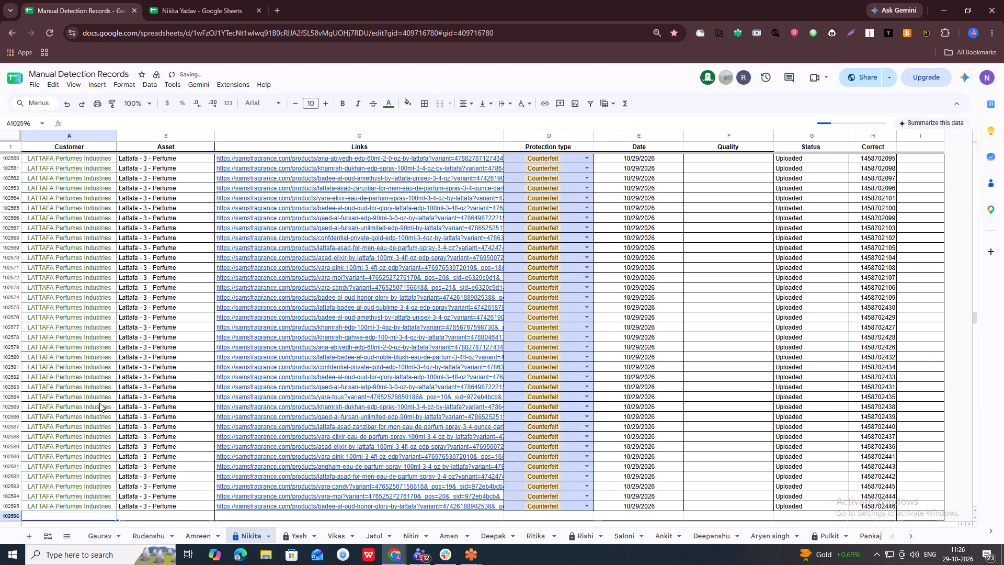
key(Right)
Clear the submitted links from the New Incident form in Red Points, leaving it ready for another list.
key(alt+Tab)
scroll(124, 362, down, 7)
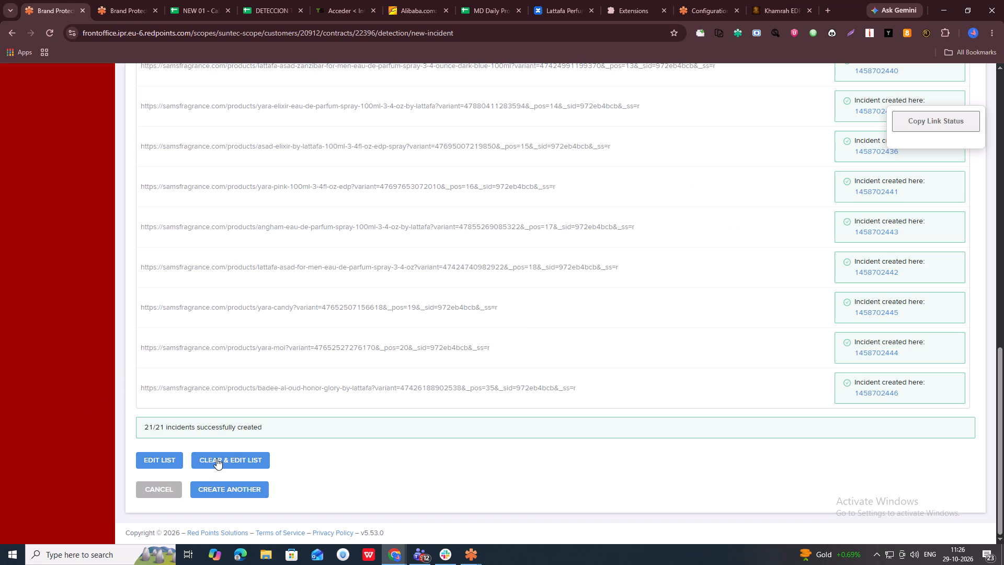
click(216, 458)
Return to the "lattafa unisex" results and check the last listings on the page.
key(alt+Tab)
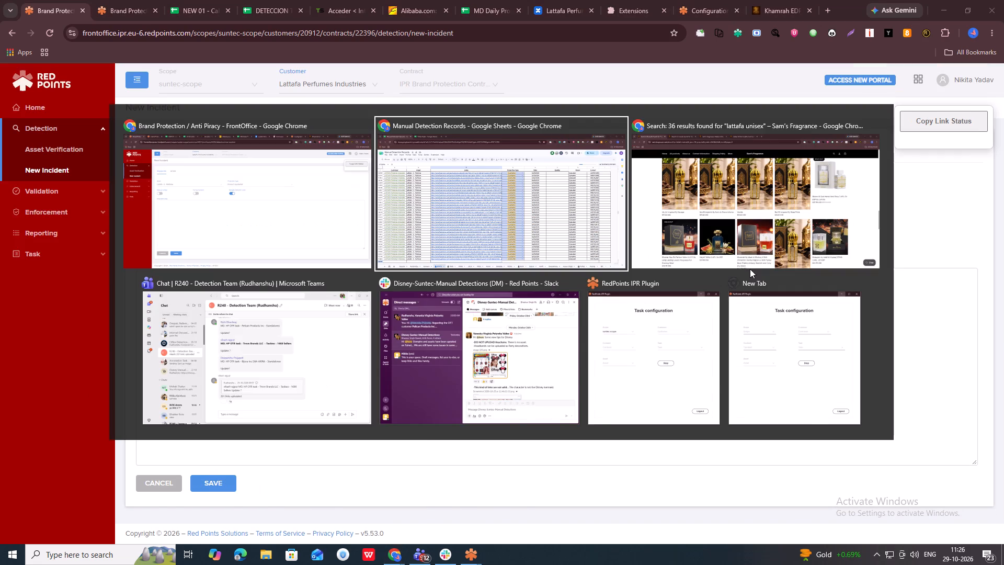
key(alt+Tab)
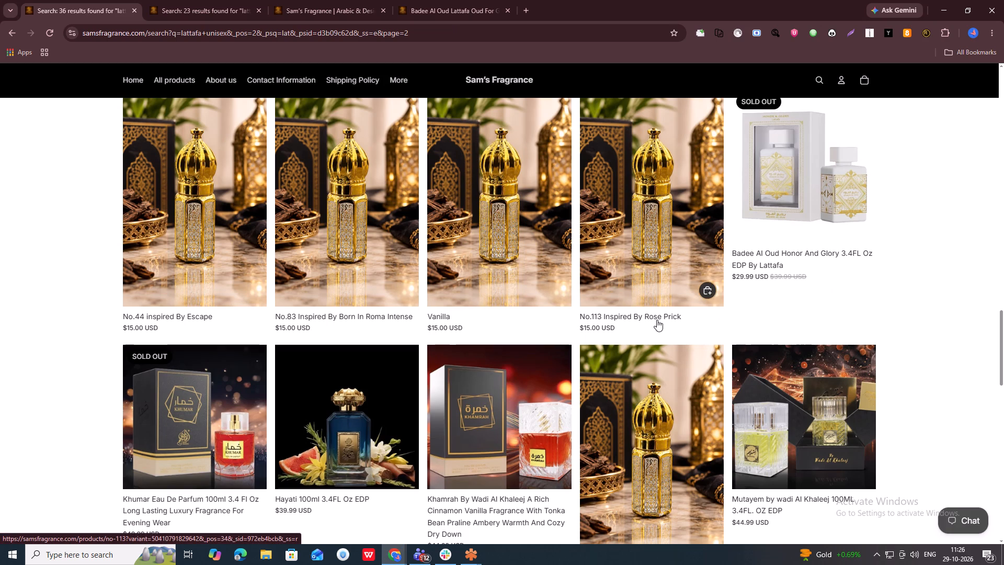
scroll(610, 320, down, 7)
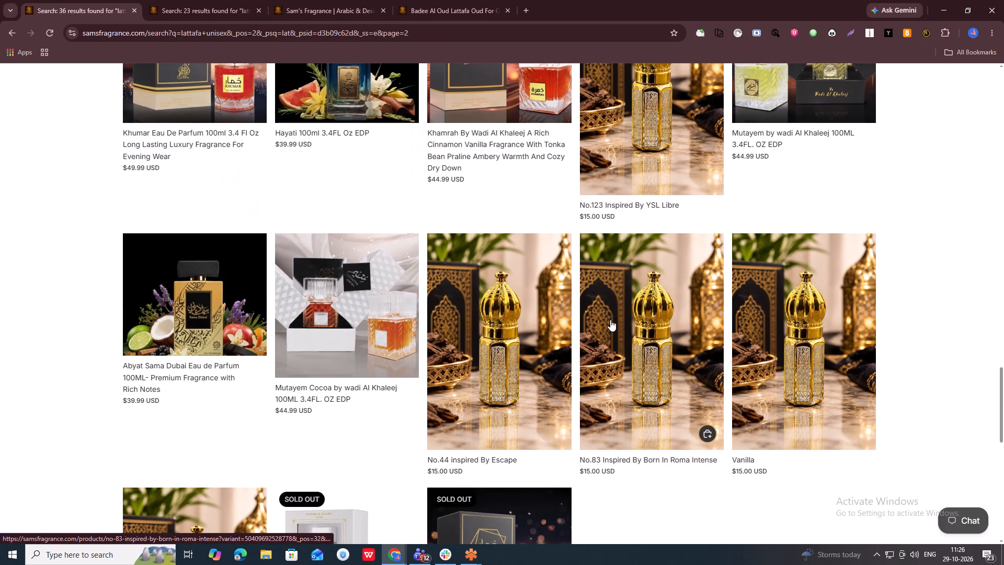
scroll(610, 320, down, 6)
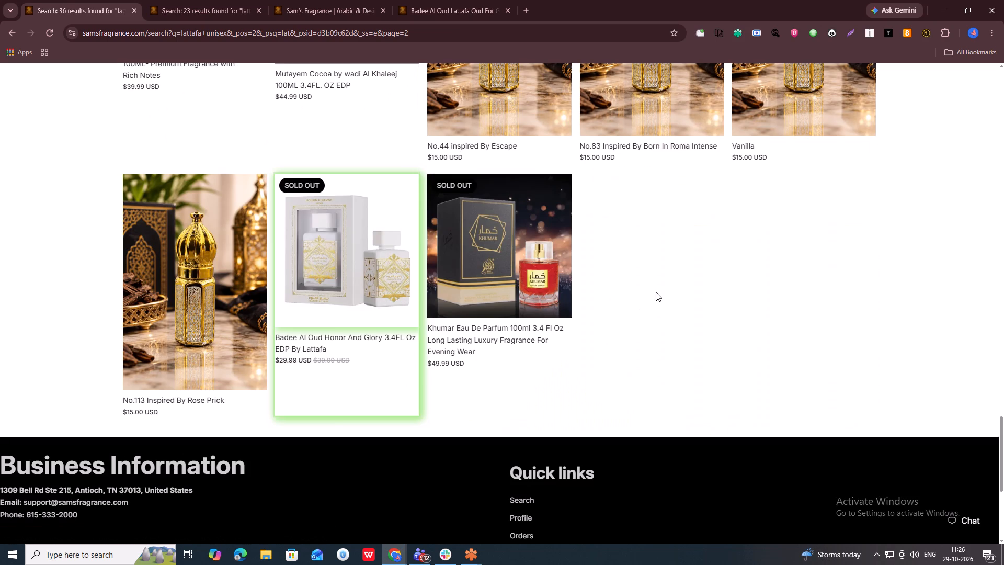
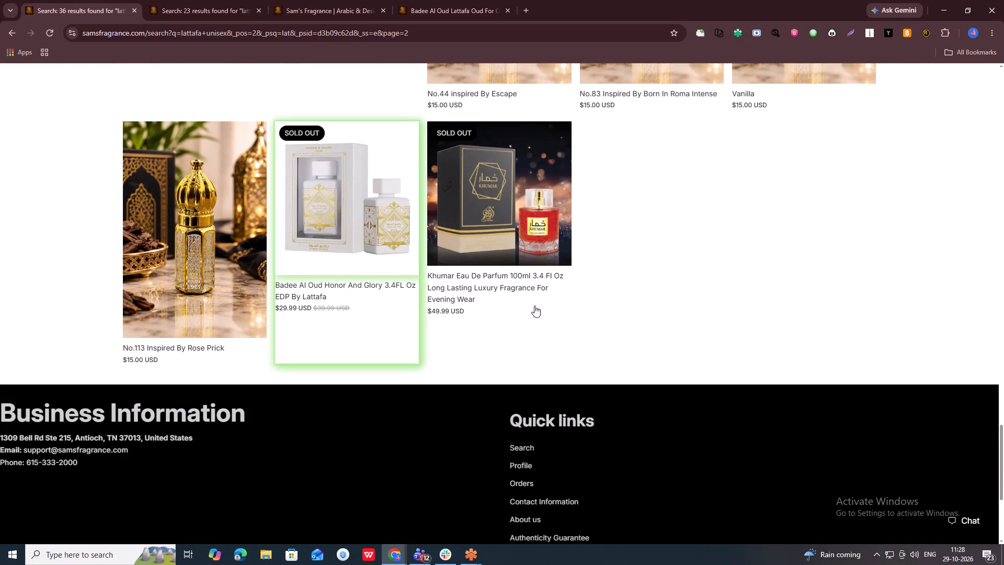
Look back through the "lattafa unisex" search results to check which listings are Lattafa perfumes.
scroll(675, 321, up, 5)
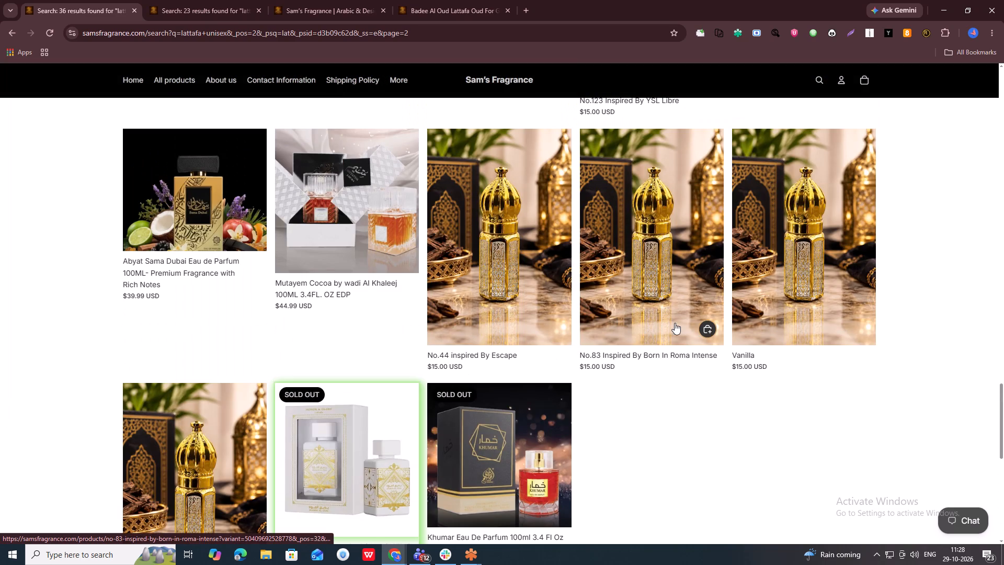
scroll(675, 323, up, 9)
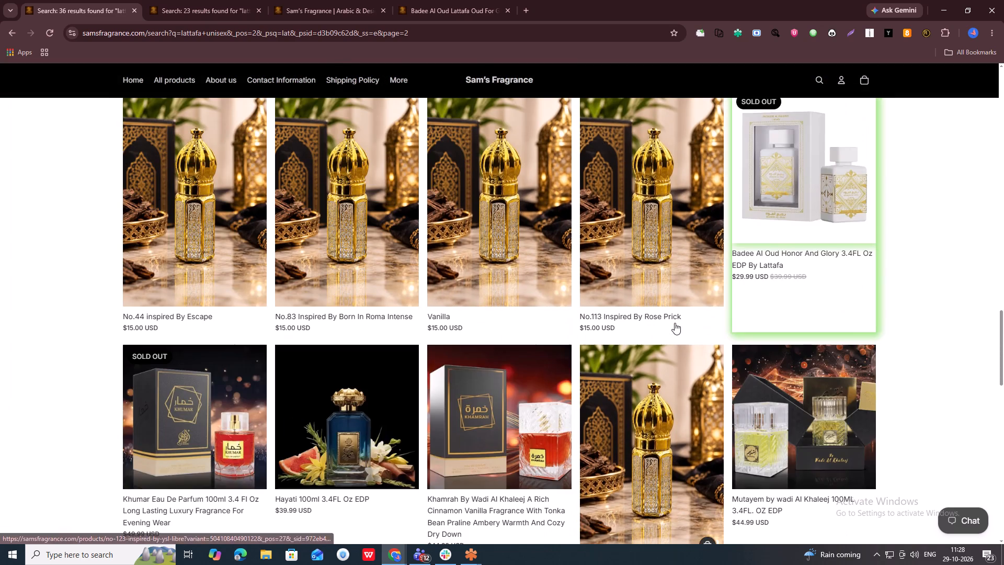
scroll(675, 323, up, 6)
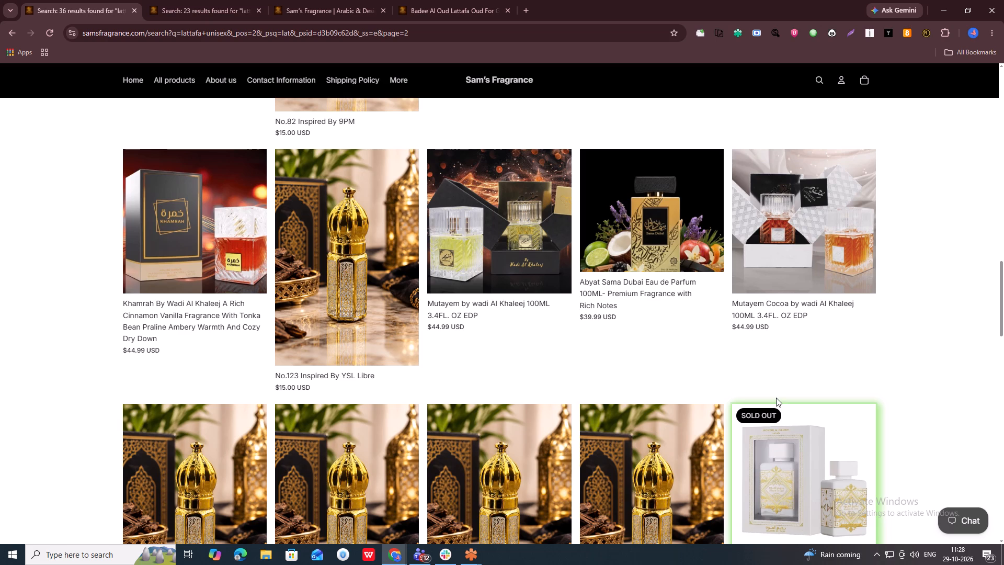
scroll(776, 398, up, 5)
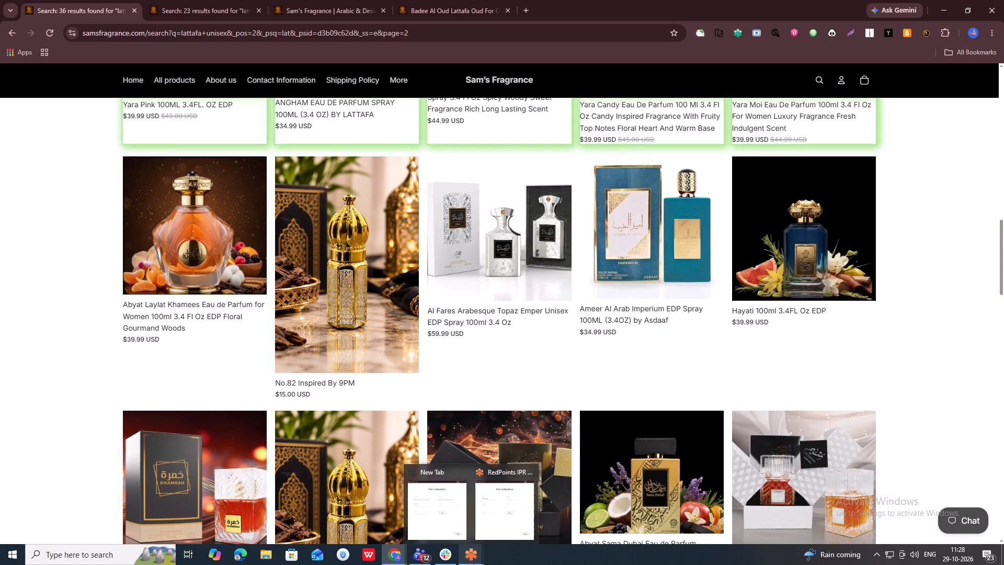
scroll(474, 564, up, 14)
scroll(671, 313, up, 20)
scroll(671, 313, up, 16)
Switch to the "latta" search results and check the product listings there for Lattafa perfumes.
click(189, 0)
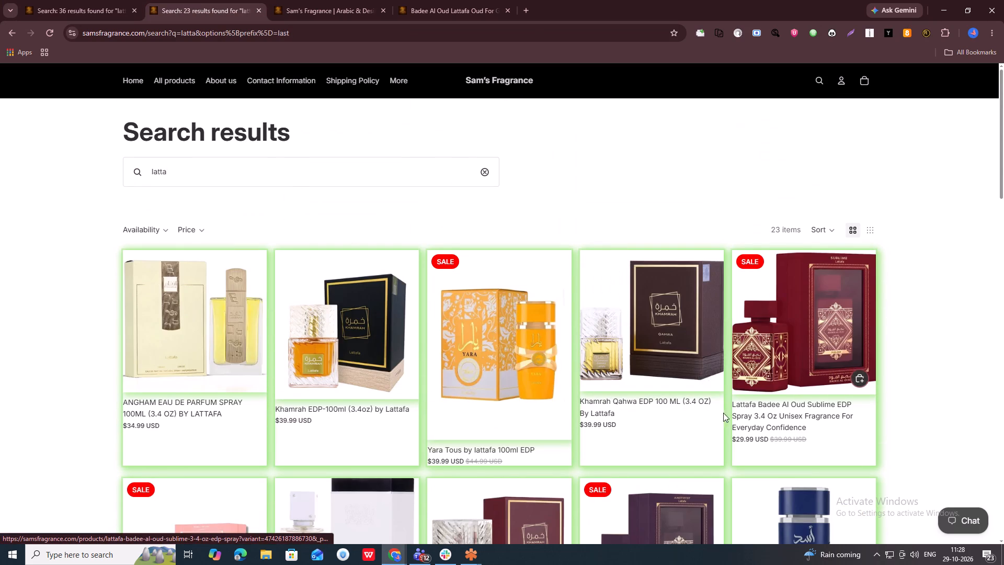
scroll(720, 403, down, 14)
scroll(720, 403, down, 7)
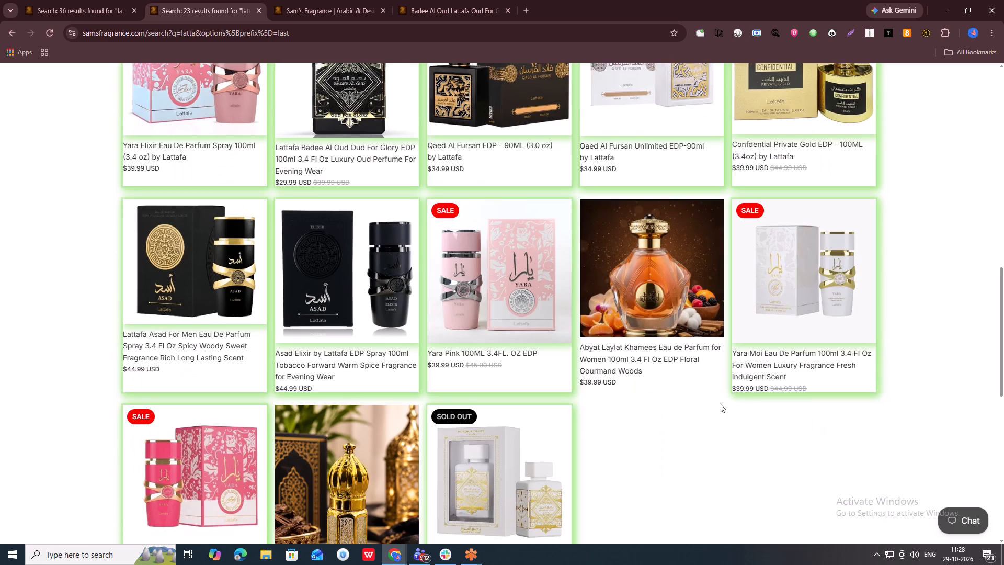
scroll(720, 403, up, 15)
Examine the Sam's Fragrance home page sections, from Wadi Al Khaleej down to the reviews, for further Lattafa listings.
click(325, 0)
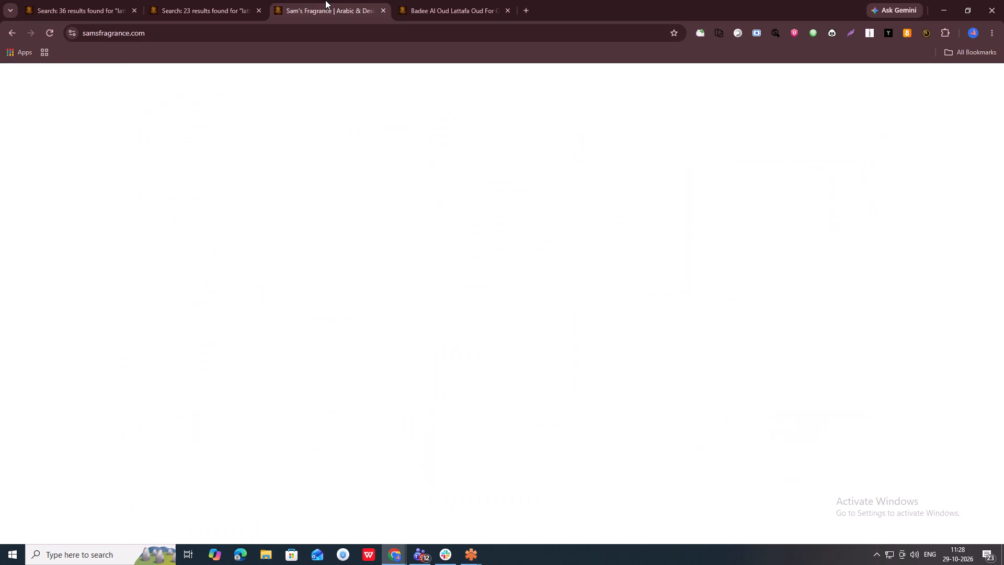
scroll(567, 456, up, 7)
scroll(567, 456, down, 5)
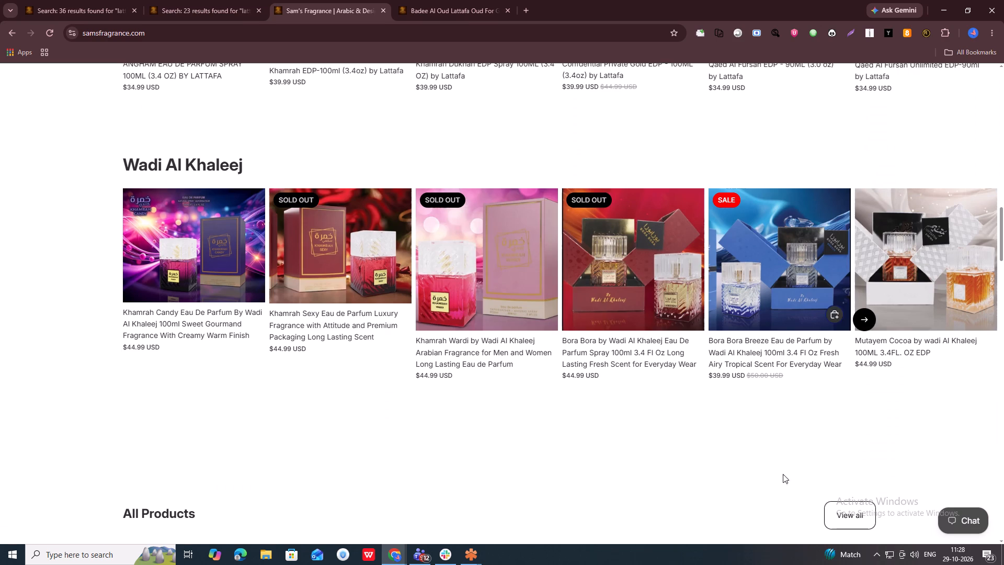
scroll(618, 345, down, 5)
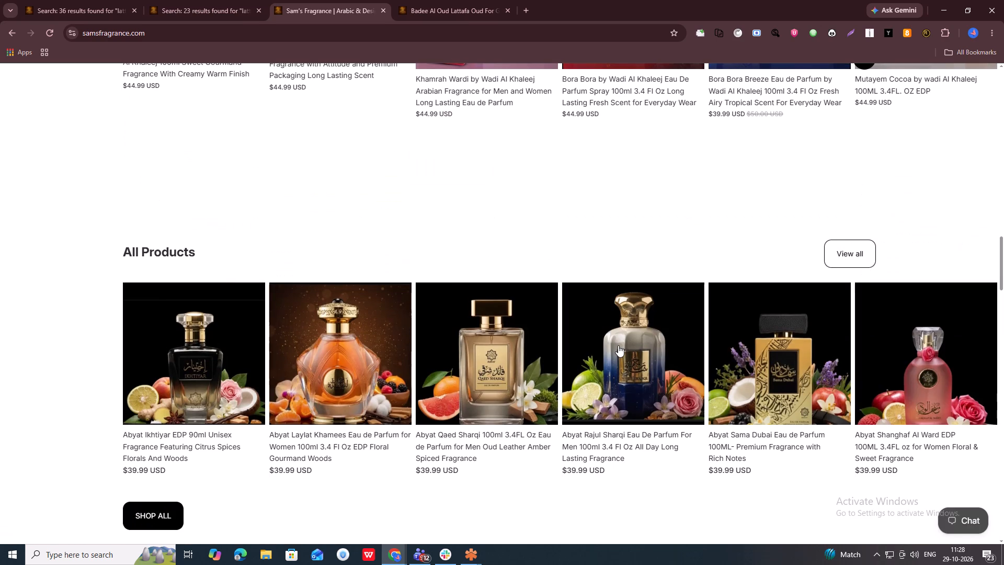
scroll(725, 355, down, 6)
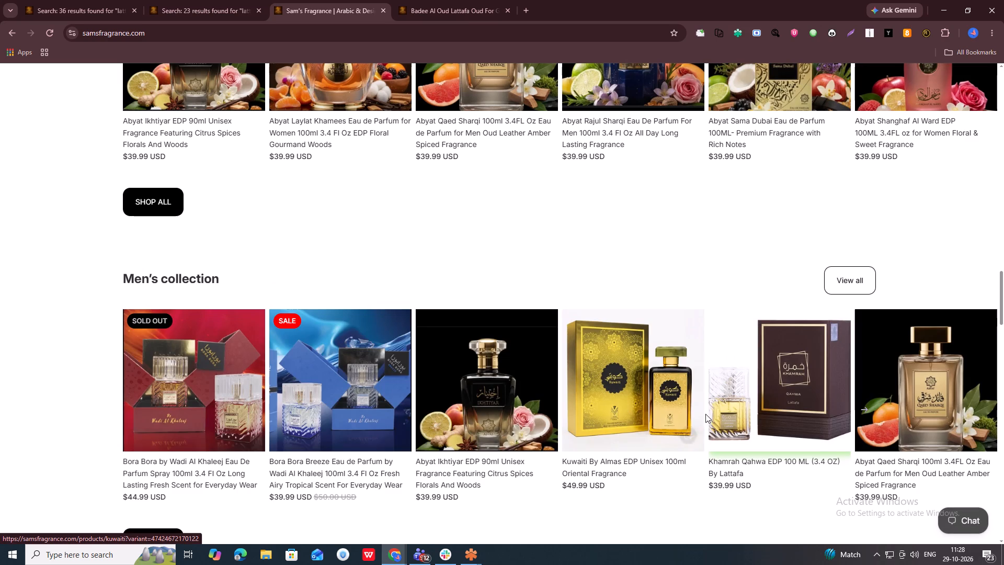
scroll(706, 410, down, 8)
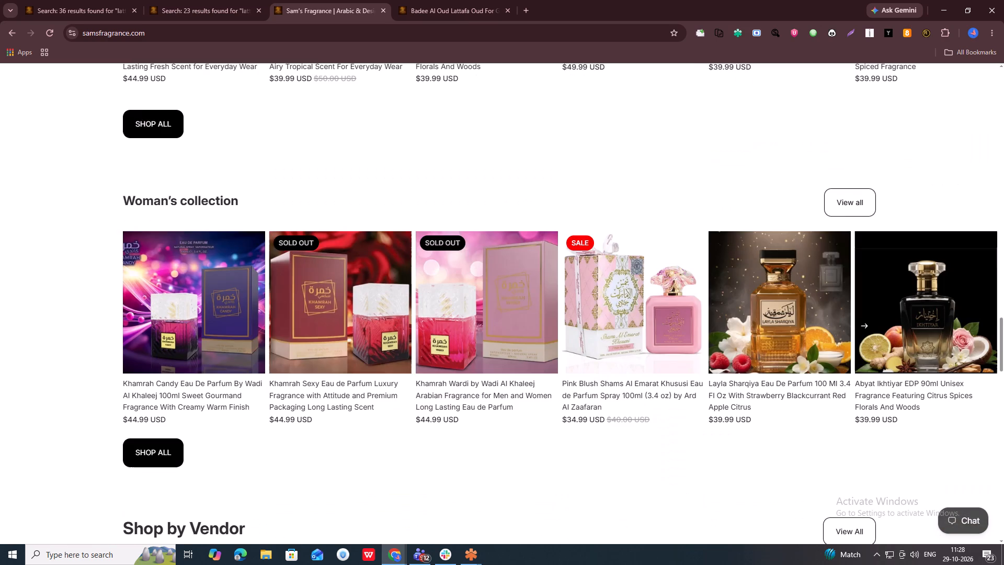
scroll(704, 403, down, 12)
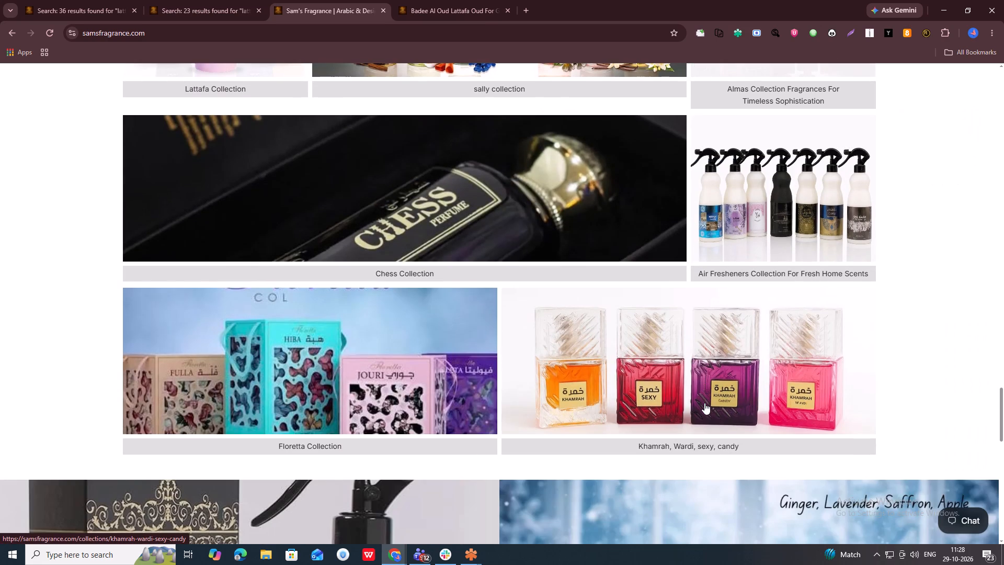
scroll(704, 403, down, 6)
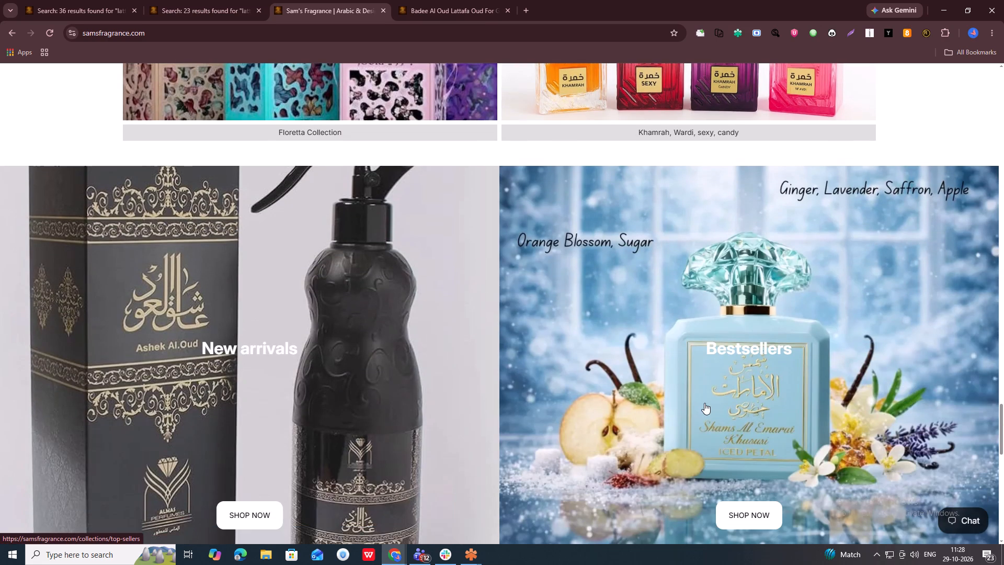
scroll(704, 403, down, 5)
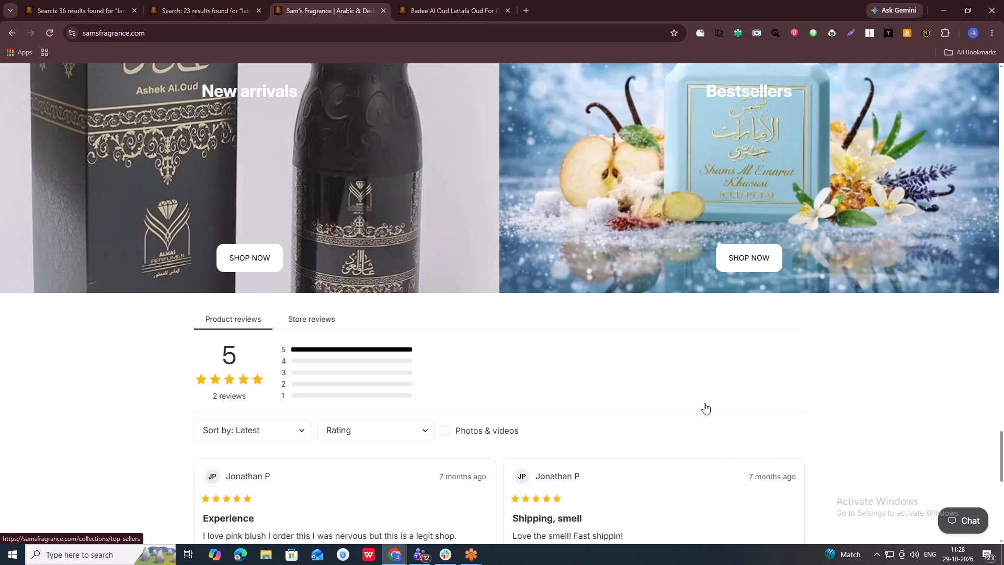
scroll(704, 403, down, 5)
scroll(707, 401, up, 7)
Open the store's full product catalogue in place of the Badee Al Oud Oud For Glory product page.
click(470, 0)
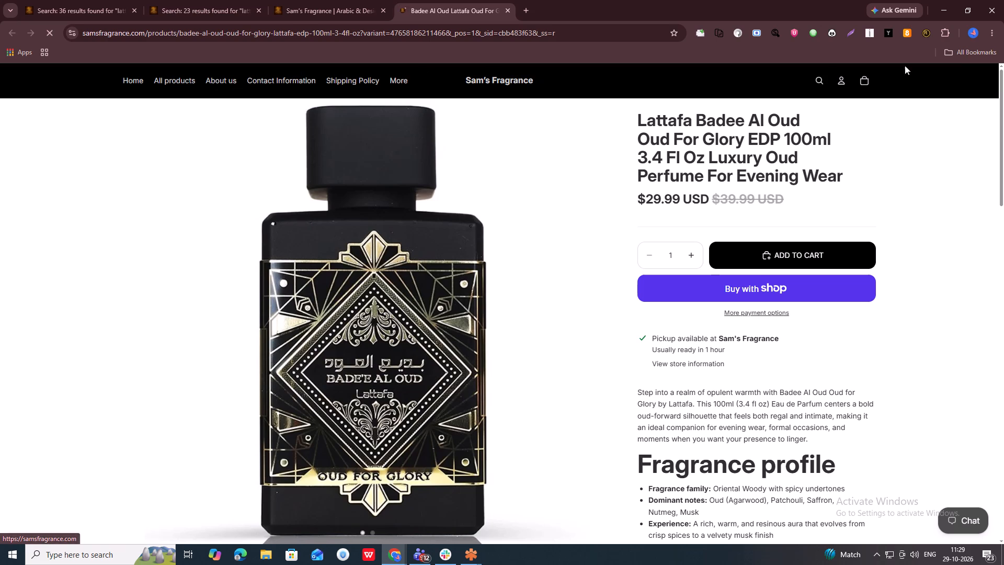
click(177, 82)
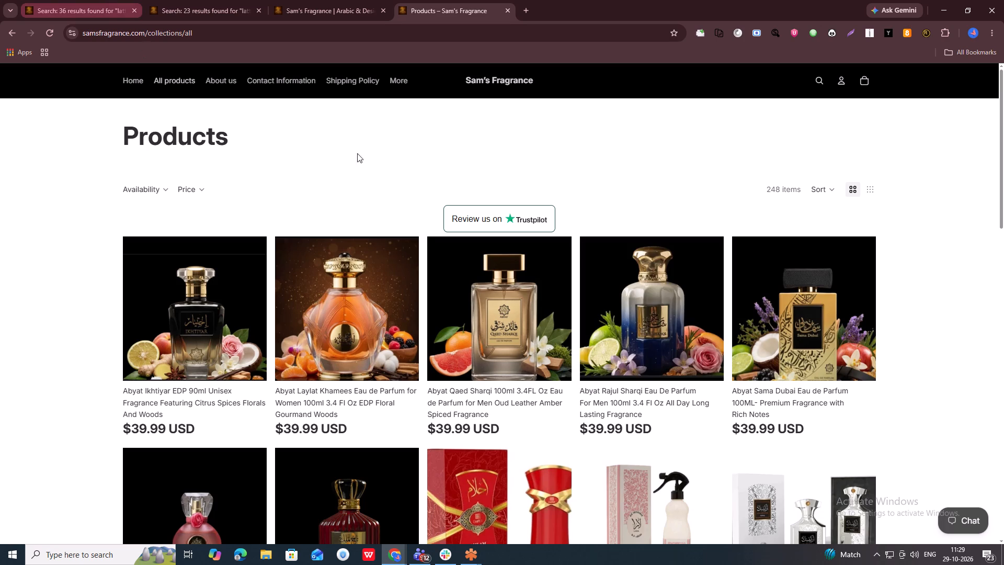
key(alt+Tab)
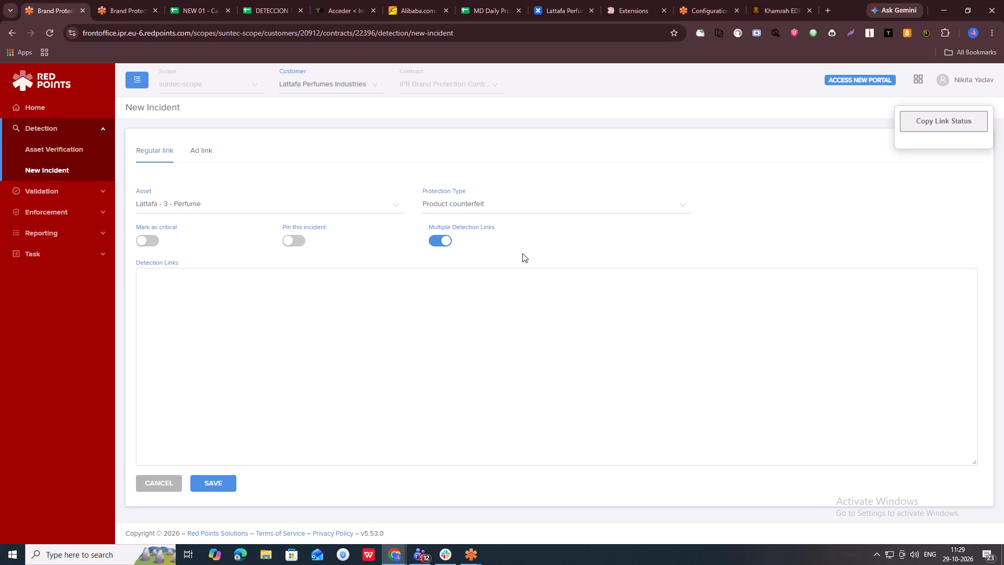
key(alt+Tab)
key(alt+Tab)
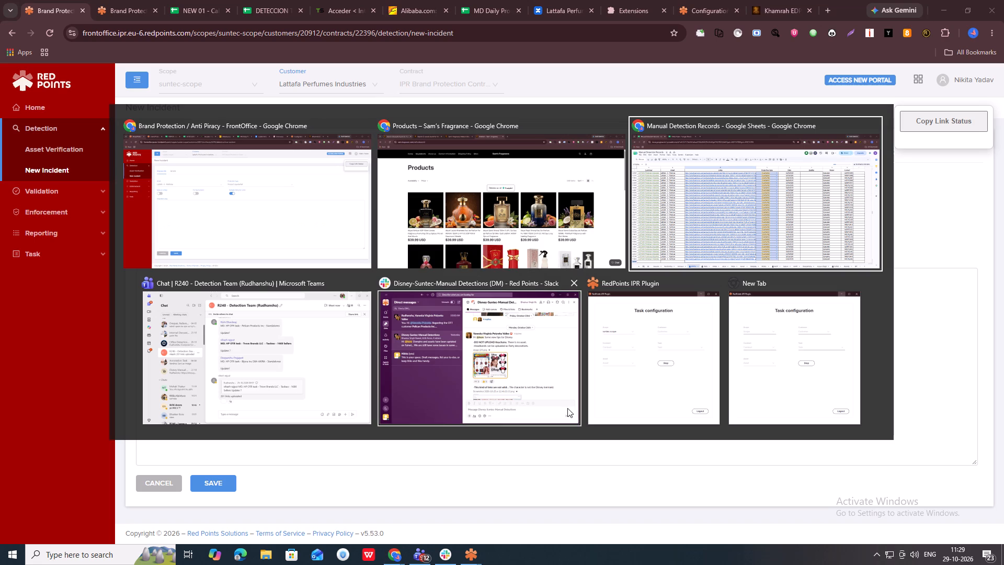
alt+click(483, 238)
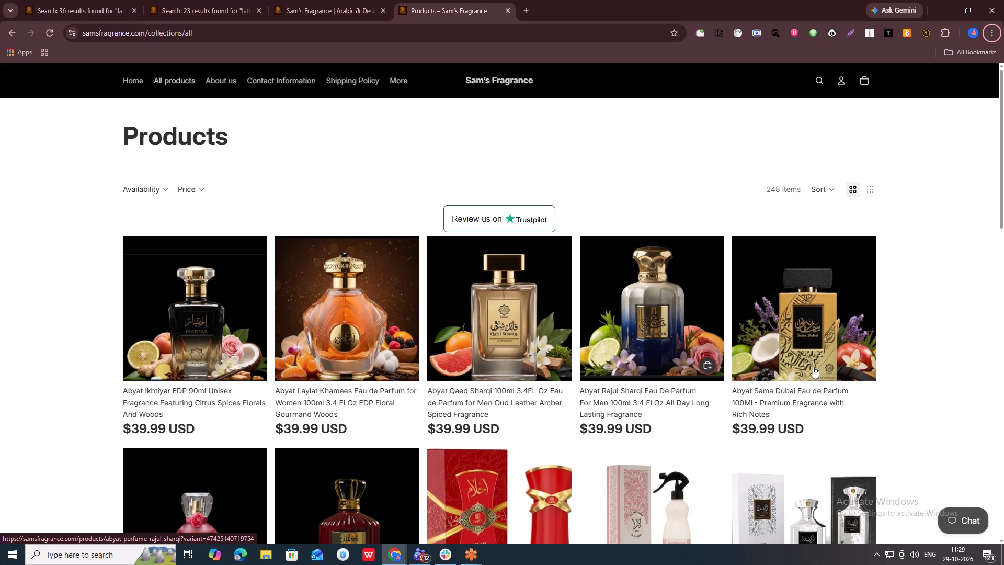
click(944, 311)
Browse the full Sam's Fragrance product catalogue for Lattafa listings.
scroll(731, 346, down, 5)
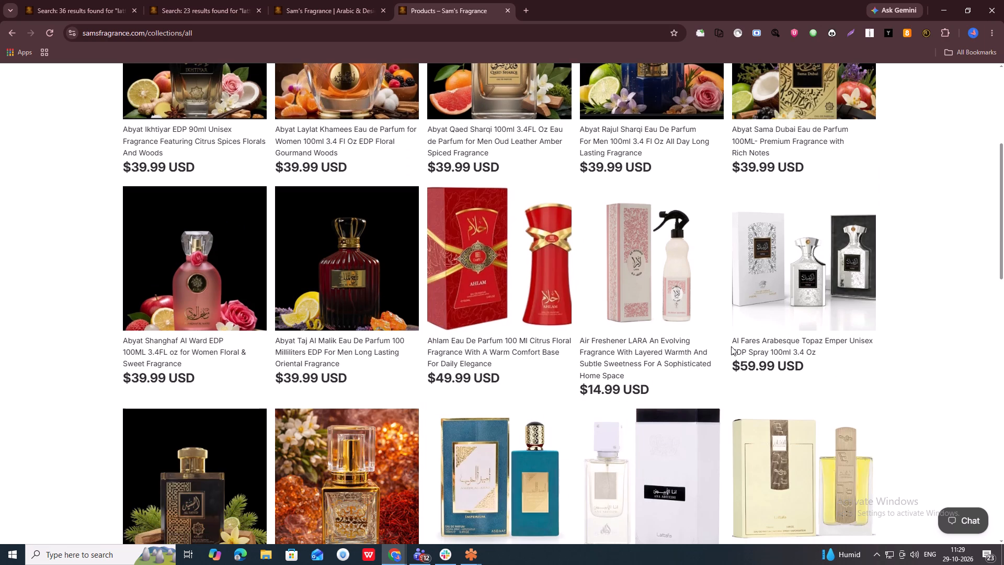
scroll(731, 346, down, 7)
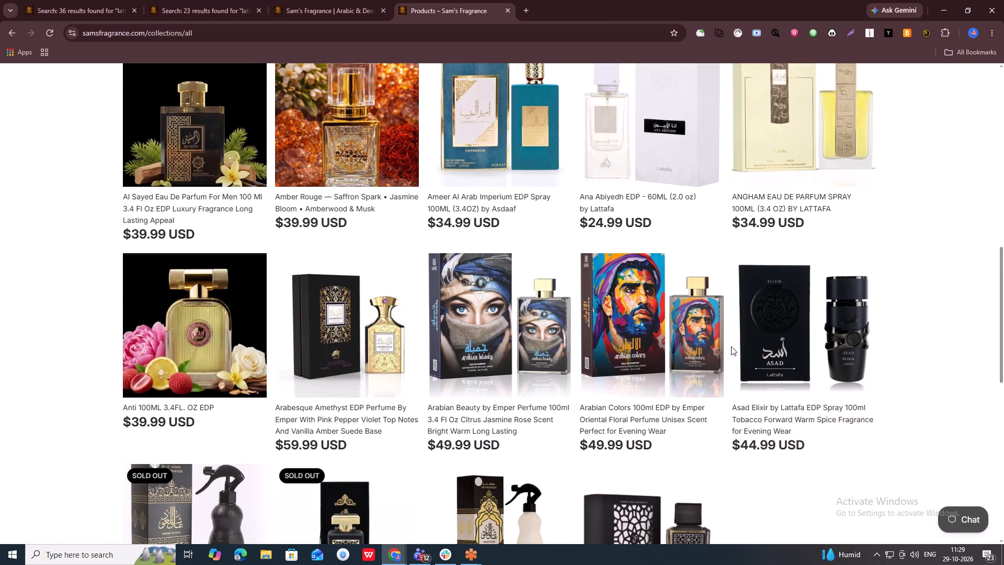
scroll(731, 346, up, 17)
scroll(726, 344, up, 7)
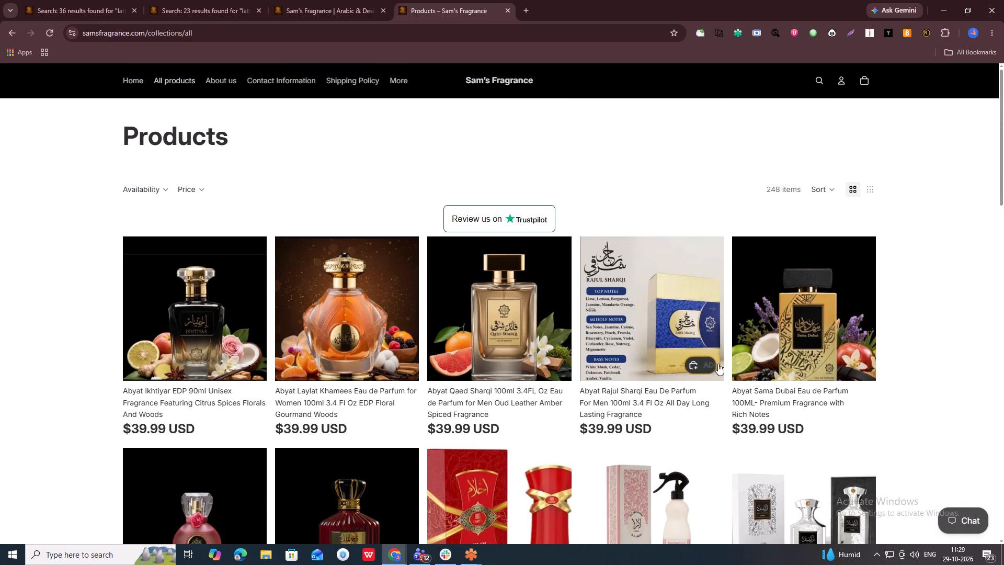
scroll(718, 364, down, 12)
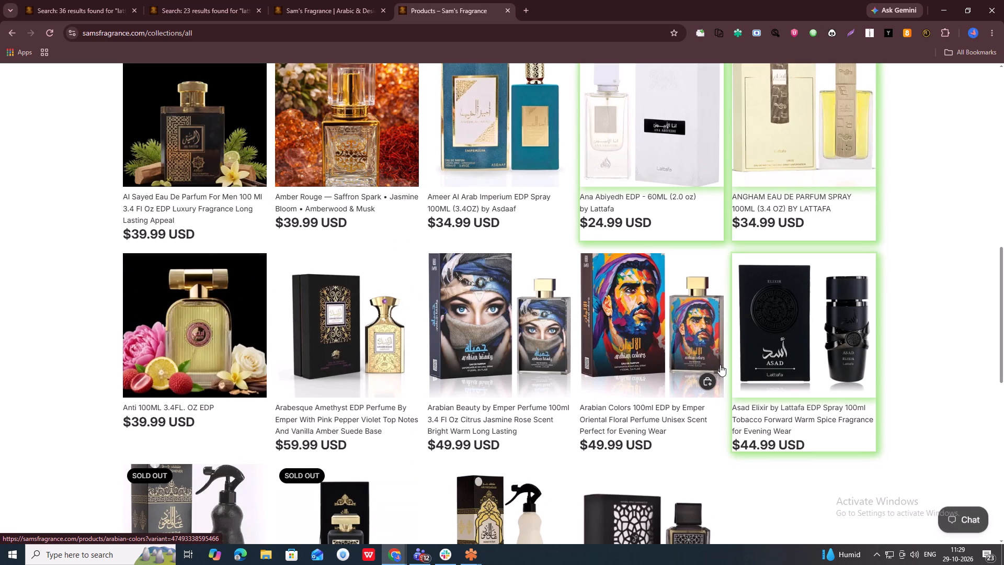
scroll(720, 365, down, 7)
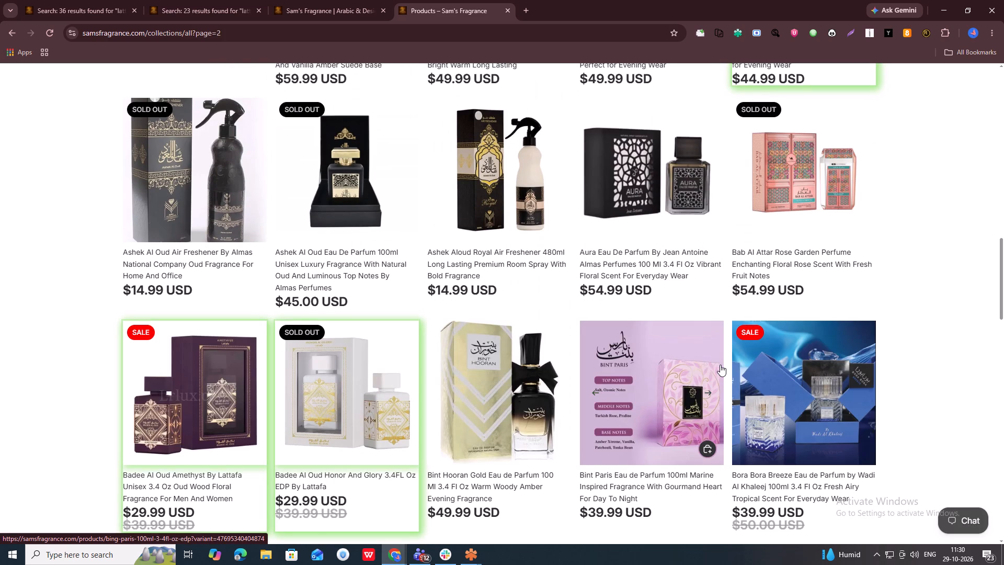
scroll(720, 365, down, 14)
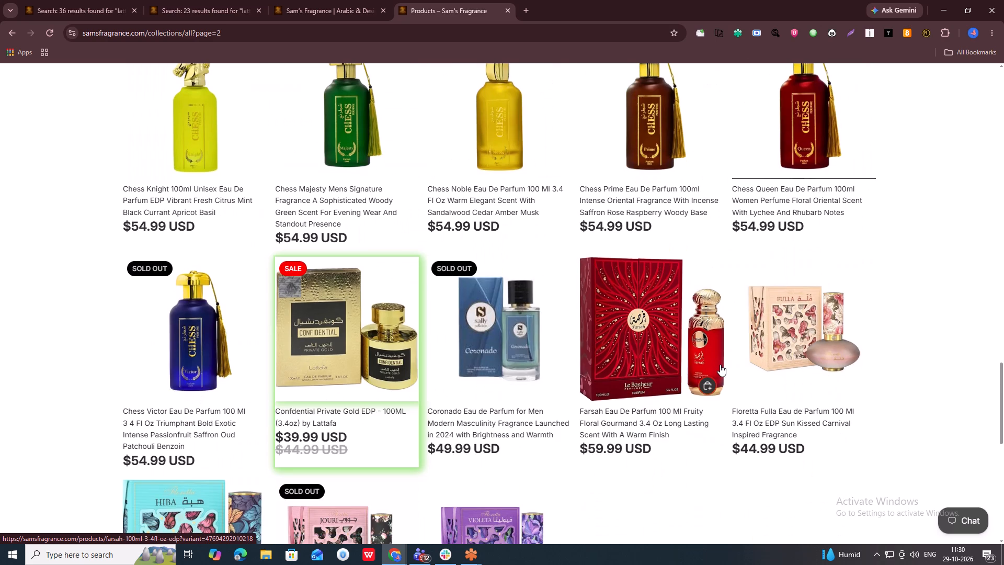
scroll(720, 365, down, 8)
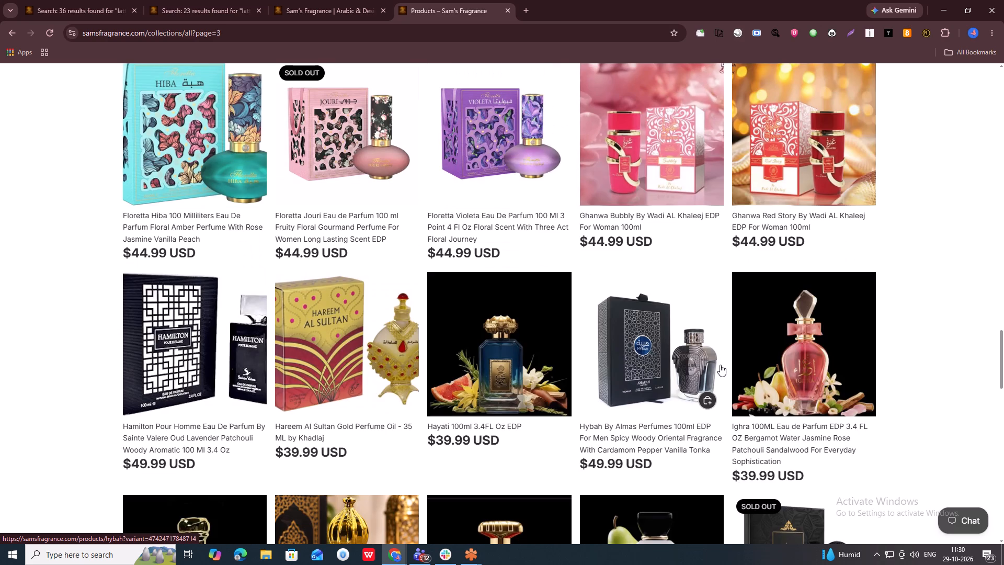
scroll(720, 365, up, 14)
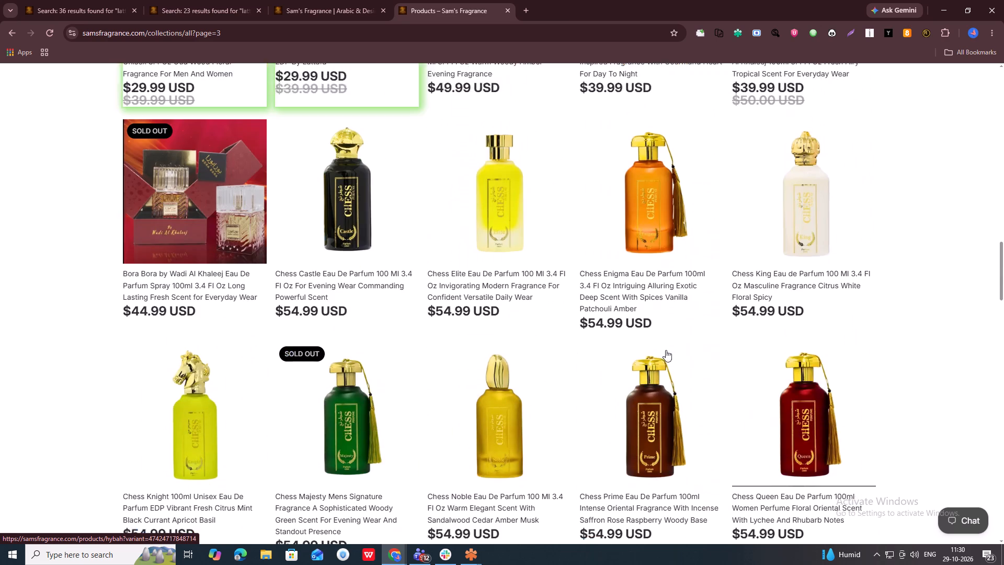
scroll(459, 247, up, 20)
scroll(459, 247, up, 13)
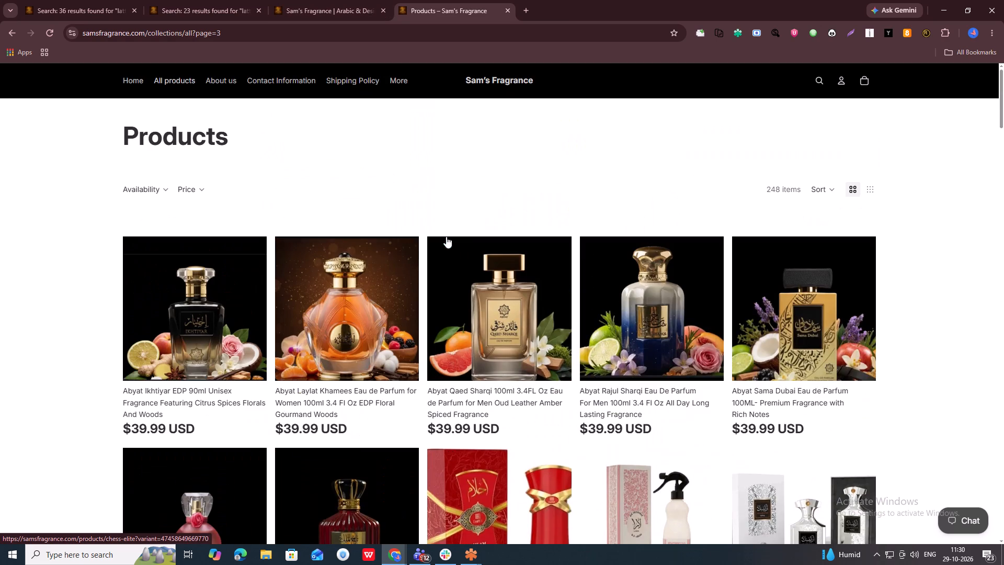
scroll(446, 236, up, 8)
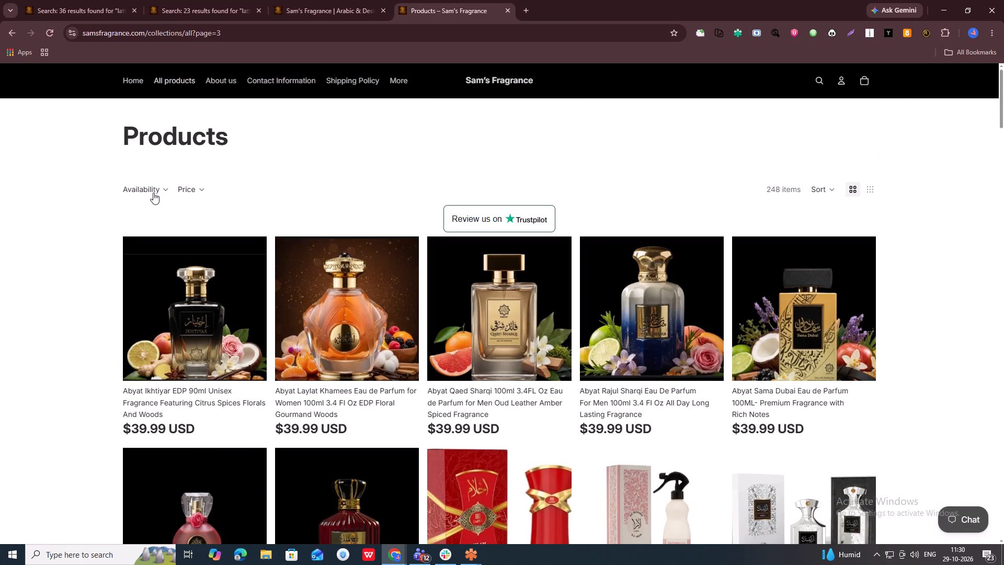
Search the store for "lattafa", choose the suggestion "lattafa asad zanzibar" and check the listings found.
click(818, 78)
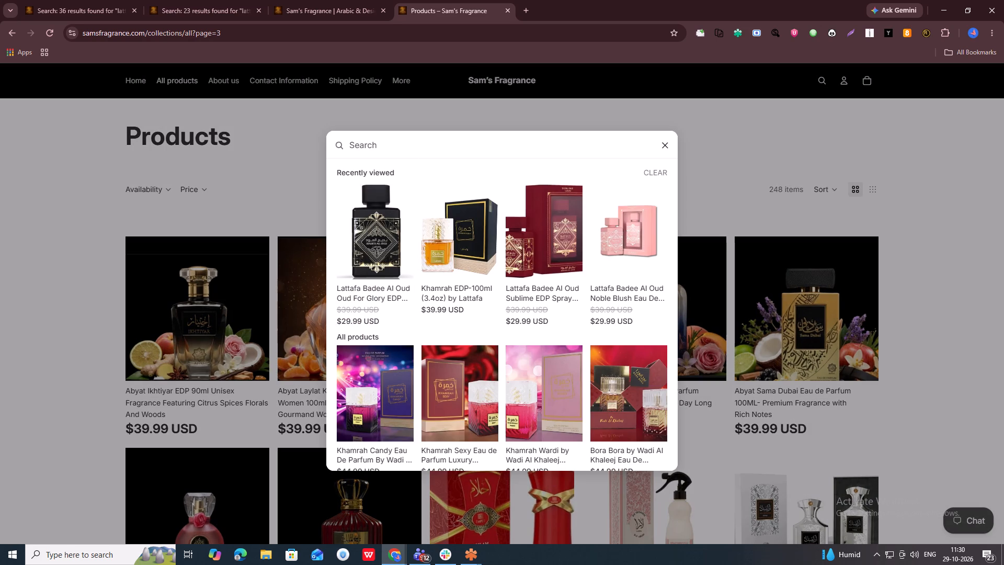
text(lattafa)
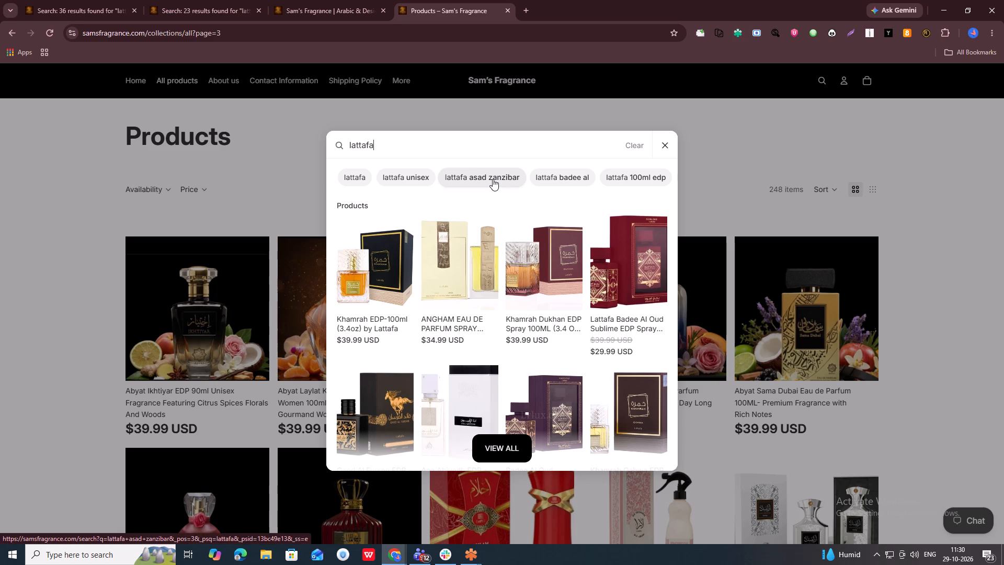
click(493, 179)
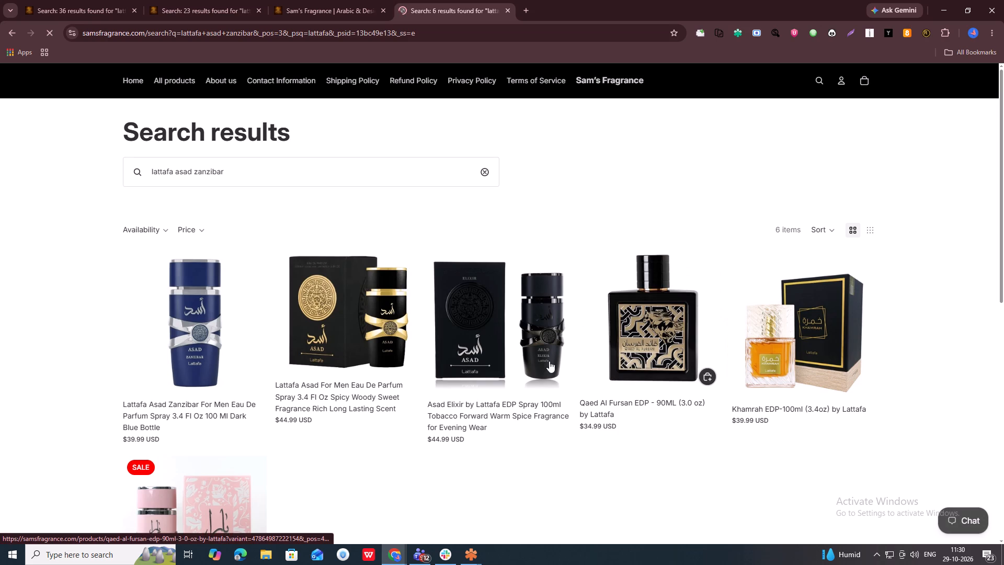
scroll(619, 376, down, 7)
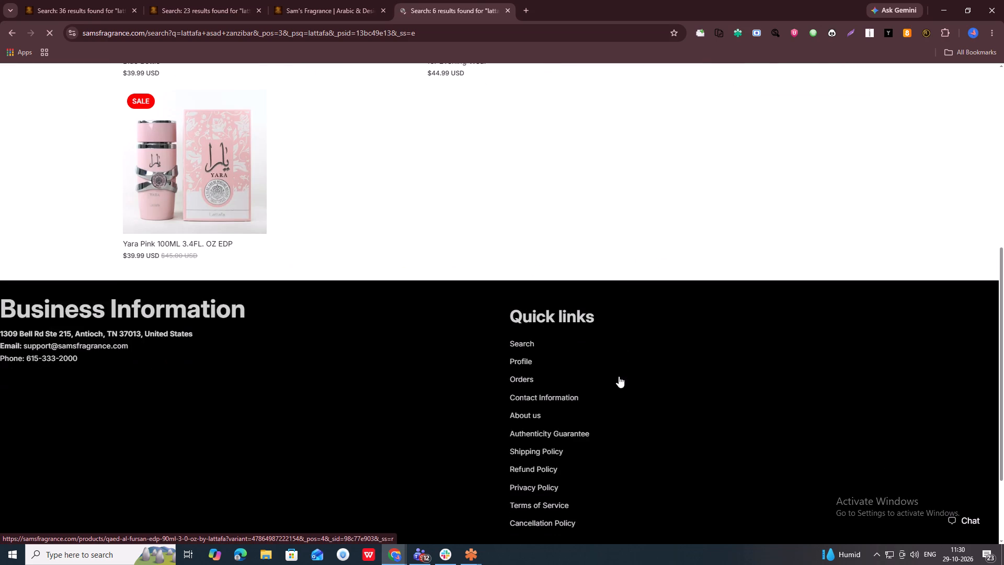
scroll(619, 376, up, 7)
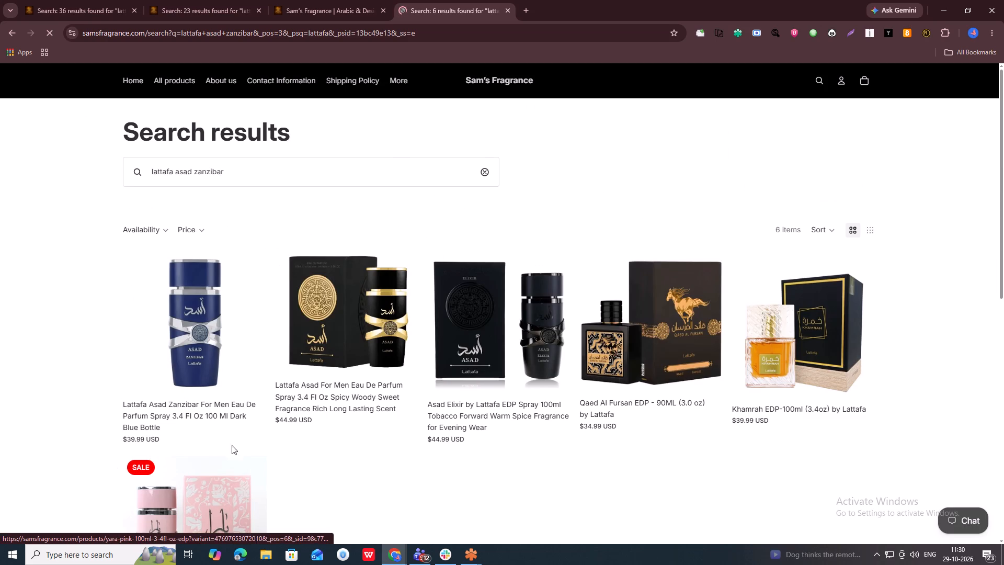
Record the Lattafa Asad Zanzibar product link in the Manual Detection Records sheet, leaving one blank row below the existing entries.
right_click(201, 412)
click(238, 331)
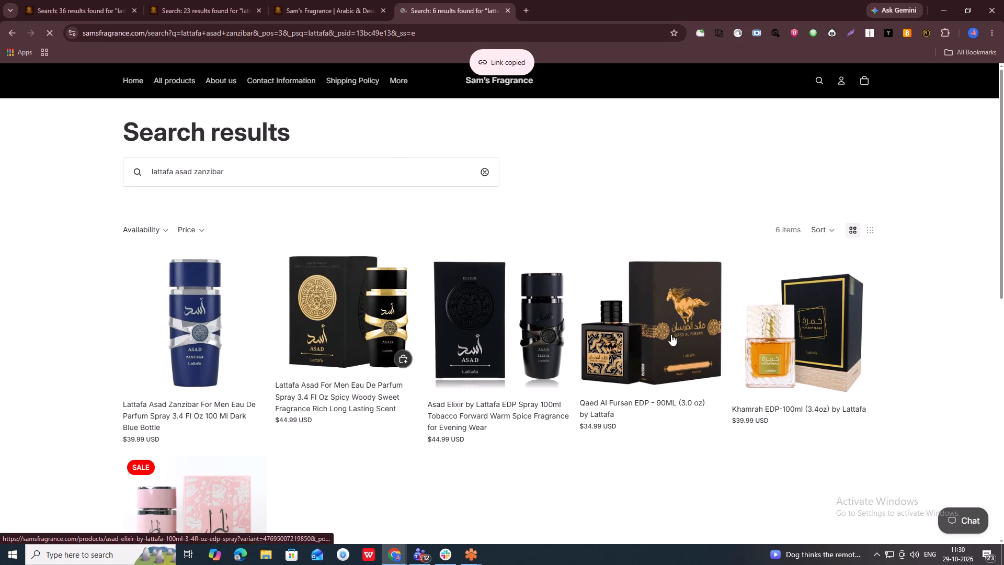
key(alt+Tab)
key(alt+Tab)
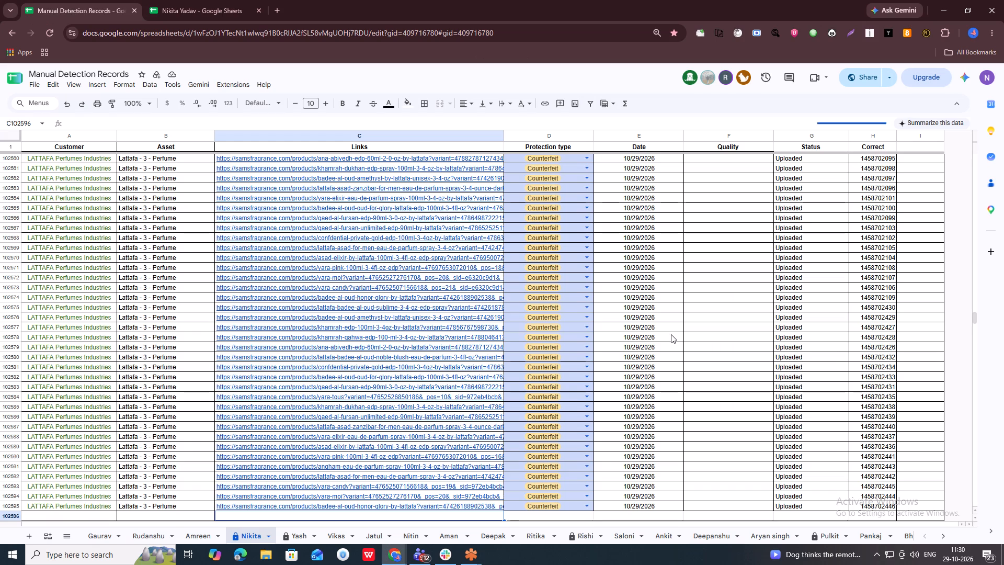
key(Down)
key(ctrl+v)
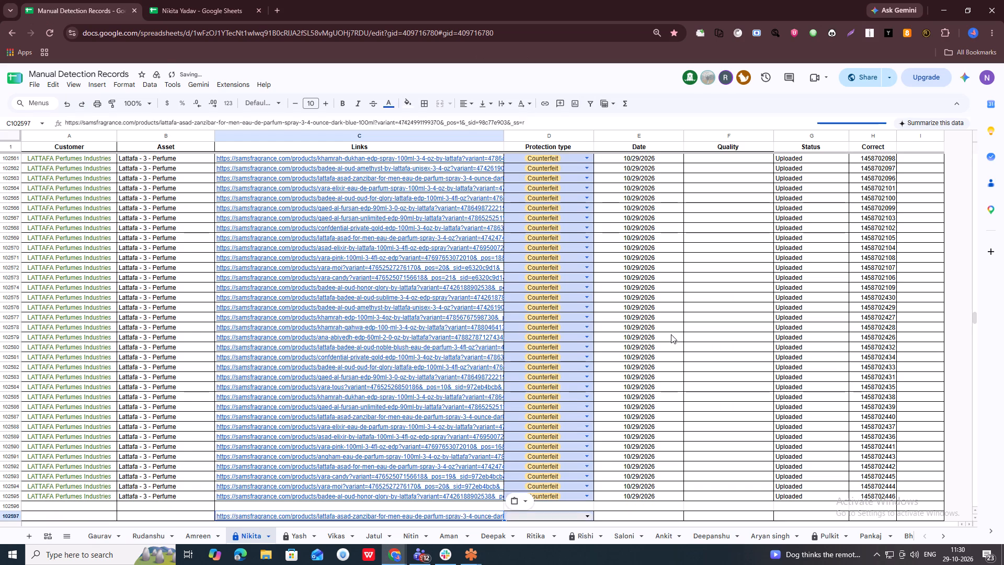
key(Down)
Add the Lattafa Asad For Men Eau De Parfum product link to the following row of the Links column.
key(alt+Tab)
key(Right)
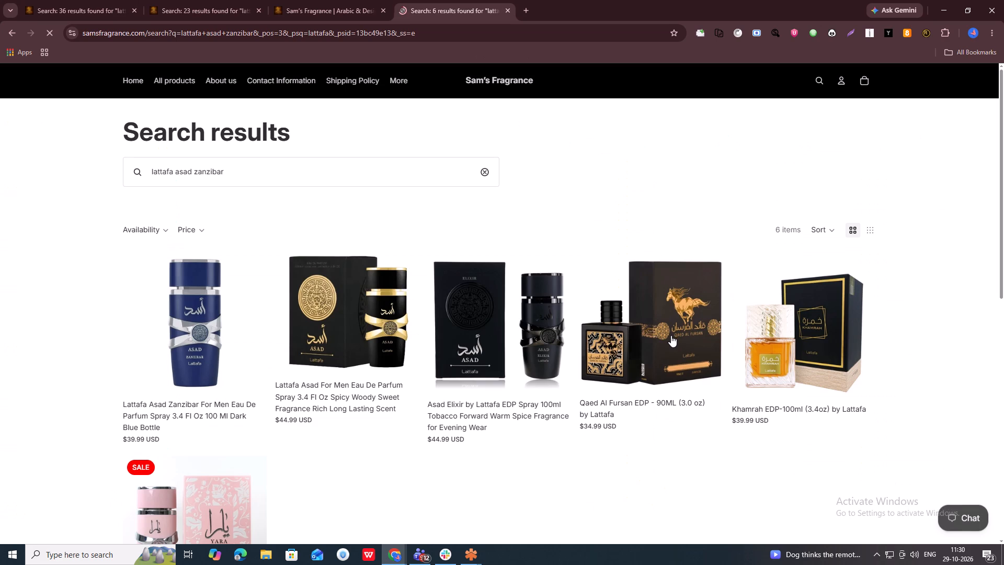
right_click(372, 399)
click(429, 322)
key(alt+Tab)
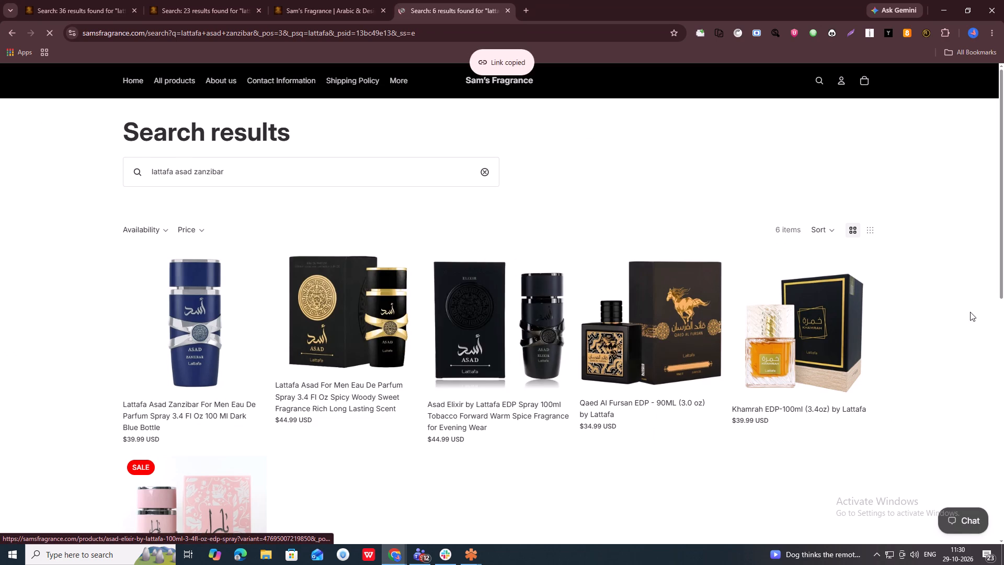
key(ctrl+v)
key(Down)
Add the Asad Elixir by Lattafa product link below the Asad For Men link in the records sheet.
key(alt+Tab)
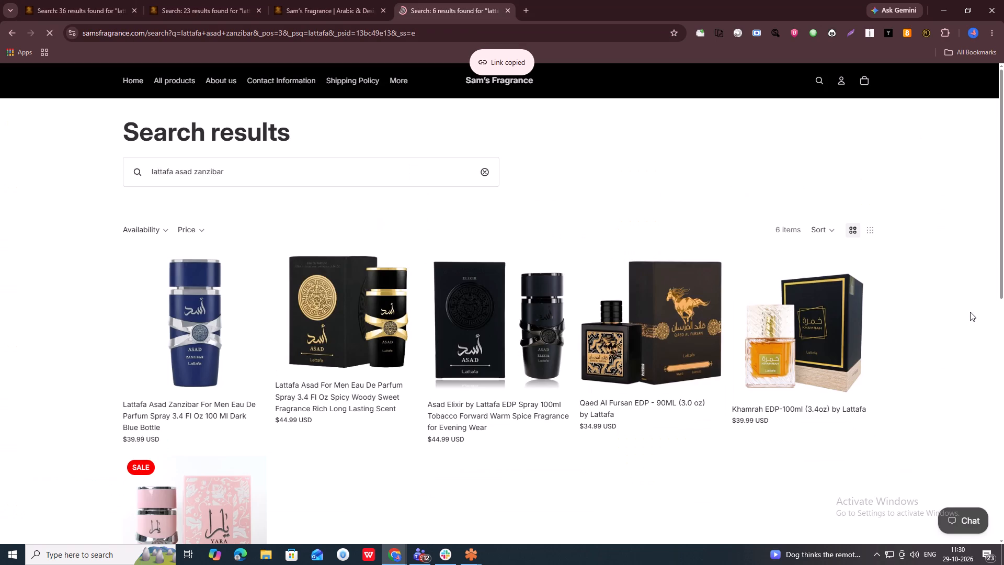
key(Right)
right_click(479, 412)
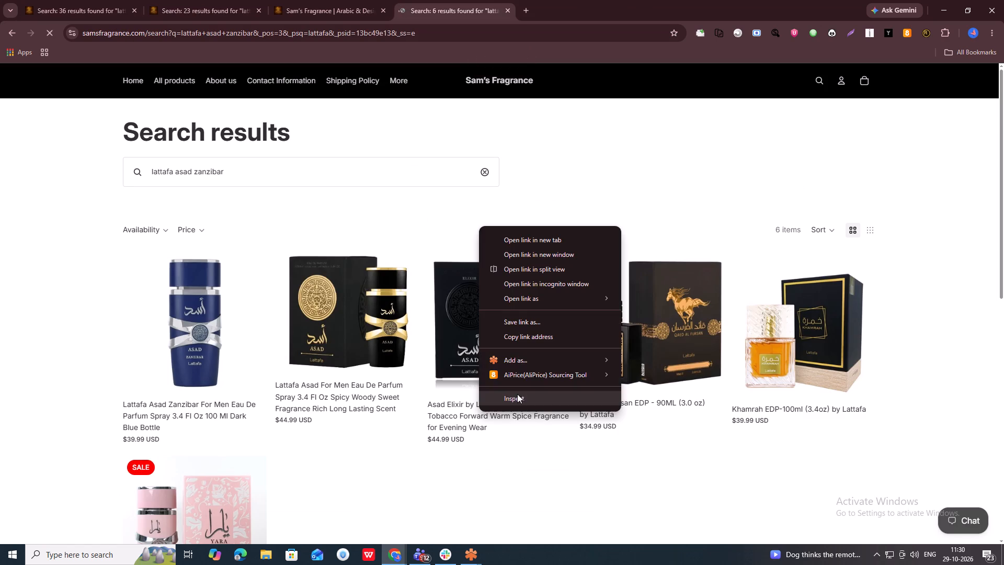
click(545, 341)
key(alt+Tab)
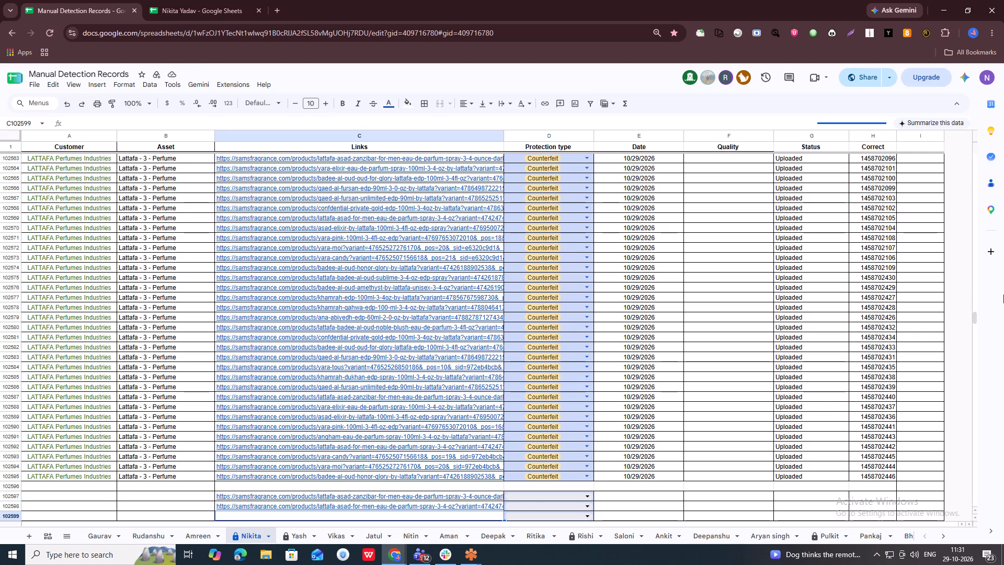
key(ctrl+v)
key(Down)
Add the Qaed Al Fursan EDP 90ML product link below the Asad Elixir link in the records sheet.
key(alt+Tab)
key(Right)
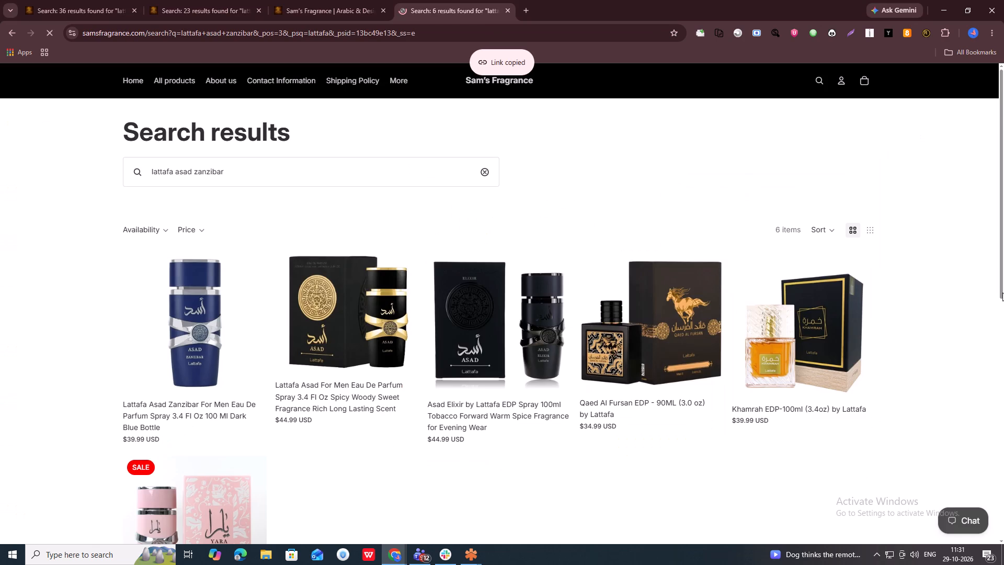
right_click(632, 400)
click(688, 324)
key(alt+Tab)
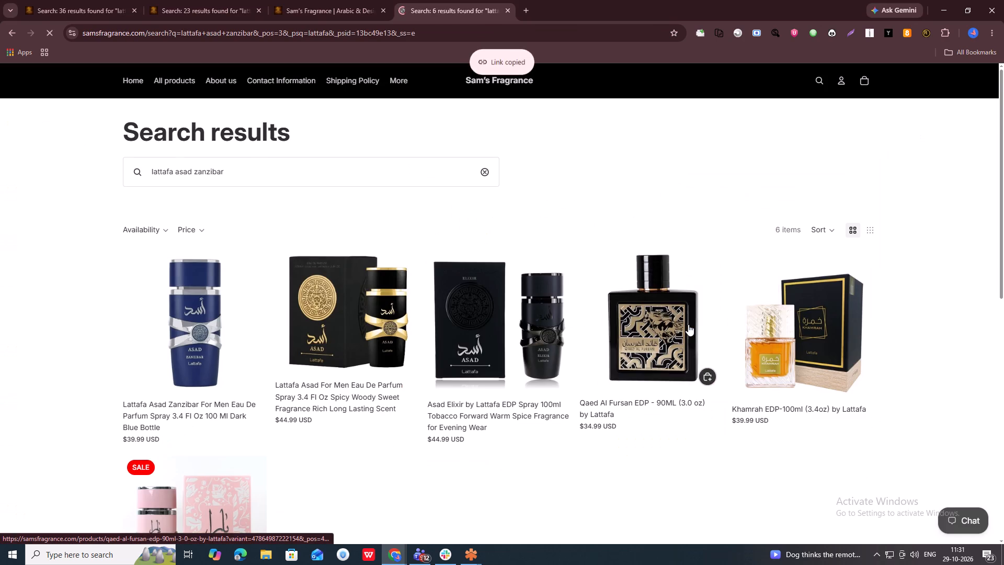
key(ctrl+v)
key(Down)
Add the Khamrah EDP-100ml product link below the Qaed Al Fursan link in the records sheet.
key(alt+Tab)
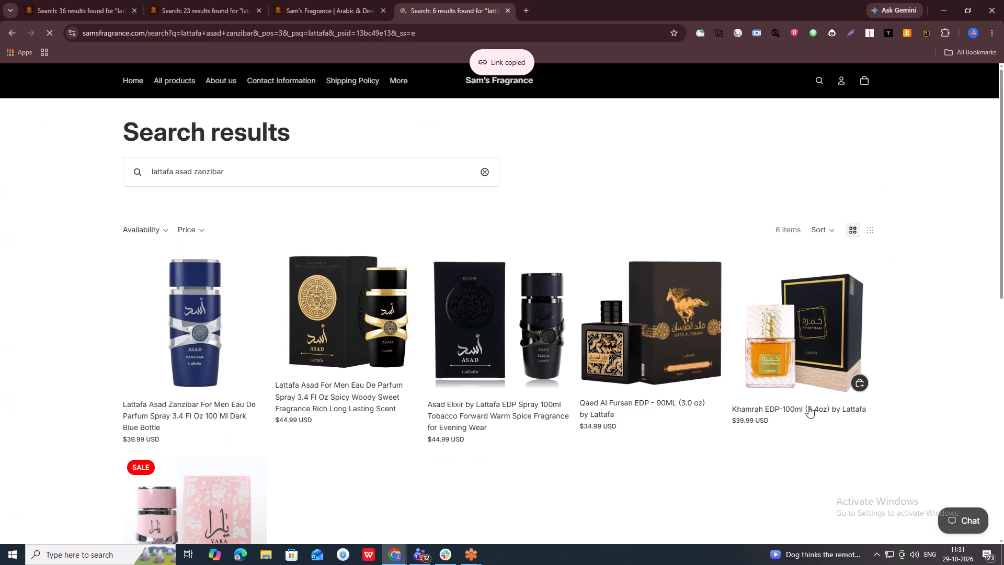
right_click(808, 405)
click(849, 330)
key(alt+Tab)
key(Down)
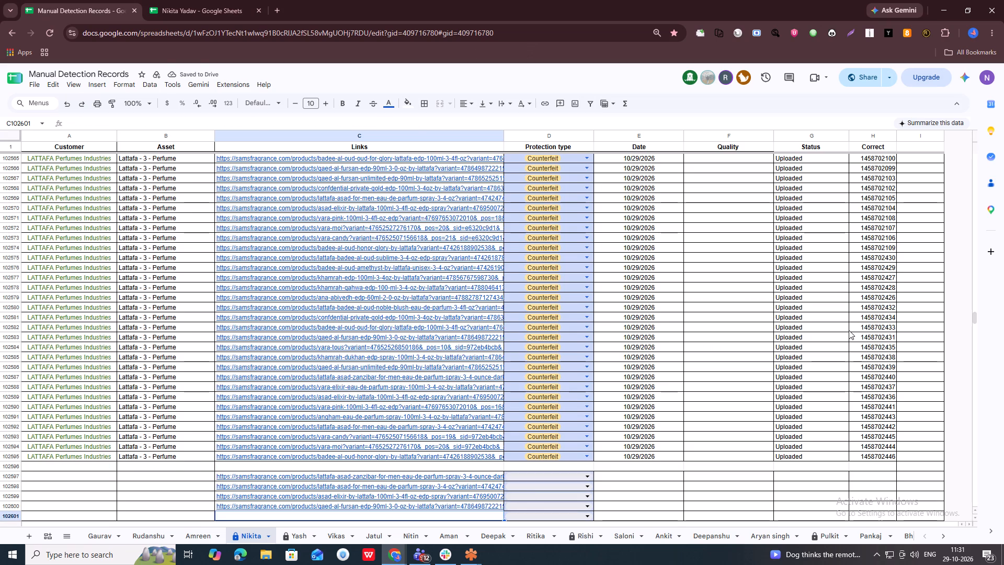
key(ctrl+v)
key(Down)
Add the Yara Pink 100ML product link from the end of the search results below the Khamrah link in the records sheet.
key(alt+Tab)
key(Down)
scroll(414, 410, down, 5)
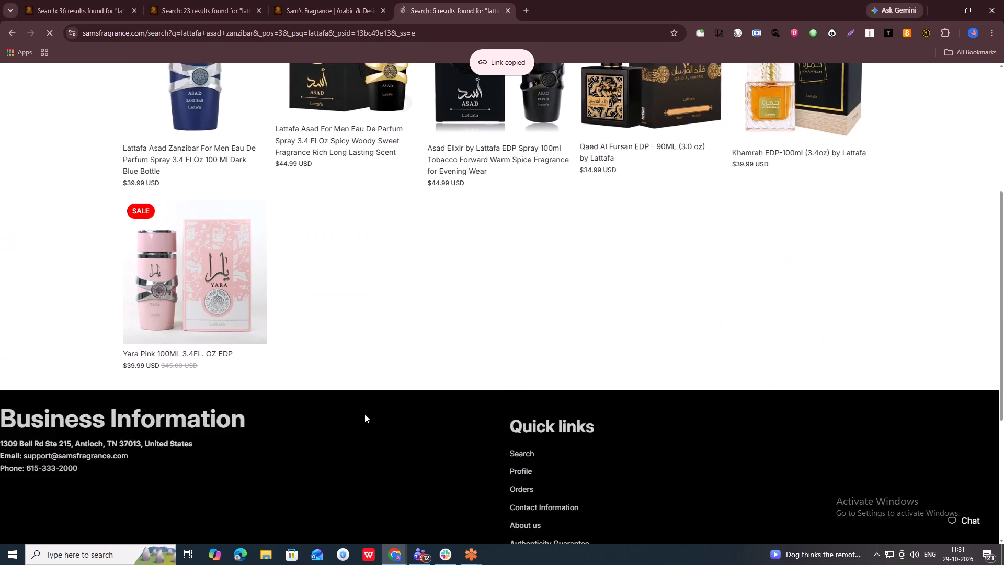
right_click(167, 327)
click(209, 440)
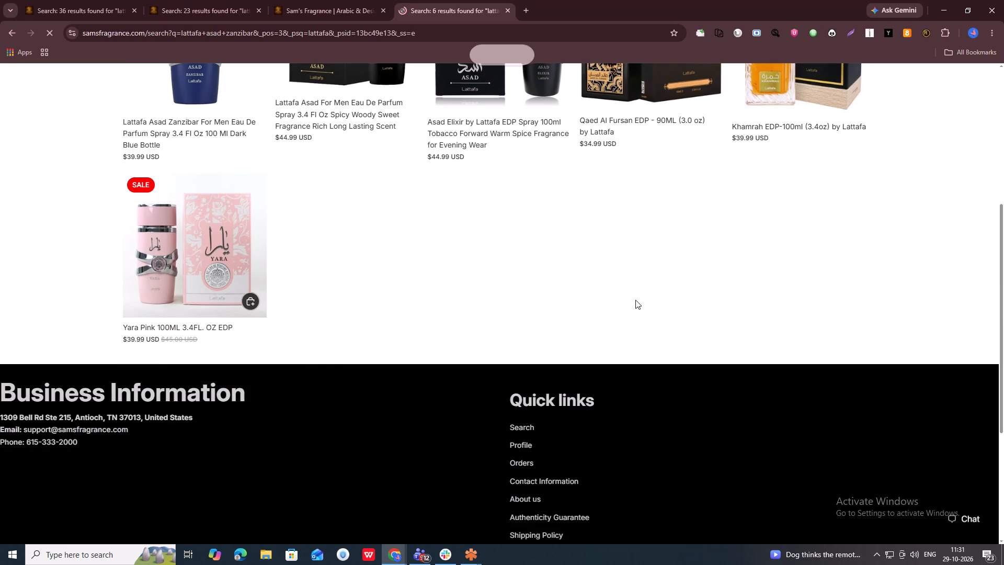
key(alt+Tab)
key(ctrl+v)
Copy the six new links from the sheet and submit them as detection links in the Red Points New Incident form.
key(ctrl+shift+Up)
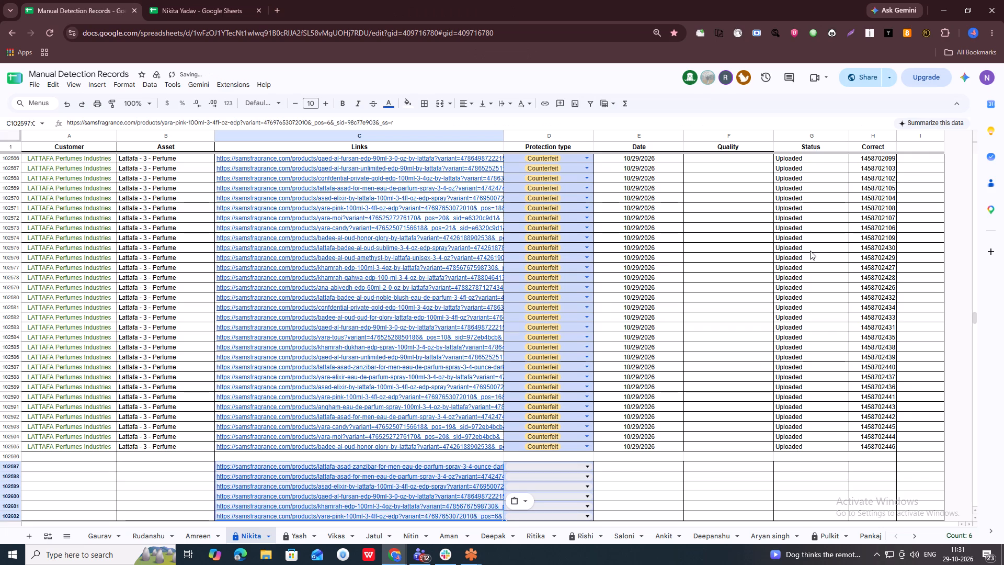
key(ctrl+c)
key(alt+Tab)
key(alt+Tab)
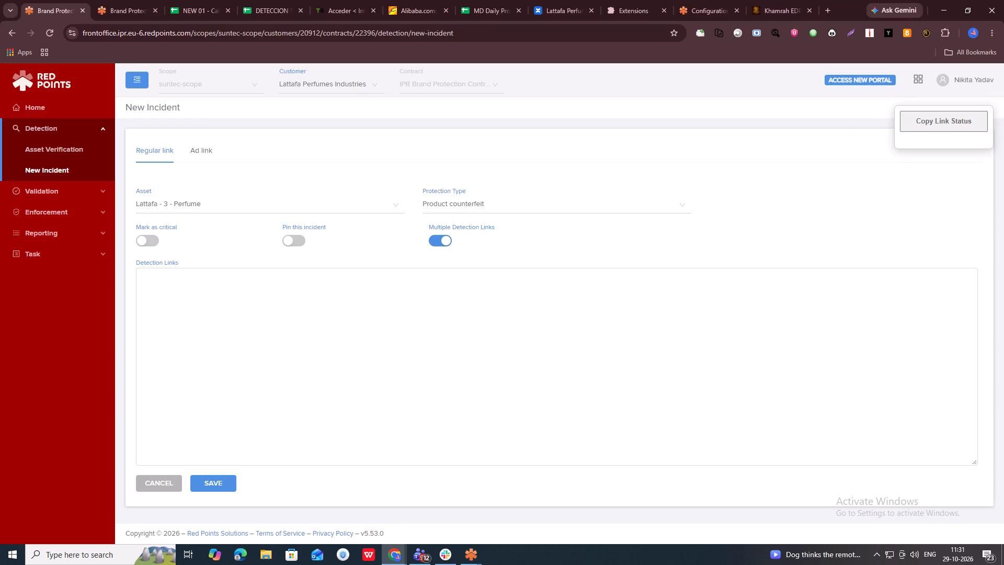
click(262, 347)
key(ctrl+v)
click(215, 482)
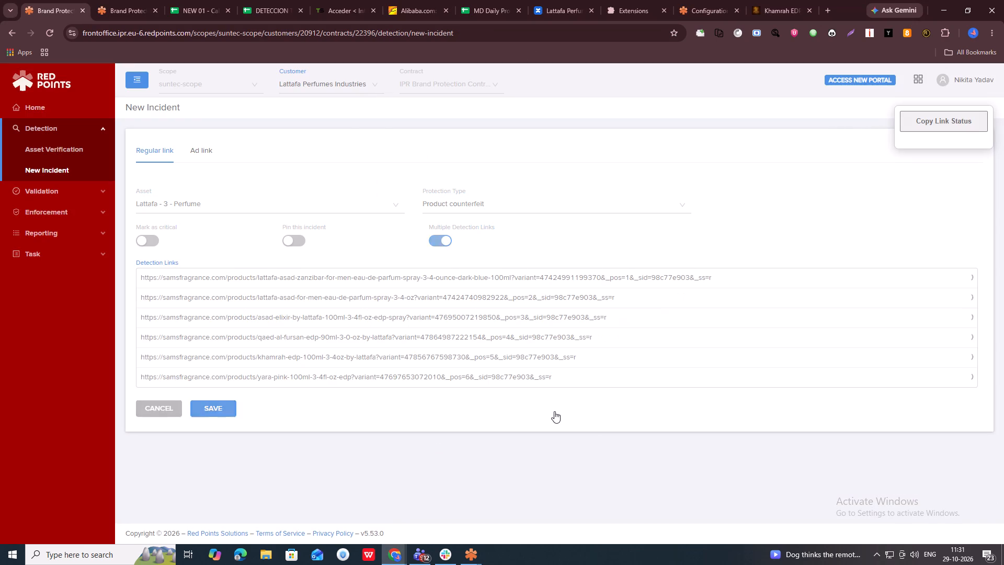
Copy the link statuses from Red Points and paste them into the sheet from the Quality column of the blank row.
click(945, 123)
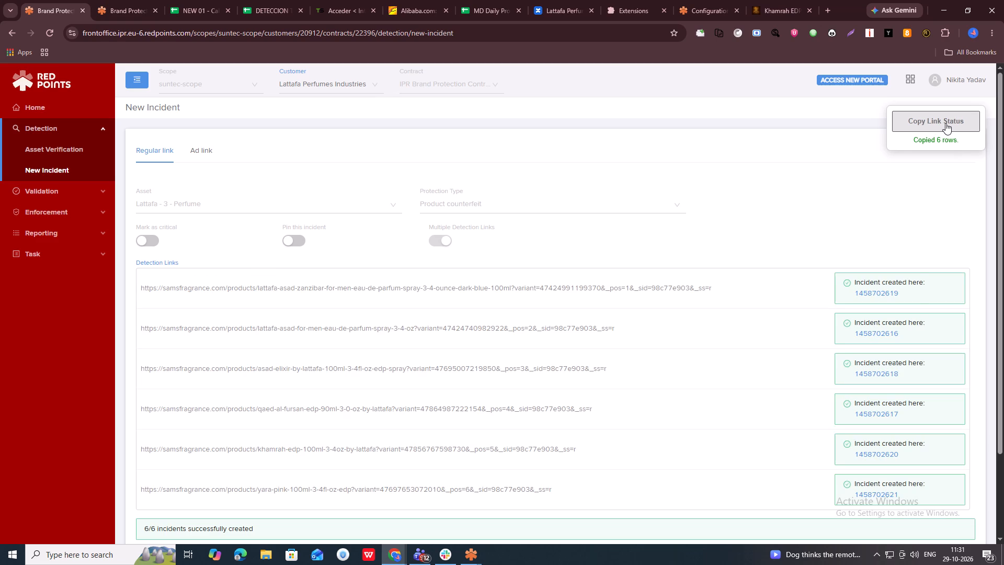
key(alt+Tab)
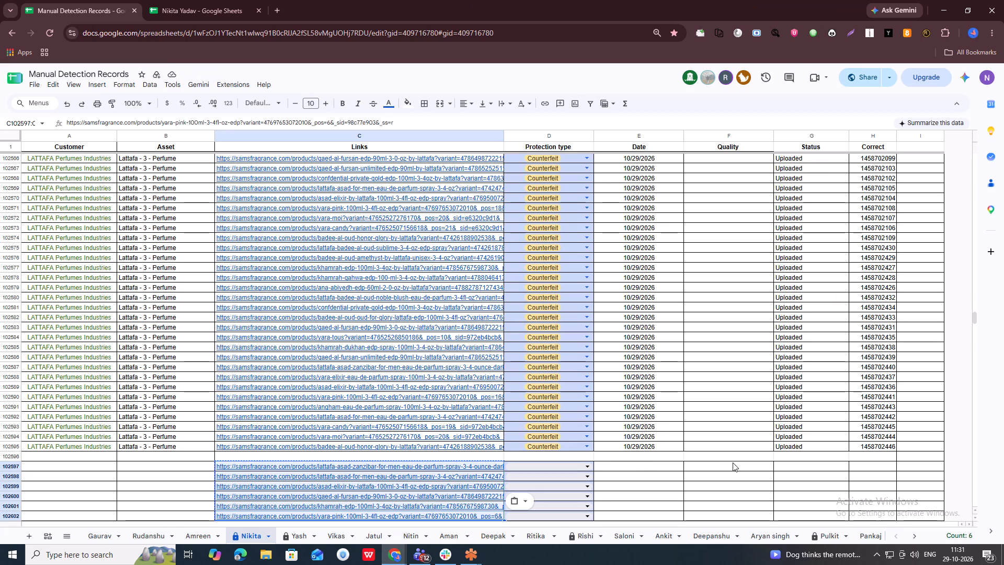
click(731, 459)
key(ctrl+v)
Clear the pasted Link, Status and Incident Id's headings and delete the emptied row above the new links.
key(Left)
key(Right)
key(shift+Right)
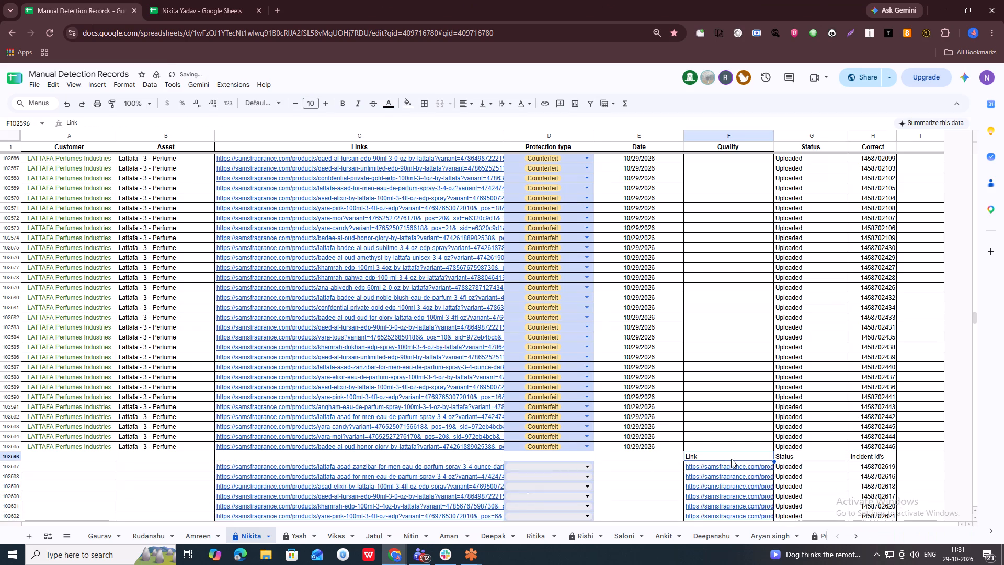
key(shift+Right)
key(Delete)
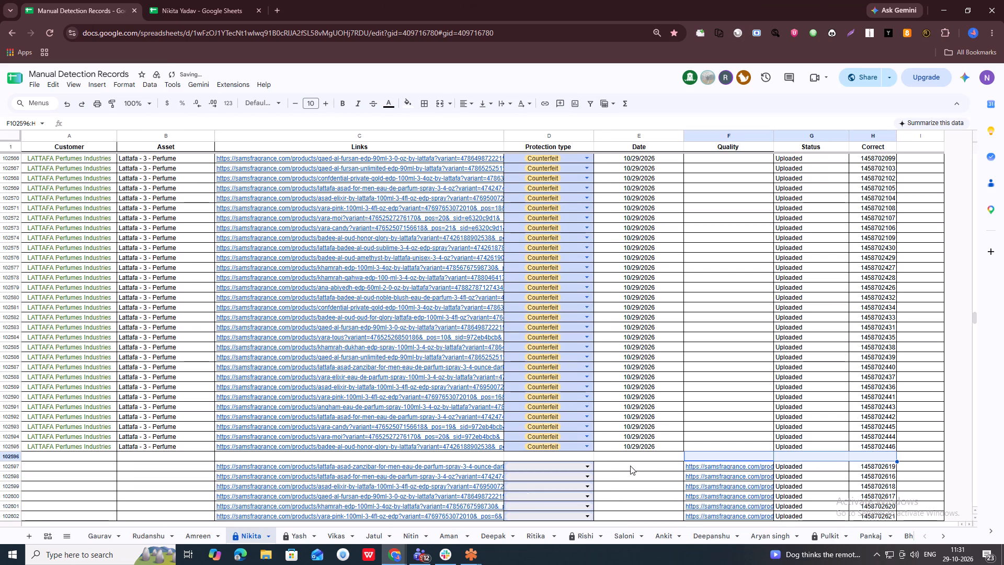
click(629, 460)
right_click(629, 459)
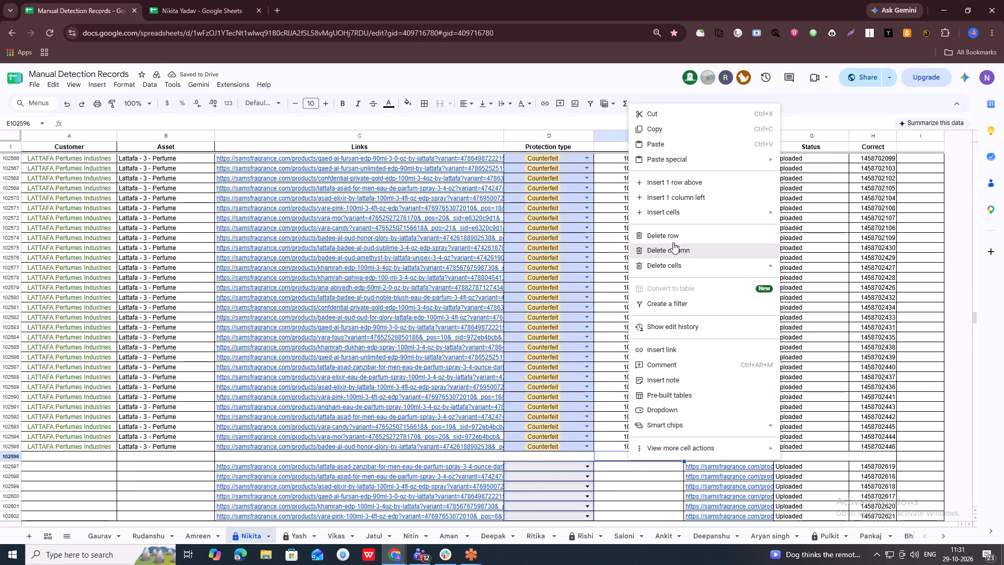
click(674, 239)
Fill the customer, asset, Counterfeit protection type and date 10/29/2026 down through the six new rows.
scroll(325, 411, down, 3)
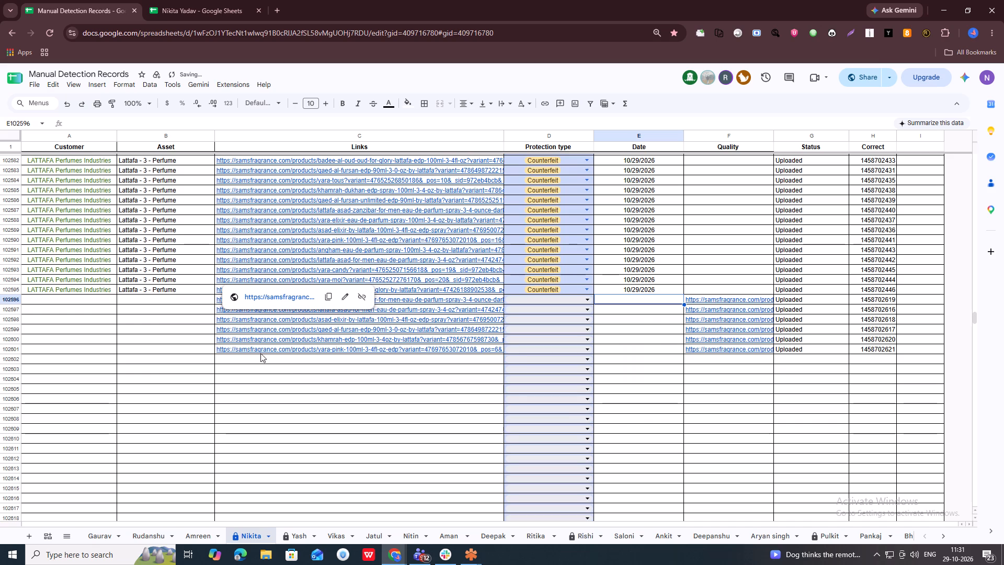
click(78, 350)
key(shift+Right)
key(ctrl+shift+Up)
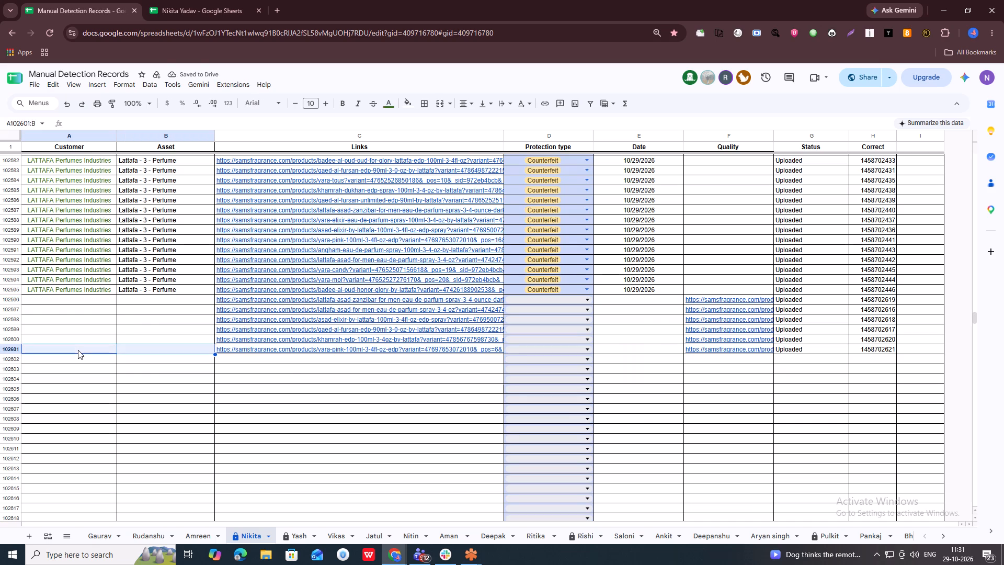
key(ctrl+d)
key(Right)
key(Right)
key(Right)
key(shift+Right)
key(ctrl+shift+Up)
key(ctrl+d)
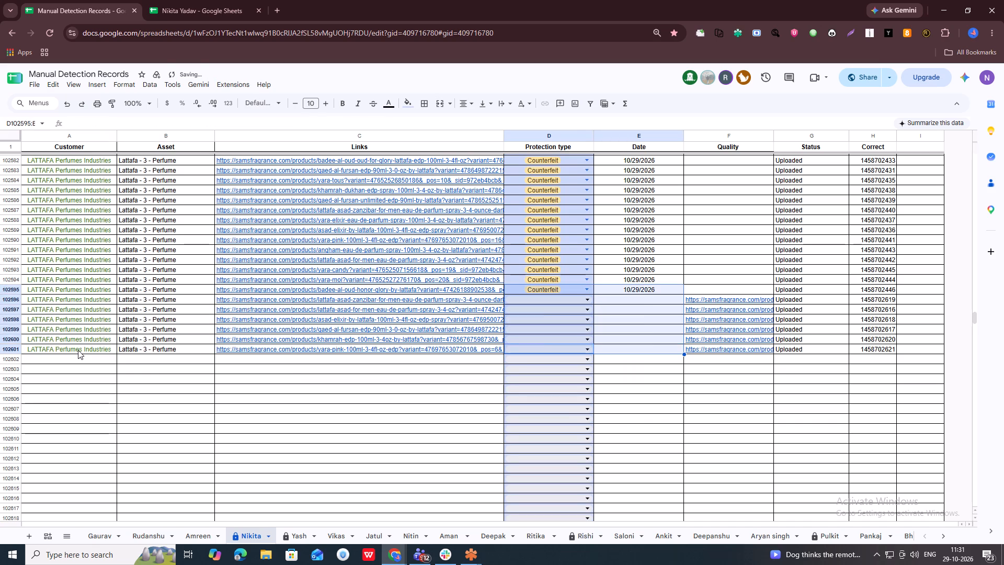
Clear the duplicate links from the Quality column of the six new rows.
key(Right)
key(Right)
key(ctrl+shift+Up)
key(Delete)
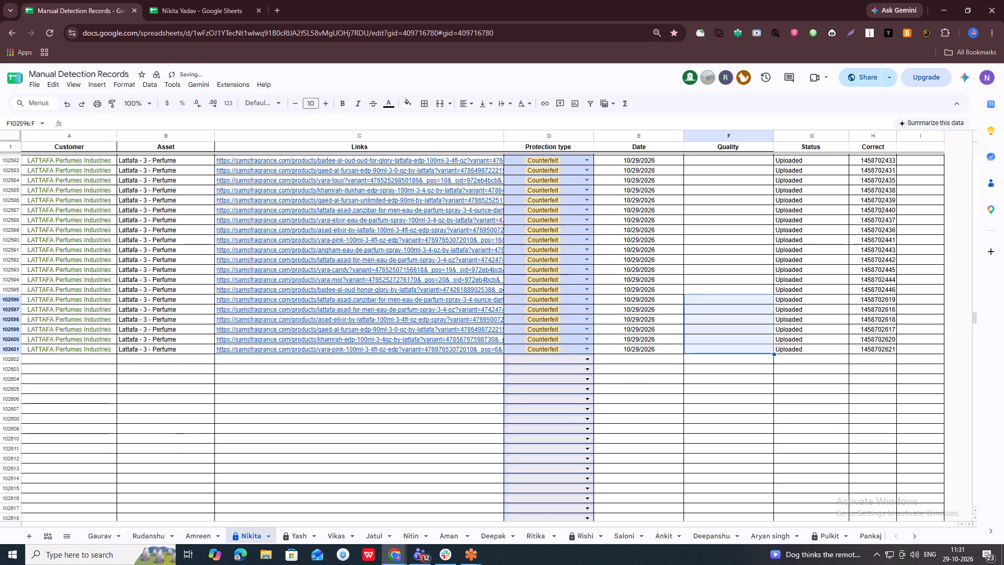
key(Right)
key(ctrl+shift+Up)
key(Down)
Clear the submitted detection links from the Red Points incident form so its list can be edited again.
key(alt+Tab)
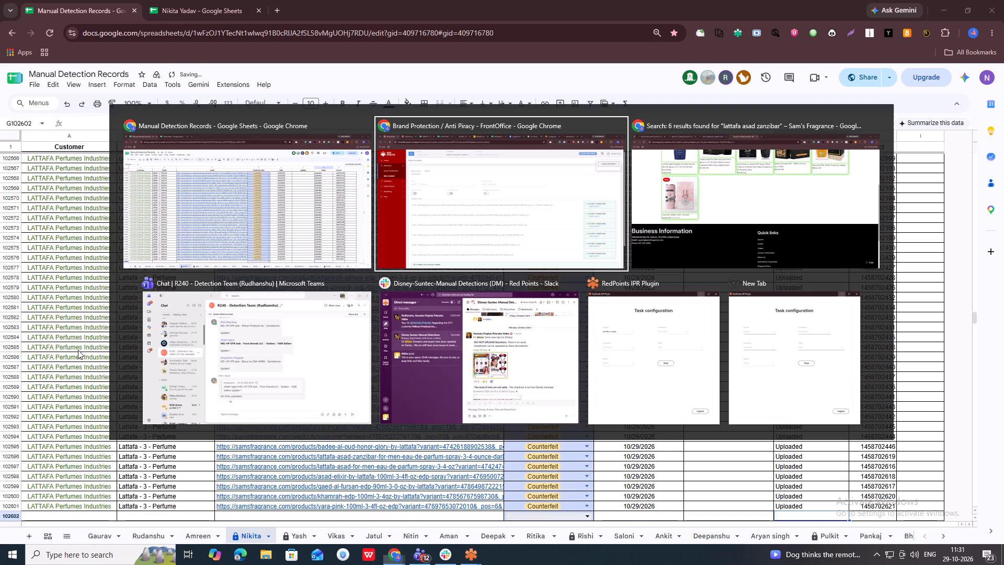
scroll(0, 435, down, 6)
click(244, 461)
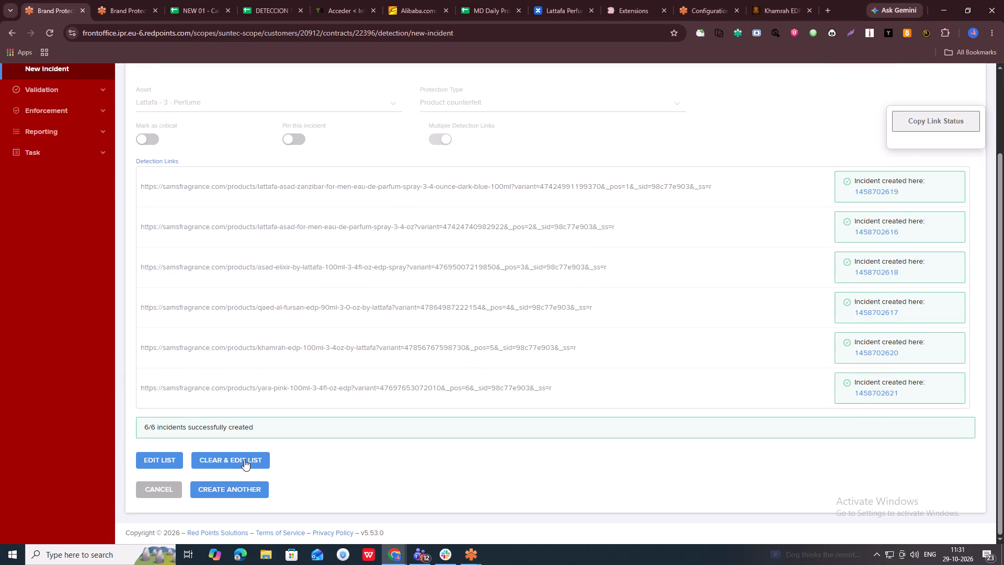
Search the Sam's Fragrance store for "latta", choose the suggestion "lattafa badee al" and check the listings found.
key(alt+Tab)
key(alt+Tab)
scroll(563, 238, up, 7)
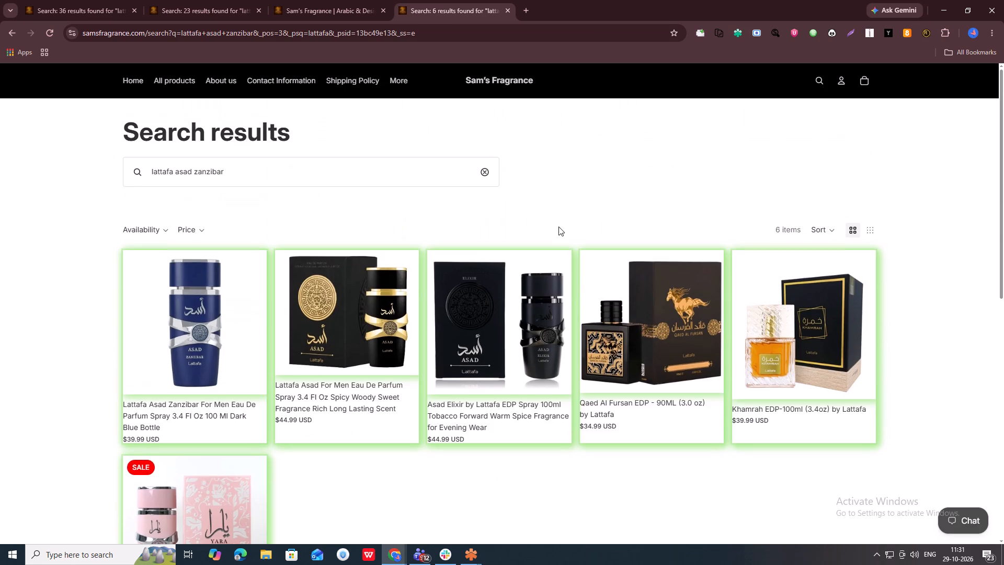
click(817, 81)
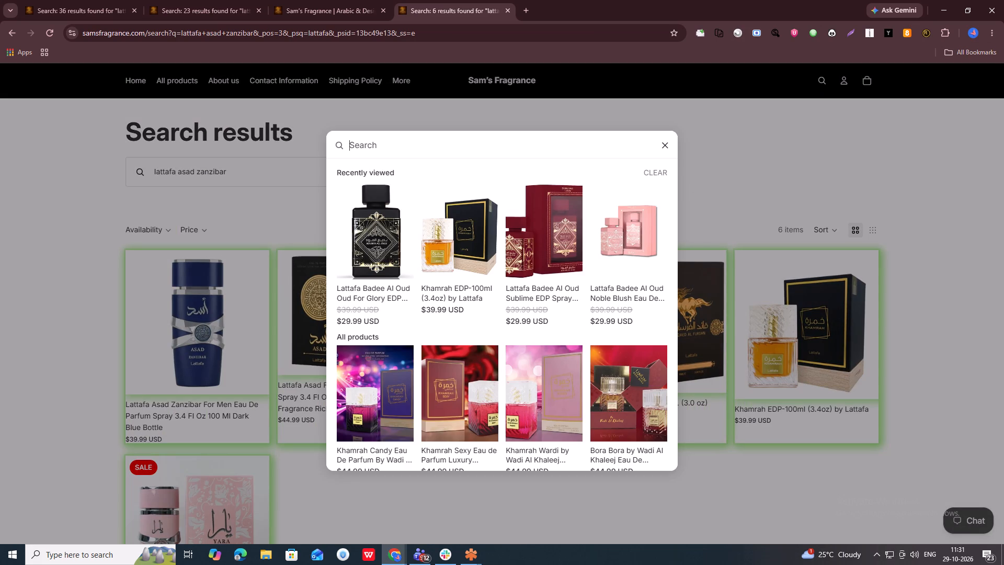
text(latta)
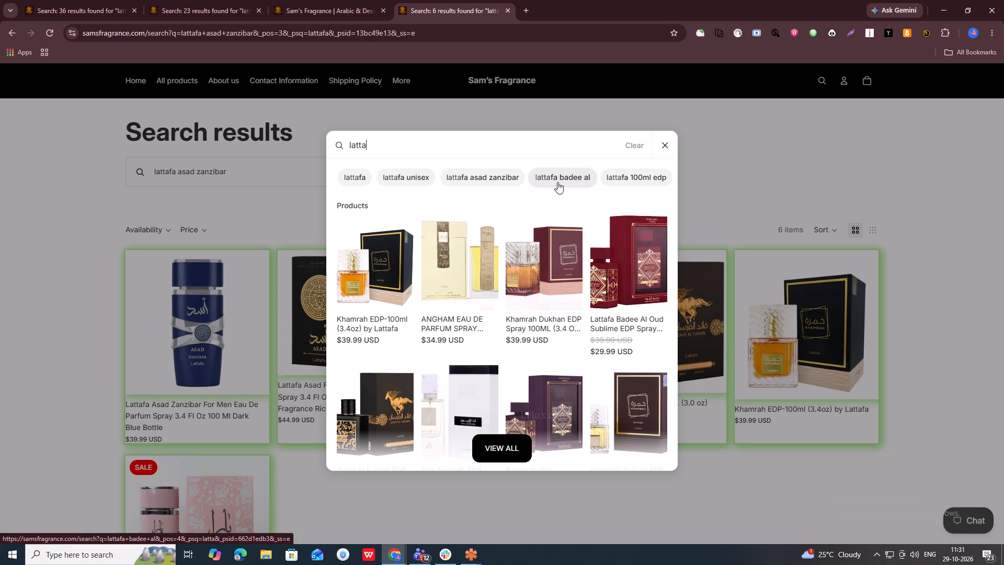
click(575, 178)
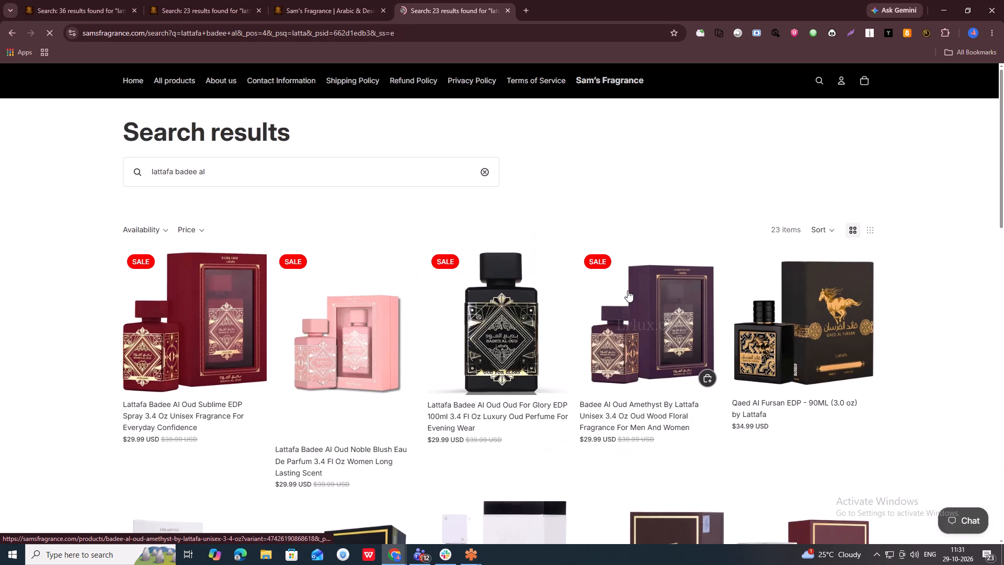
scroll(591, 355, down, 20)
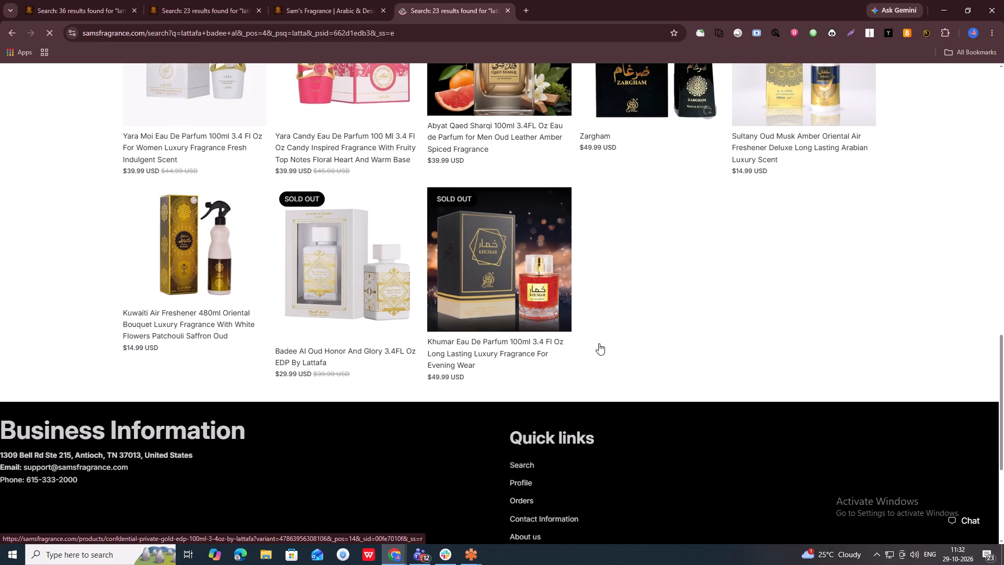
scroll(599, 343, up, 19)
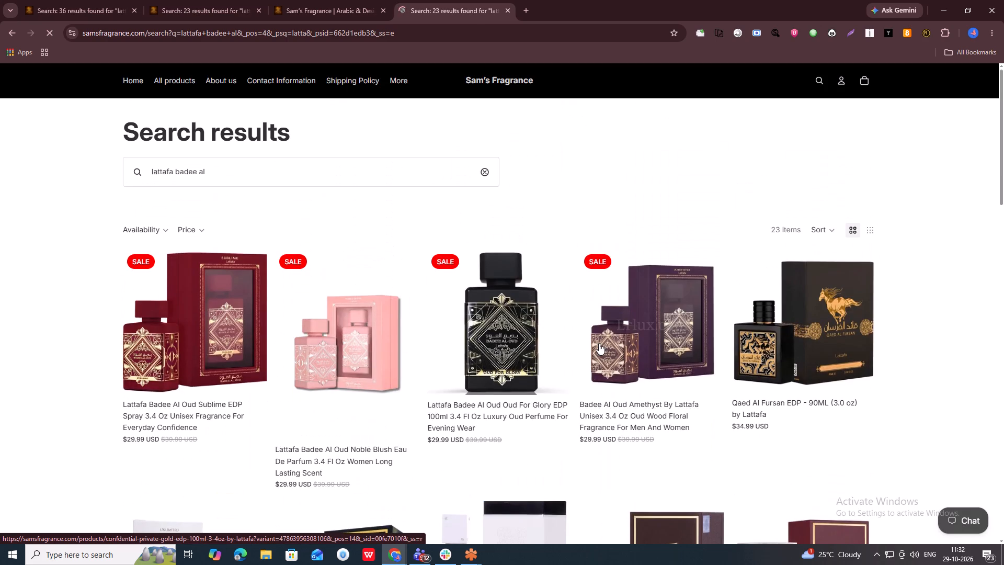
scroll(599, 343, down, 13)
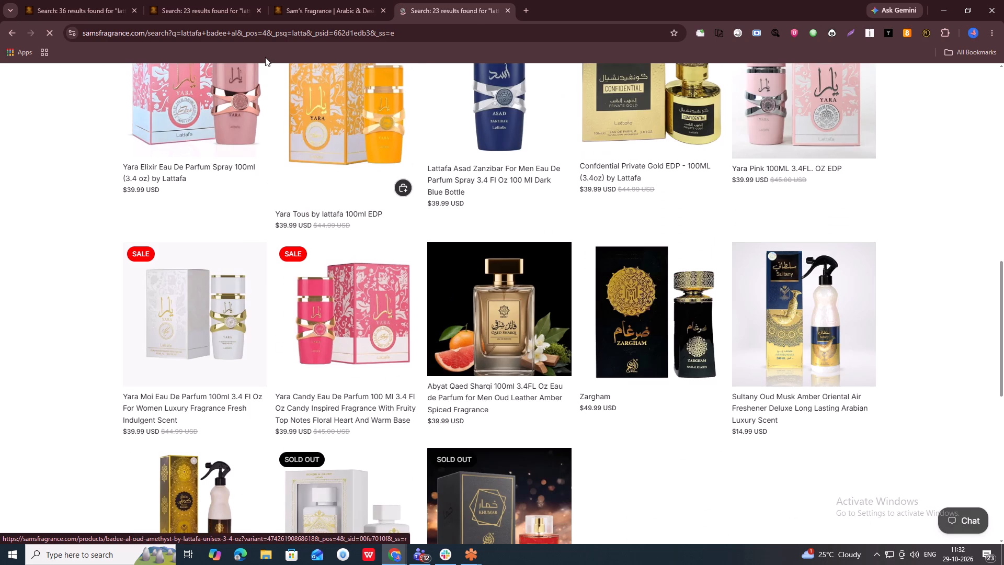
Search the Sam's Fragrance store for "lattafa" from its home page and choose the suggestion "lattafa 100ml edp".
click(296, 0)
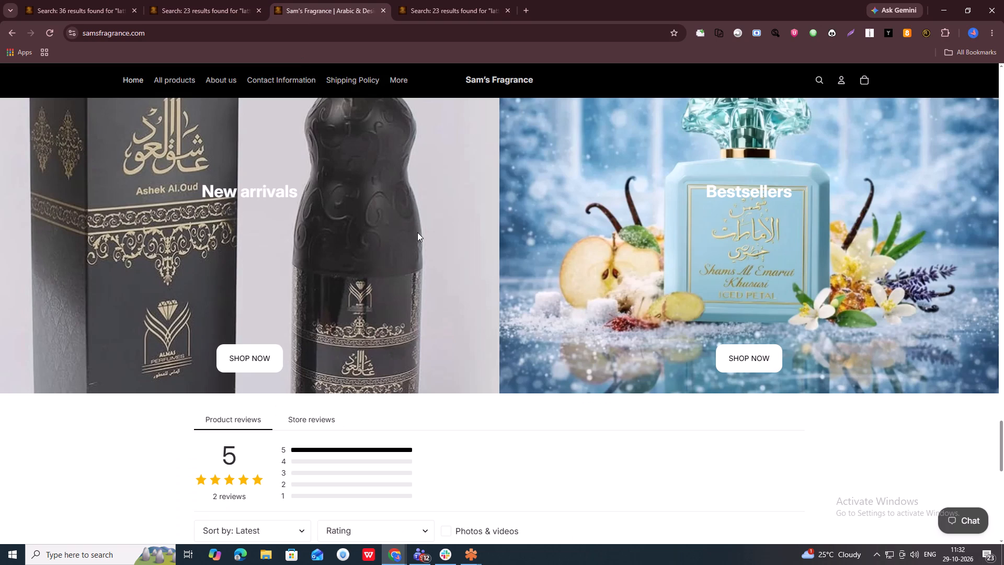
scroll(734, 219, up, 6)
click(820, 79)
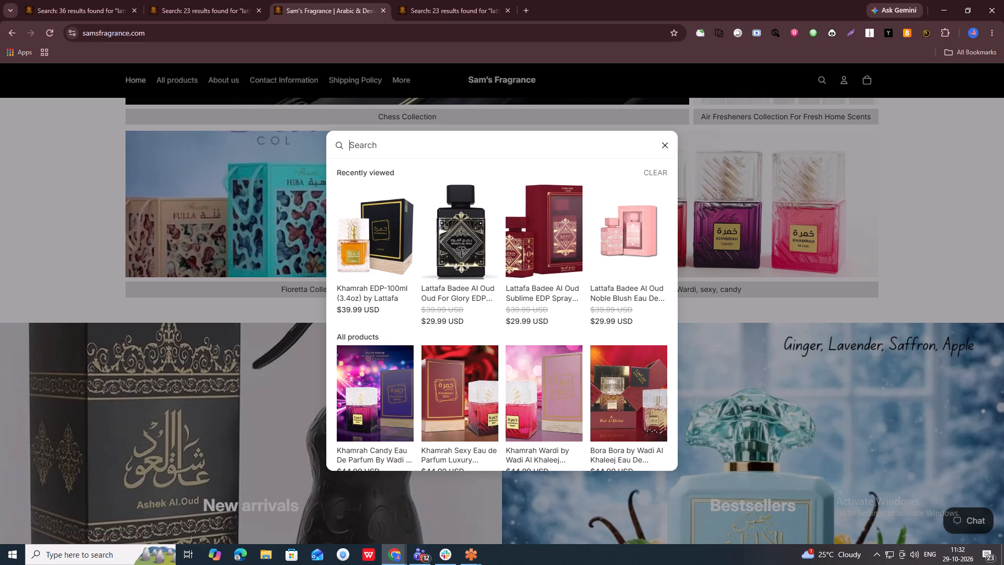
click(480, 144)
text(lattafa)
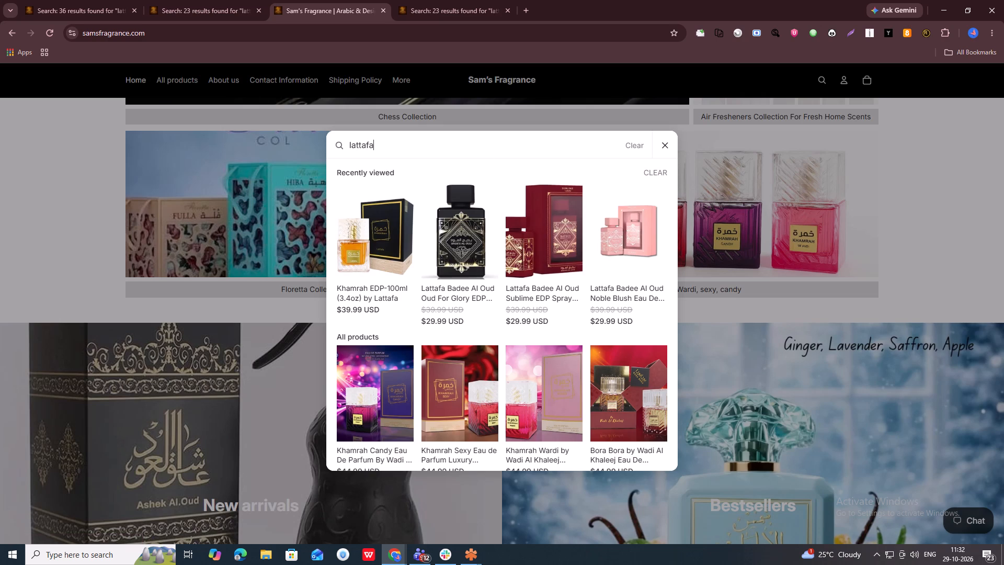
click(631, 176)
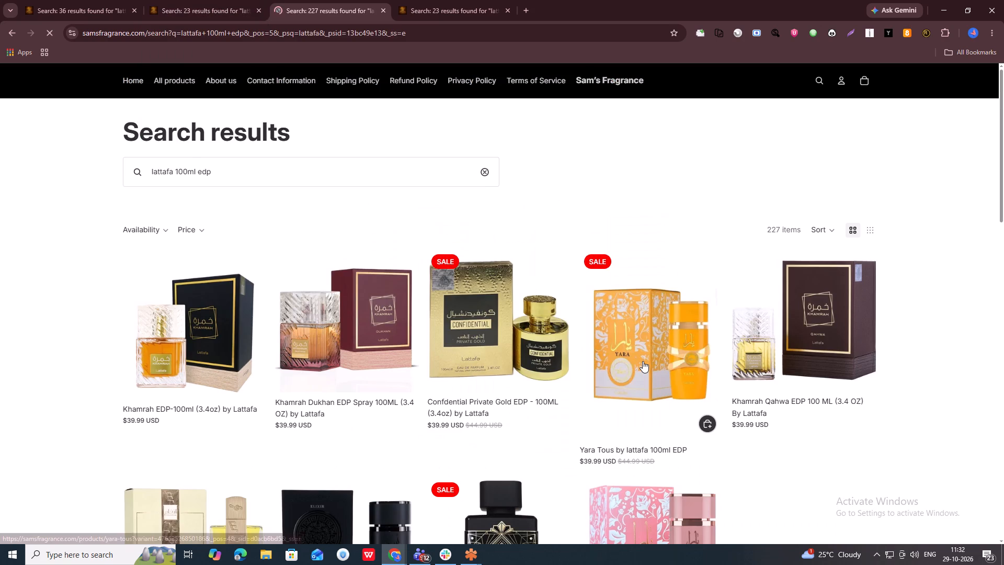
Look through the "lattafa 100ml edp" search results for Lattafa listings.
scroll(643, 361, down, 8)
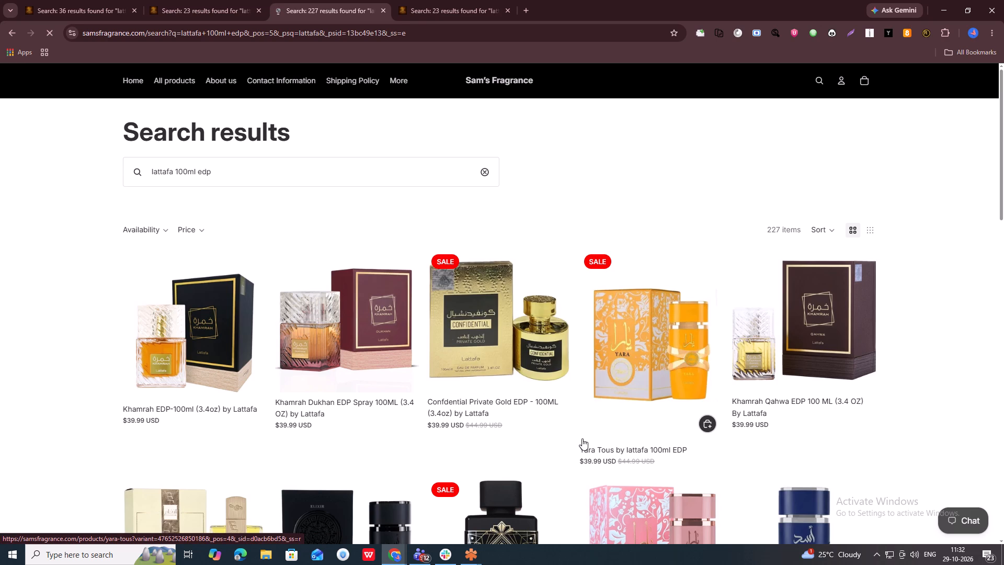
scroll(662, 408, down, 7)
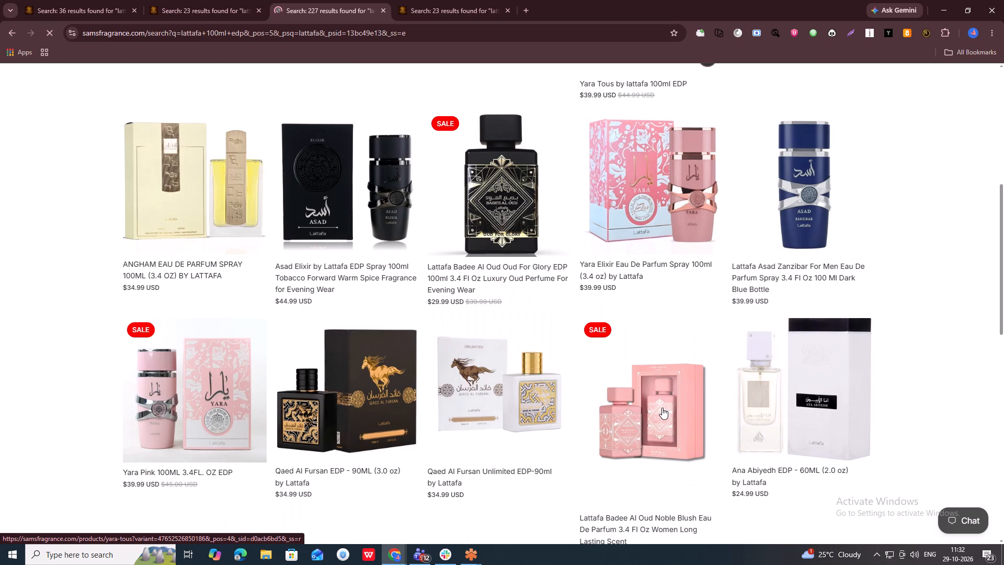
scroll(662, 408, down, 14)
scroll(662, 407, down, 7)
scroll(662, 407, up, 6)
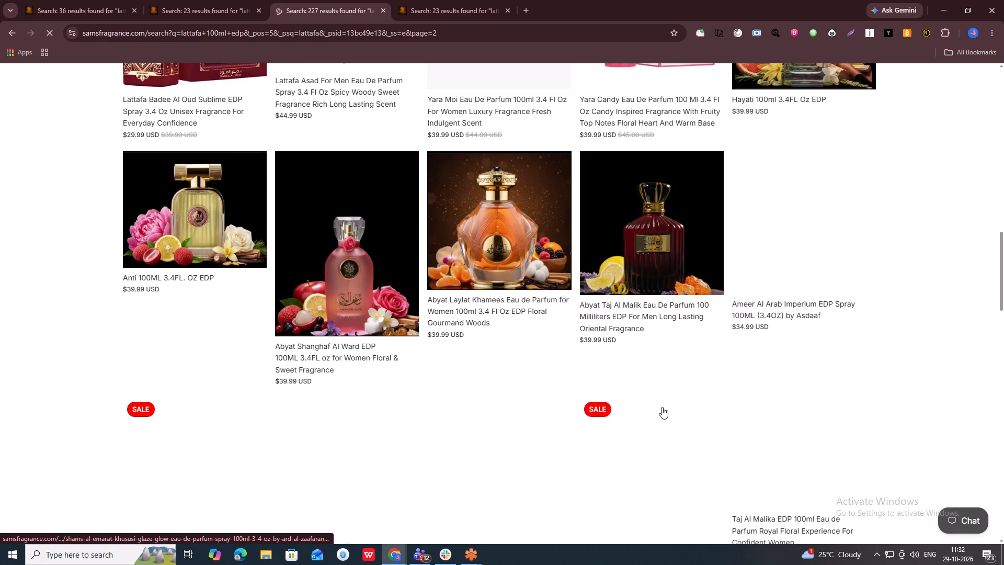
scroll(689, 414, down, 6)
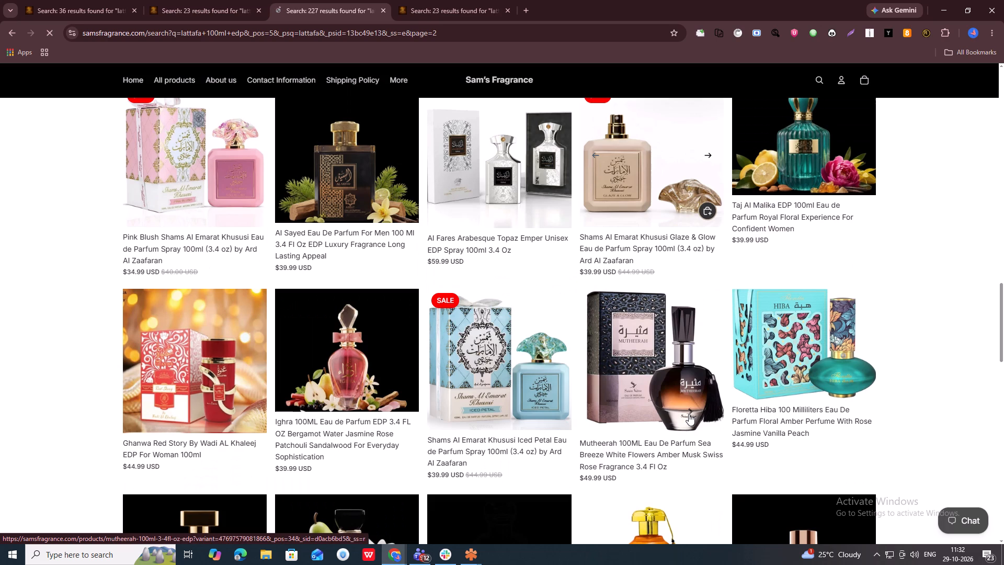
scroll(689, 414, down, 20)
scroll(689, 414, down, 10)
scroll(690, 414, up, 7)
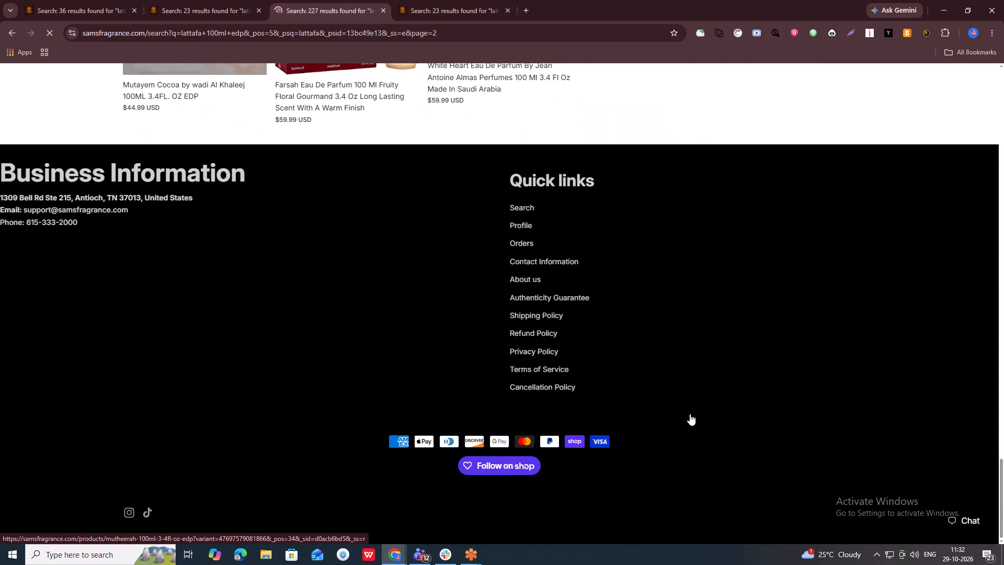
scroll(690, 414, down, 7)
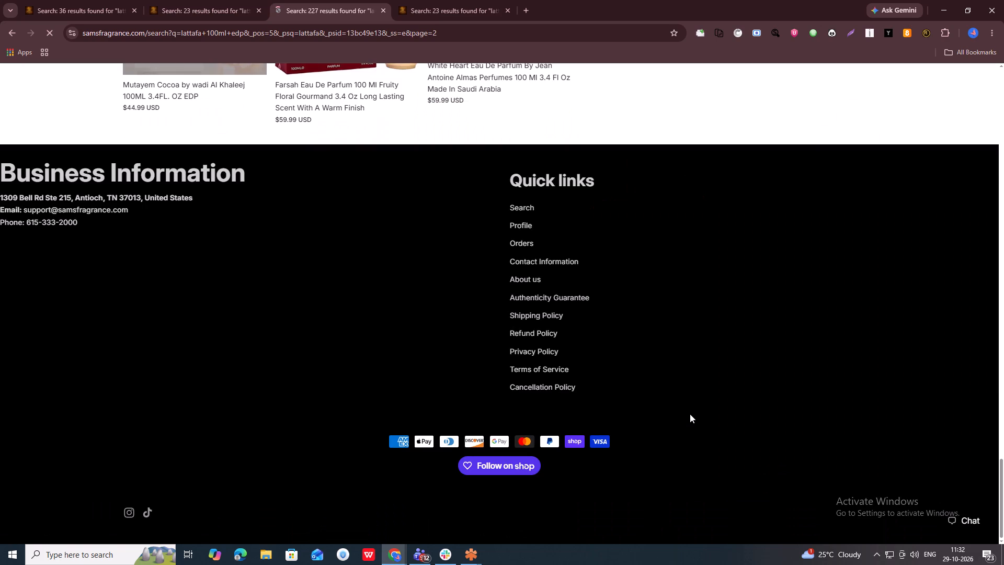
scroll(690, 414, down, 16)
scroll(690, 414, up, 16)
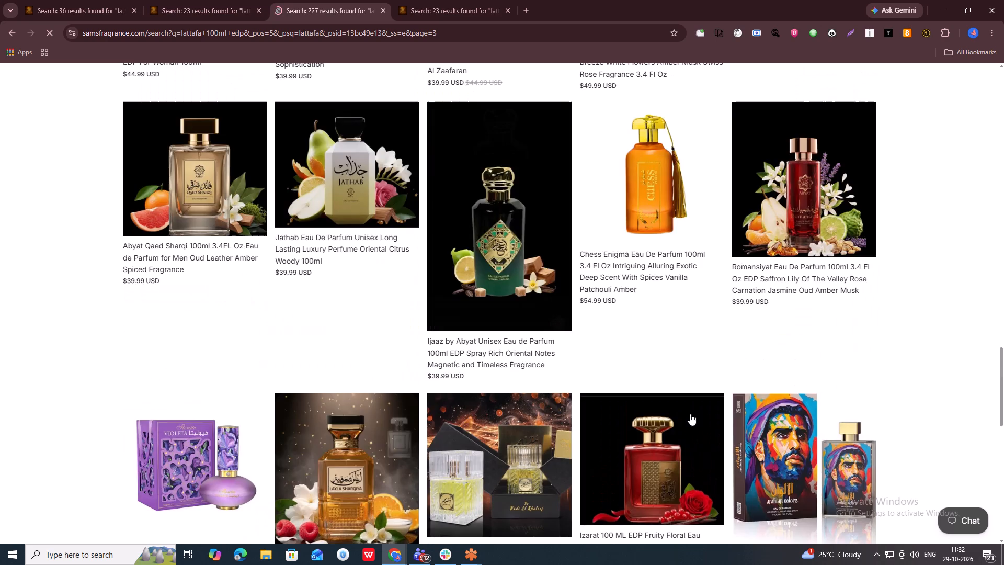
scroll(690, 414, up, 20)
scroll(690, 414, up, 20)
scroll(690, 414, up, 6)
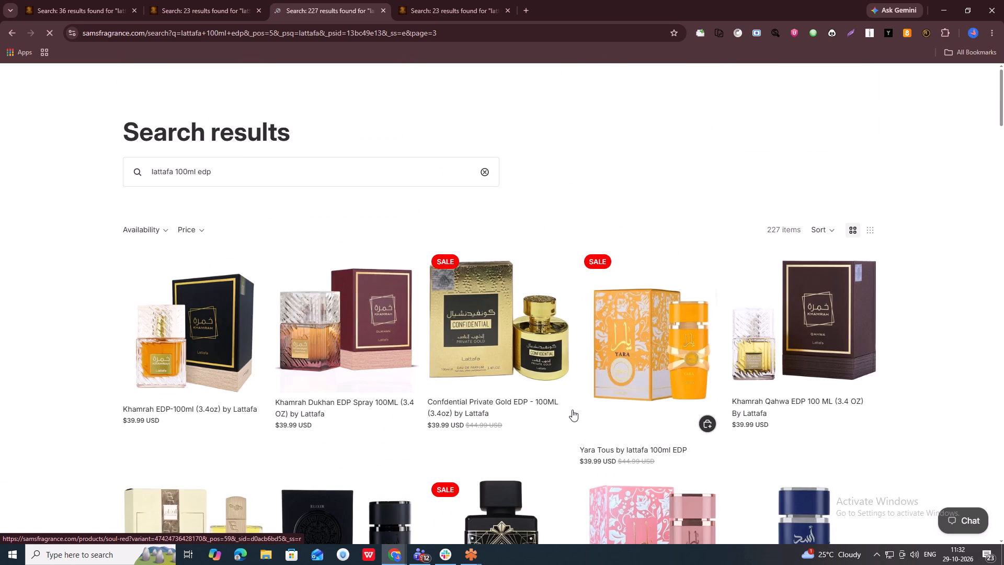
scroll(462, 400, up, 1)
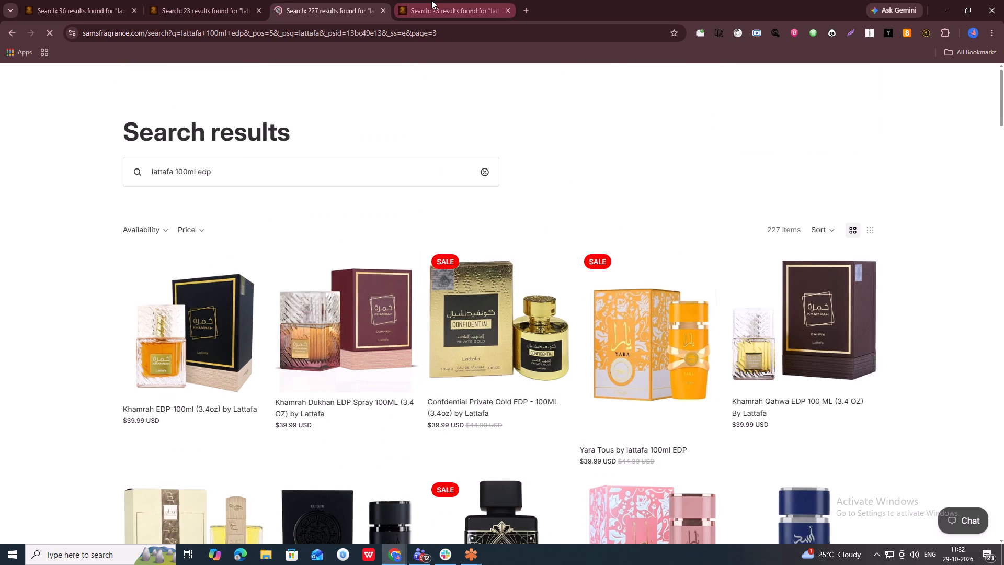
Return to the "lattafa badee al" results, review the listings and find "lattafa" on the page.
click(487, 0)
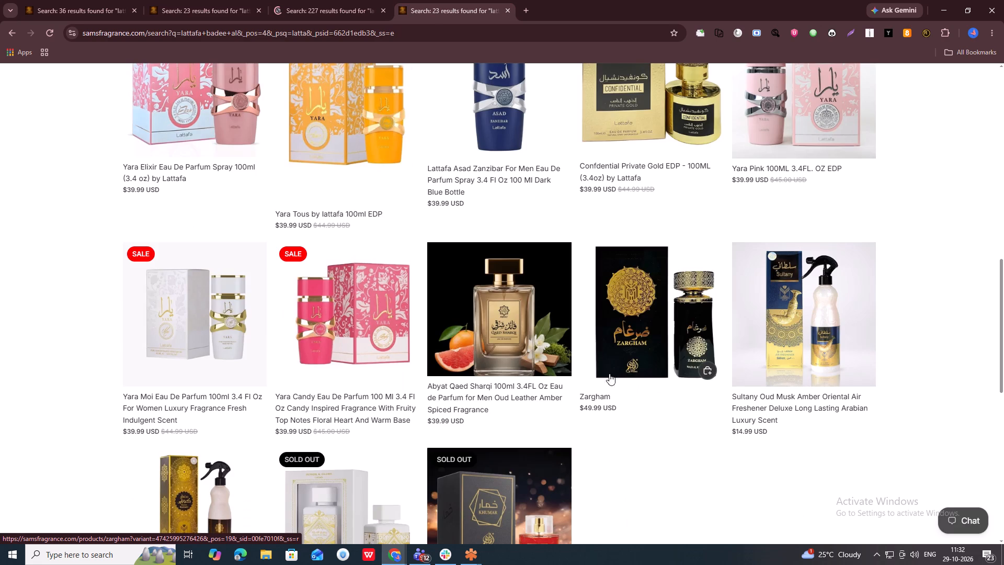
scroll(609, 327, up, 20)
scroll(609, 327, up, 16)
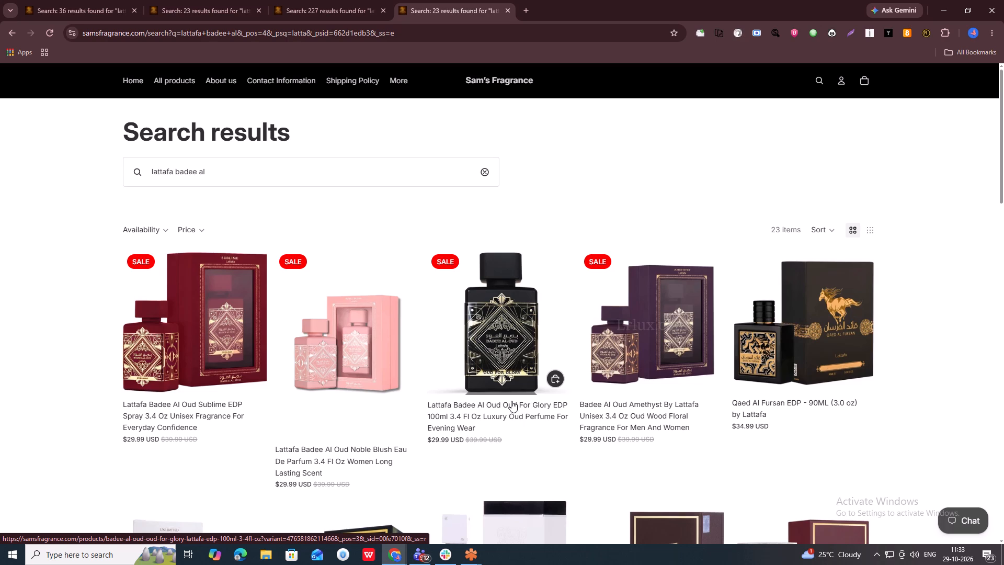
scroll(436, 359, down, 6)
scroll(436, 359, up, 9)
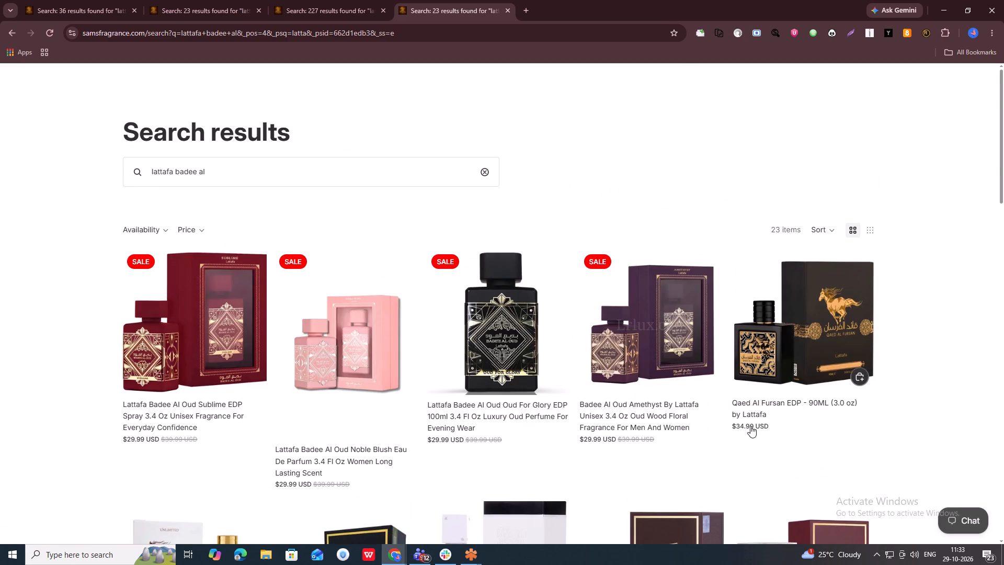
key(ctrl+f)
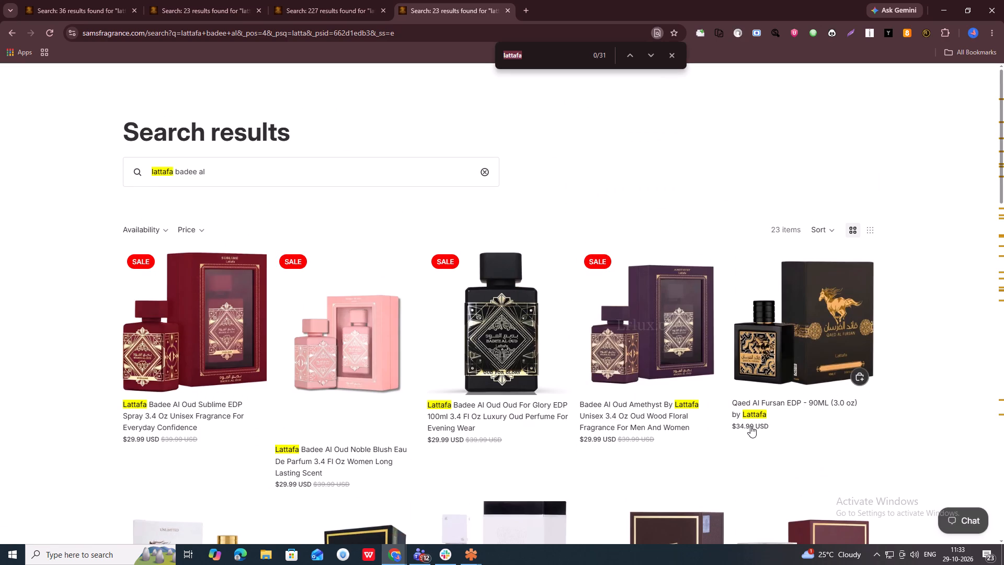
key(Return)
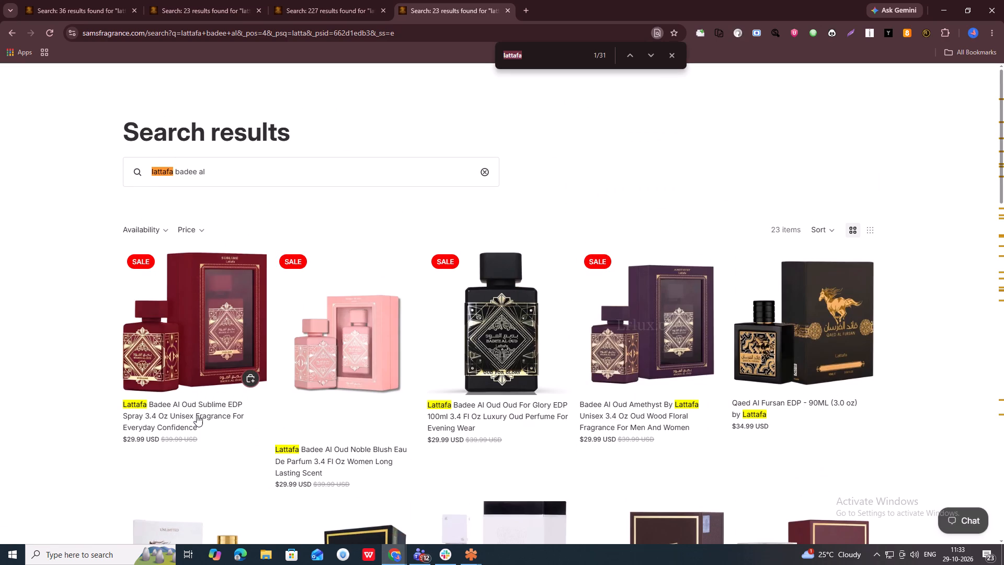
Copy the Lattafa Badee Al Oud Sublime listing's link into the first empty Links cell of the Manual Detection Records sheet.
right_click(197, 413)
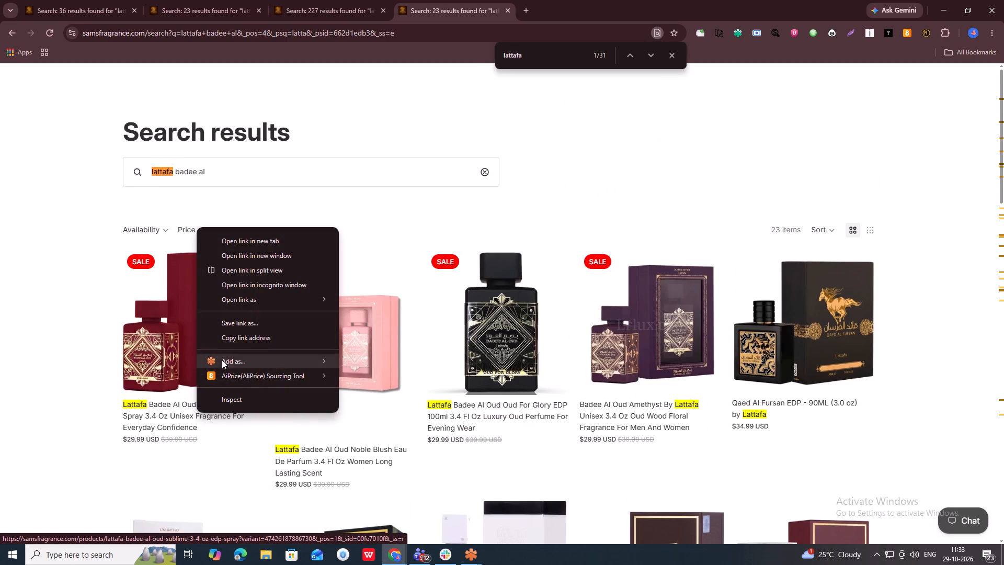
click(246, 337)
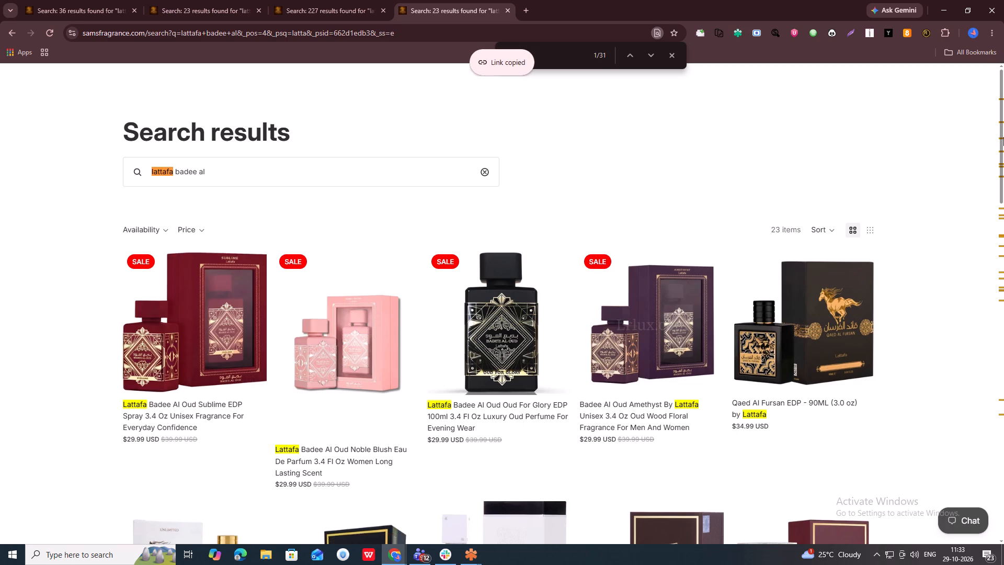
key(alt+Tab)
key(alt+Tab)
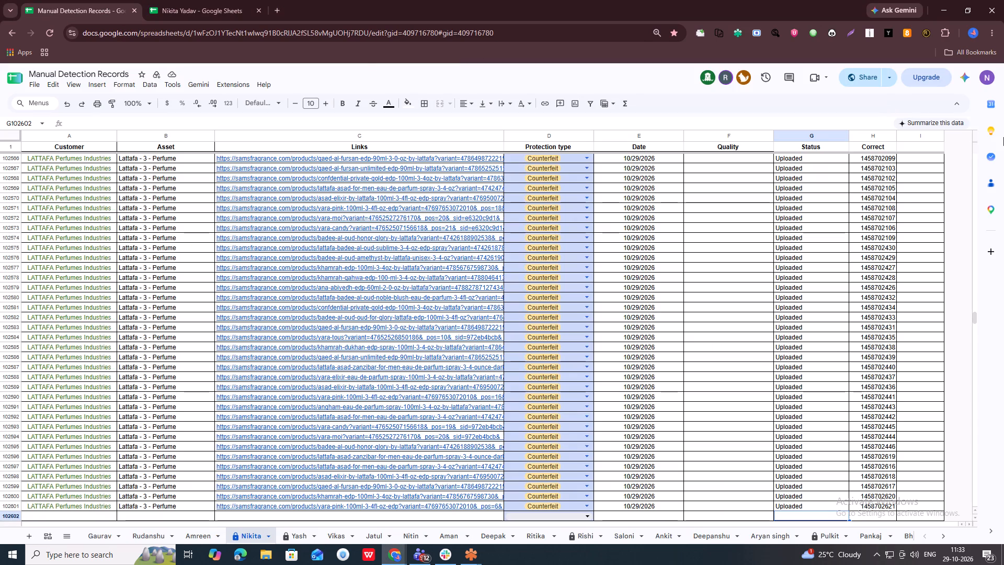
key(Left)
key(Left)
key(Left)
key(Left)
key(ctrl+v)
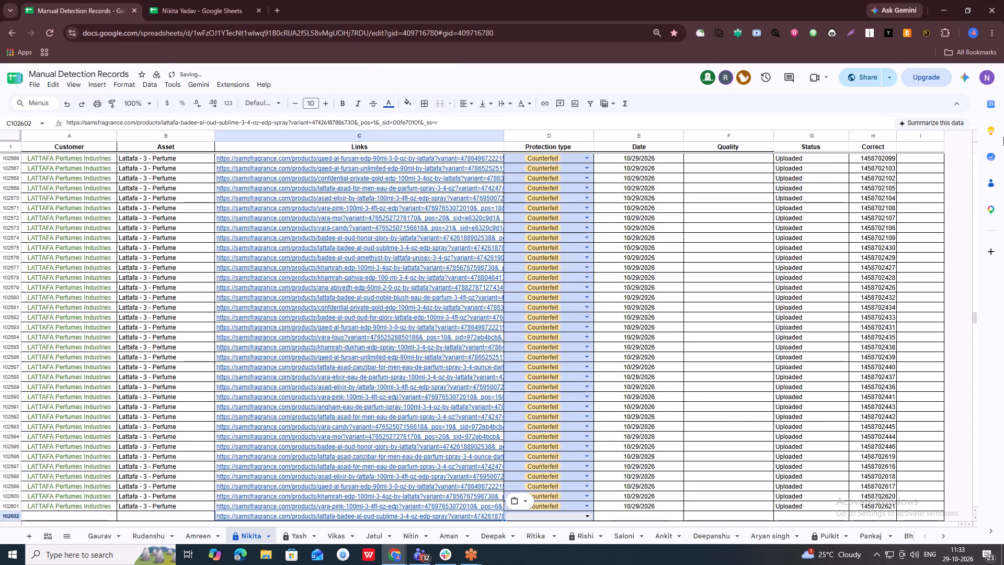
key(Down)
Copy the Lattafa Badee Al Oud Noble Blush listing's link into the next empty Links cell of the records sheet.
key(alt+Tab)
key(Right)
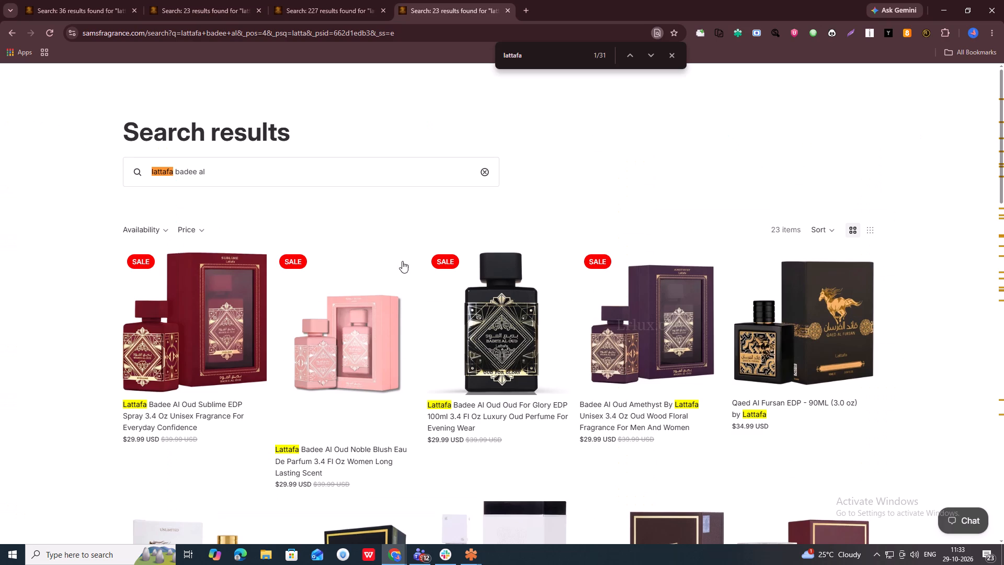
right_click(351, 457)
click(387, 380)
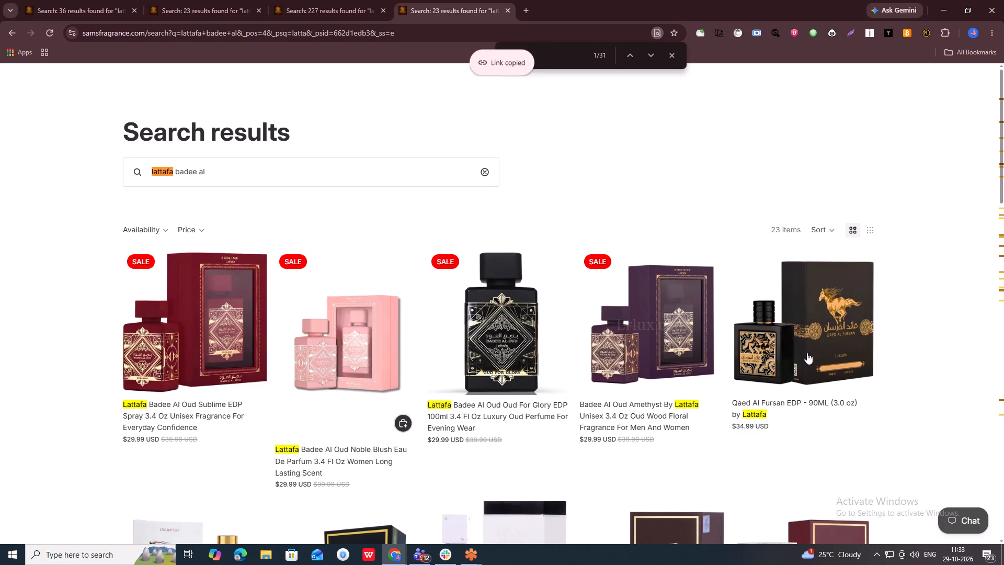
key(alt+Tab)
key(ctrl+v)
key(Down)
Copy the Lattafa Badee Al Oud Oud For Glory listing's link into the next empty Links cell of the records sheet.
key(alt+Tab)
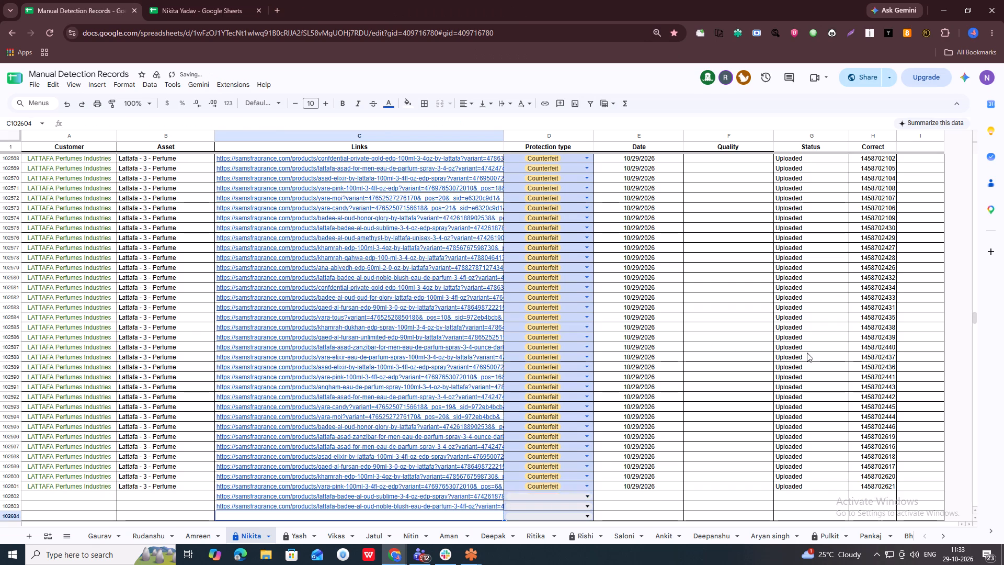
key(Right)
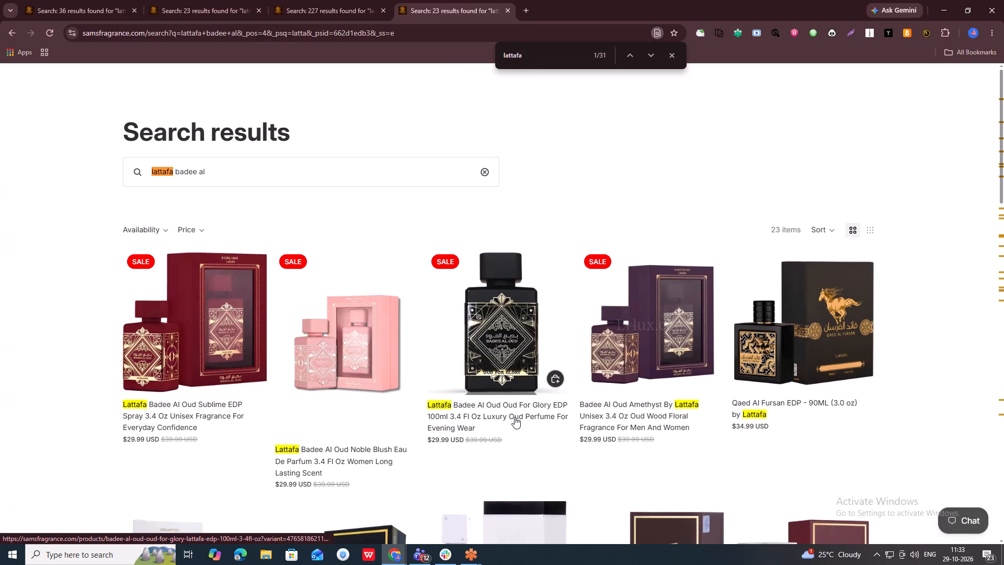
right_click(507, 406)
click(558, 327)
key(Tab)
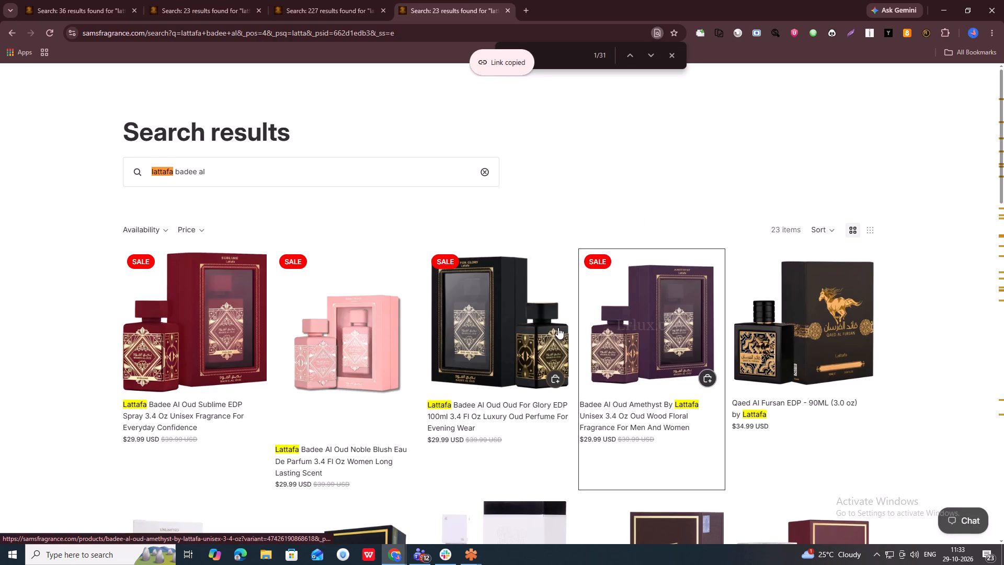
key(alt+Tab)
key(ctrl+v)
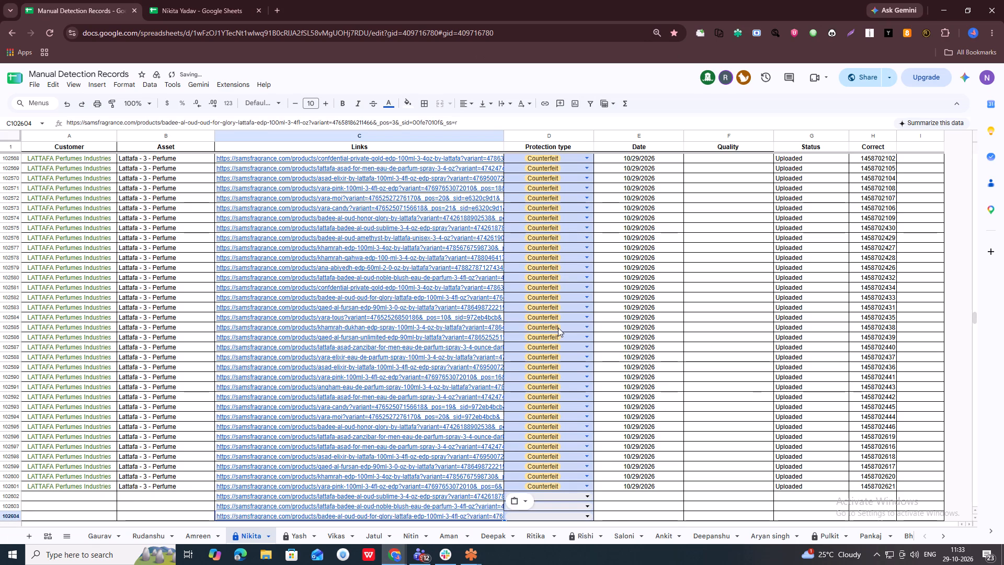
key(Down)
Copy the Badee Al Oud Amethyst listing's link into the next empty Links cell of the records sheet.
key(alt+Tab)
key(Right)
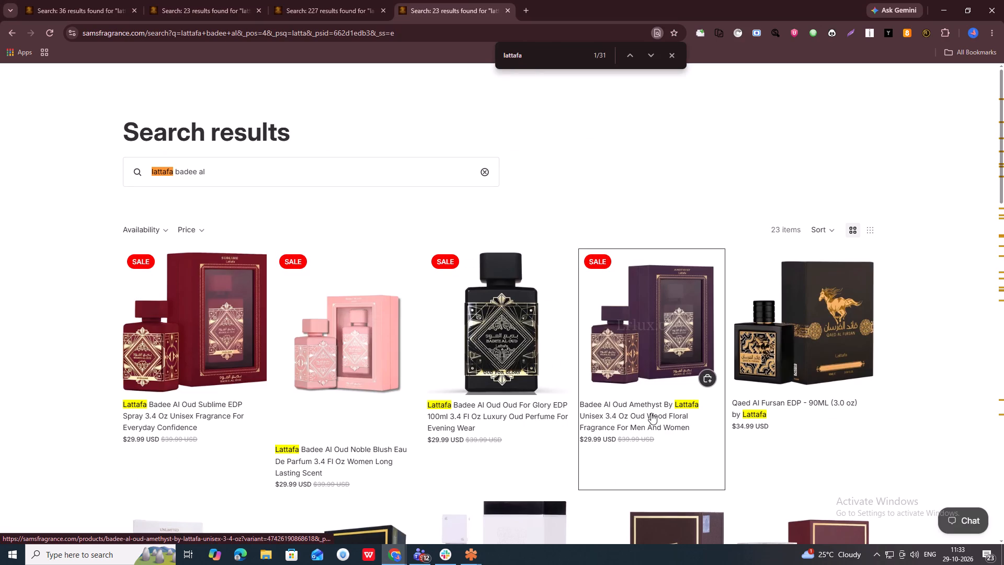
right_click(651, 413)
click(700, 334)
key(alt+Tab)
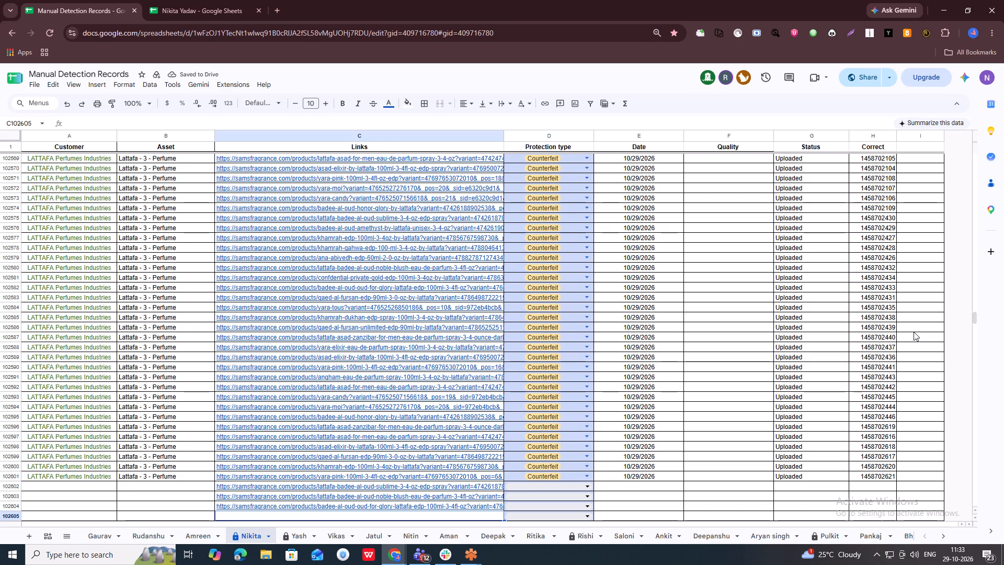
key(ctrl+v)
key(Down)
Copy the Qaed Al Fursan EDP - 90ML listing's link into the next empty Links cell of the records sheet.
key(alt+Tab)
key(Right)
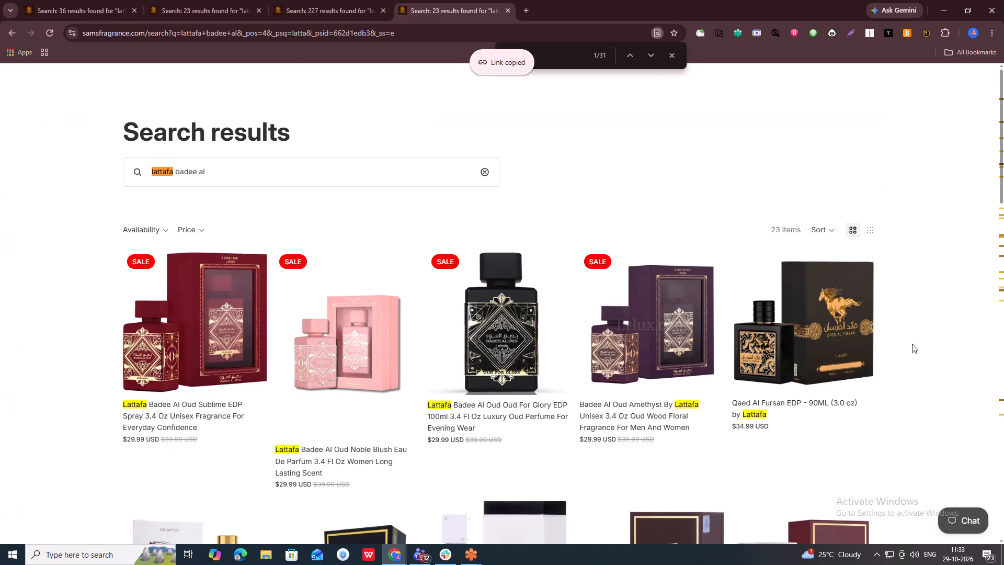
right_click(783, 402)
click(828, 323)
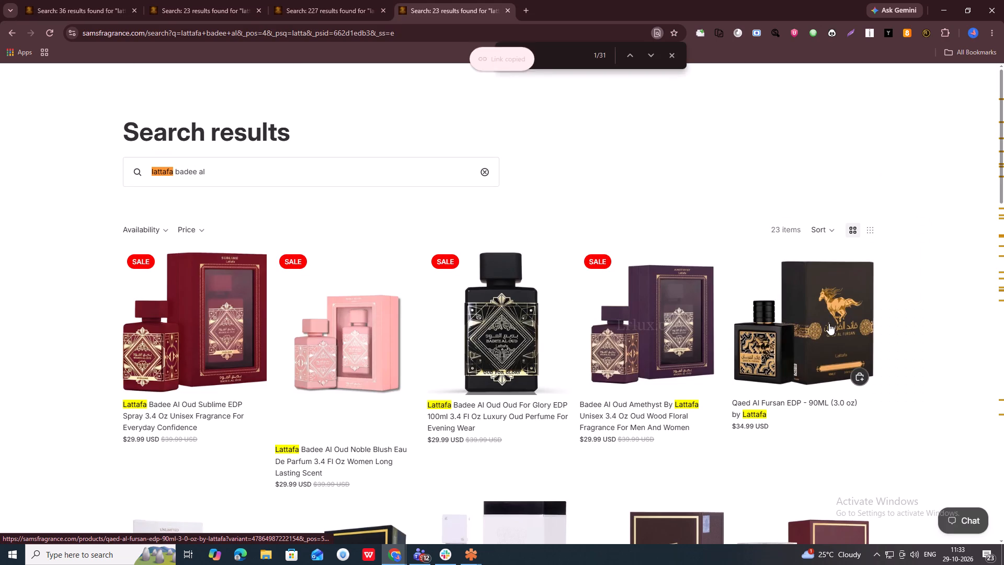
key(alt+Tab)
key(ctrl+v)
key(Down)
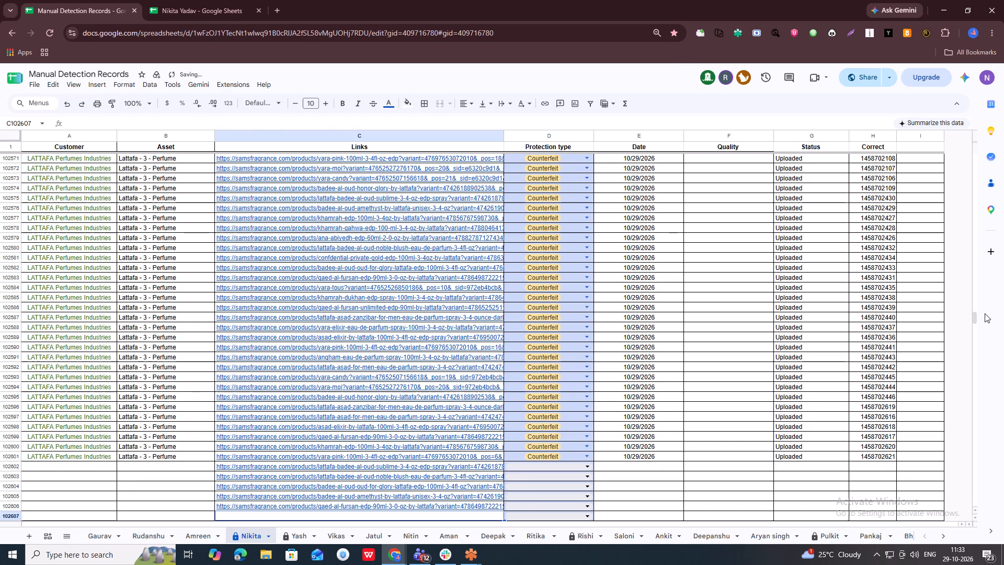
Copy the Qaed Al Fursan Unlimited EDP-90ml listing's link into the next empty Links cell of the records sheet.
key(alt+Tab)
key(Down)
scroll(752, 371, down, 5)
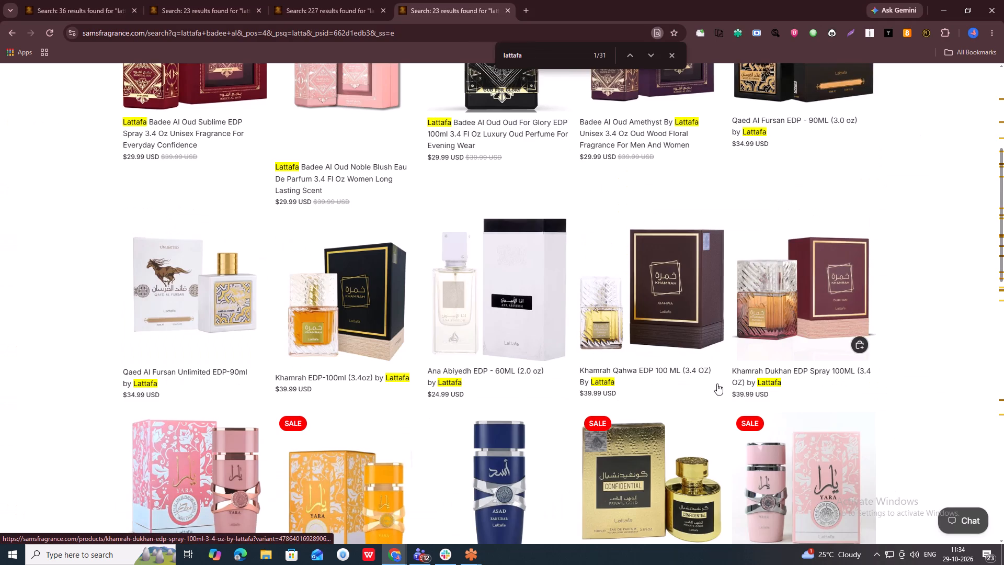
right_click(189, 372)
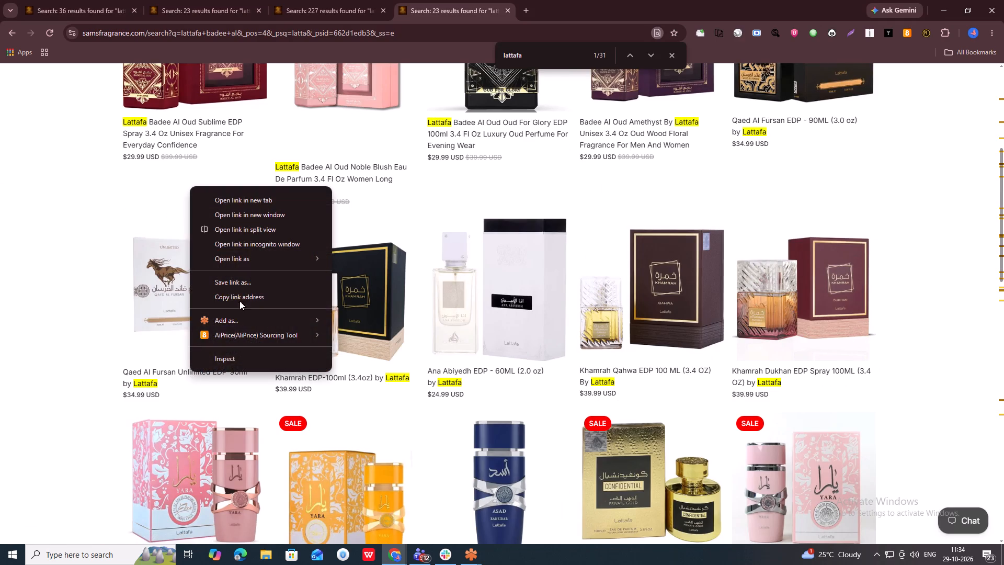
click(242, 296)
key(alt+Tab)
key(ctrl+v)
key(Down)
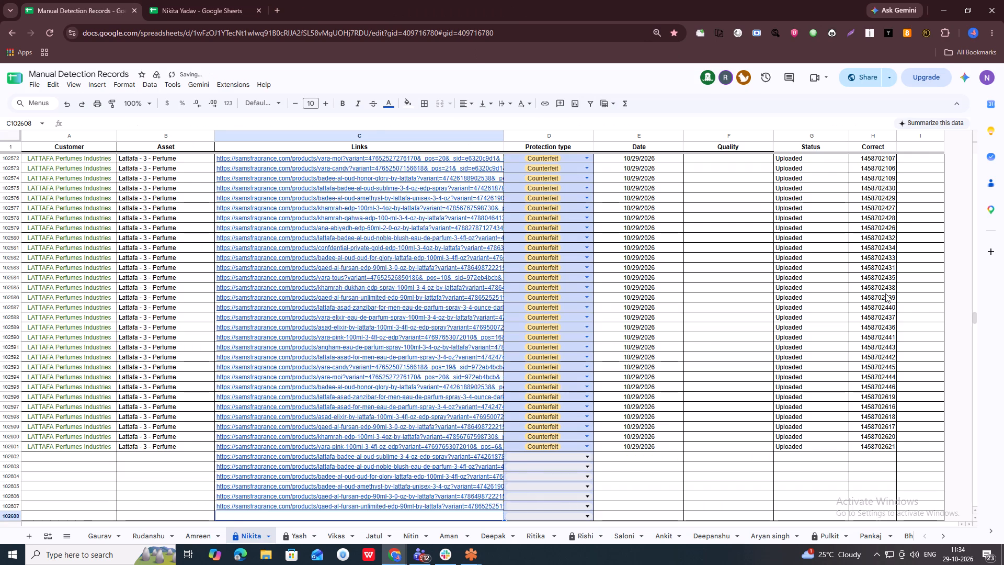
Copy the Khamrah EDP-100ml (3.4oz) listing's link into the next empty Links cell of the records sheet.
key(alt+Tab)
key(Right)
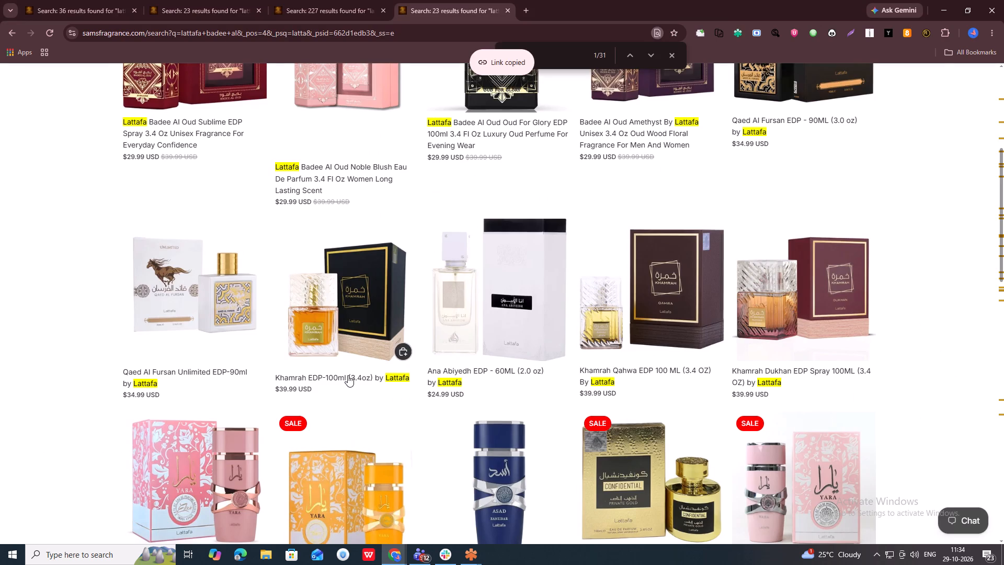
right_click(348, 375)
click(397, 299)
key(alt+Tab)
key(ctrl+v)
key(Down)
Copy the Ana Abiyedh EDP - 60ML listing's link into the next empty Links cell of the records sheet.
key(alt+Tab)
key(Right)
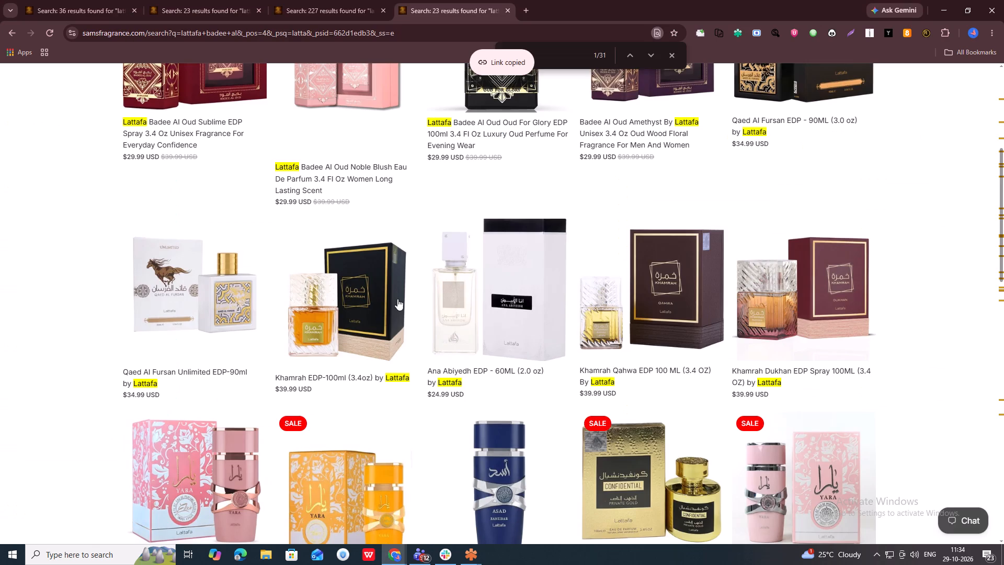
right_click(494, 372)
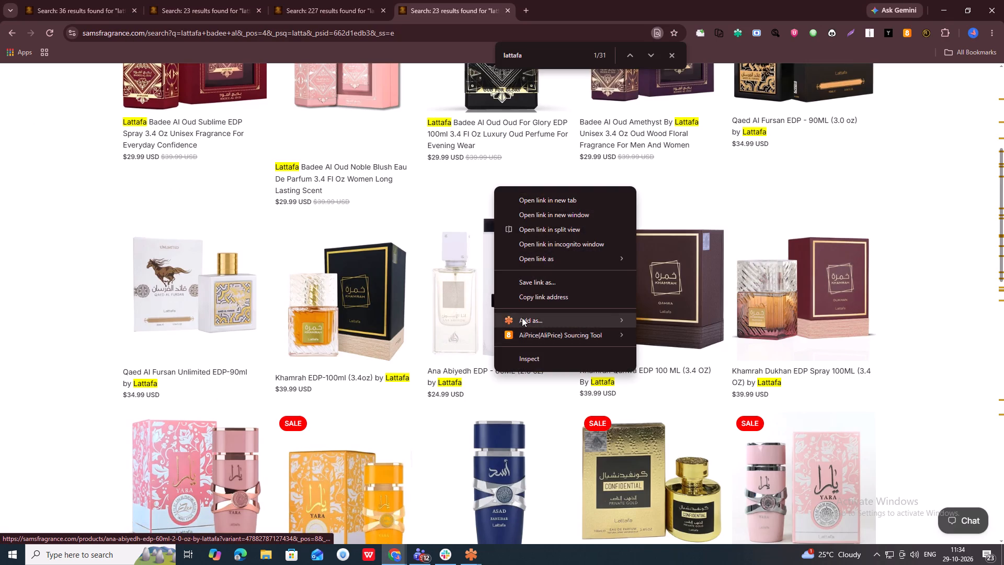
click(527, 298)
key(alt+Tab)
key(ctrl+v)
key(Down)
Copy the Khamrah Qahwa EDP 100 ML listing's link into the next empty Links cell of the records sheet.
key(alt+Tab)
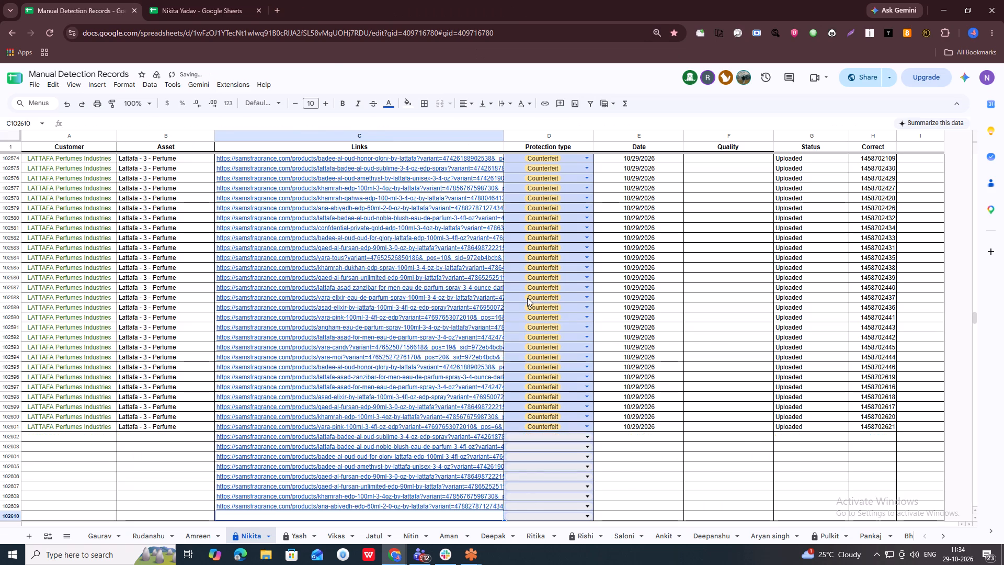
key(Right)
right_click(642, 372)
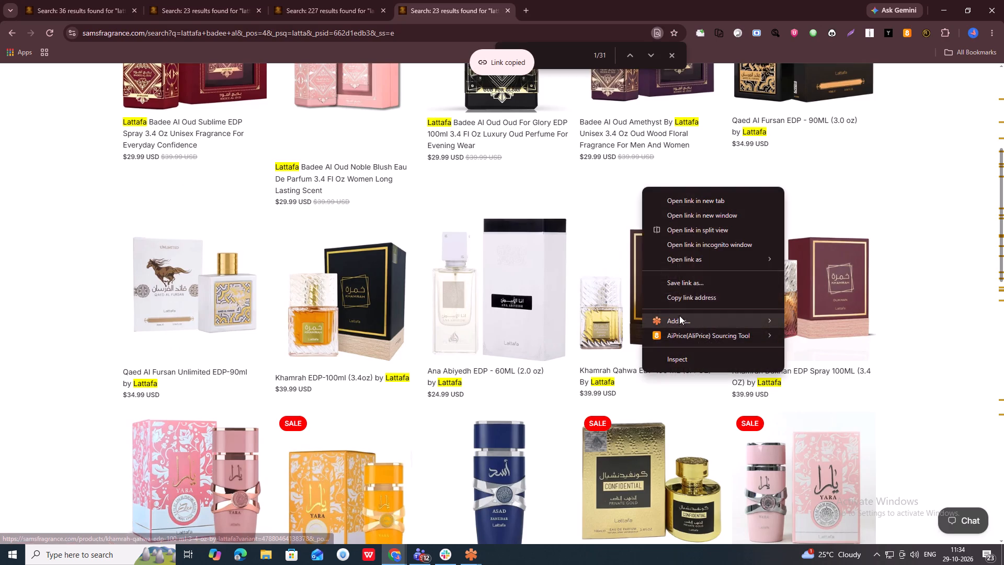
click(683, 296)
key(alt+Tab)
key(ctrl+v)
key(Down)
Copy the Khamrah Dukhan EDP Spray 100ML listing's link into the next empty Links cell of the records sheet.
key(alt+Tab)
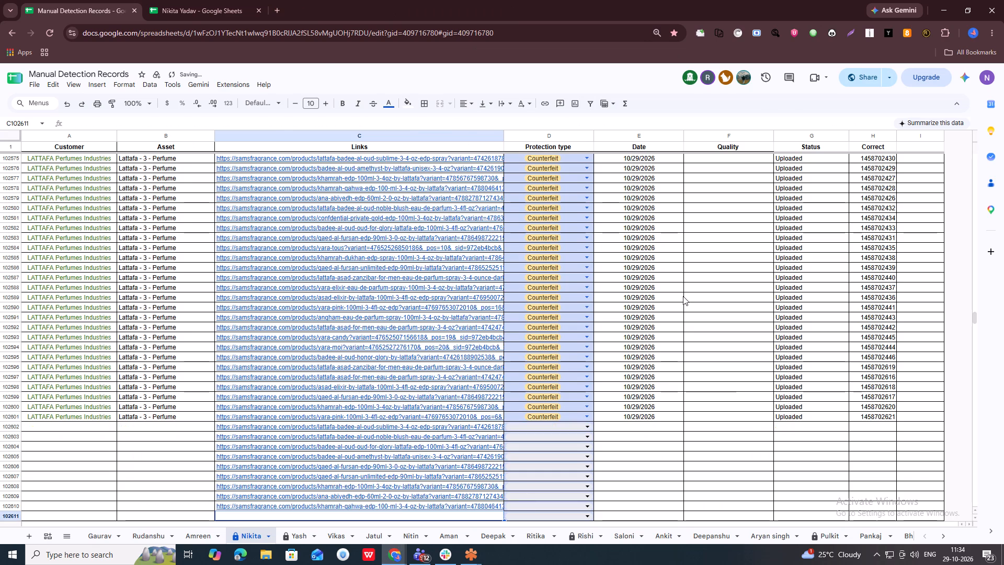
key(Right)
right_click(778, 371)
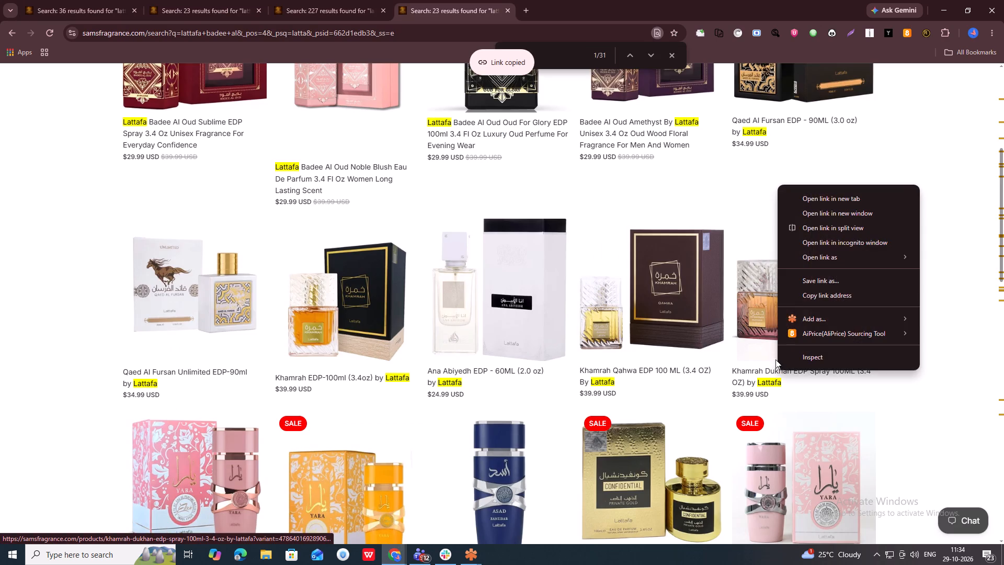
click(801, 295)
key(alt+Tab)
key(ctrl+v)
key(Down)
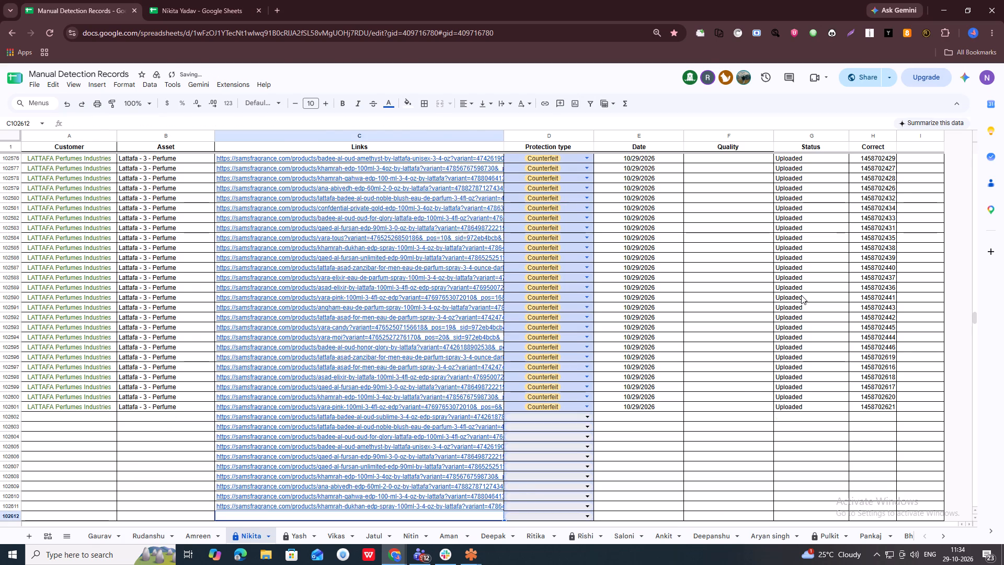
Copy the Yara Elixir Eau De Parfum Spray 100ml listing's link into the next empty Links cell of the records sheet.
key(alt+Tab)
key(Down)
scroll(801, 295, down, 5)
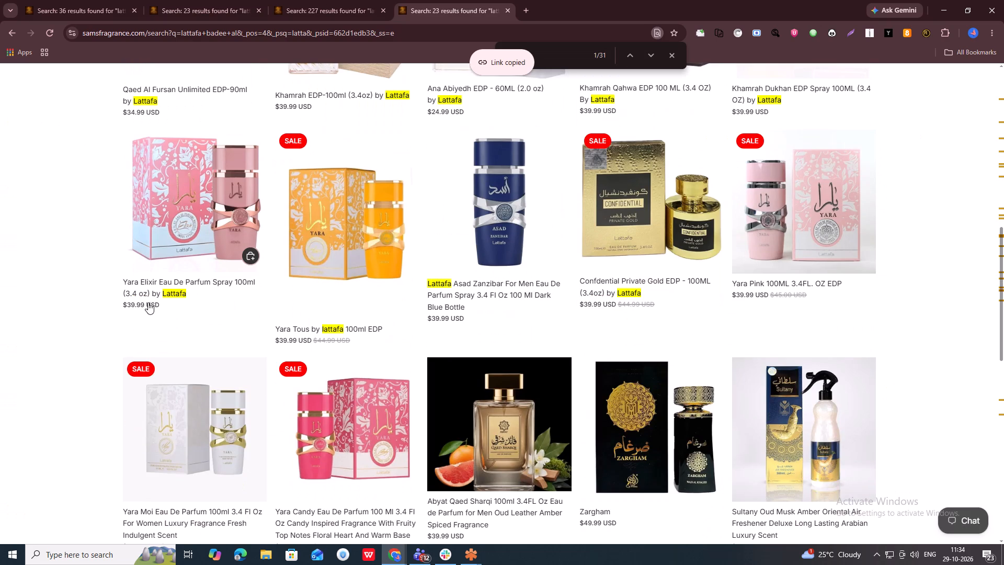
right_click(162, 282)
click(196, 391)
key(alt+Tab)
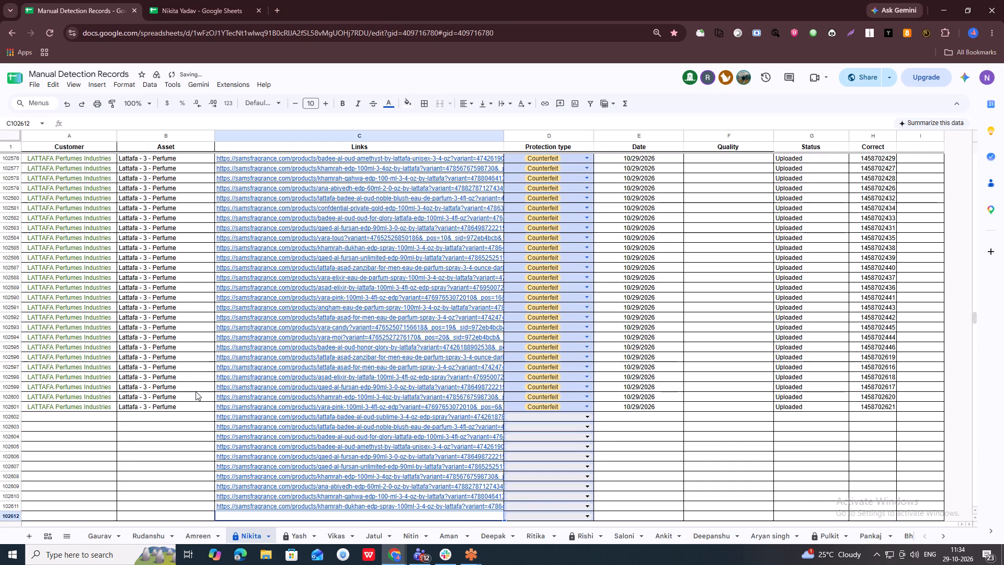
key(ctrl+v)
key(Down)
Copy the Yara Tous 100ml EDP listing's link into the next empty Links cell of the records sheet.
key(alt+Tab)
key(Right)
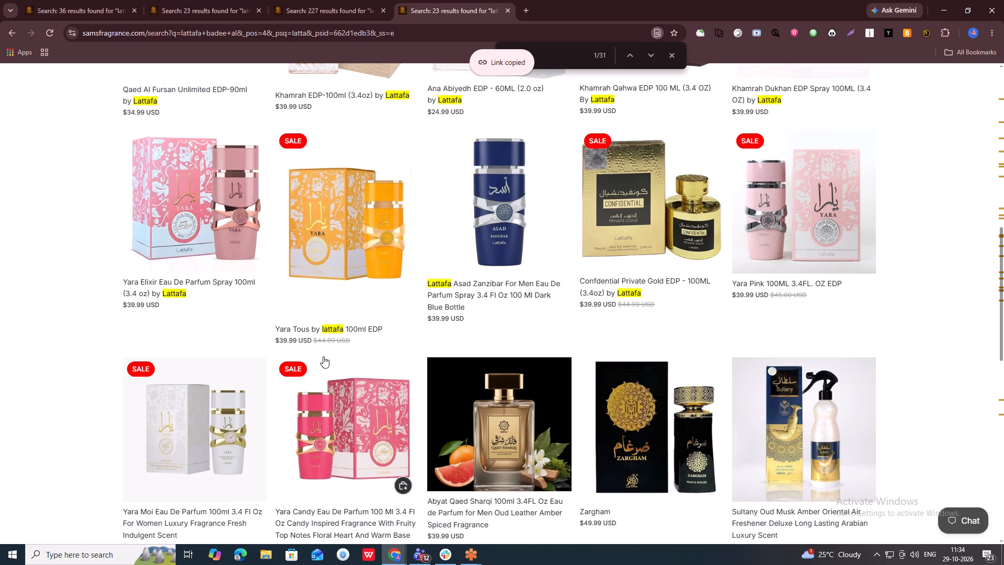
right_click(335, 337)
right_click(315, 330)
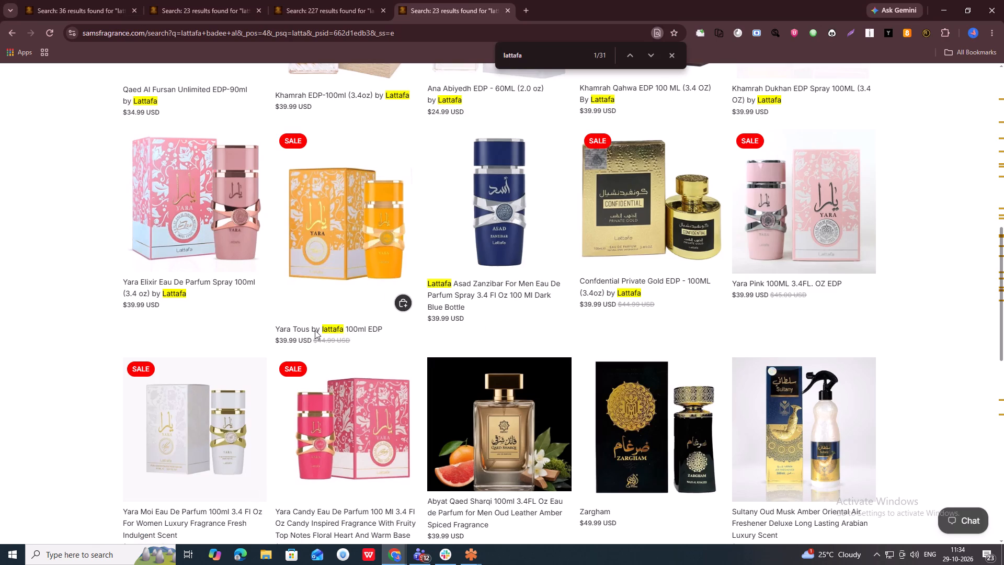
click(336, 442)
key(alt+Tab)
key(ctrl+v)
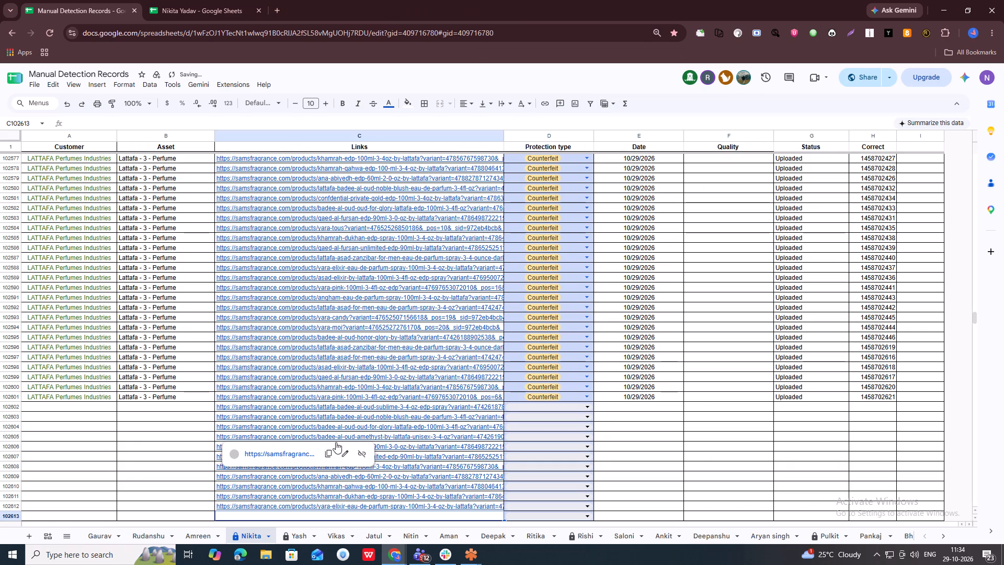
key(Down)
Copy the Lattafa Asad Zanzibar For Men listing's link into the next empty Links cell of the records sheet.
key(alt+Tab)
key(Down)
right_click(503, 268)
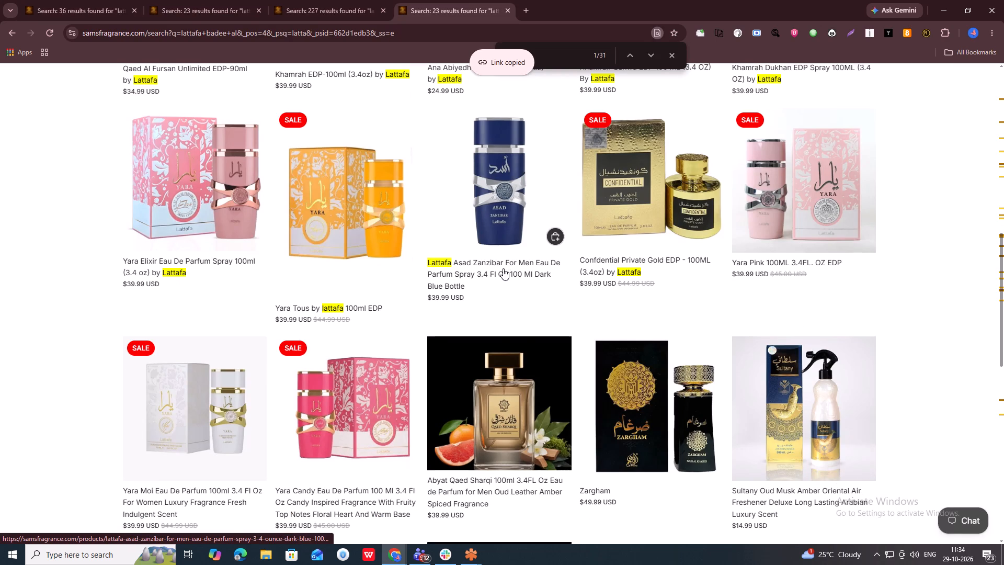
click(521, 381)
key(alt+Tab)
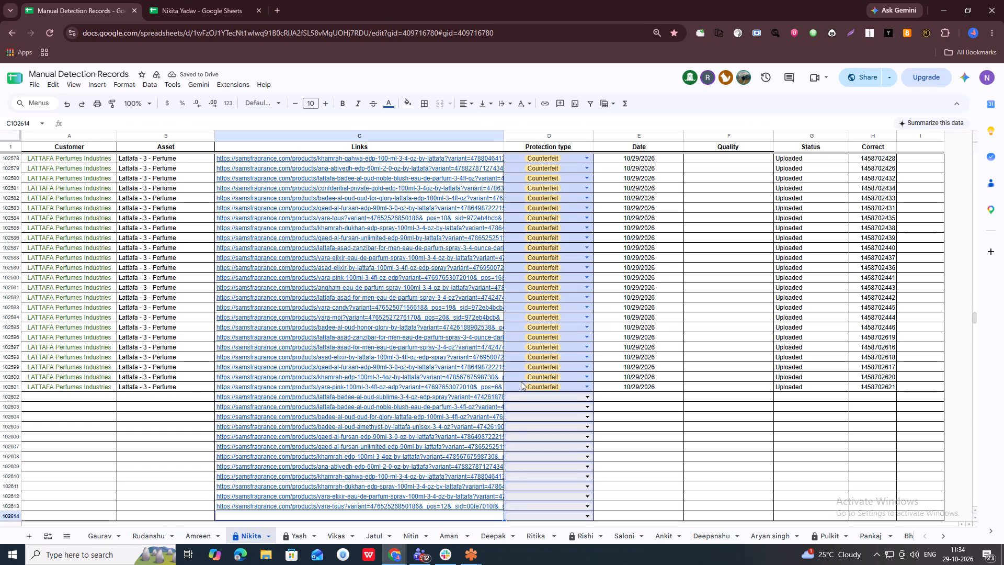
key(ctrl+v)
key(Down)
Copy the Confdential Private Gold EDP - 100ML listing's link into the next empty Links cell of the records sheet.
key(alt+Tab)
key(Right)
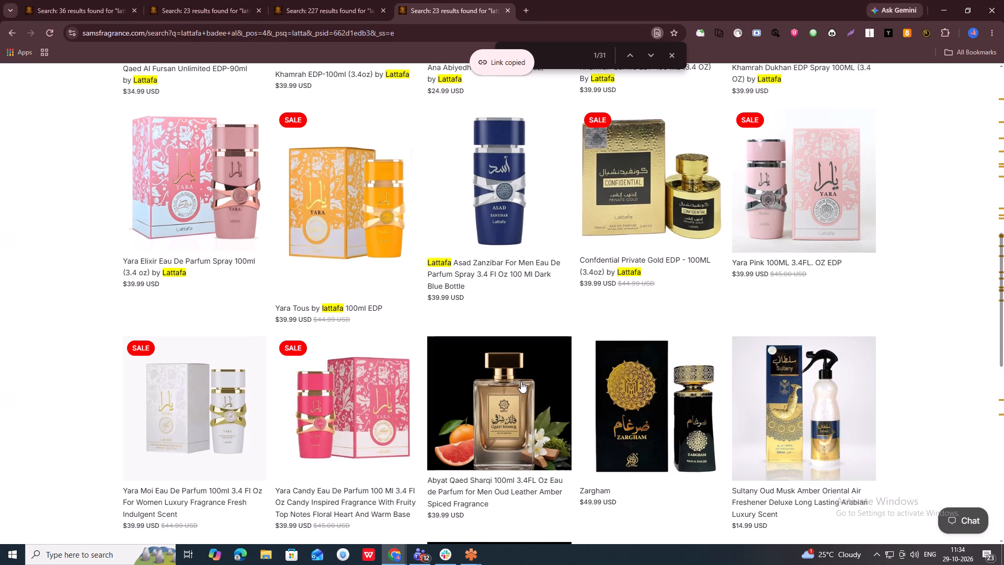
right_click(626, 256)
click(651, 368)
key(alt+Tab)
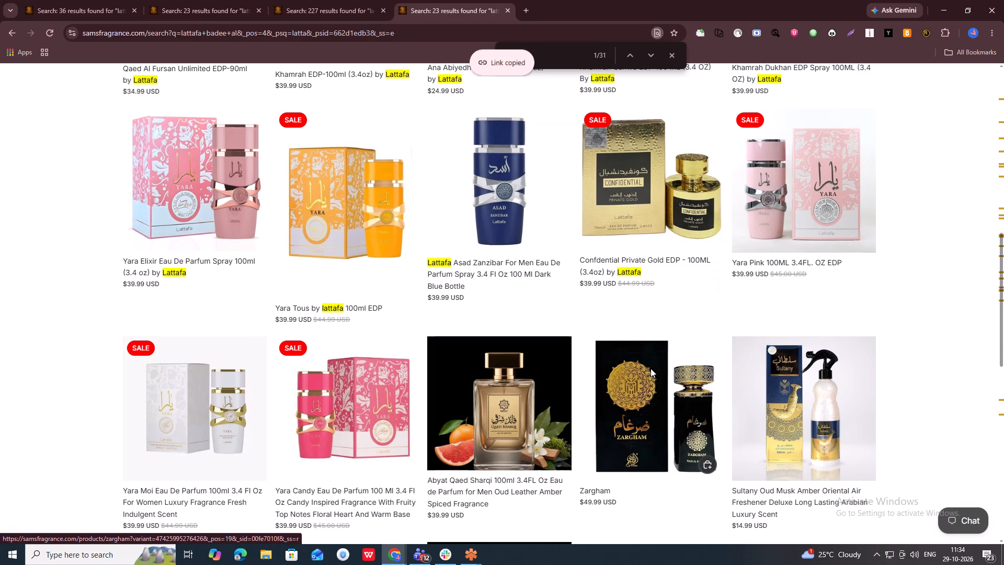
key(ctrl+v)
key(Down)
Copy the Yara Pink 100ML EDP listing's link into the next empty Links cell of the records sheet.
key(alt+Tab)
key(Right)
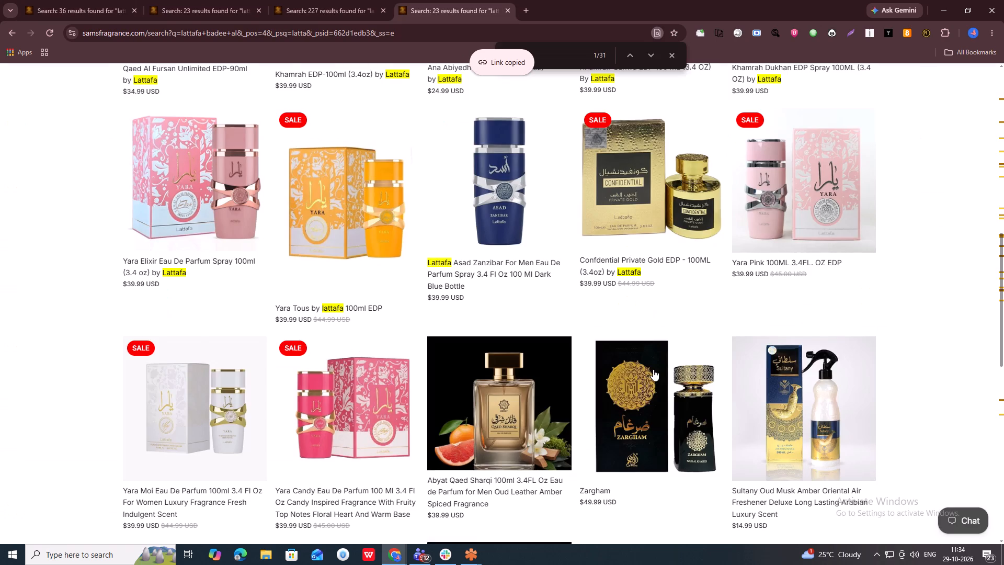
right_click(789, 259)
click(817, 369)
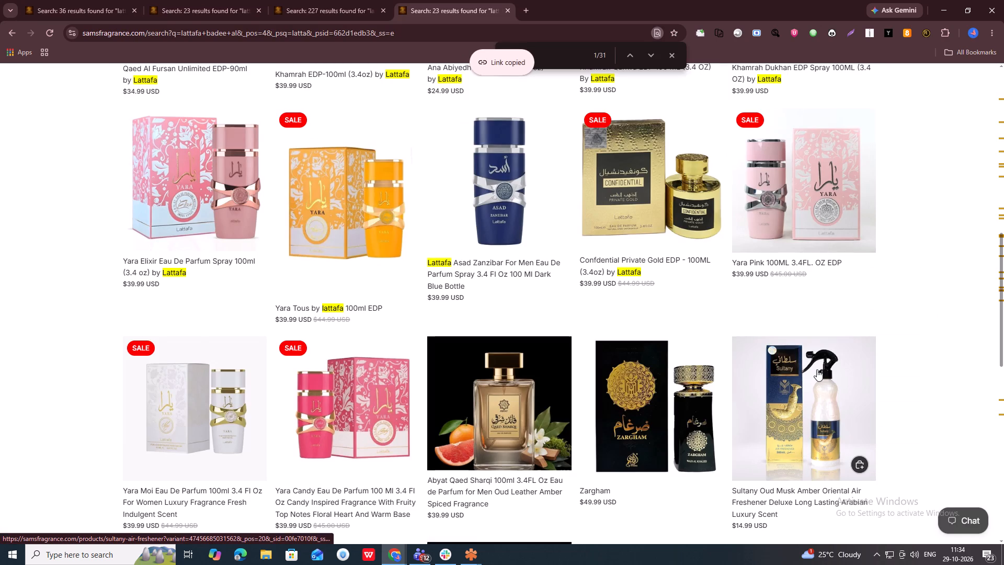
key(alt+Tab)
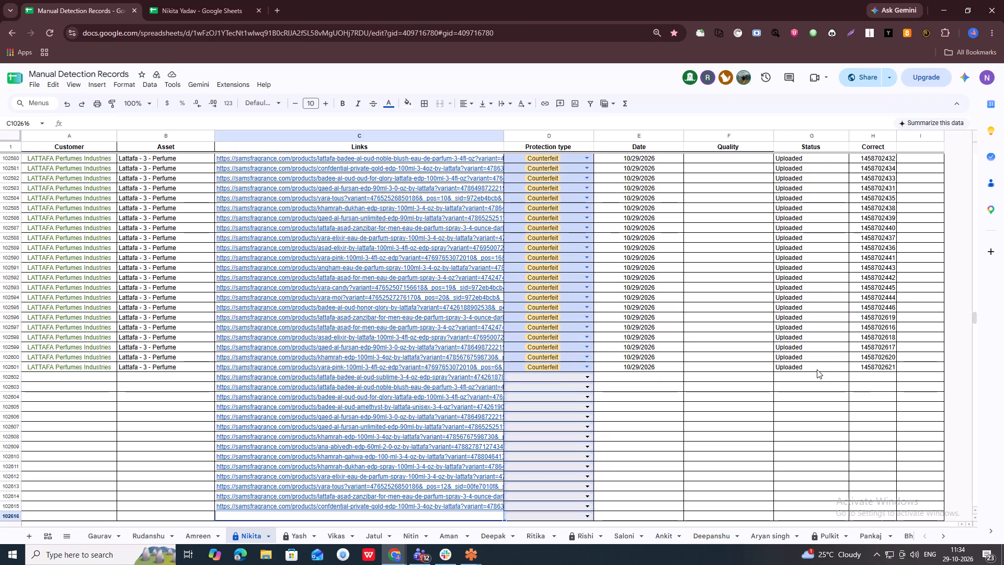
key(ctrl+v)
key(Down)
Copy the Yara Moi Eau De Parfum 100ml listing's link into the next empty Links cell of the records sheet.
key(alt+Tab)
key(Down)
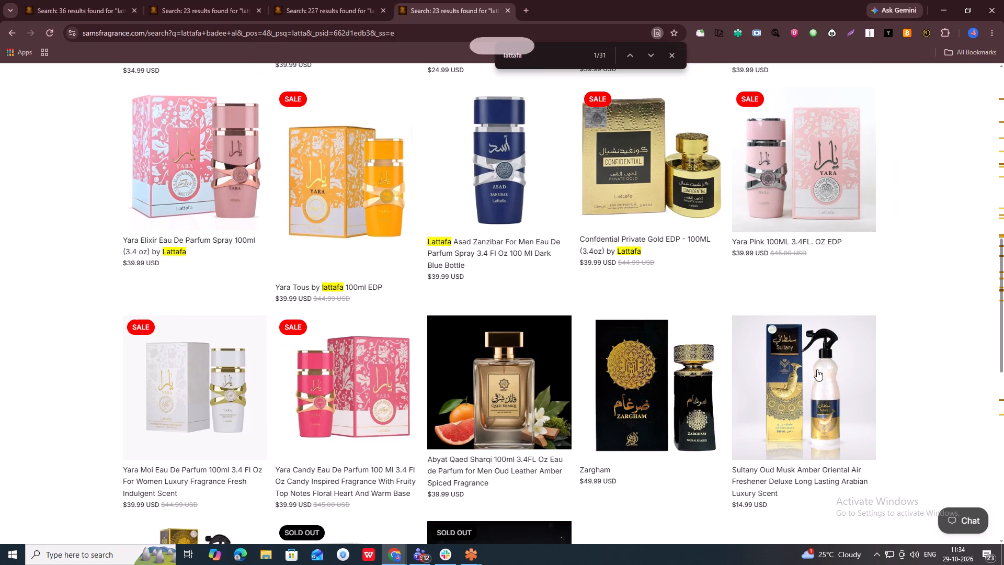
scroll(604, 377, down, 3)
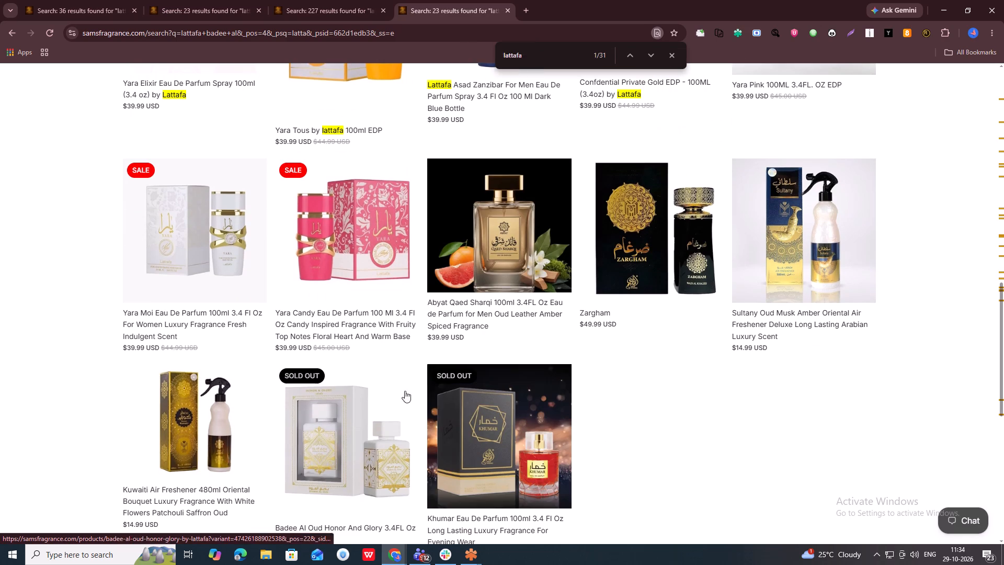
right_click(178, 320)
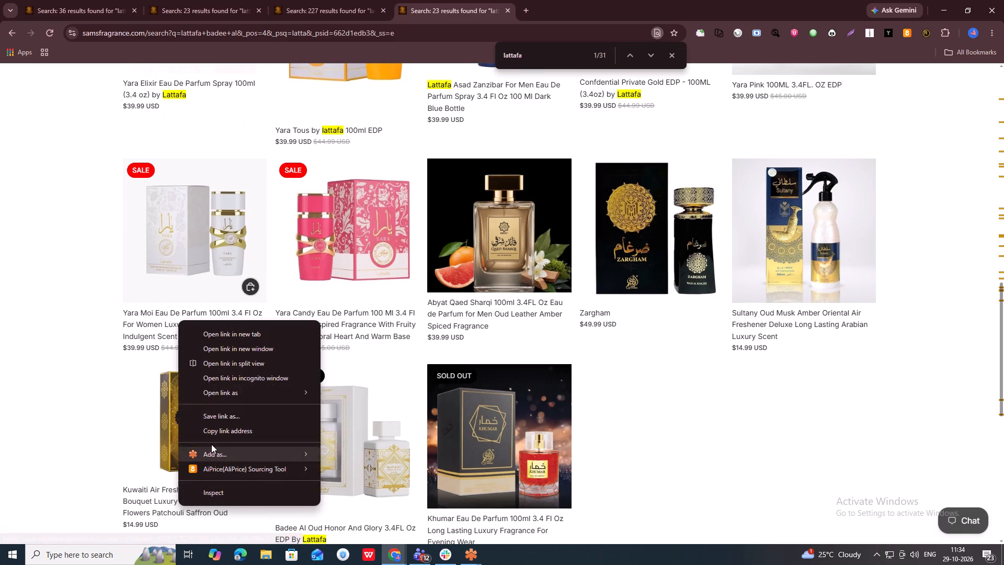
click(218, 434)
key(alt+Tab)
key(ctrl+v)
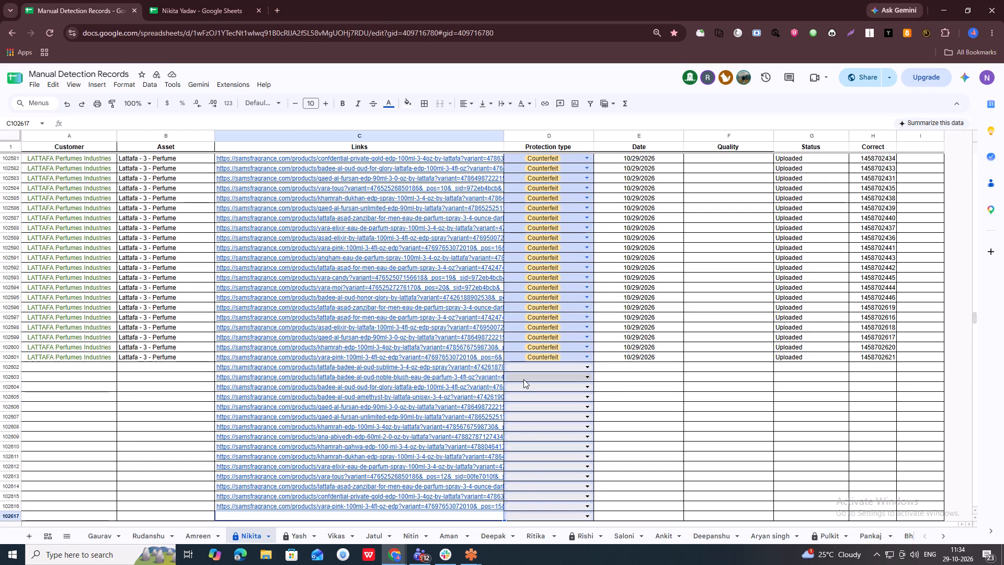
key(Down)
Copy the Yara Candy Eau De Parfum 100 Ml listing's link into the next empty Links cell of the records sheet.
key(alt+Tab)
key(Right)
right_click(350, 316)
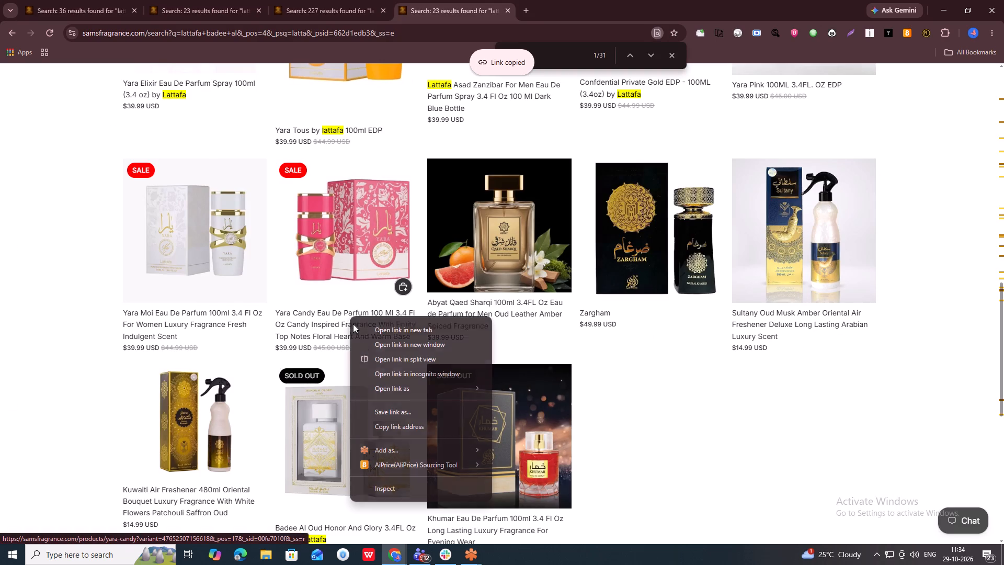
click(379, 423)
key(alt+Tab)
key(ctrl+v)
key(Down)
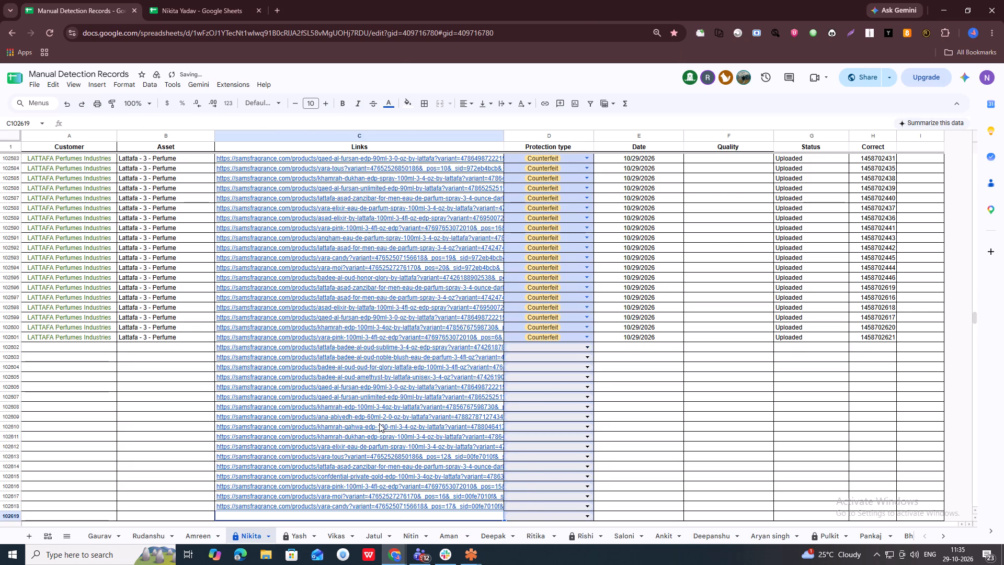
Copy the Badee Al Oud Honor And Glory listing's link into the next empty Links cell of the records sheet.
key(alt+Tab)
key(Down)
scroll(624, 351, down, 3)
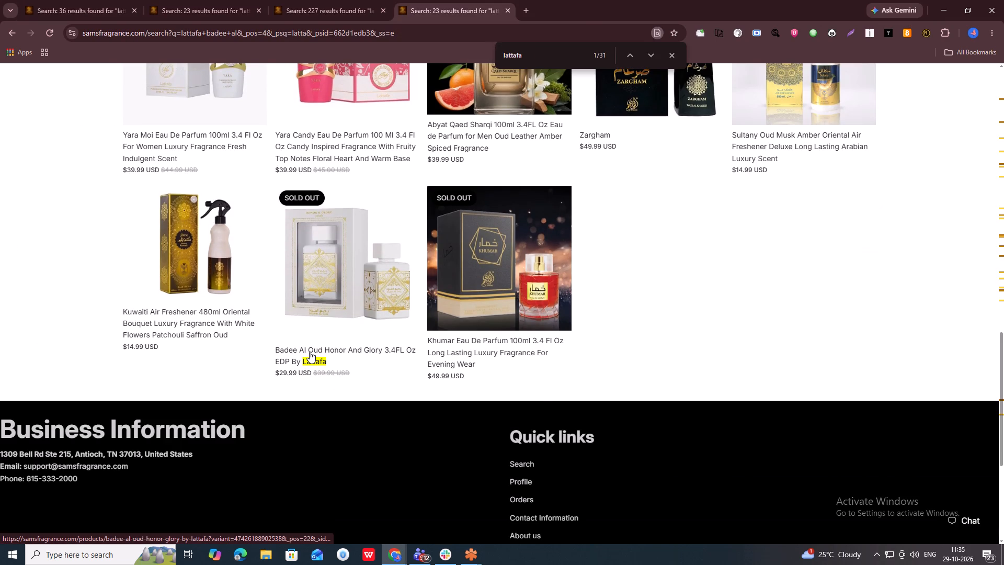
right_click(310, 352)
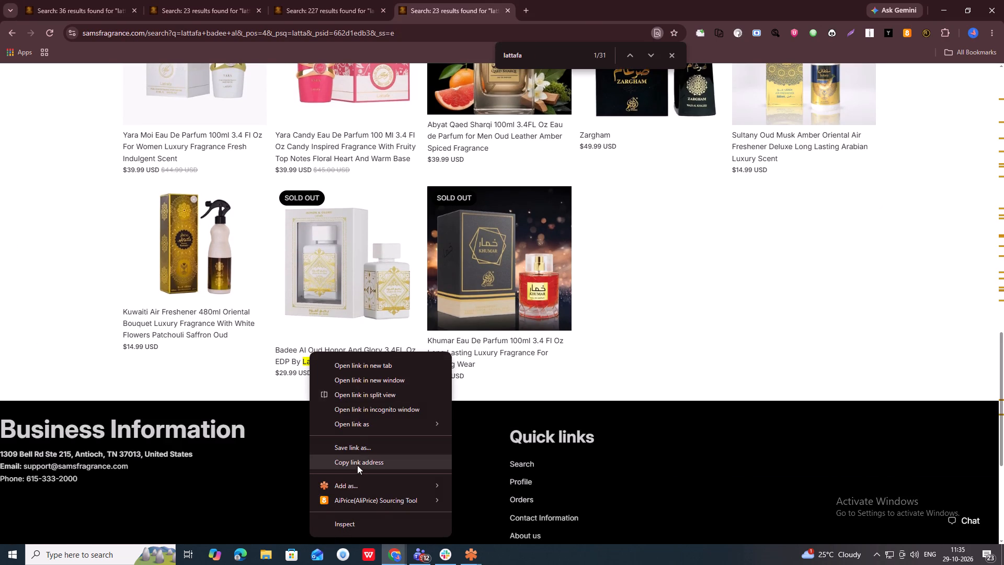
click(357, 465)
key(alt+Tab)
key(ctrl+v)
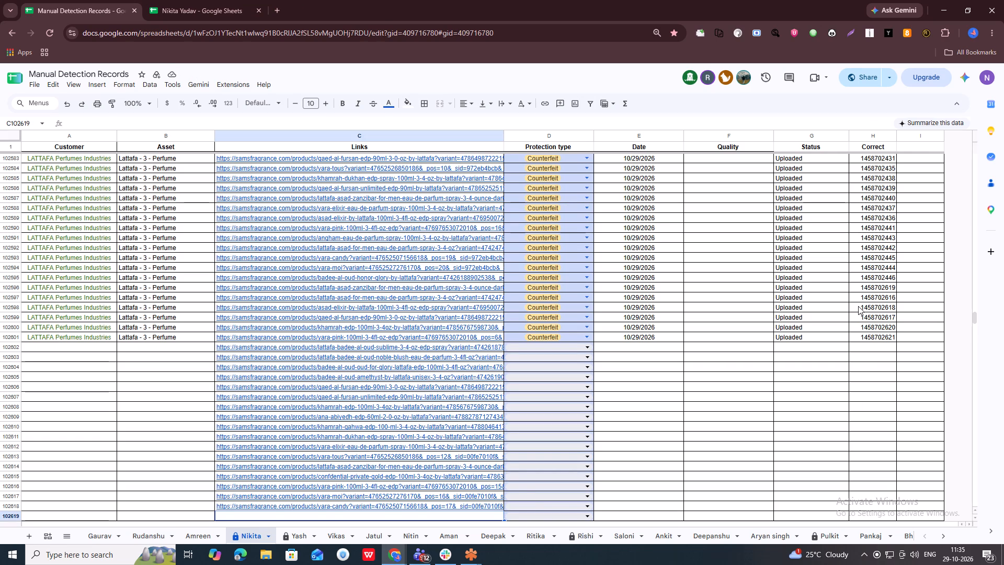
key(Down)
Copy the Khamrah EDP-100ml listing's link from the "lattafa 100ml edp" search results and highlight "lattafa" on that page.
key(alt+Tab)
scroll(807, 293, down, 6)
click(315, 0)
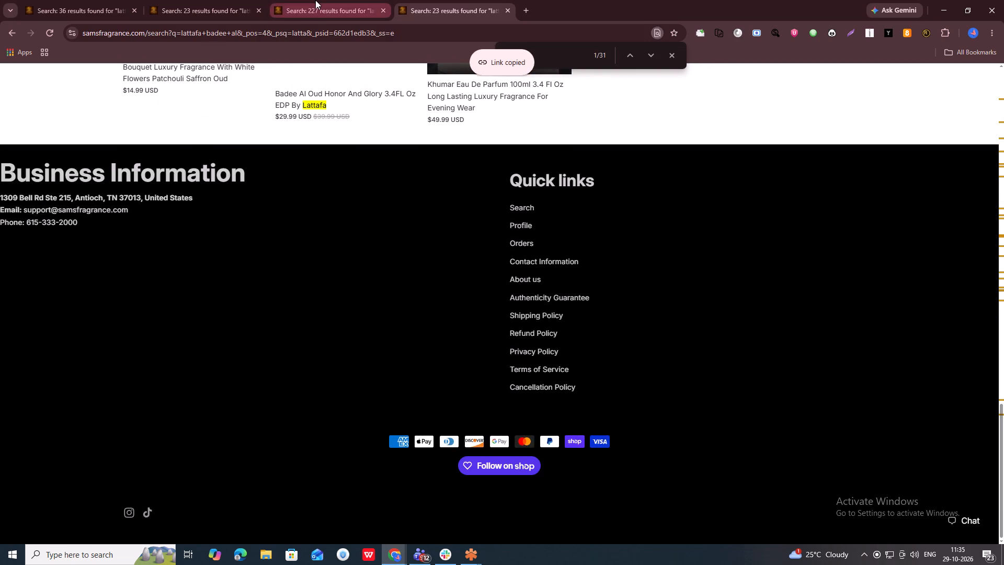
right_click(205, 407)
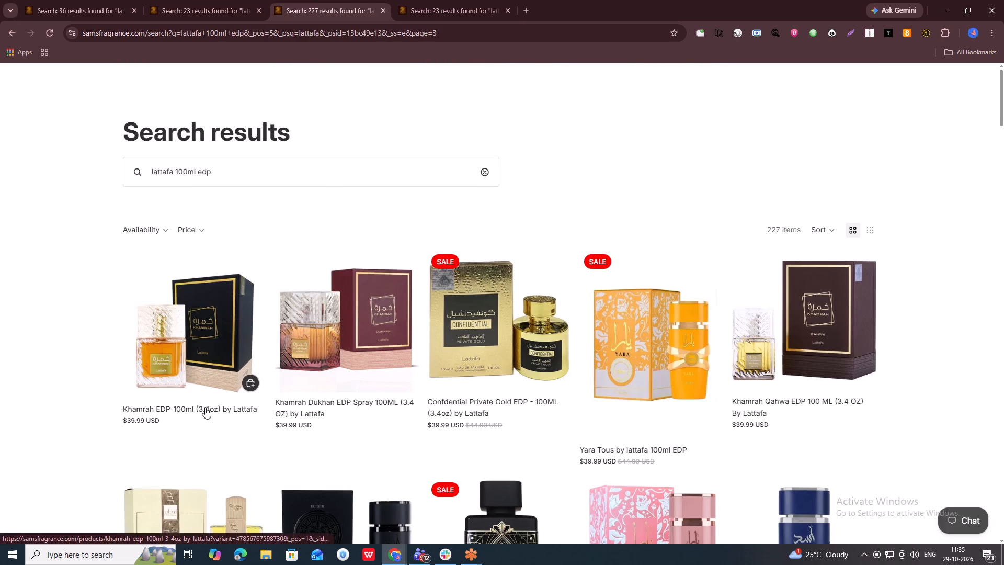
click(253, 331)
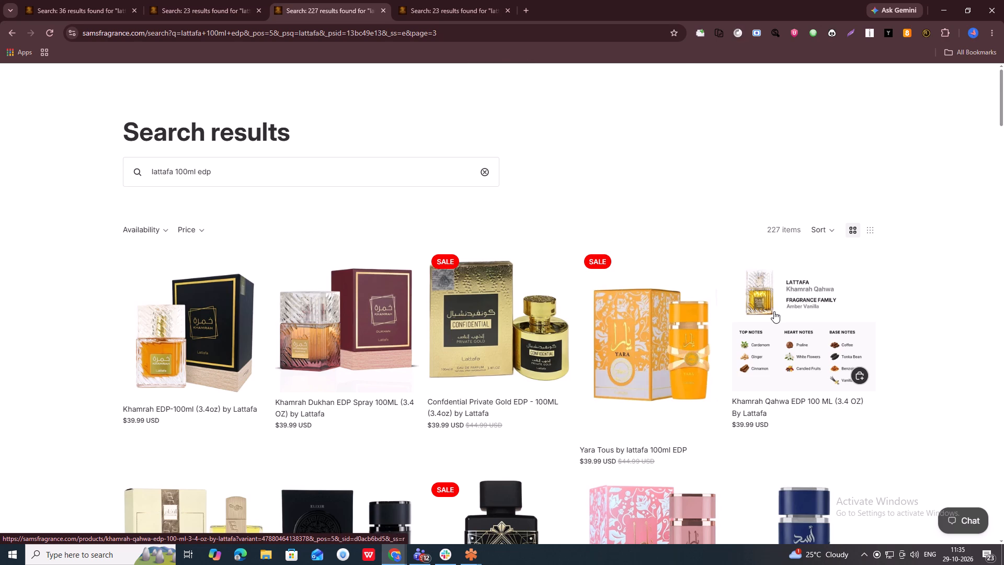
key(ctrl+f)
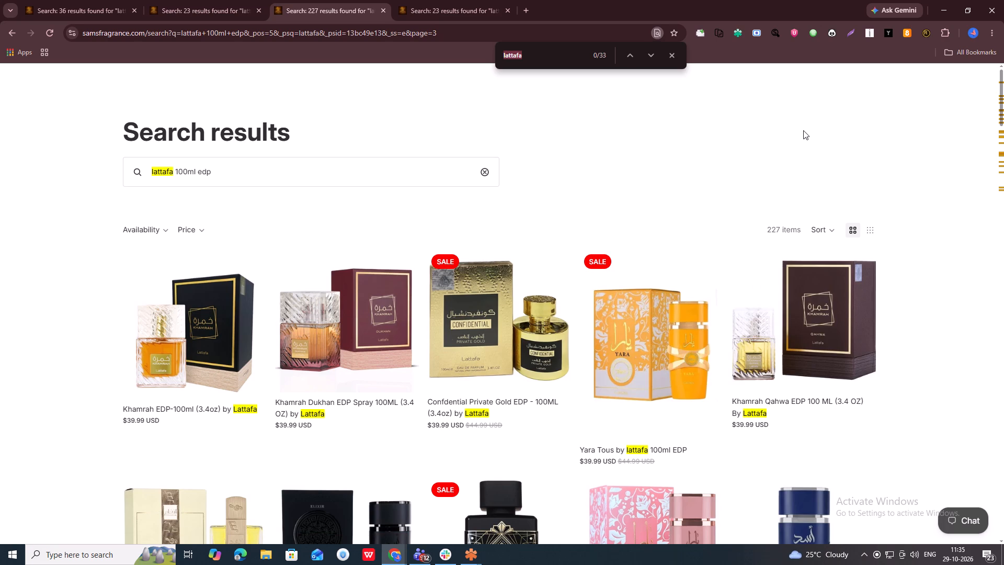
Switch to the Manual Detection Records sheet and reload it.
key(alt+Tab)
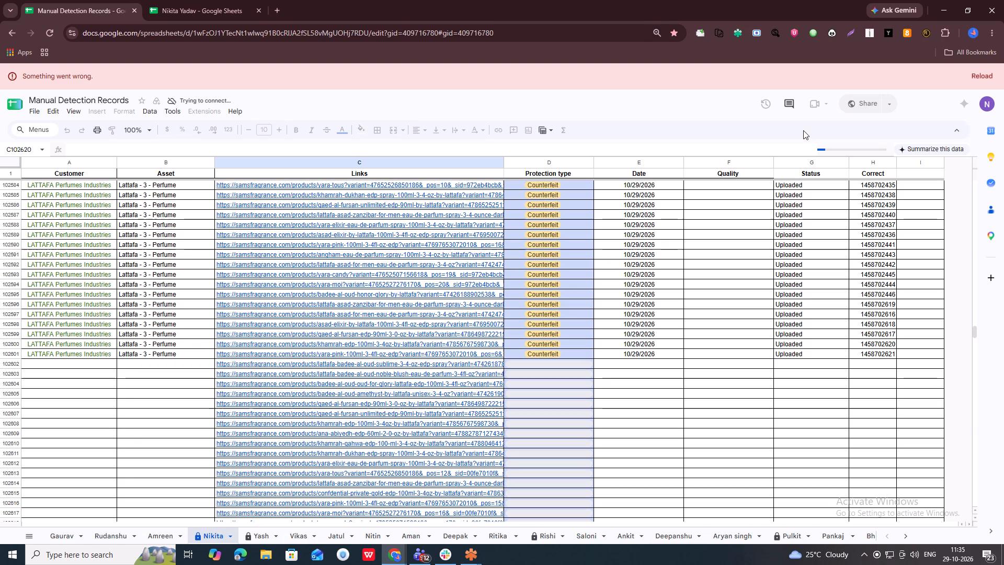
click(986, 73)
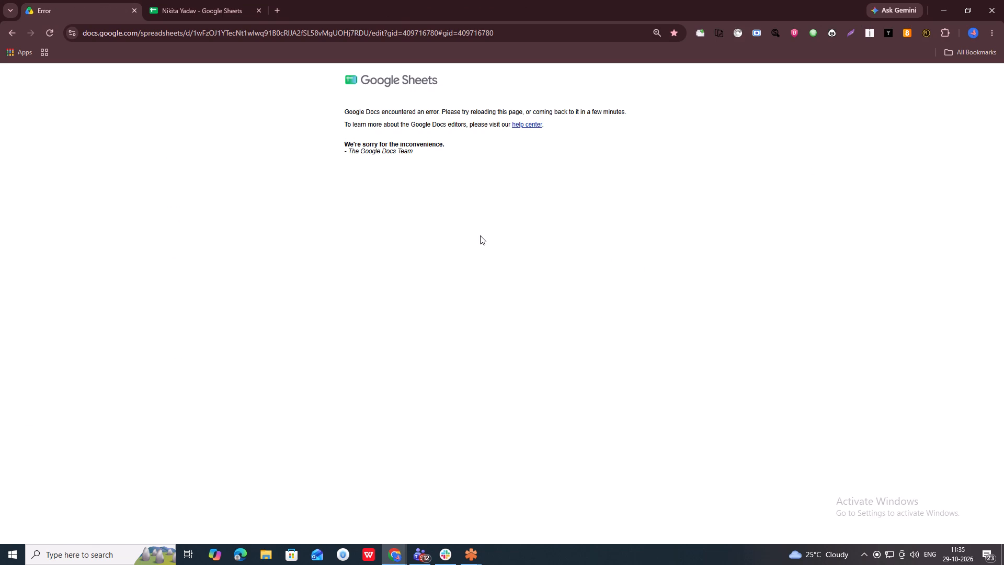
key(ctrl+r)
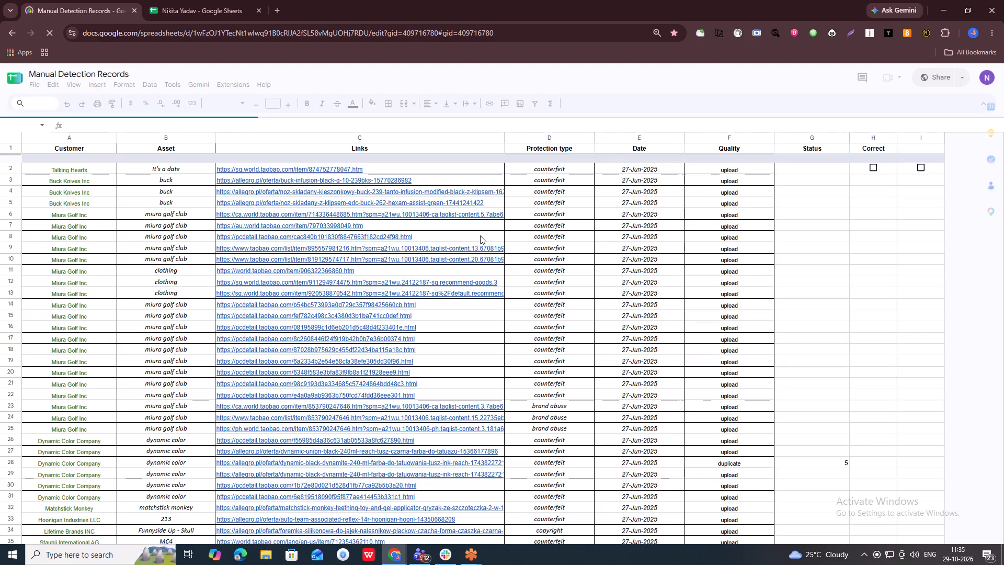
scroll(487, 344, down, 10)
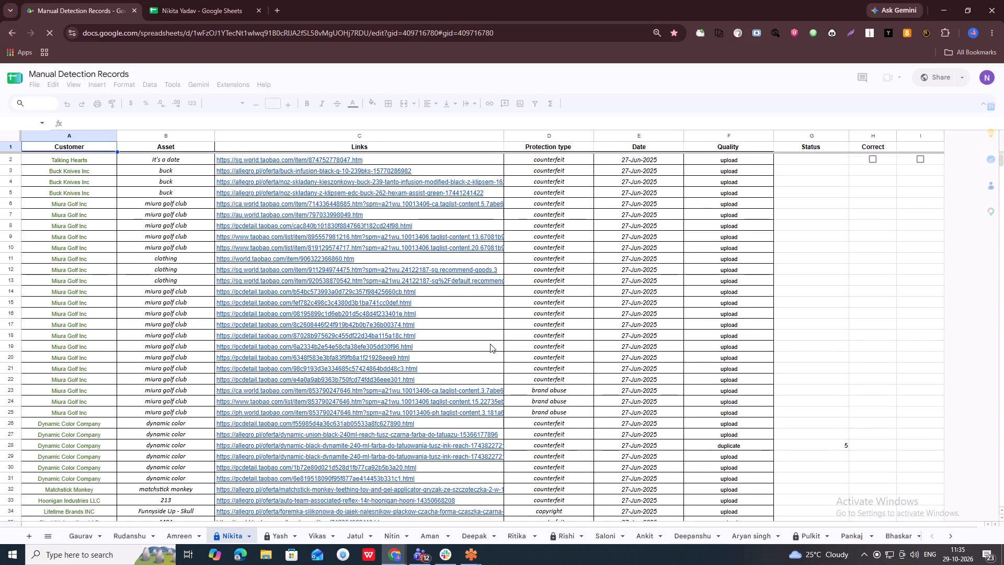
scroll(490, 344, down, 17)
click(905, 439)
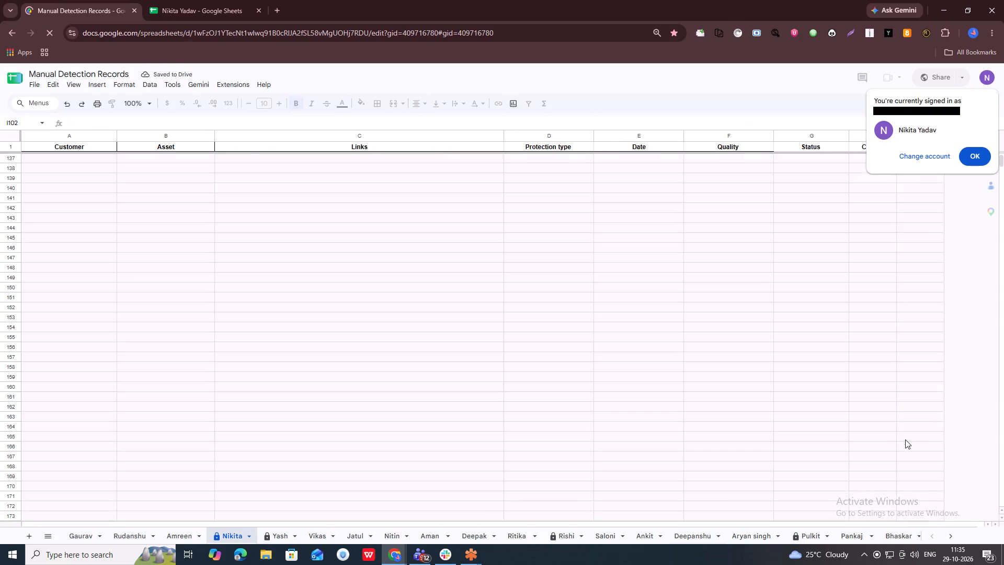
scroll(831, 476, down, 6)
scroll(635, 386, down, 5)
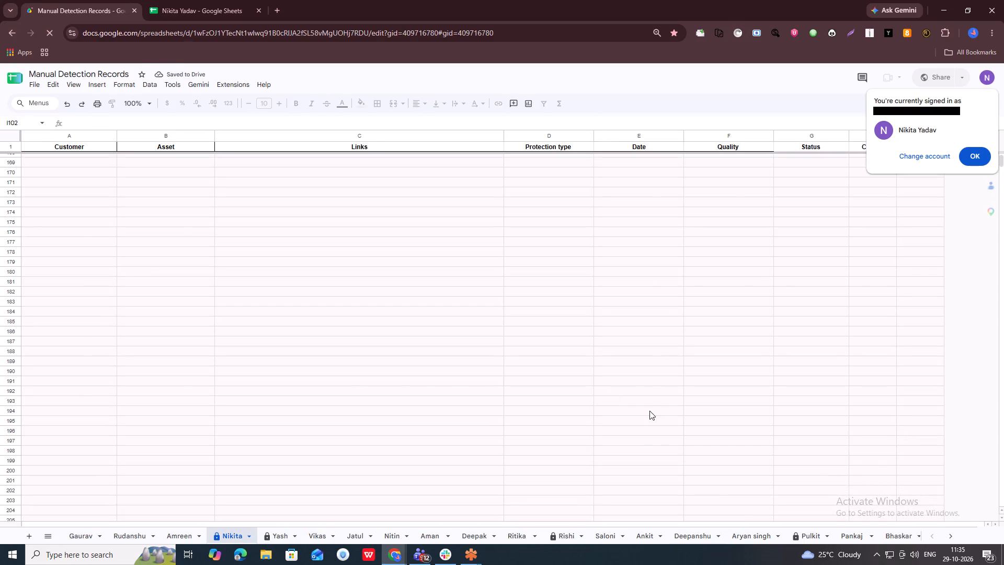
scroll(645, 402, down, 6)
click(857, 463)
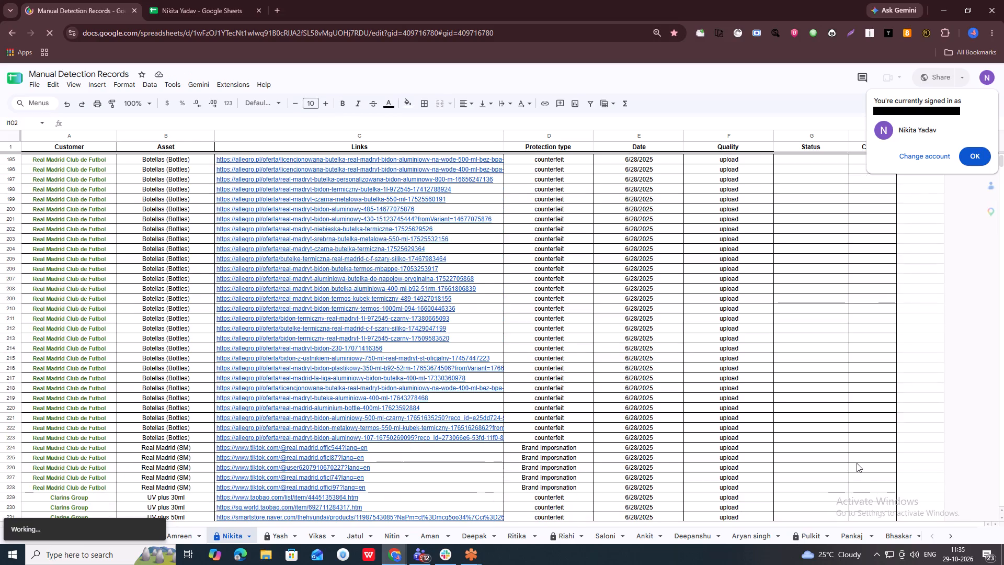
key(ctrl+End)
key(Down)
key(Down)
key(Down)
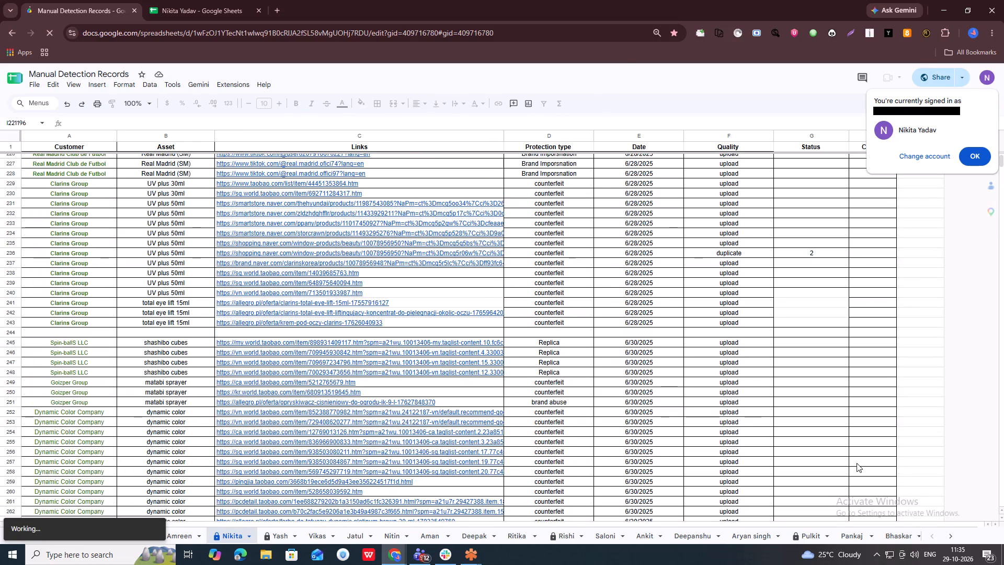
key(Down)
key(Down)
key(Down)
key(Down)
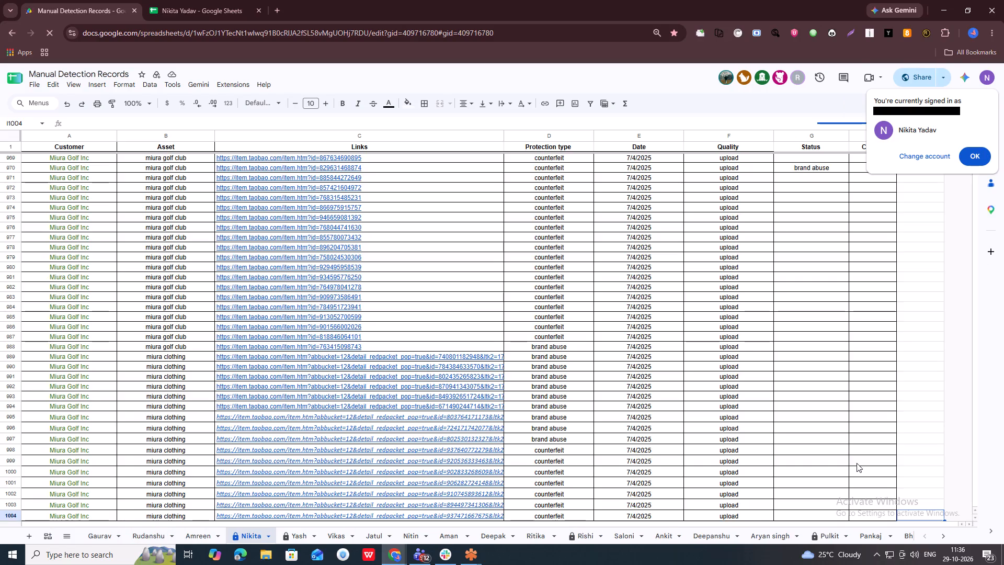
Go to the Links column in the very last row of the records sheet.
key(ctrl+End)
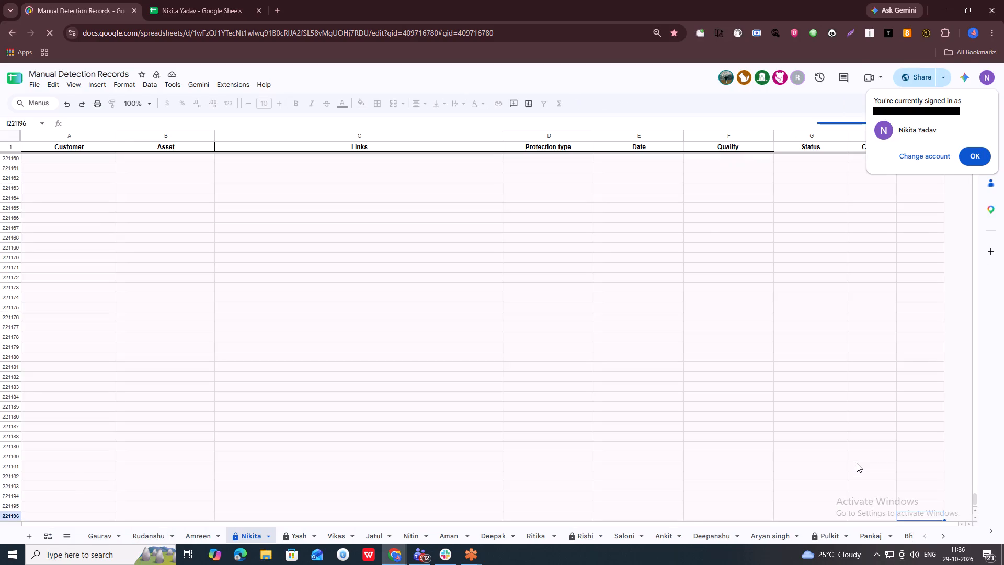
key(Left)
key(Left)
key(Left)
key(Left)
key(Left)
key(Left)
key(Left)
key(Left)
key(Left)
key(Left)
key(Left)
key(Left)
key(Left)
key(Left)
key(Left)
key(Left)
key(Left)
key(Left)
key(Left)
key(Left)
key(Right)
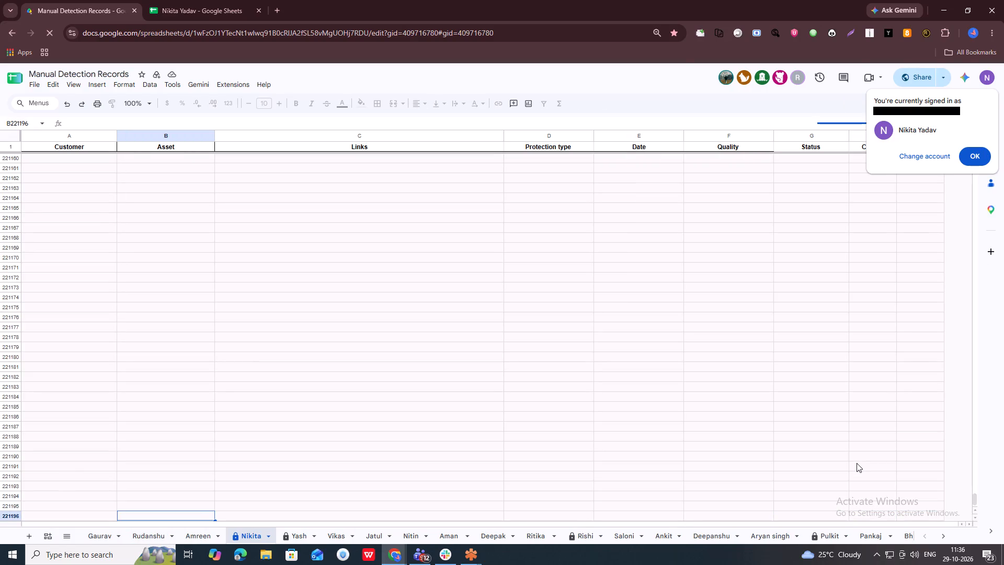
key(Right)
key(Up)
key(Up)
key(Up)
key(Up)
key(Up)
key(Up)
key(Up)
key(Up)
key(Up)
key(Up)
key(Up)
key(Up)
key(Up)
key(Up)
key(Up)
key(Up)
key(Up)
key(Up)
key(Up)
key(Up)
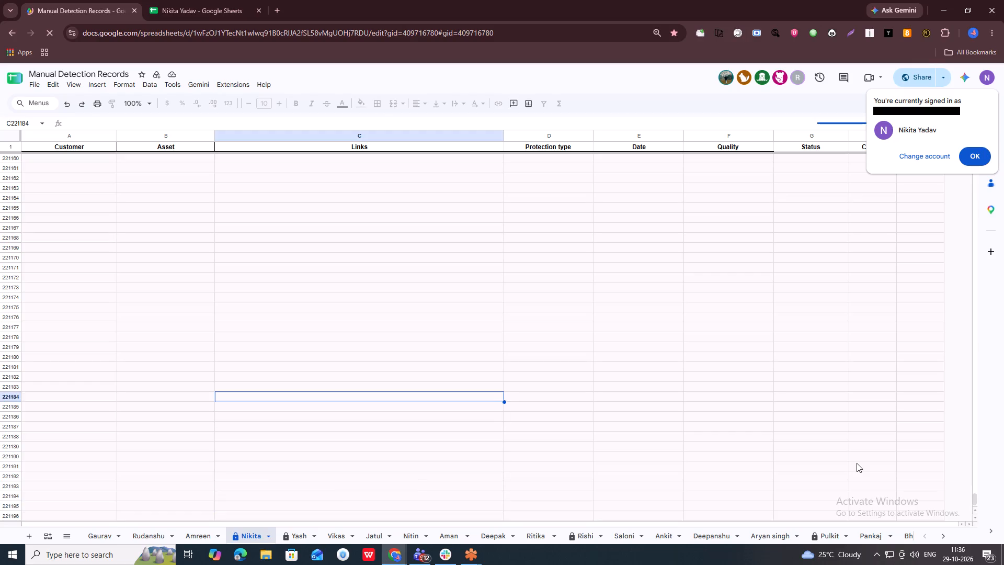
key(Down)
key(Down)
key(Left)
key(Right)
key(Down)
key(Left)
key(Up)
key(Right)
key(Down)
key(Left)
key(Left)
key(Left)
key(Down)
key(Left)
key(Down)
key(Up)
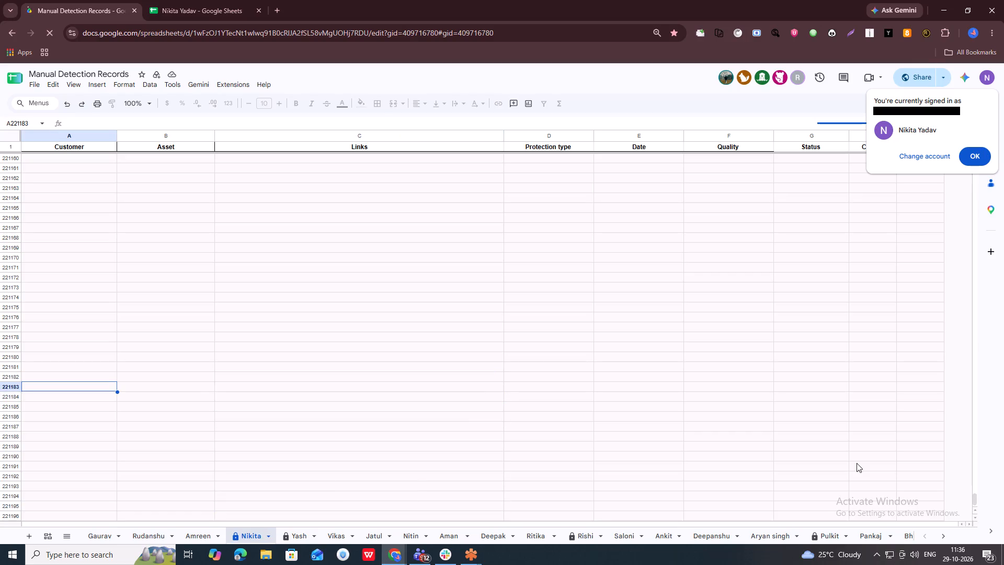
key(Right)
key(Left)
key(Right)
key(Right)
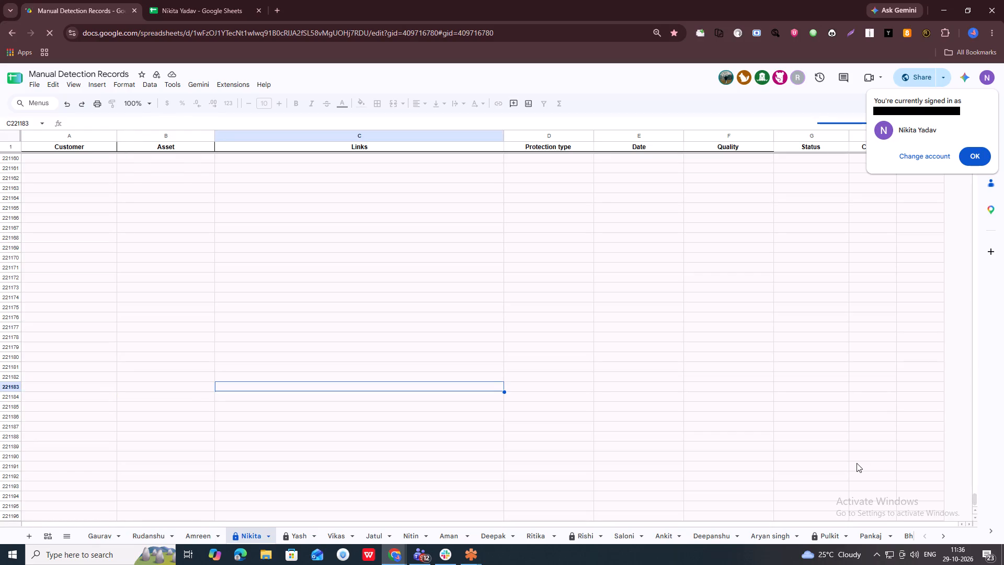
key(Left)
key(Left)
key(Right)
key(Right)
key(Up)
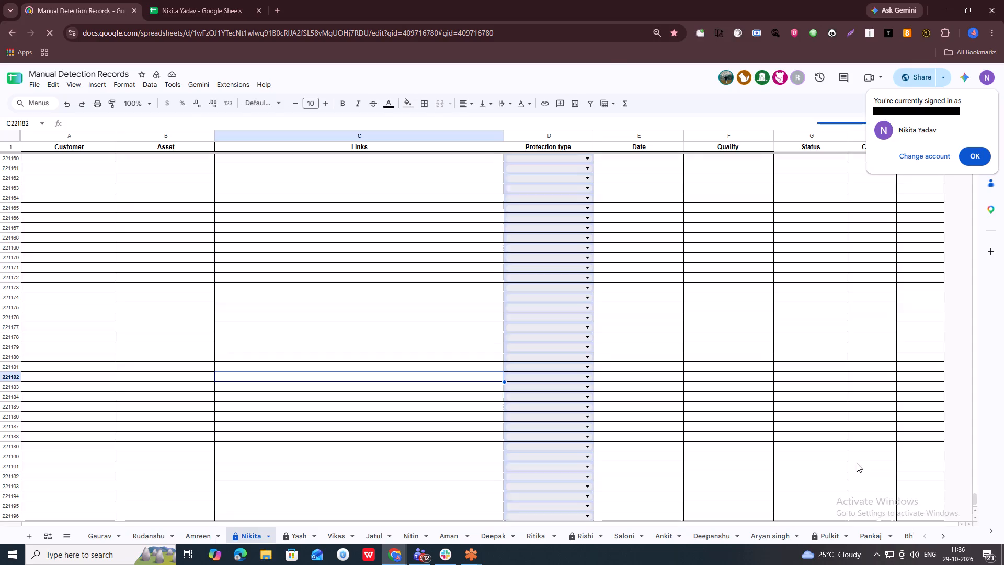
Paste the copied Khamrah EDP-100ml link into the first empty Links cell below the recorded links.
key(ctrl+Up)
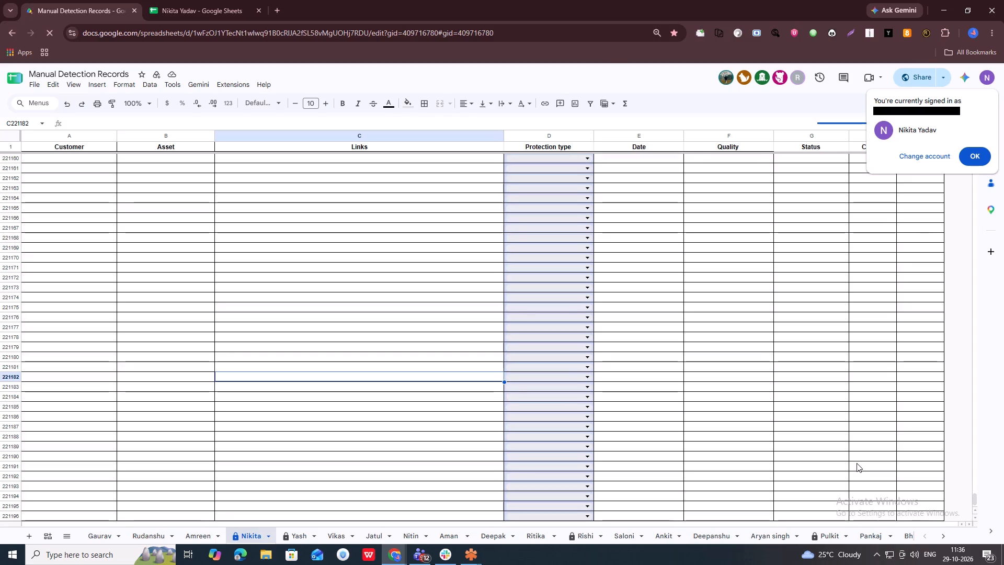
key(Down)
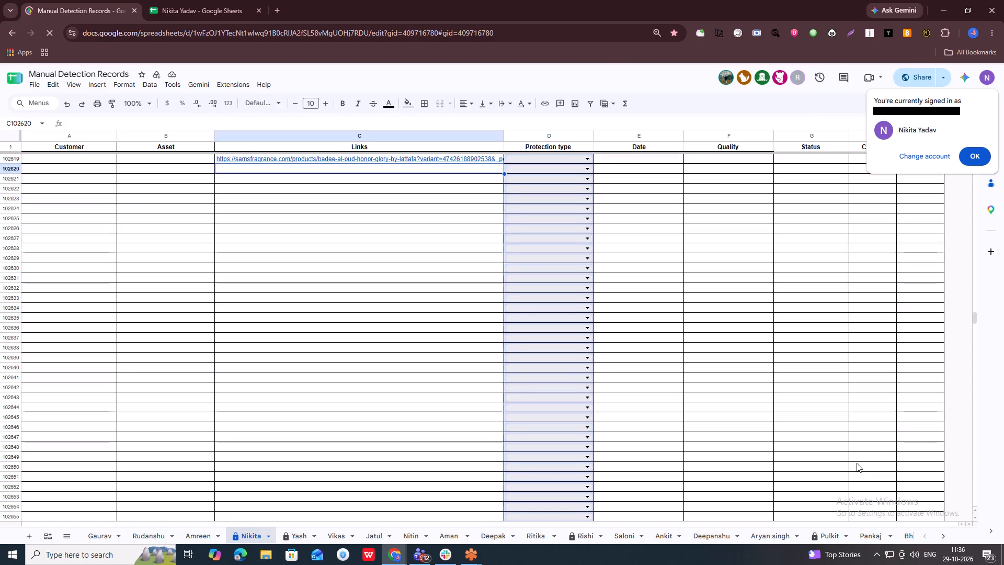
key(ctrl+v)
key(Down)
Copy the Khamrah Dukhan EDP Spray 100ML listing's link into the next empty Links cell of the records sheet.
key(alt+Tab)
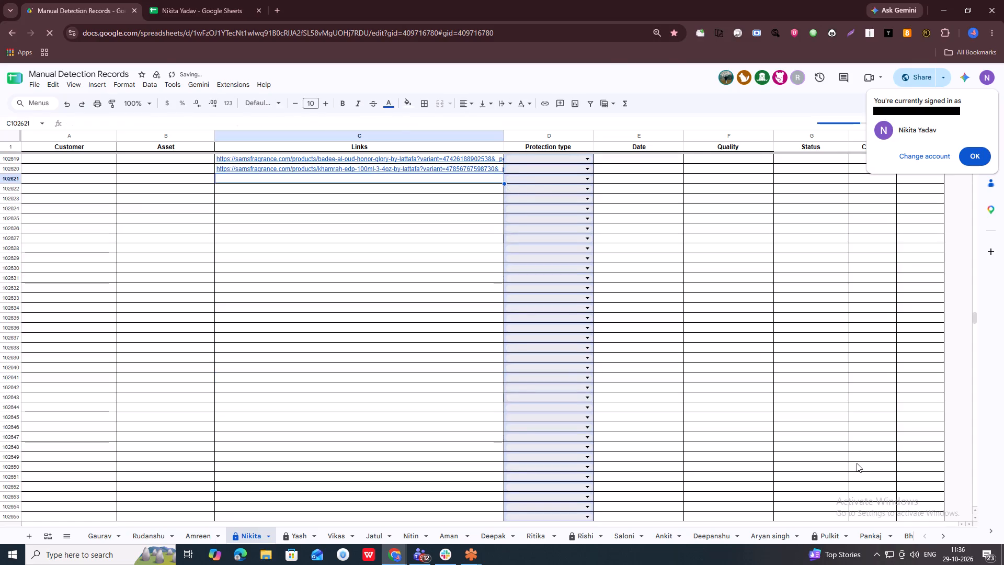
key(Down)
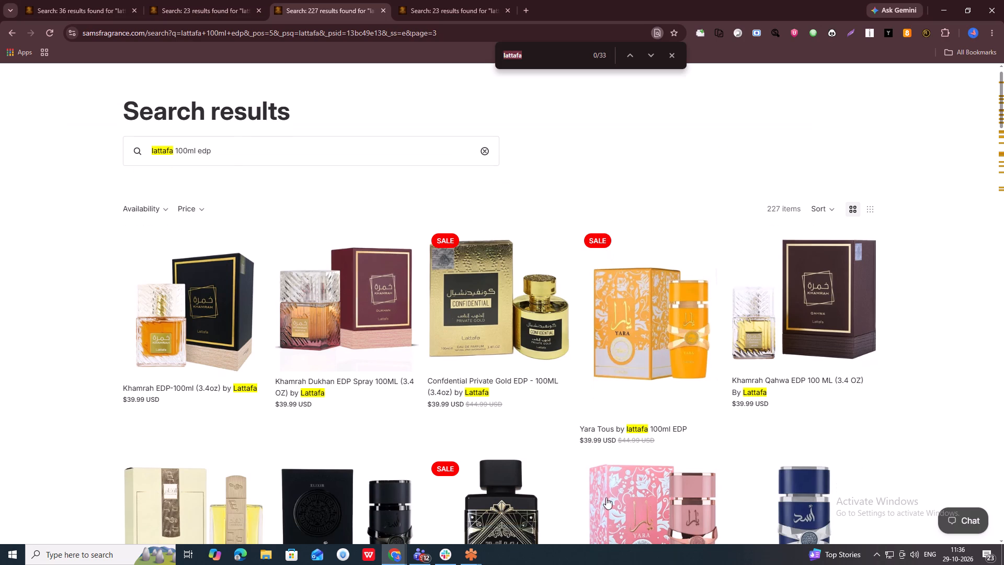
key(alt+Tab)
scroll(415, 392, up, 2)
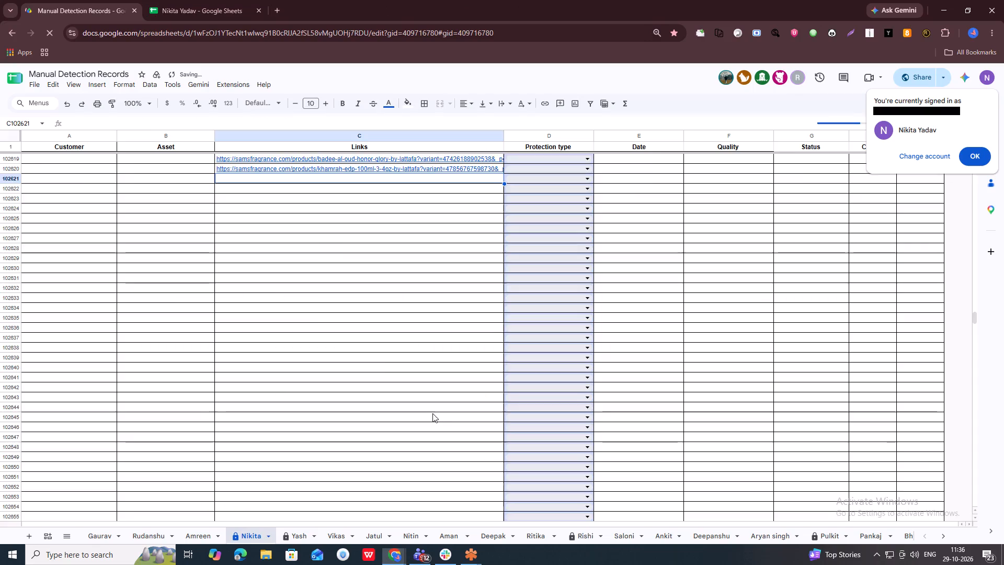
scroll(432, 413, up, 2)
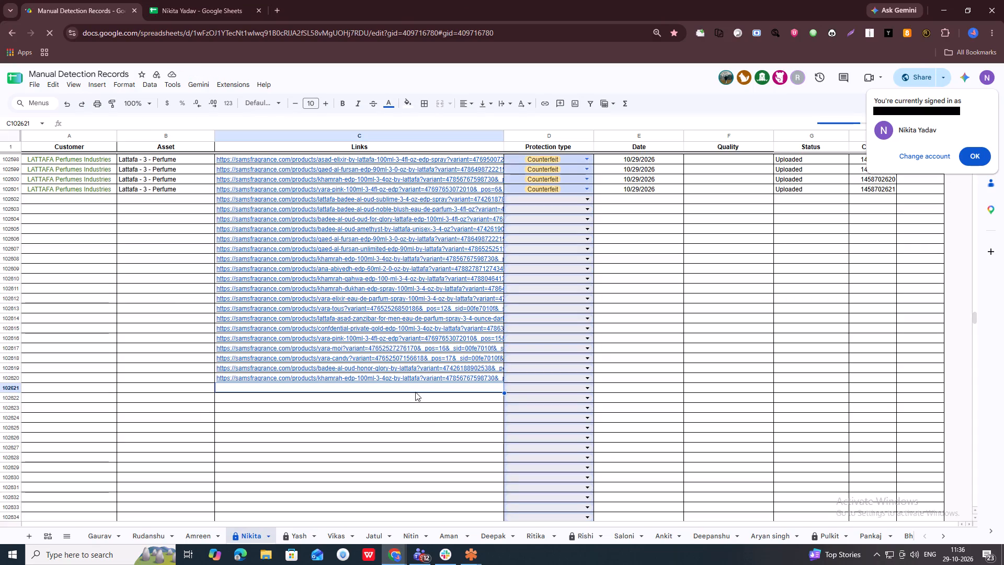
key(alt+Tab)
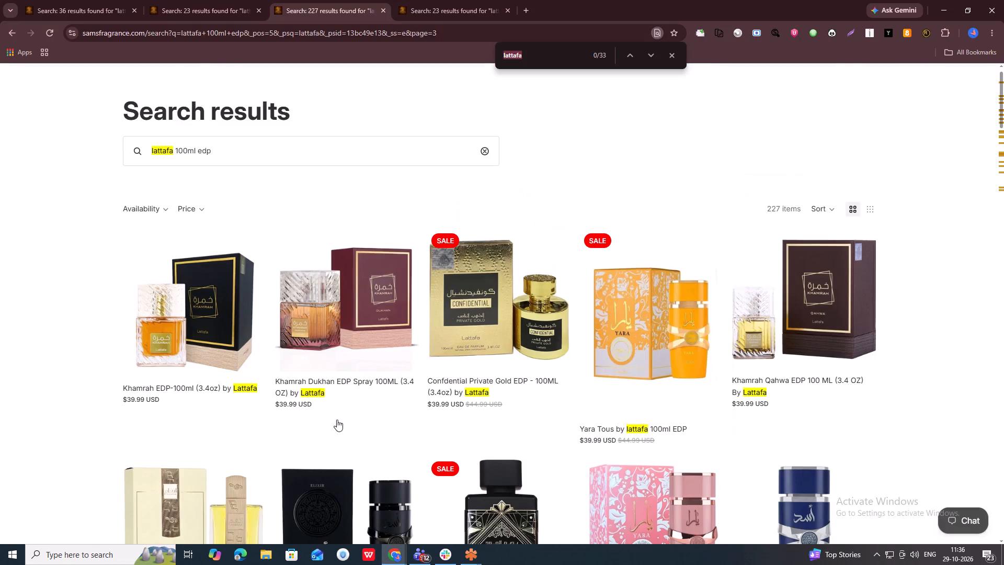
right_click(357, 381)
click(382, 307)
key(alt+Tab)
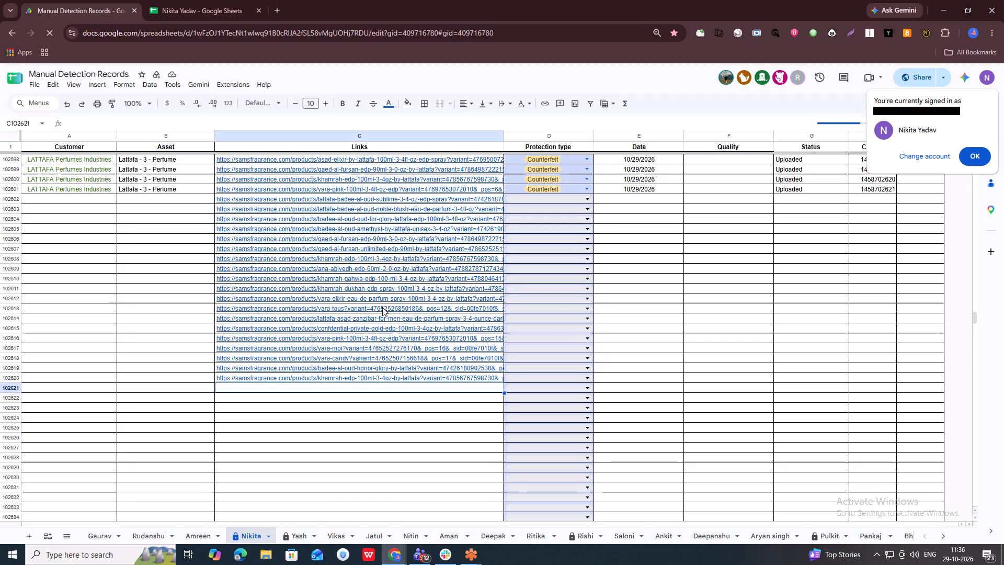
key(ctrl+v)
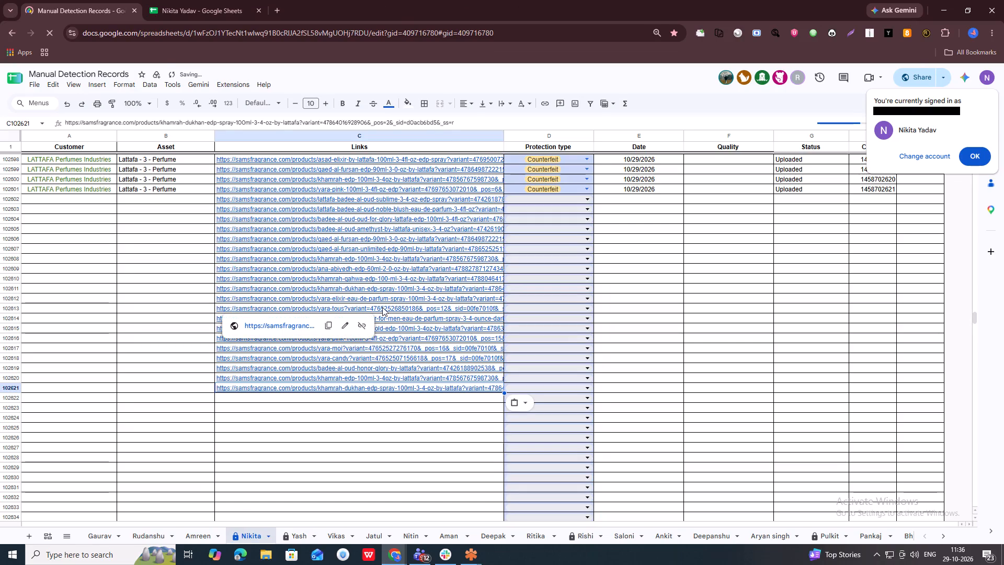
key(Down)
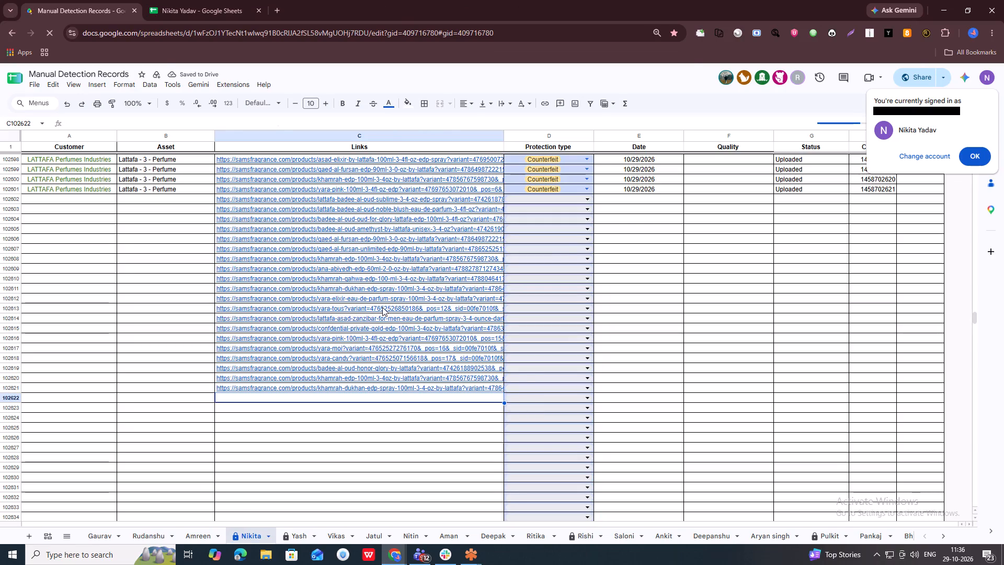
Copy the Confdential Private Gold EDP - 100ML listing's link into the next empty Links cell of the records sheet.
key(alt+Tab)
key(Right)
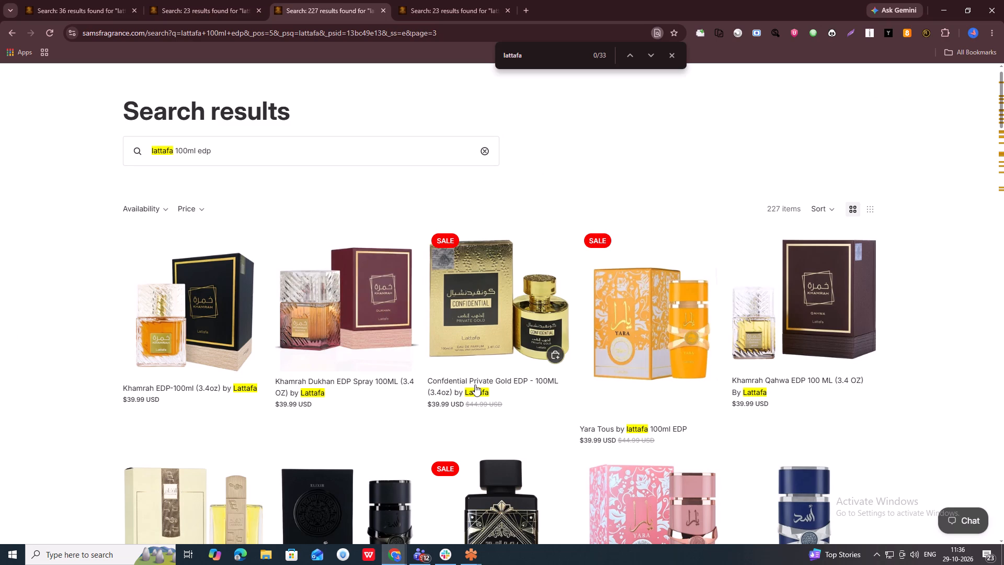
right_click(474, 384)
click(512, 309)
key(alt+Tab)
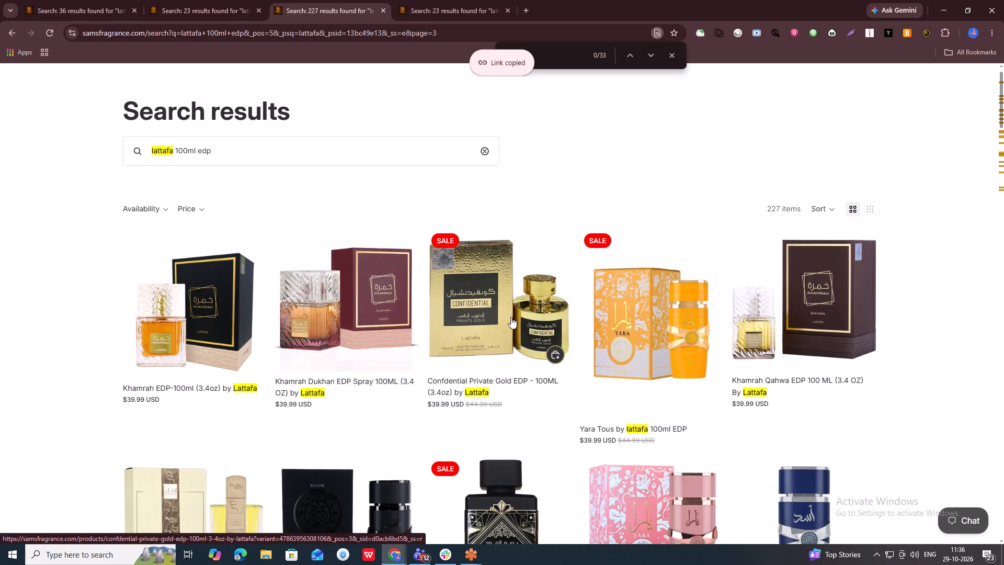
key(ctrl+v)
key(Down)
Copy the Yara Tous 100ml EDP listing's link into the next empty Links cell of the records sheet.
key(alt+Tab)
key(Right)
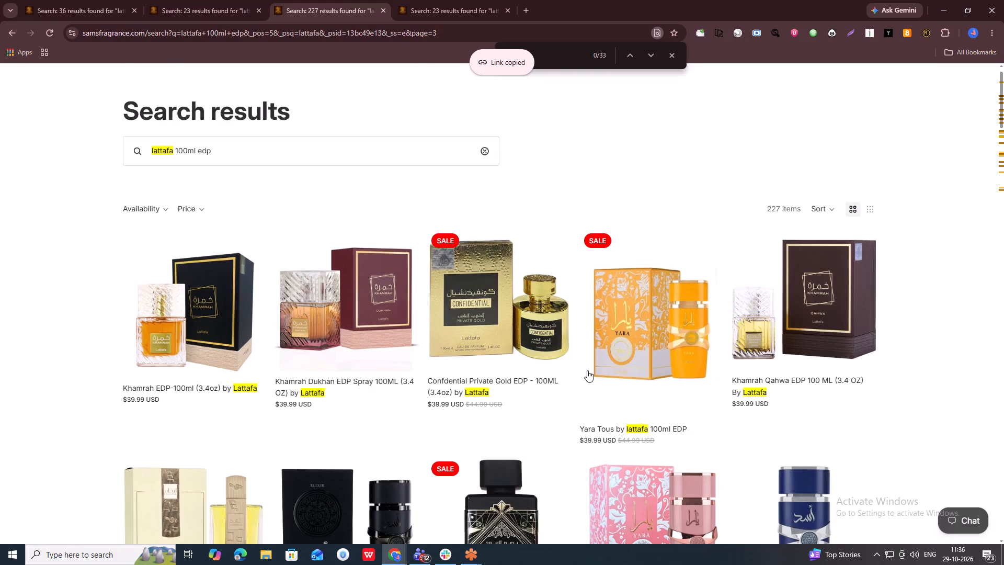
right_click(633, 430)
click(680, 353)
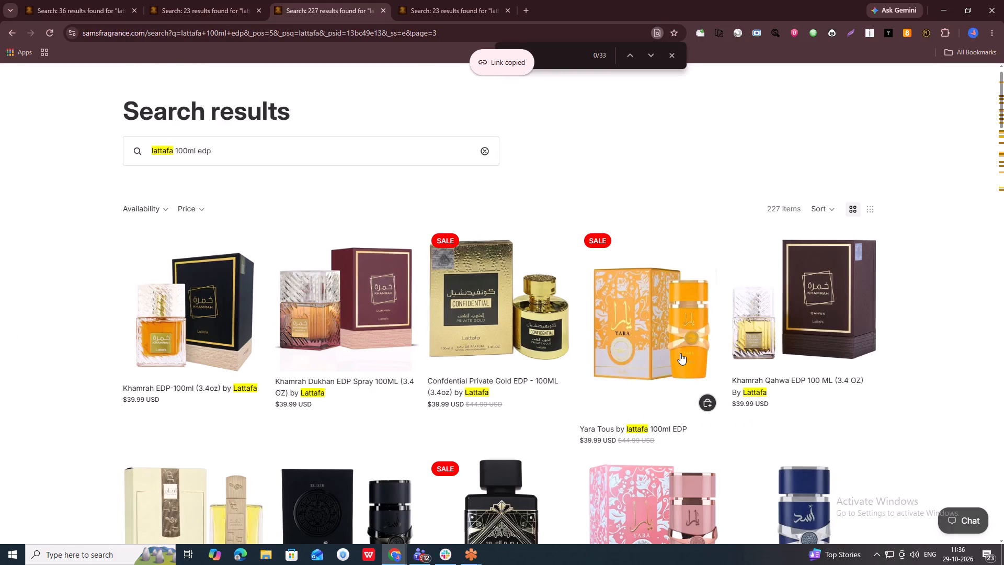
key(alt+Tab)
key(ctrl+v)
key(Down)
Copy the Khamrah Qahwa EDP 100 ML listing's link into the next empty Links cell of the records sheet.
key(alt+Tab)
key(Right)
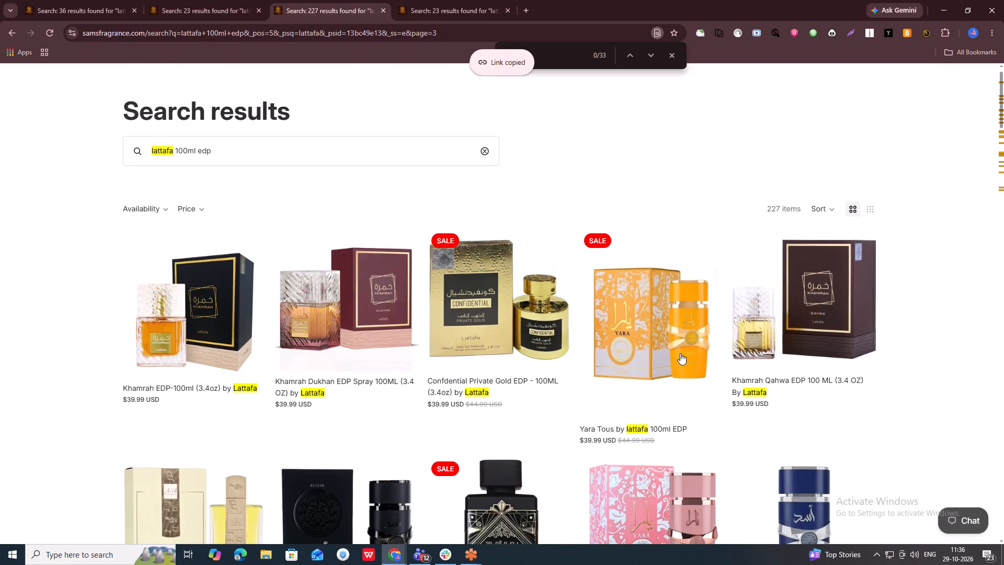
right_click(766, 380)
click(803, 308)
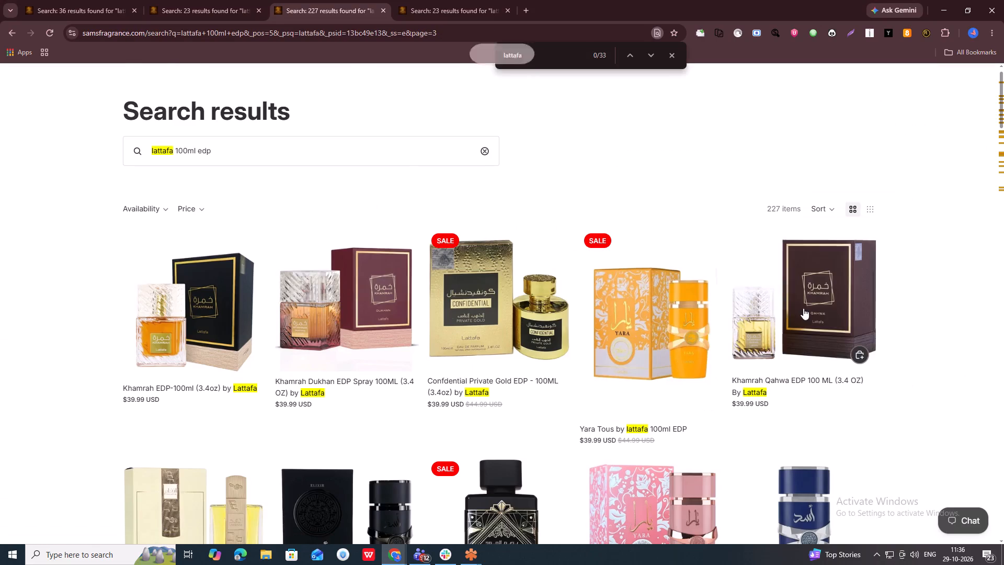
key(alt+Tab)
key(ctrl+v)
key(Down)
Copy the Angham Eau de Parfum Spray 100ML listing's link into the next empty Links cell of the records sheet.
key(alt+Tab)
key(Down)
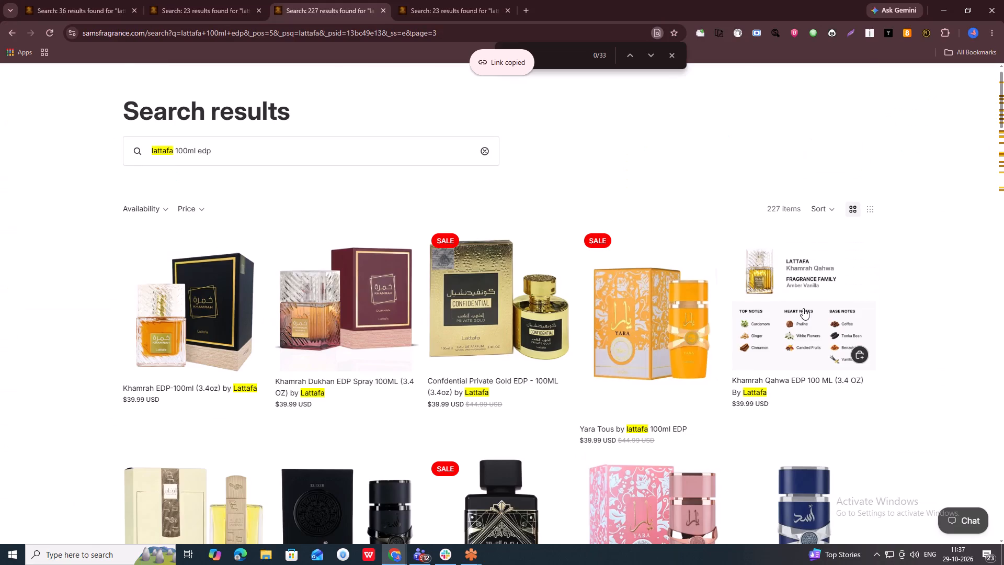
scroll(806, 309, down, 5)
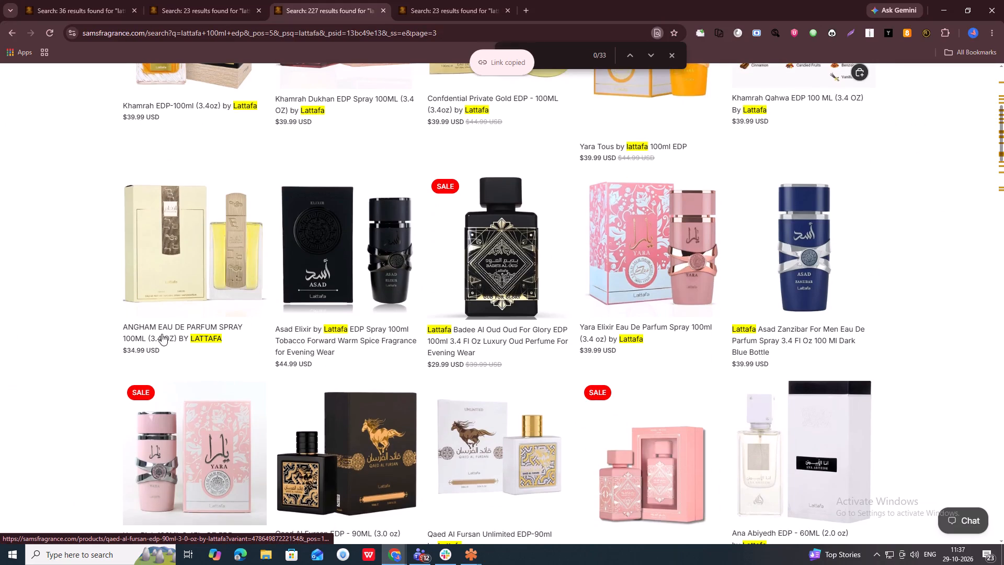
right_click(181, 329)
click(215, 443)
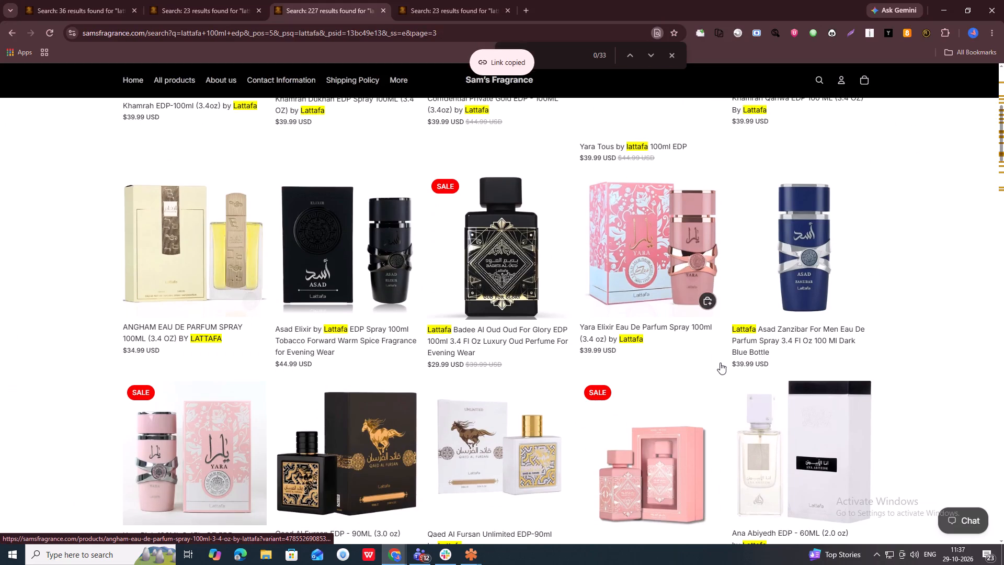
key(alt+Tab)
key(ctrl+v)
key(Down)
Copy the Asad Elixir EDP Spray 100ml listing's link into the next empty Links cell of the records sheet.
key(alt+Tab)
key(Right)
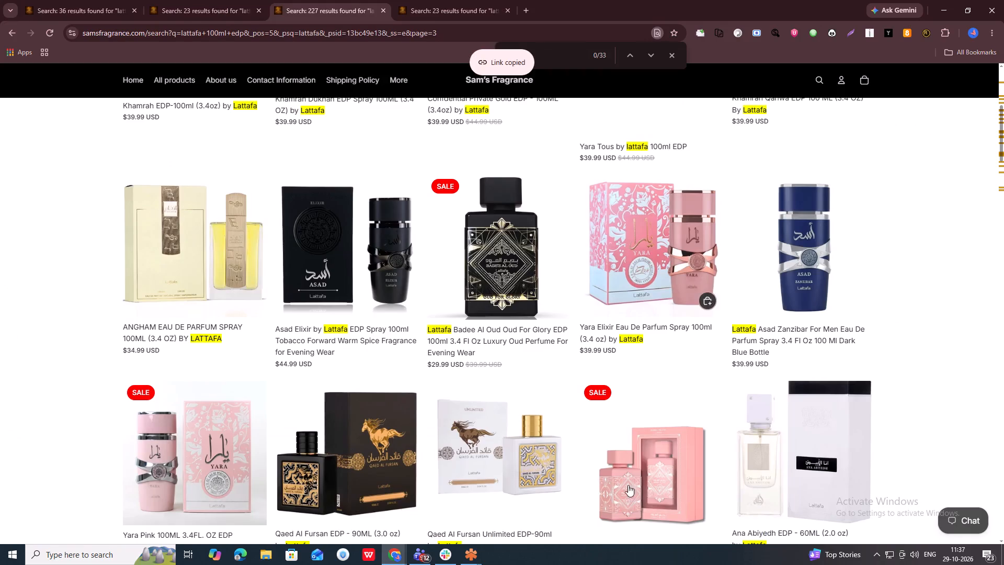
right_click(362, 335)
click(393, 446)
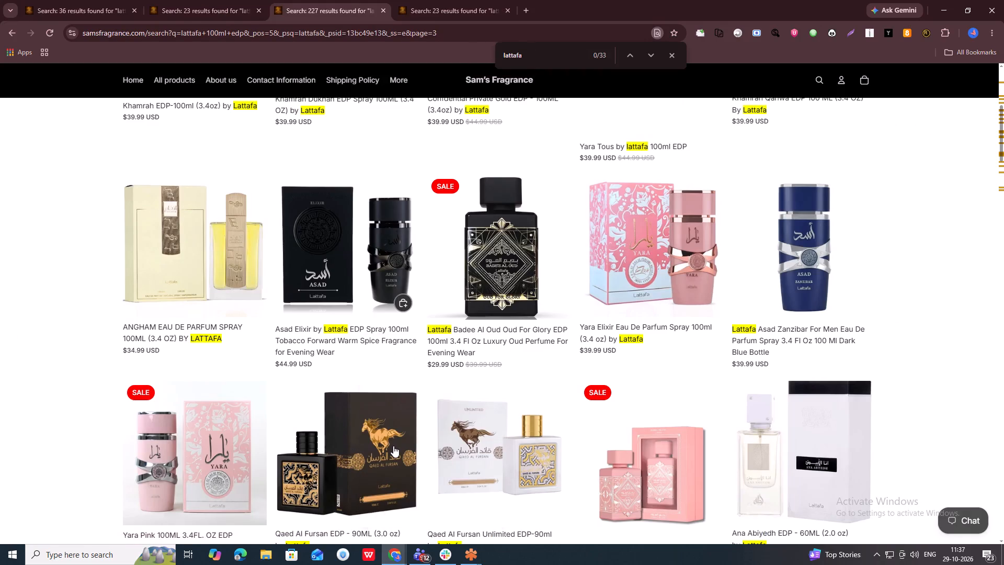
key(alt+Tab)
key(ctrl+v)
key(Down)
Copy the Badee Al Oud Oud For Glory EDP 100ml link into the empty Links cell below the Asad Elixir link, keeping that link intact.
key(alt+Tab)
key(Right)
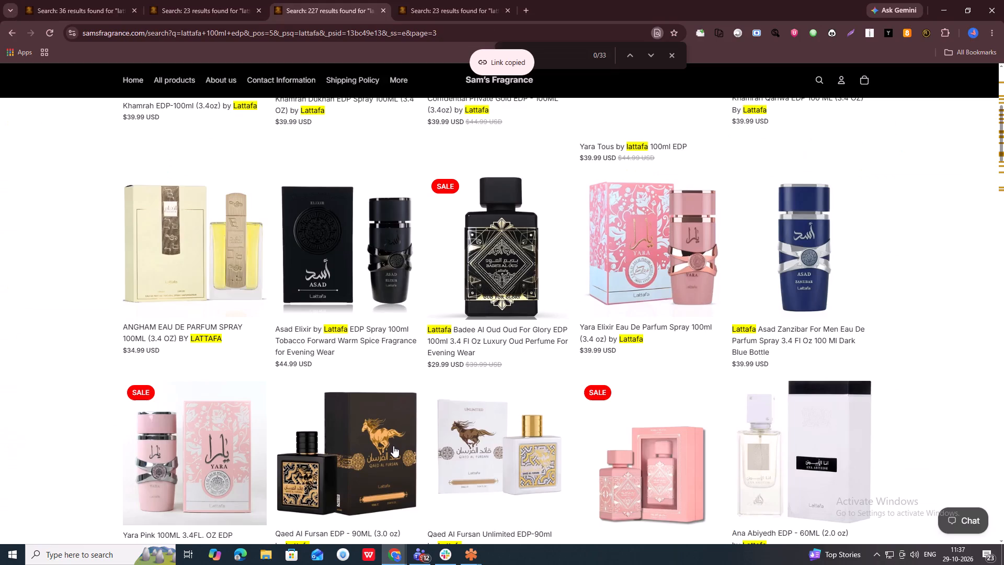
right_click(490, 323)
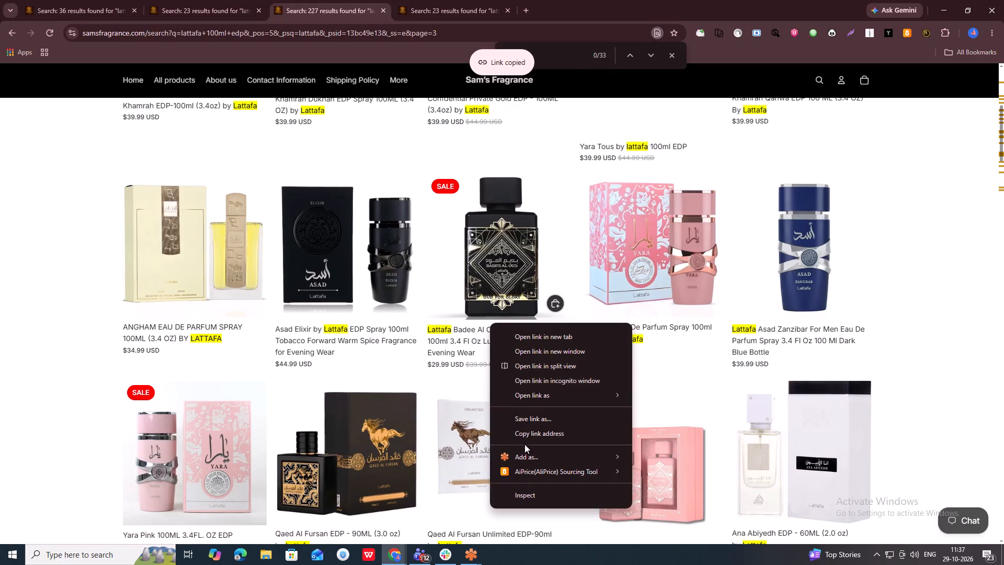
click(533, 426)
key(alt+Tab)
key(ctrl+v)
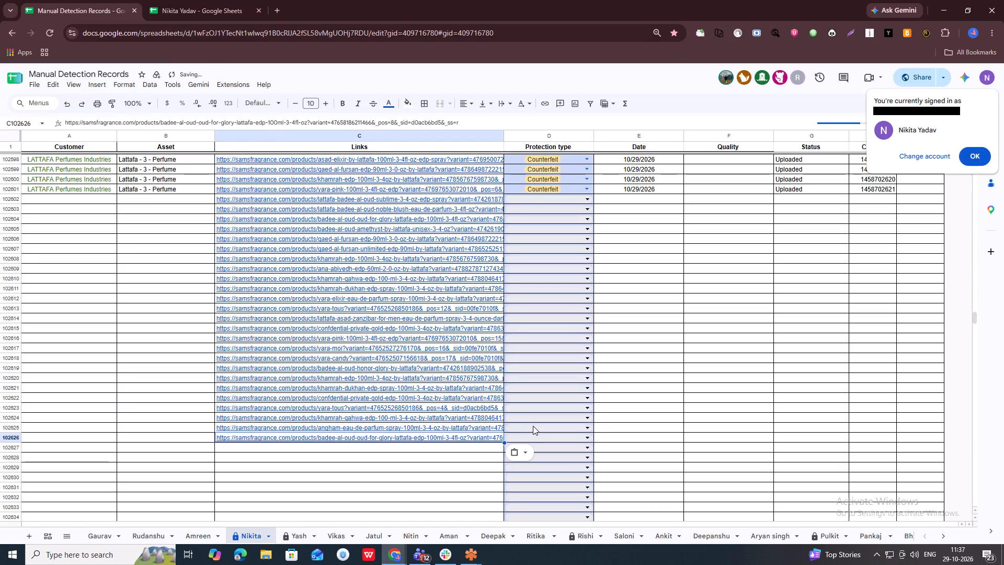
key(ctrl+z)
key(Down)
key(ctrl+v)
key(Down)
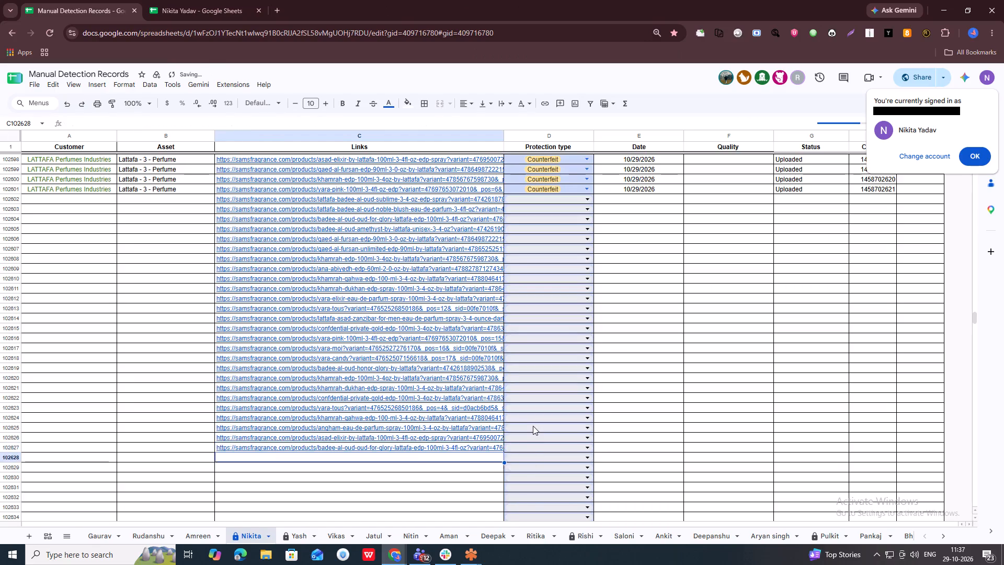
Copy the Yara Elixir Eau De Parfum Spray 100ml listing's link into the next empty Links cell of the records sheet.
key(alt+Tab)
key(Right)
right_click(623, 327)
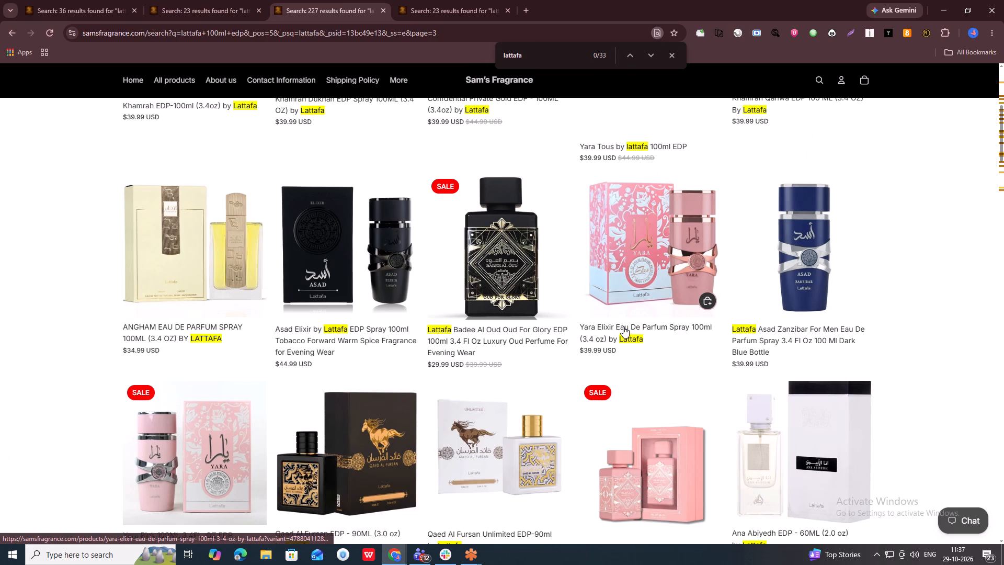
click(653, 438)
key(alt+Tab)
key(ctrl+v)
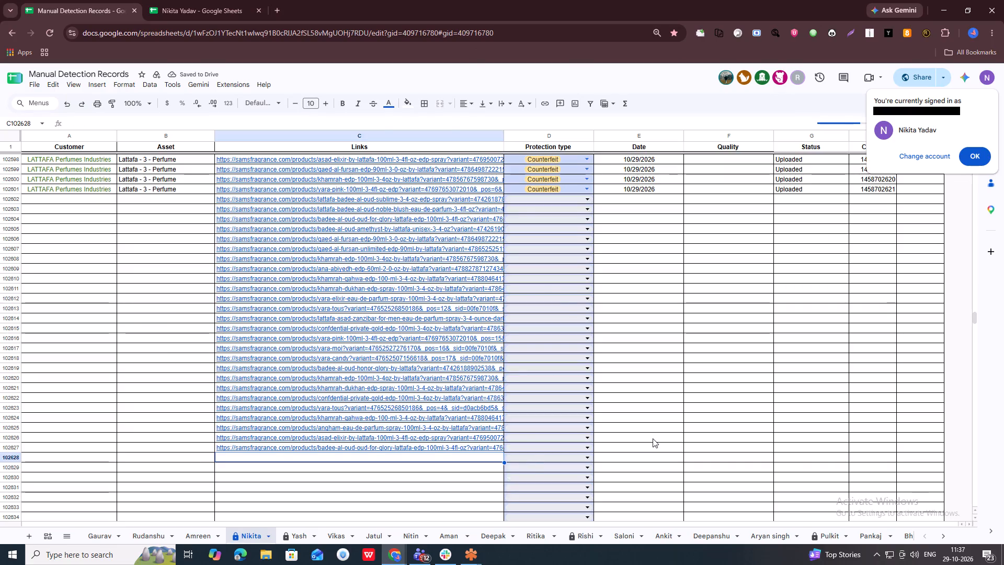
key(Down)
Copy the Asad Zanzibar For Men Eau De Parfum Spray listing's link into the next empty Links cell of the records sheet.
key(alt+Tab)
key(Right)
right_click(789, 333)
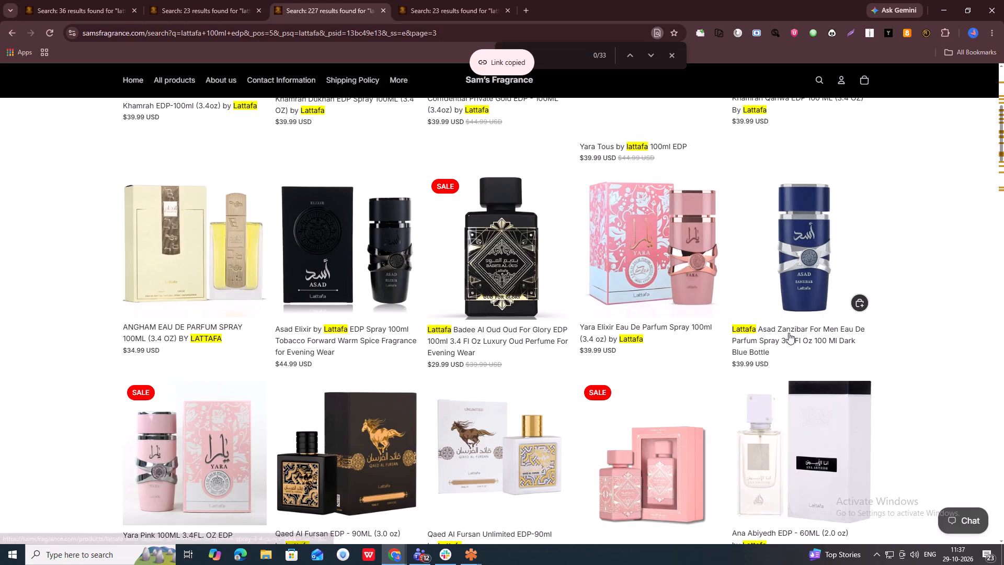
click(815, 437)
key(alt+Tab)
key(ctrl+v)
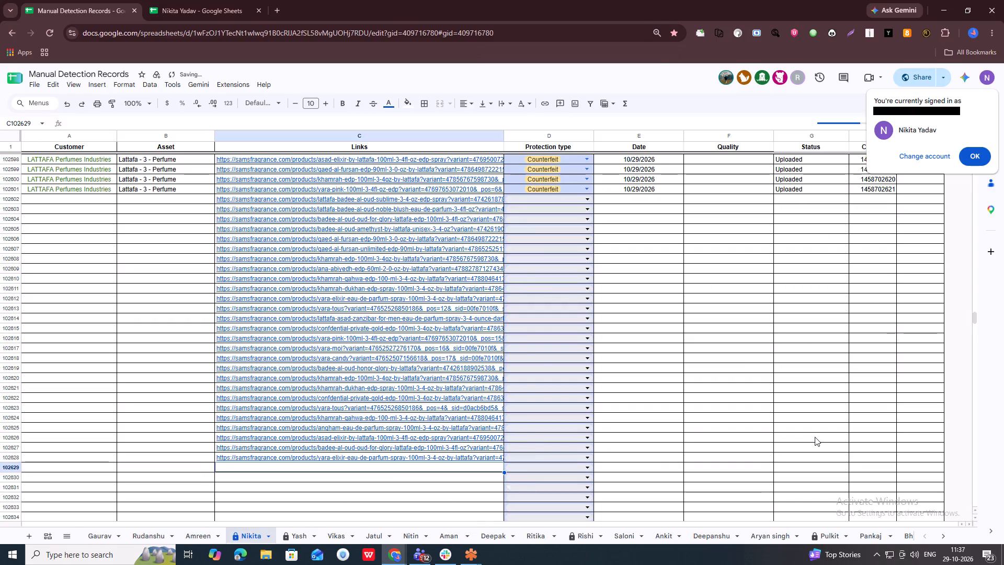
key(Down)
Copy the Yara Pink 100ML EDP listing's link into the next empty Links cell of the records sheet.
key(alt+Tab)
key(Down)
scroll(693, 429, down, 5)
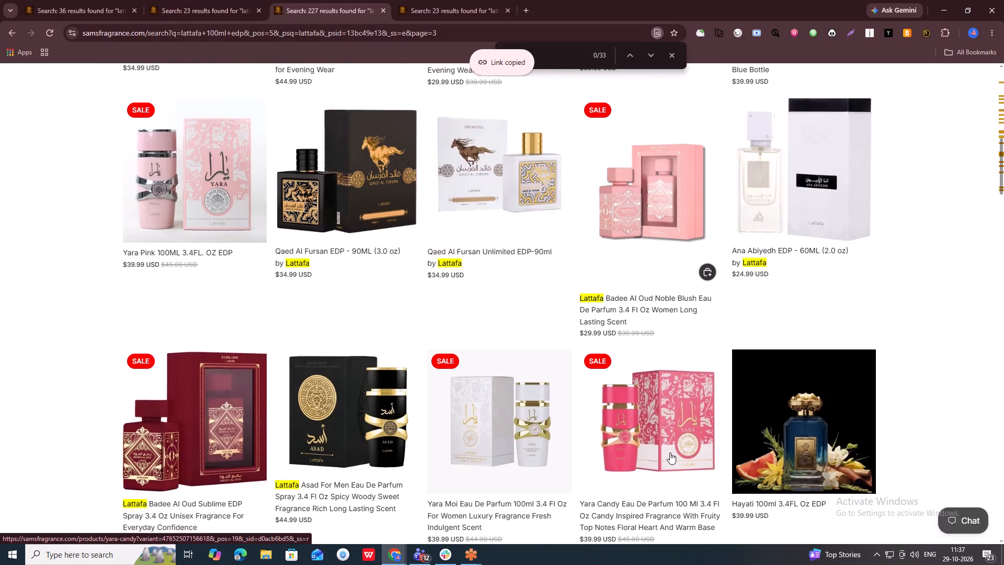
right_click(175, 253)
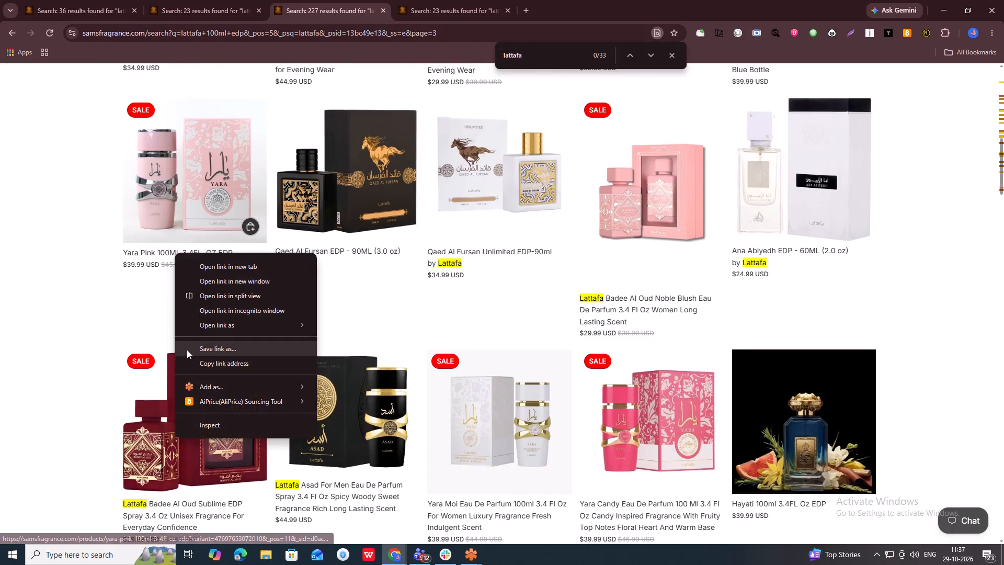
click(193, 361)
key(alt+Tab)
key(ctrl+v)
key(Down)
Copy the Qaed Al Fursan EDP - 90ML listing's link into the next empty Links cell of the records sheet.
key(alt+Tab)
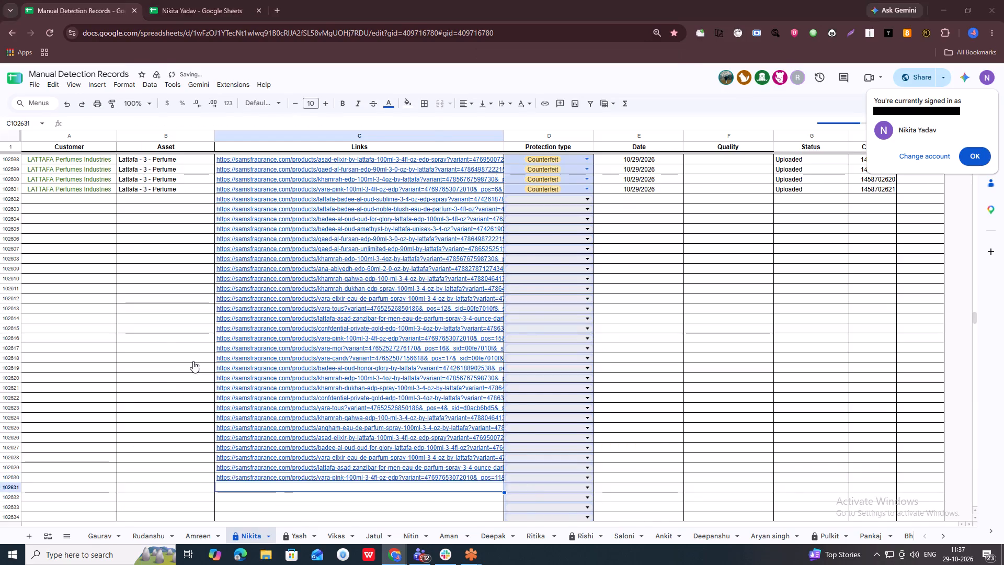
key(Right)
right_click(343, 249)
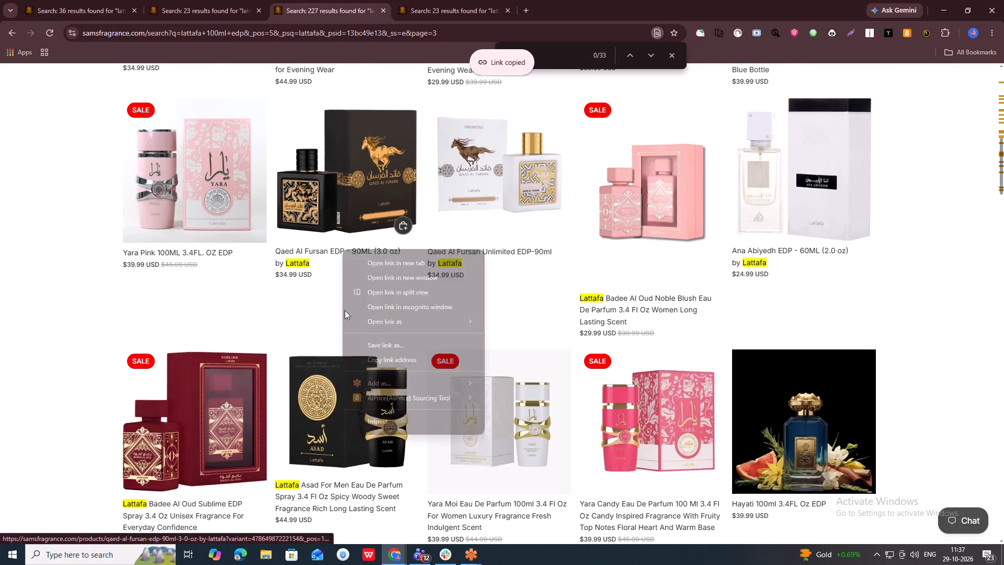
click(363, 355)
key(alt+Tab)
key(ctrl+v)
key(Down)
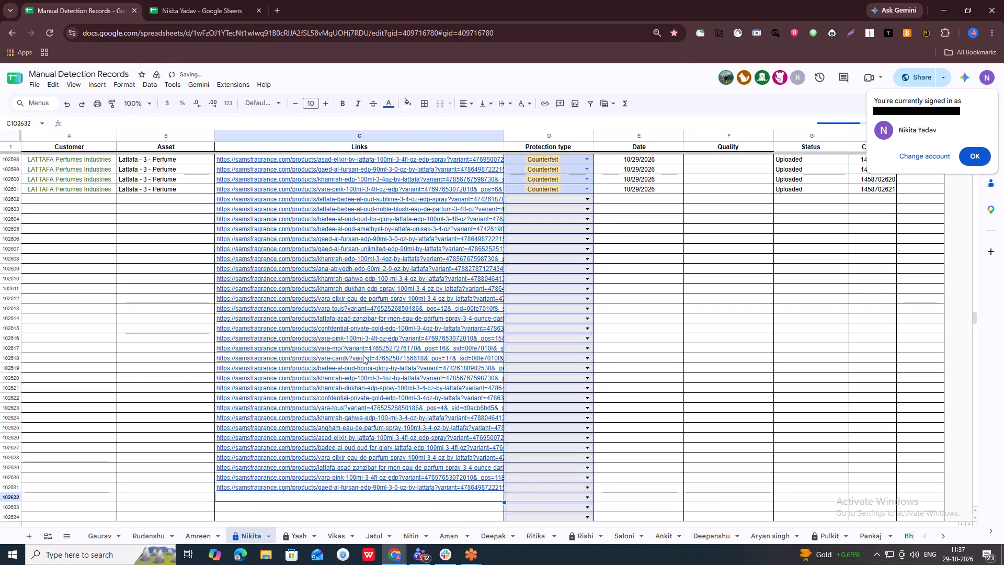
Copy the Qaed Al Fursan Unlimited EDP-90ml listing's link into the next empty Links cell of the records sheet.
key(alt+Tab)
key(Right)
right_click(494, 255)
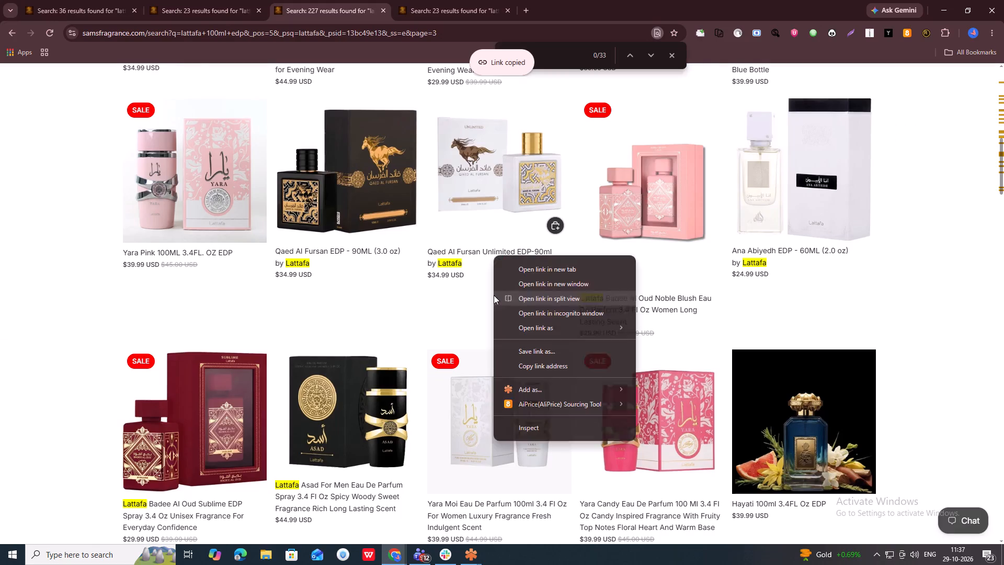
click(514, 366)
key(alt+Tab)
key(ctrl+v)
key(Down)
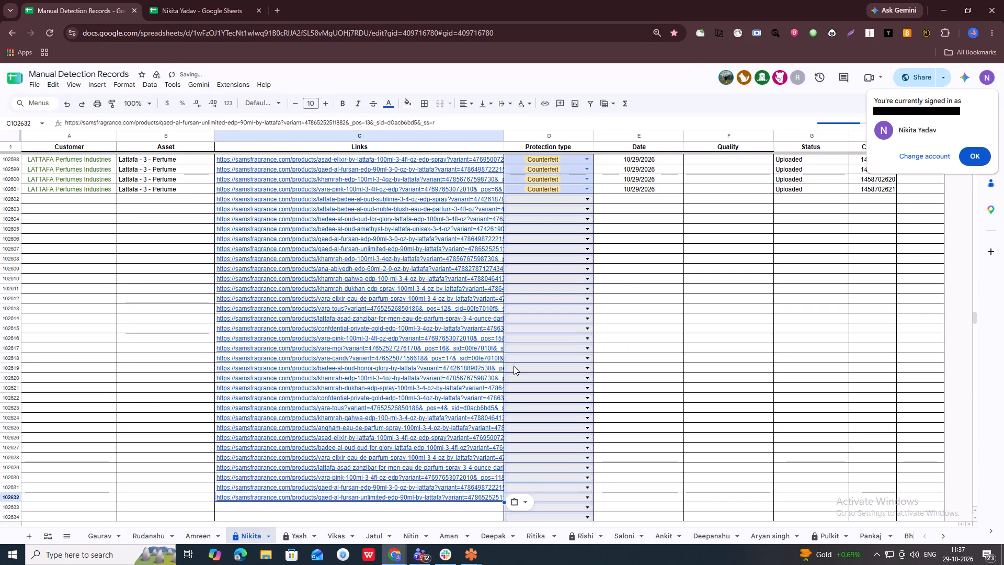
Copy the Badee Al Oud Noble Blush Eau De Parfum listing's link into the next empty Links cell of the records sheet.
key(alt+Tab)
key(Right)
right_click(652, 304)
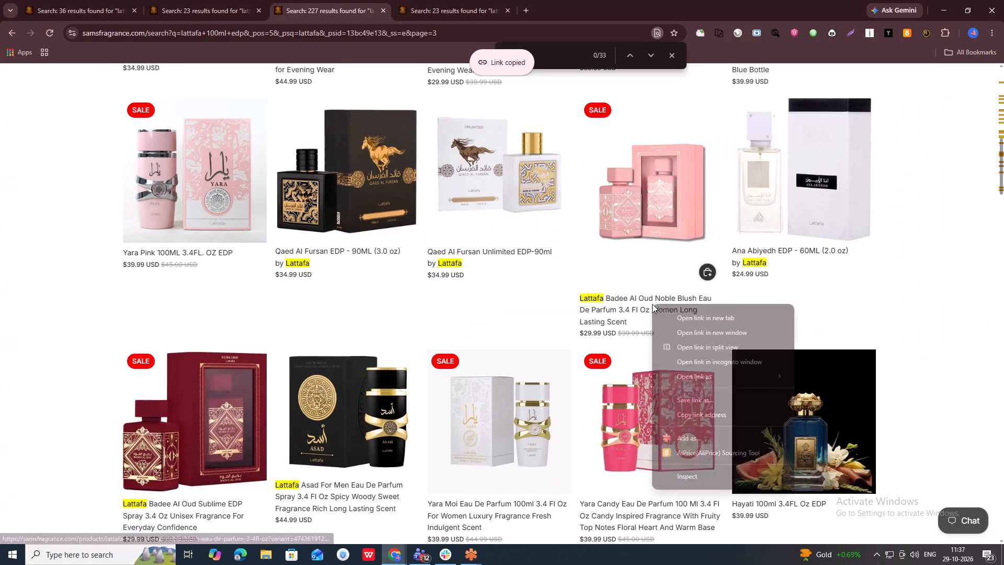
click(673, 412)
key(alt+Tab)
key(Down)
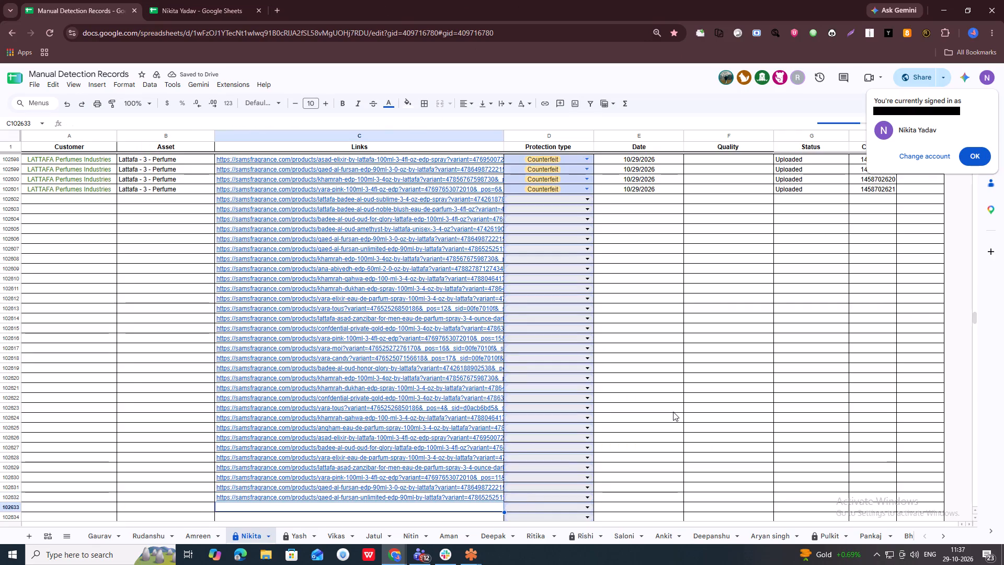
key(ctrl+v)
key(Down)
Copy the Ana Abiyedh EDP - 60ML listing's link into the next empty Links cell of the records sheet.
key(alt+Tab)
key(Right)
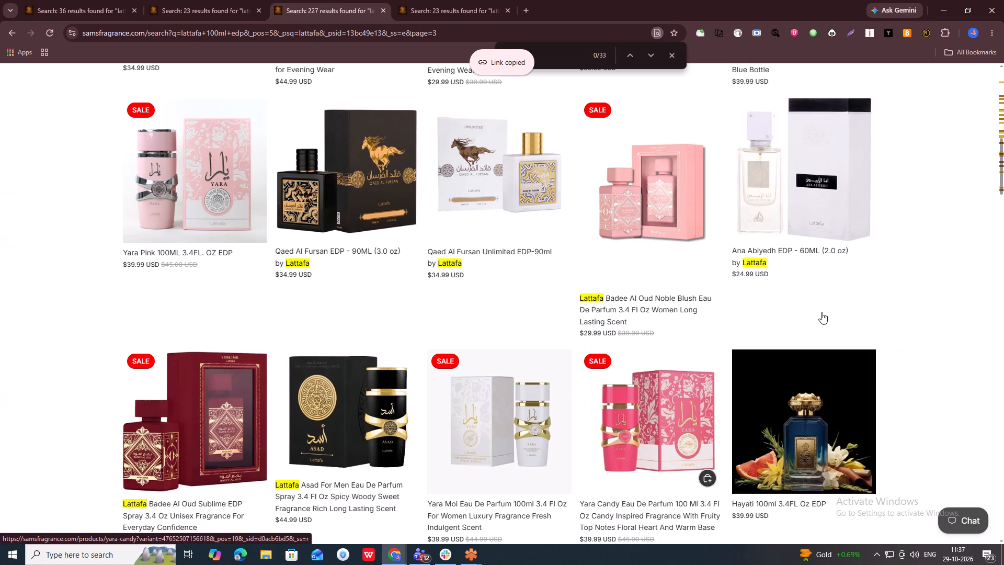
right_click(778, 254)
click(812, 367)
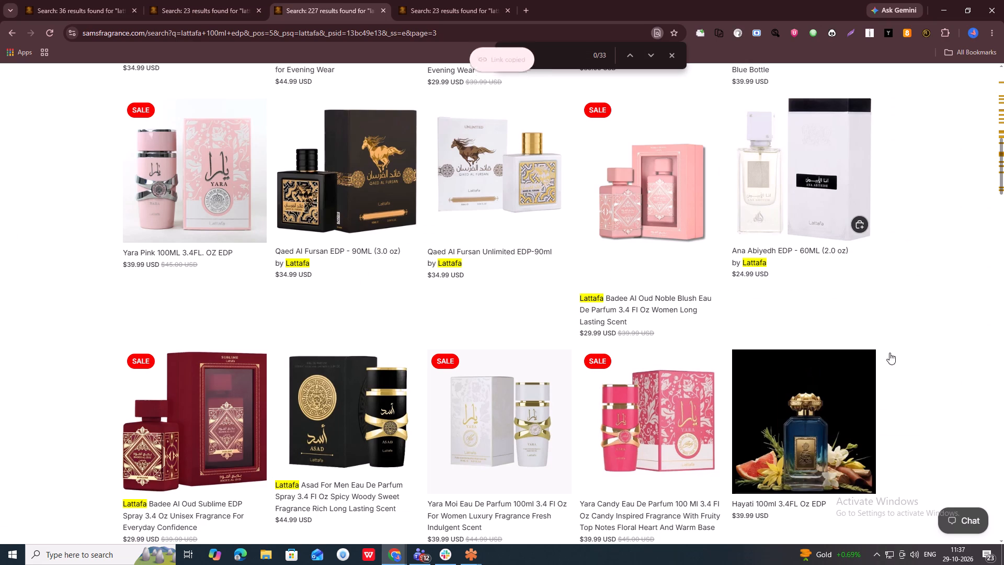
key(alt+Tab)
key(ctrl+v)
key(Down)
Copy the Badee Al Oud Sublime EDP Spray listing's link into the next empty Links cell of the records sheet.
key(alt+Tab)
key(Down)
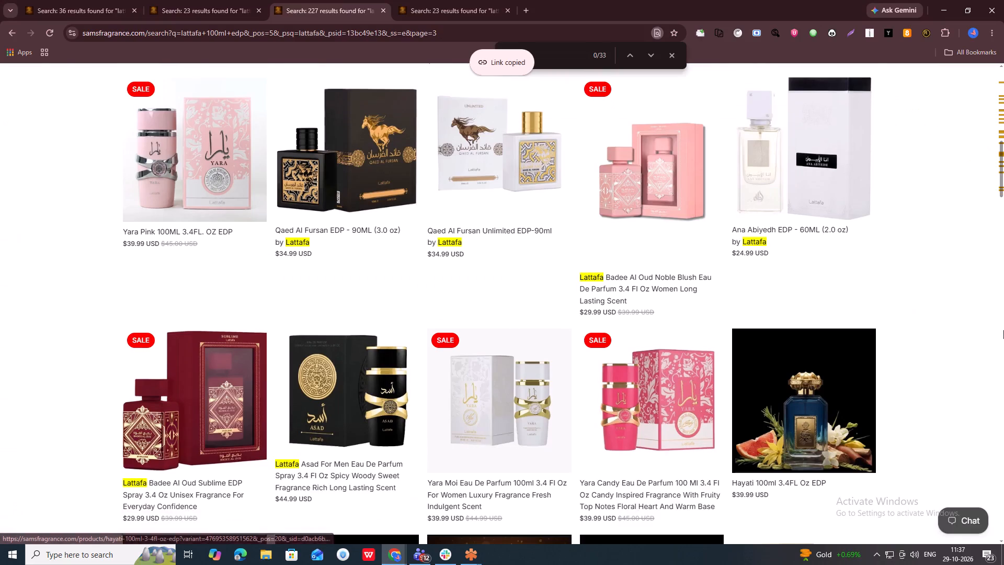
scroll(501, 382, down, 3)
right_click(190, 331)
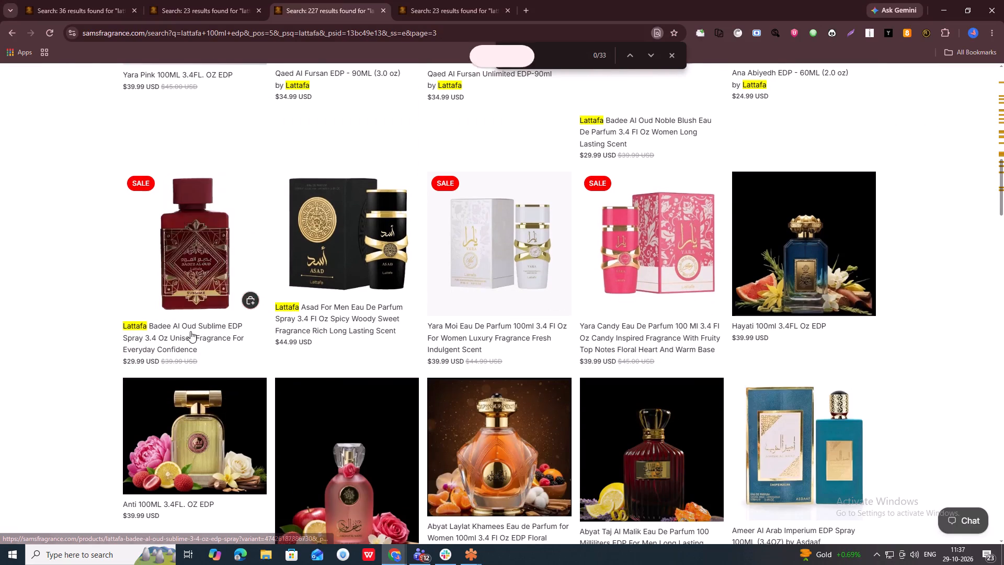
click(213, 443)
key(alt+Tab)
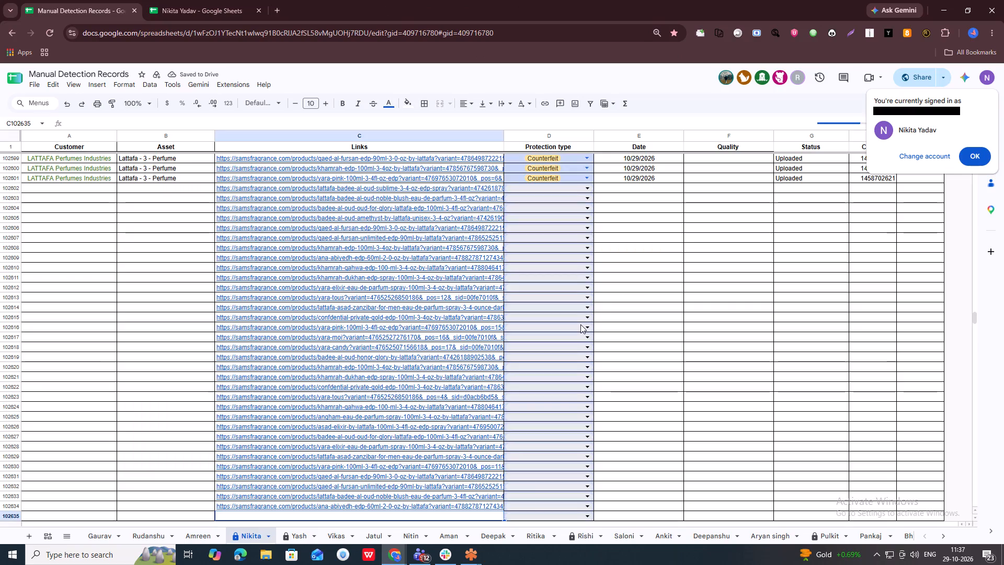
key(ctrl+v)
key(Down)
Copy the Asad For Men Eau De Parfum Spray listing's link into the next empty Links cell of the records sheet.
key(alt+Tab)
key(Right)
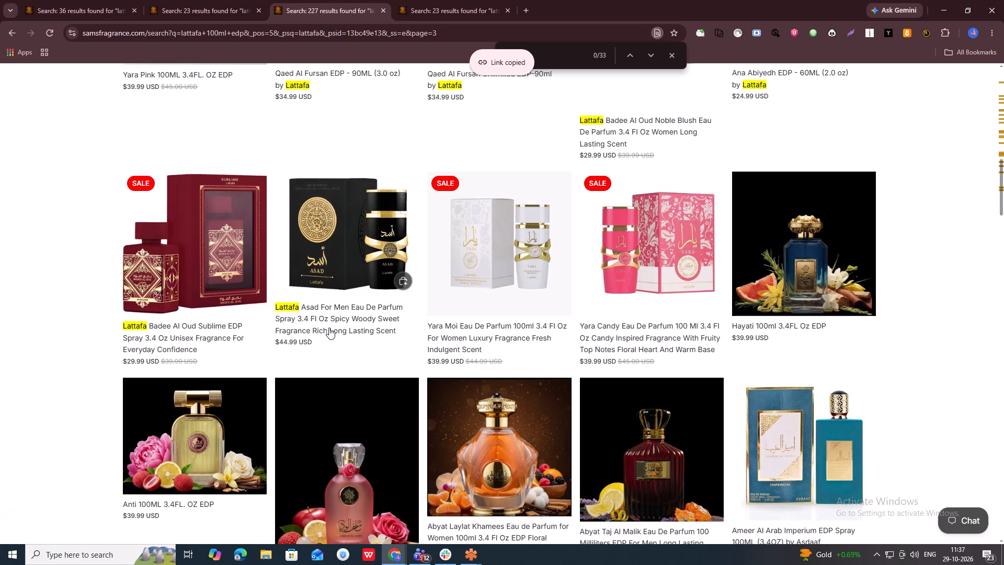
right_click(328, 321)
click(358, 429)
key(alt+Tab)
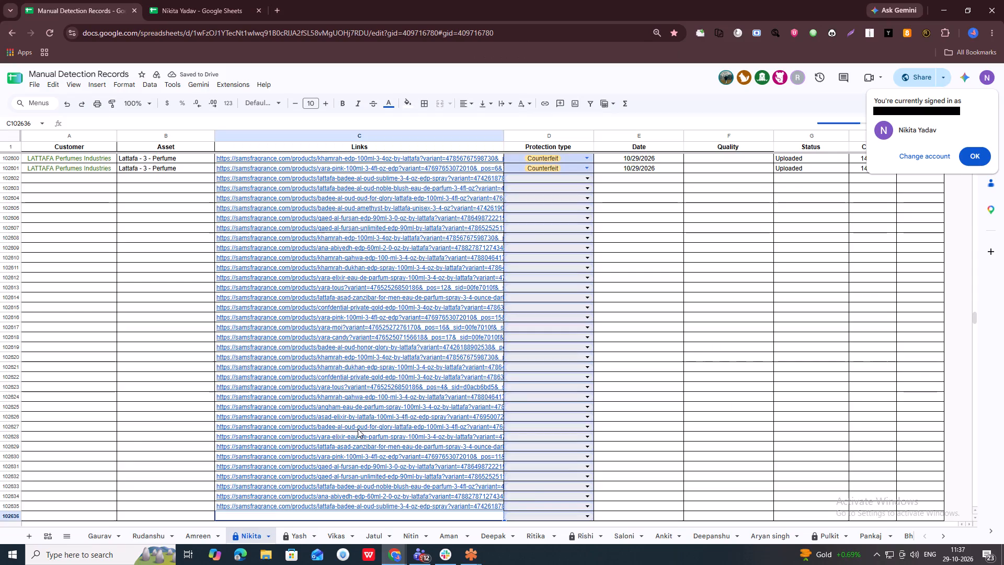
key(ctrl+v)
key(Down)
Copy the Yara Moi Eau De Parfum 100ml listing's link into the next empty Links cell of the records sheet.
key(alt+Tab)
key(Right)
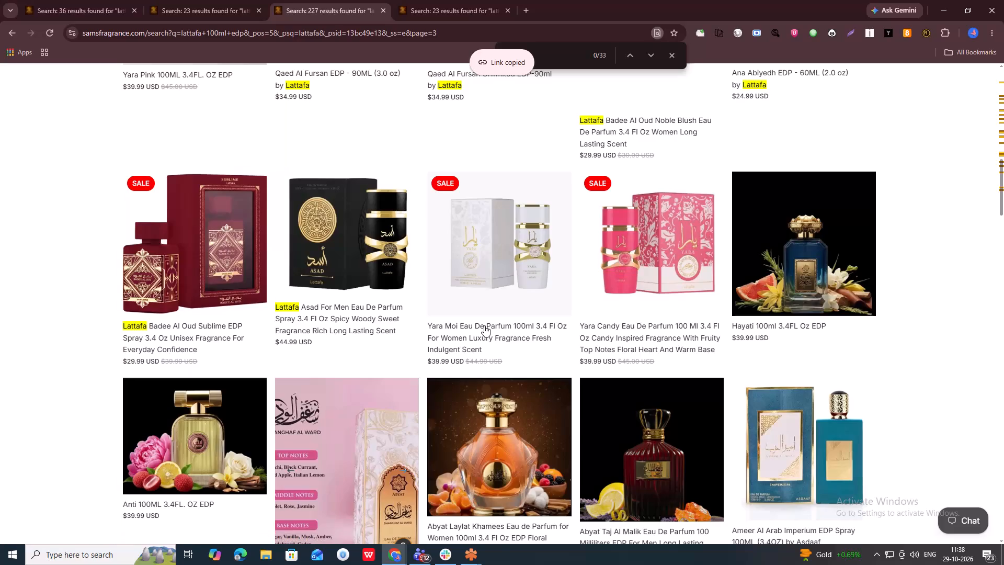
right_click(484, 325)
click(520, 434)
key(alt+Tab)
key(ctrl+v)
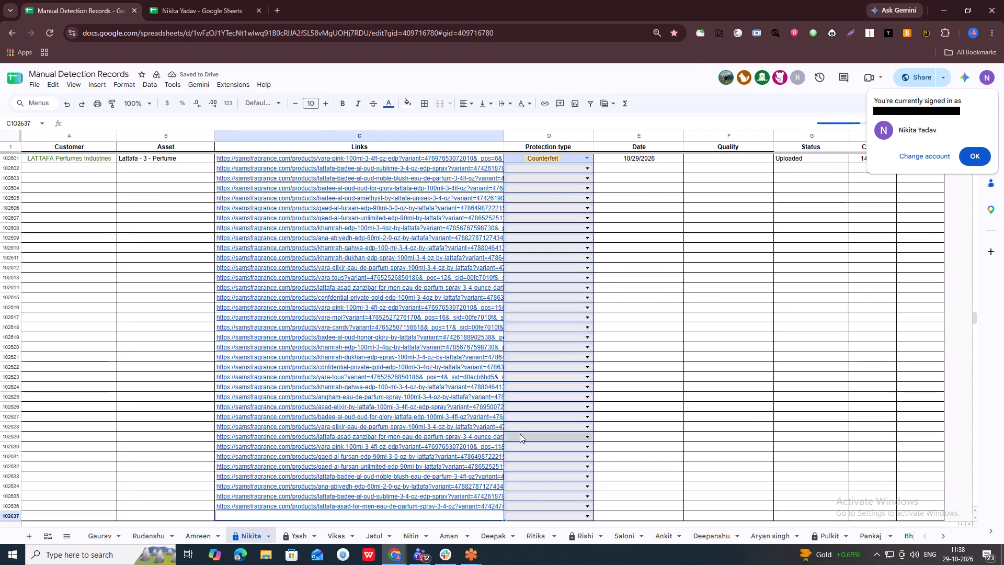
Copy the Yara Candy Eau De Parfum 100 Ml listing's link into the next empty Links cell of the records sheet.
key(Down)
key(alt+Tab)
key(Down)
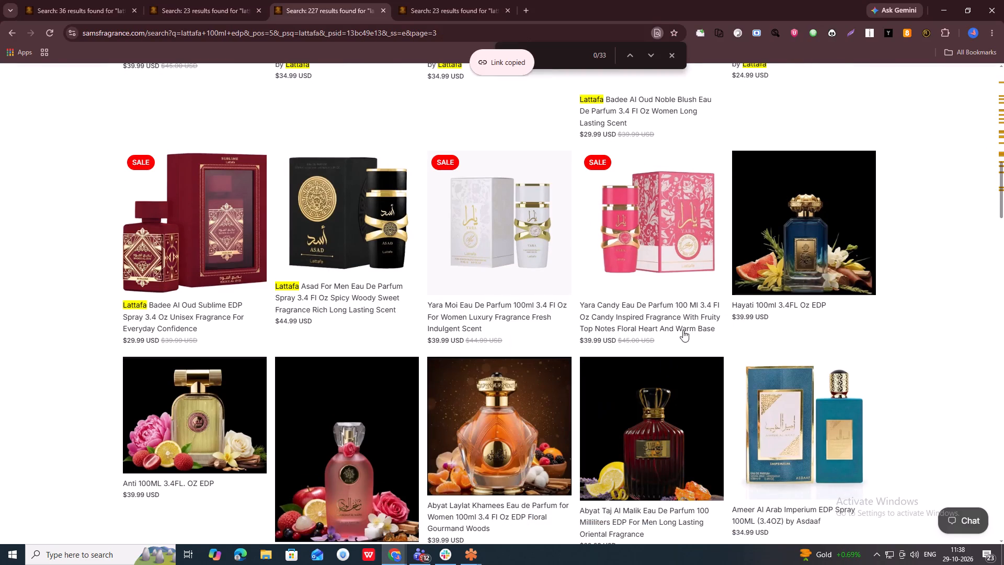
right_click(665, 310)
click(692, 419)
key(alt+Tab)
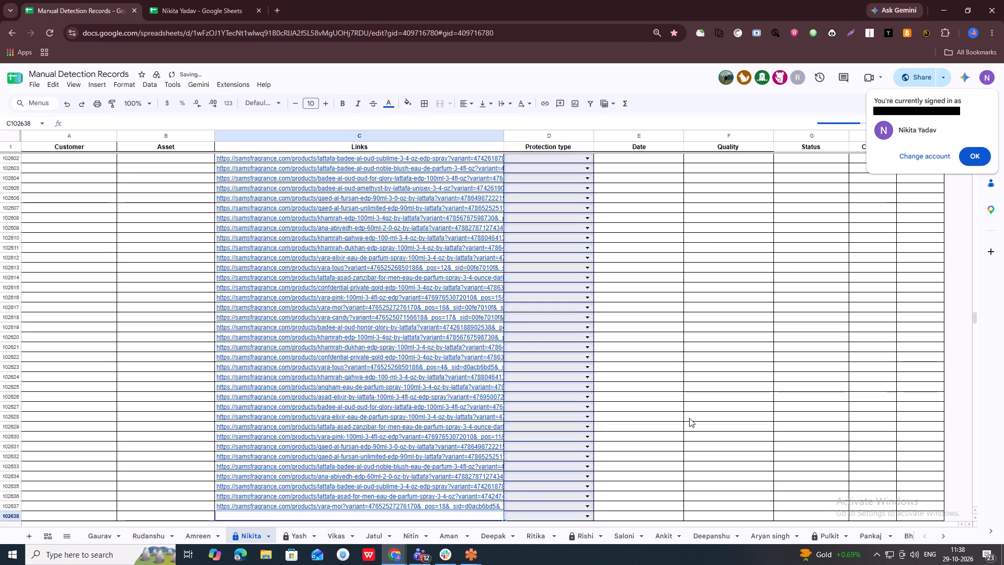
key(ctrl+v)
key(Down)
Examine the rest of the store's "lattafa 100ml edp" search results for further Lattafa listings, down to the page footer.
key(alt+Tab)
key(Down)
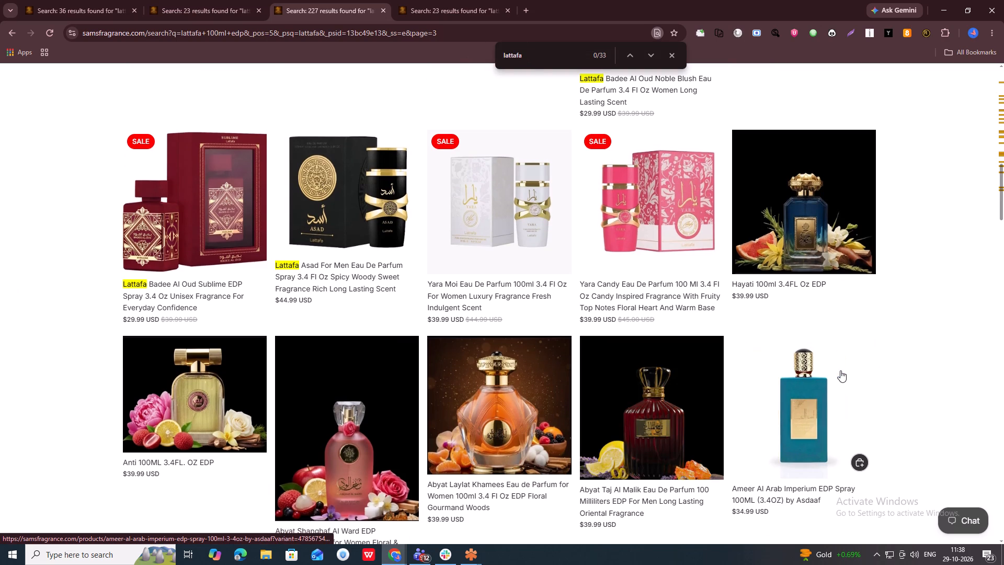
scroll(880, 379, down, 8)
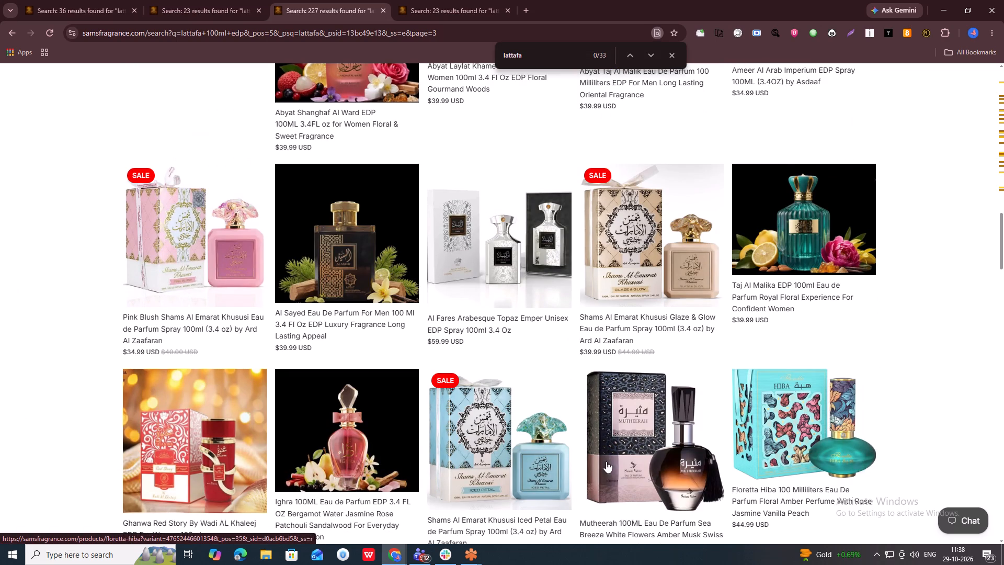
scroll(631, 421, down, 6)
scroll(206, 289, up, 2)
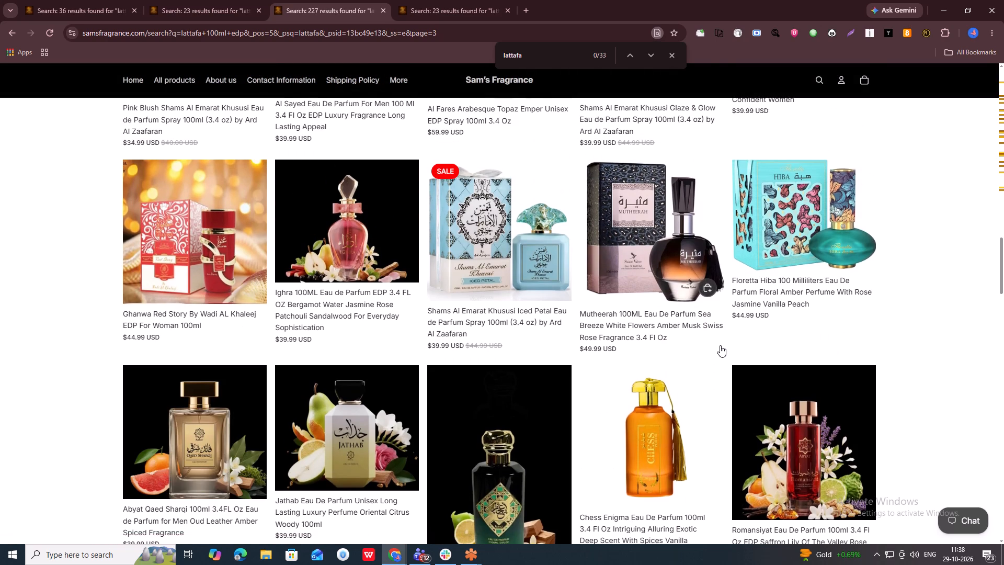
scroll(707, 343, down, 8)
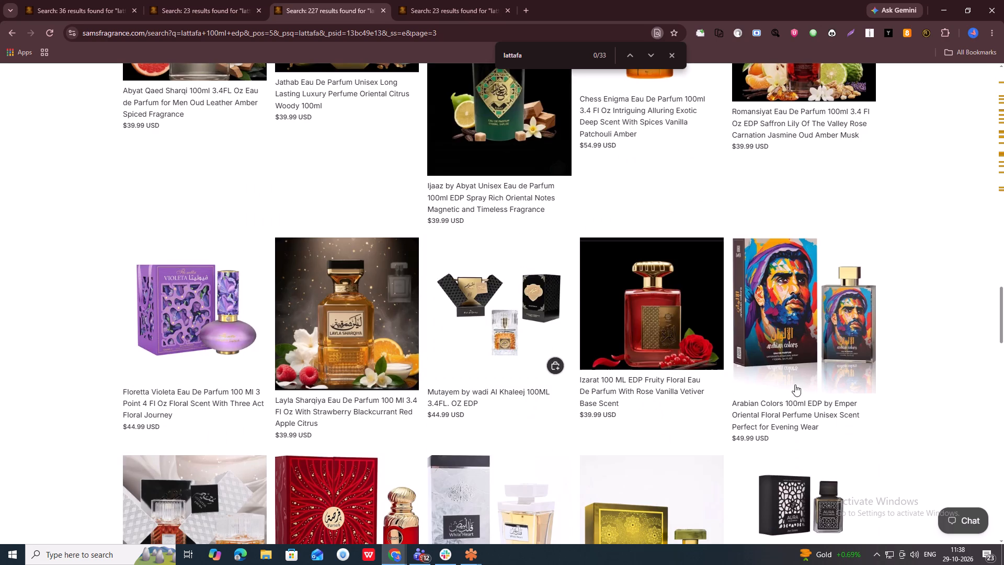
scroll(805, 383, down, 6)
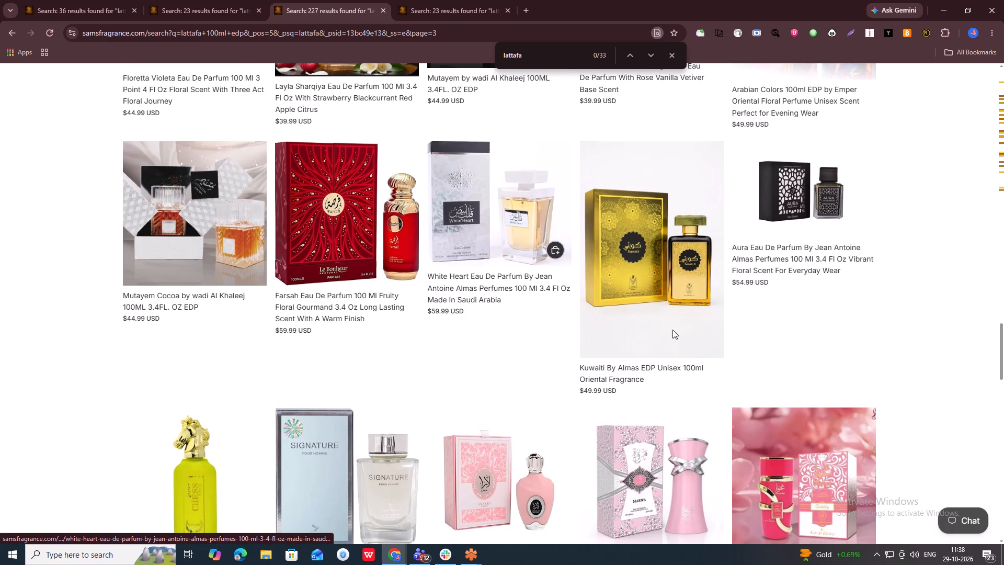
scroll(701, 343, down, 4)
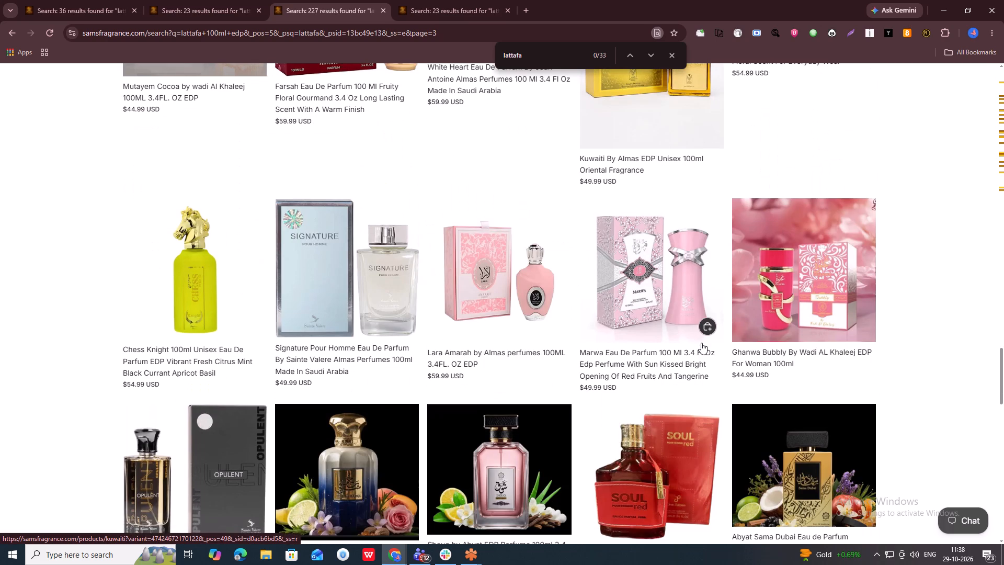
scroll(702, 343, down, 5)
scroll(702, 343, up, 6)
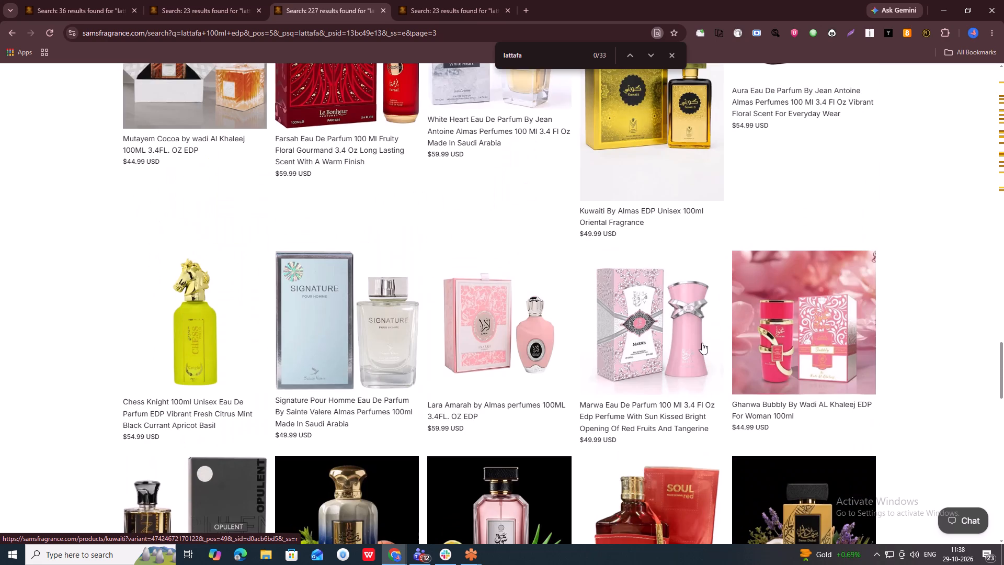
scroll(702, 343, down, 7)
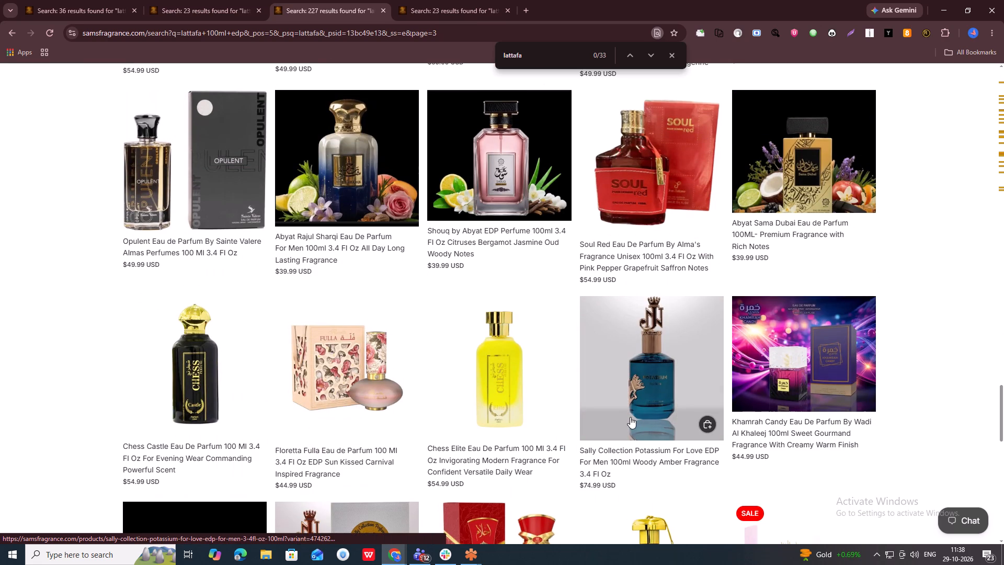
scroll(633, 414, down, 5)
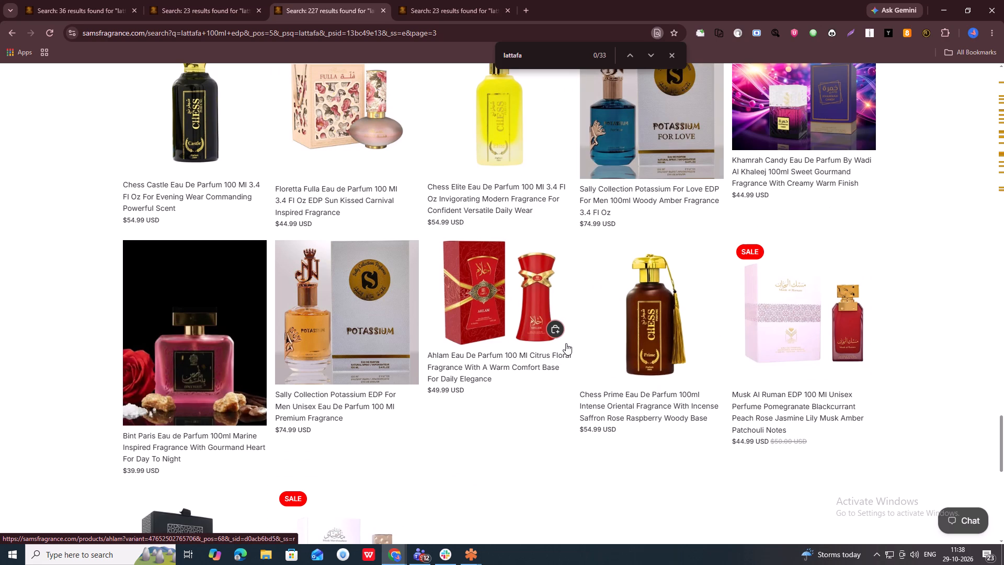
scroll(566, 343, down, 8)
scroll(566, 342, up, 6)
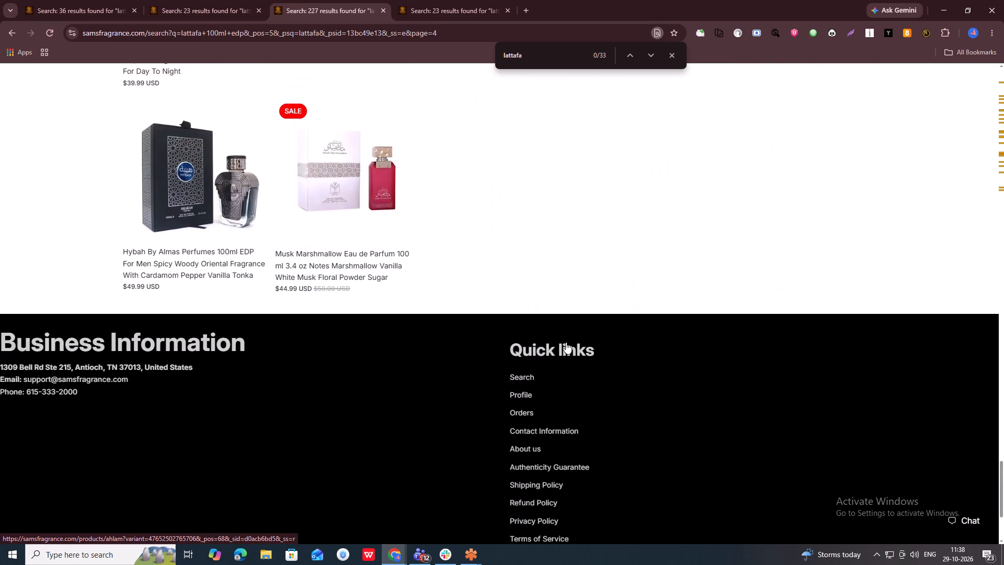
Copy all newly added store links in the Links column of the records sheet, rows 102602 to 102638.
key(alt+Tab)
key(Up)
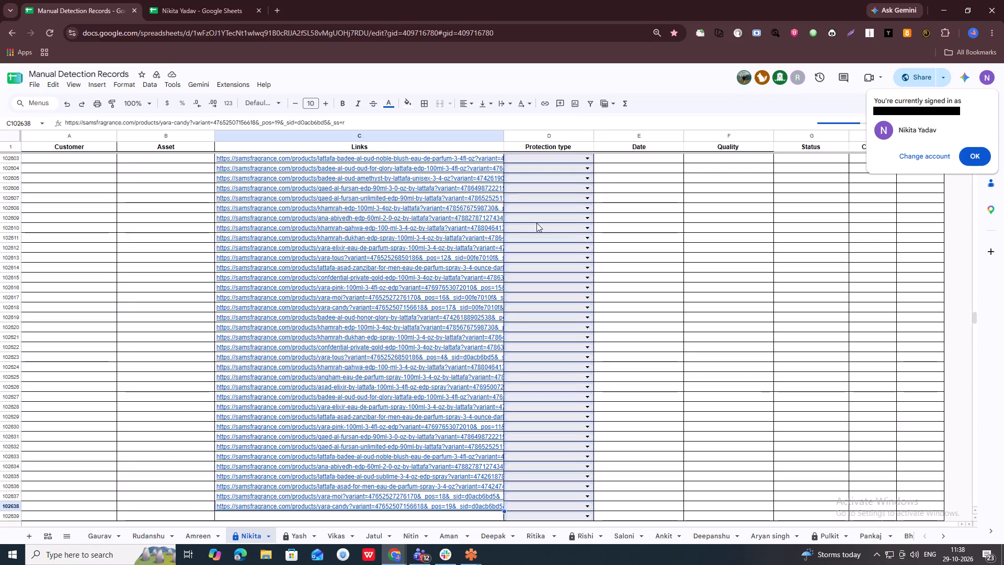
key(Right)
key(ctrl+Up)
key(Down)
key(Left)
key(ctrl+shift+Down)
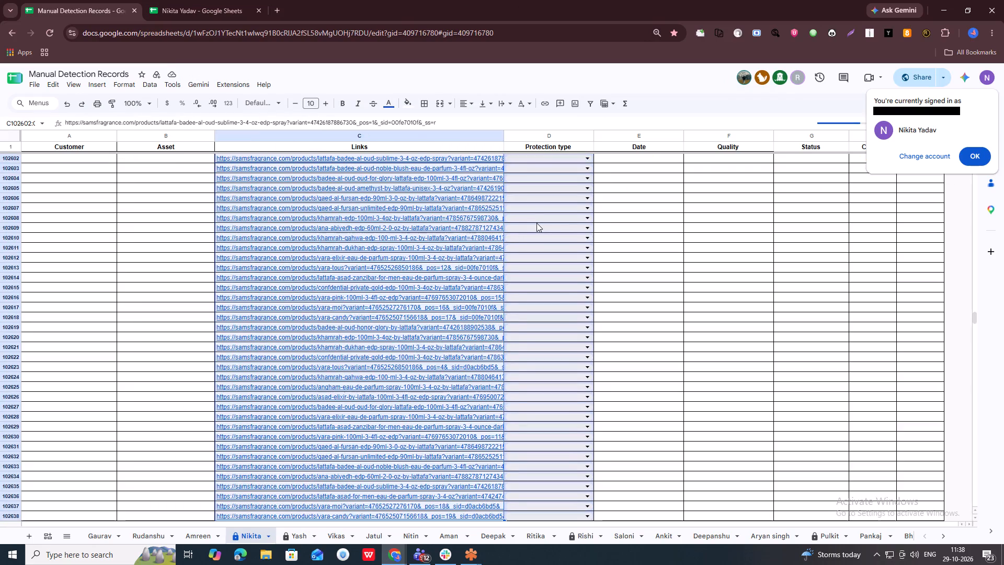
scroll(537, 223, down, 1)
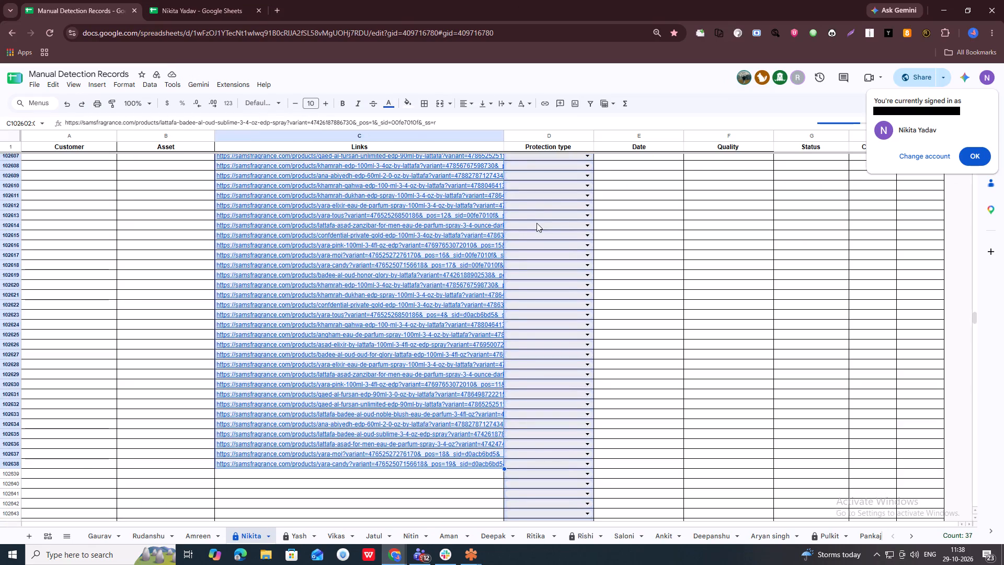
key(ctrl+c)
key(ctrl+c)
key(ctrl+c)
key(ctrl+c)
key(ctrl+c)
key(ctrl+c)
key(ctrl+c)
key(ctrl+c)
key(ctrl+c)
key(ctrl+c)
key(ctrl+c)
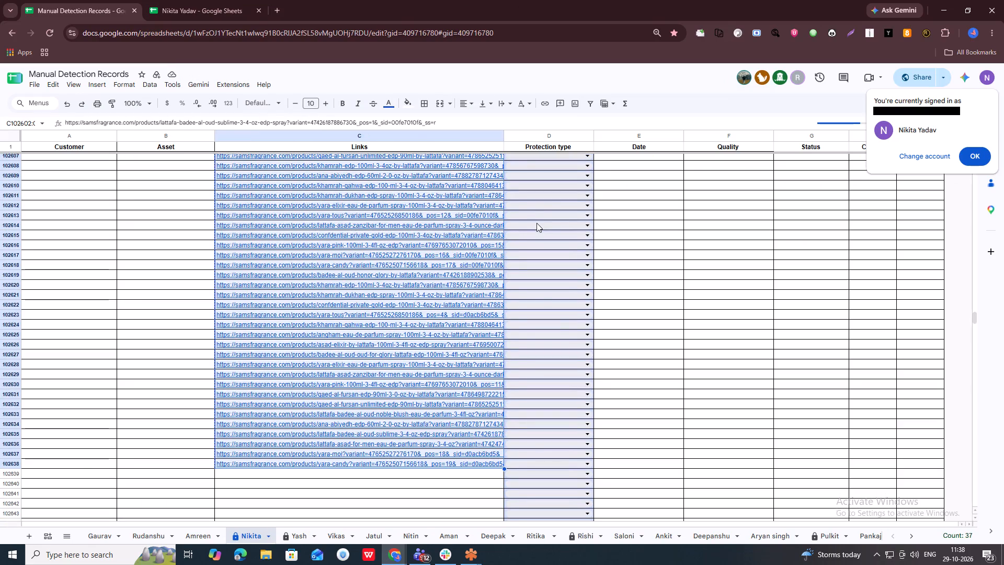
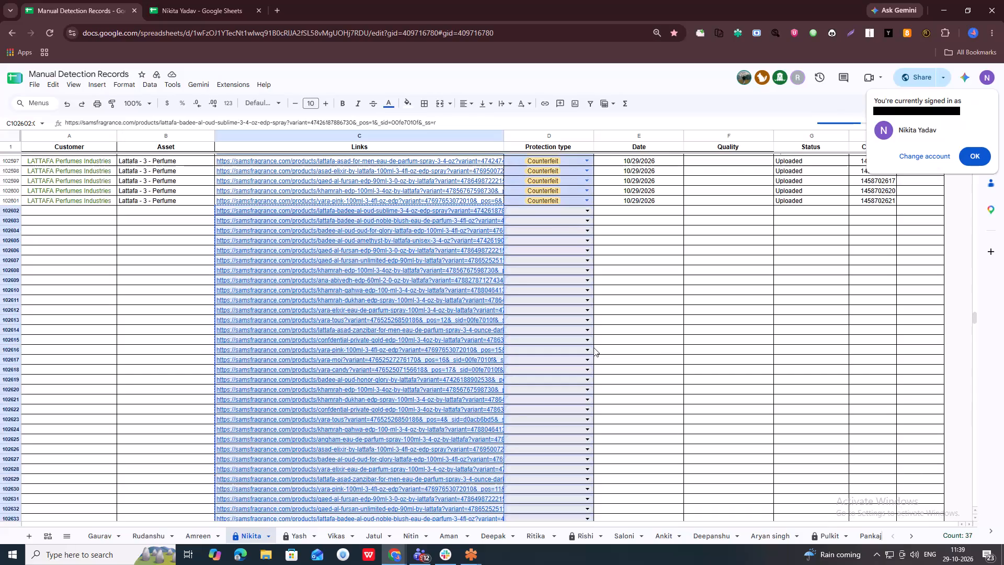
Copy the selected samsfragrance.com links from the Nikita sheet into the Detection Links field of the Red Points new incident form.
key(ctrl+c)
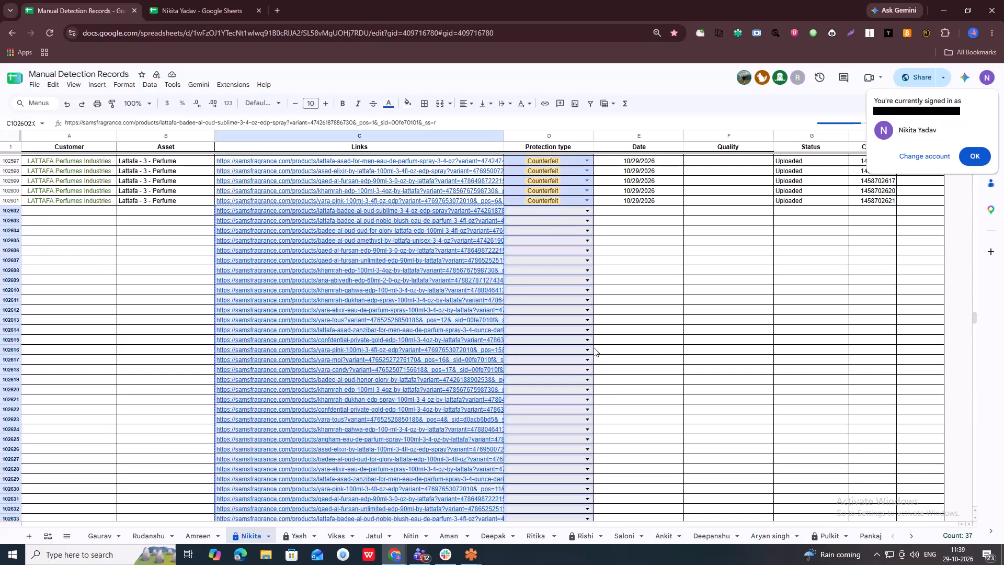
key(alt+Tab)
key(alt+Tab)
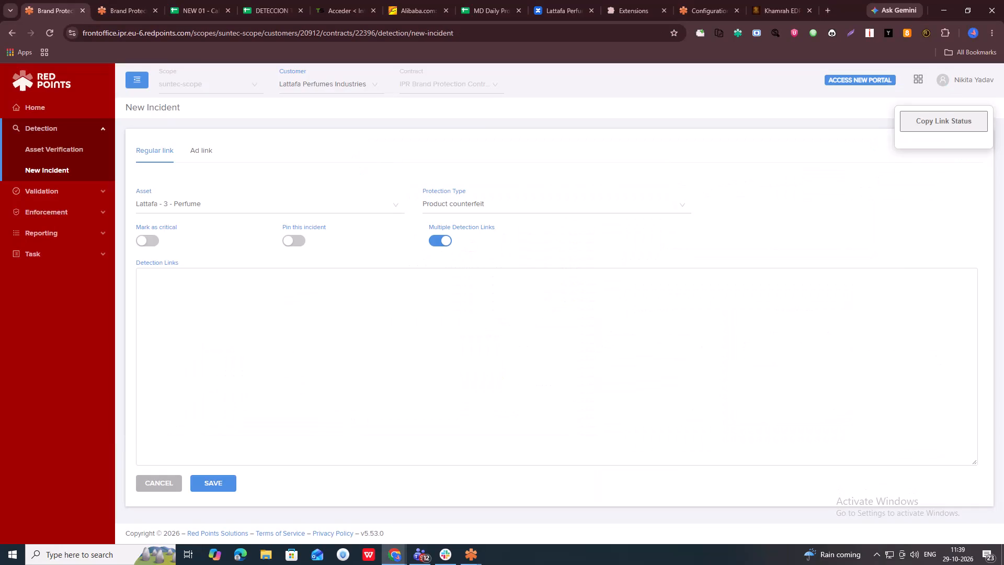
click(375, 344)
key(ctrl+v)
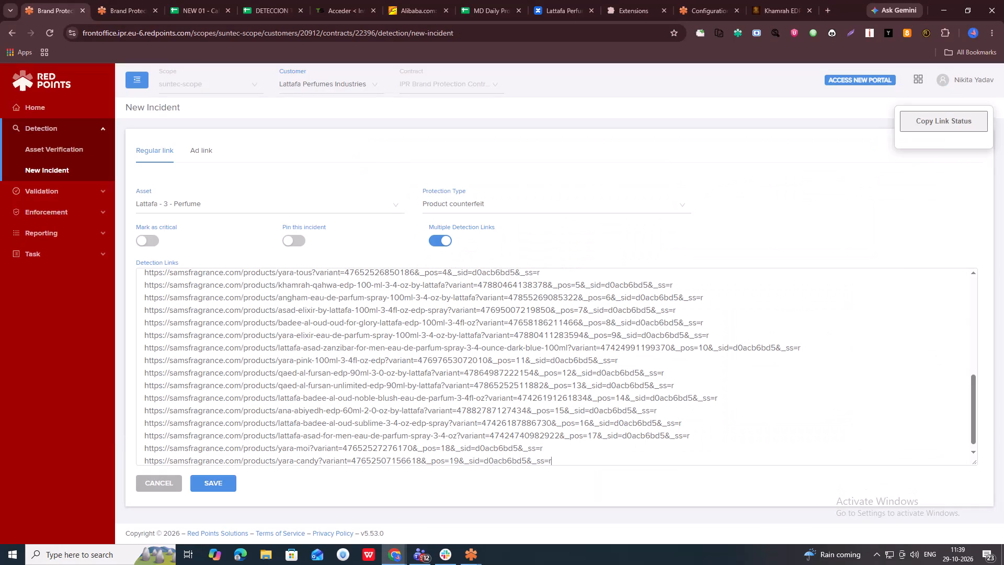
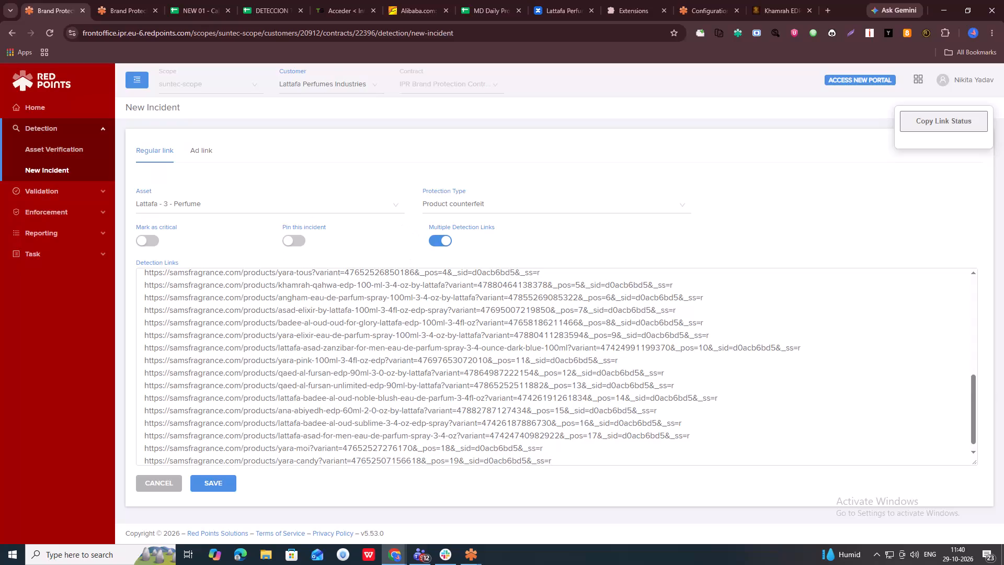
Save the new incident with the samsfragrance.com detection links and check the creation status listed for each link.
click(218, 486)
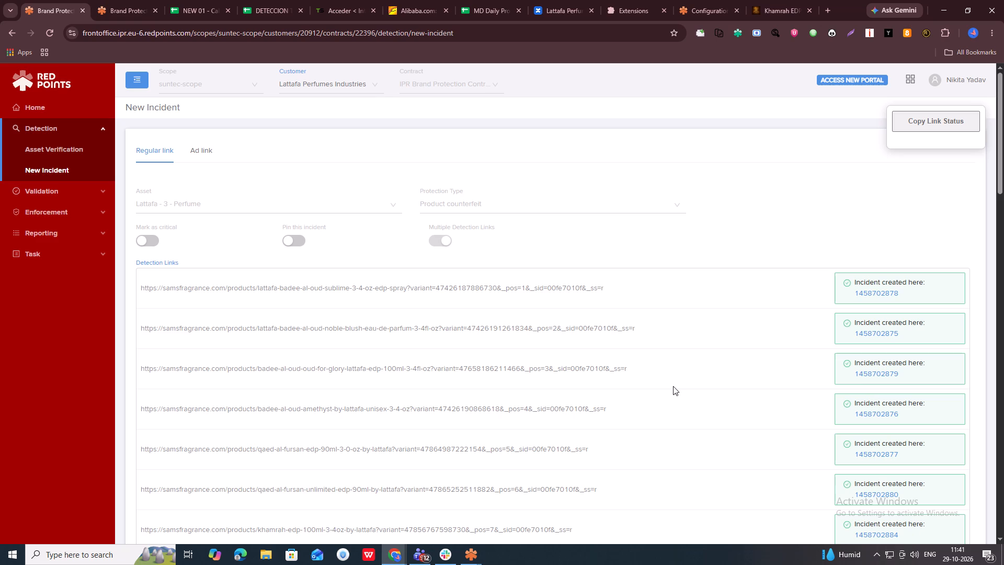
scroll(673, 386, down, 20)
scroll(673, 386, down, 6)
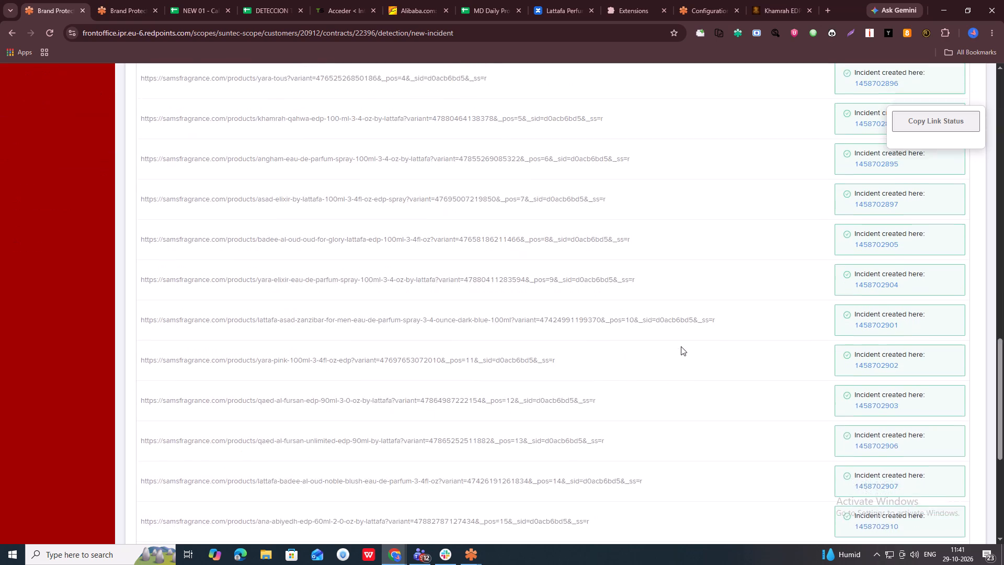
scroll(681, 346, down, 8)
scroll(409, 432, up, 1)
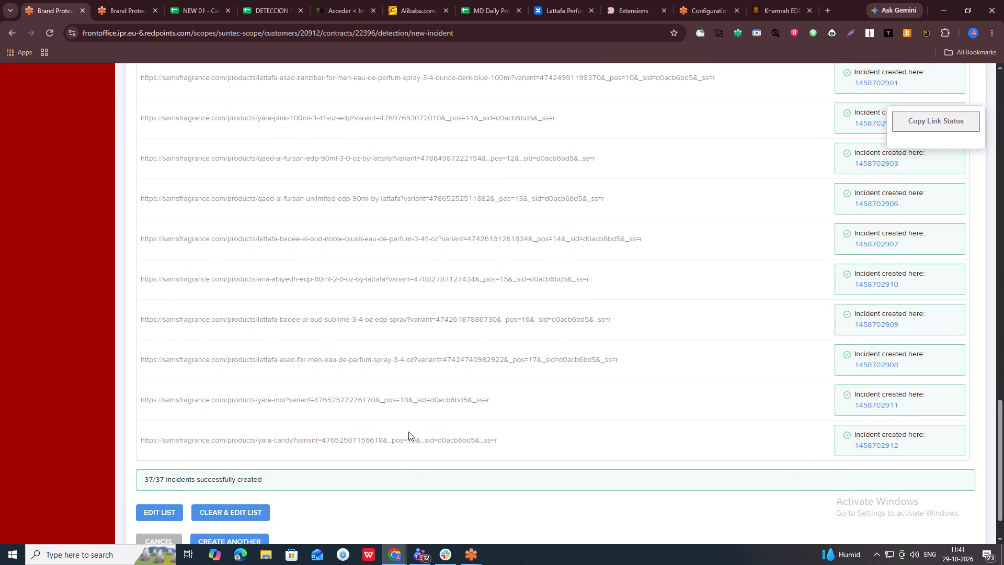
Copy the link status of the created incidents and paste it into the Nikita sheet from cell F102602.
key(alt+Tab)
key(alt+Tab)
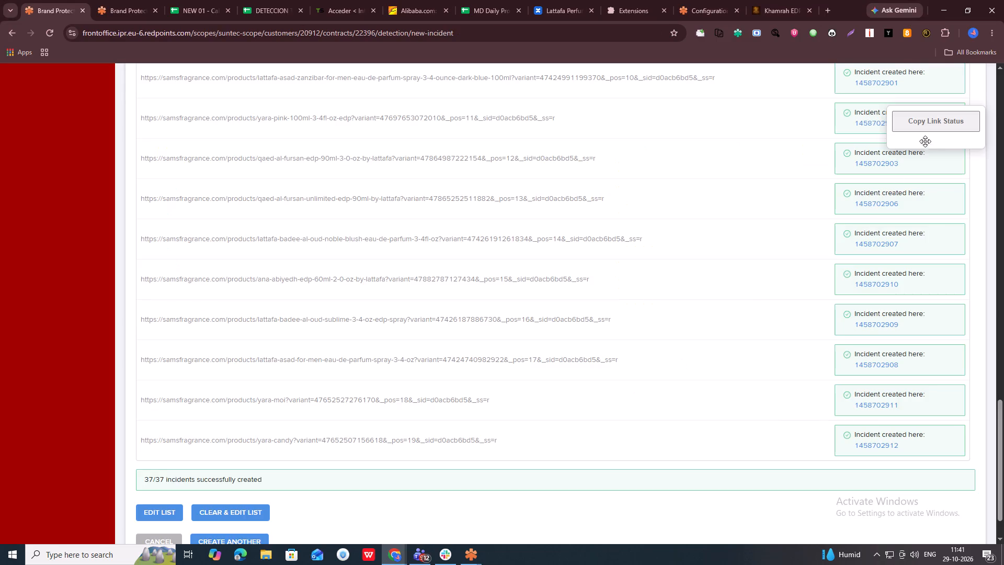
click(928, 130)
key(alt+Tab)
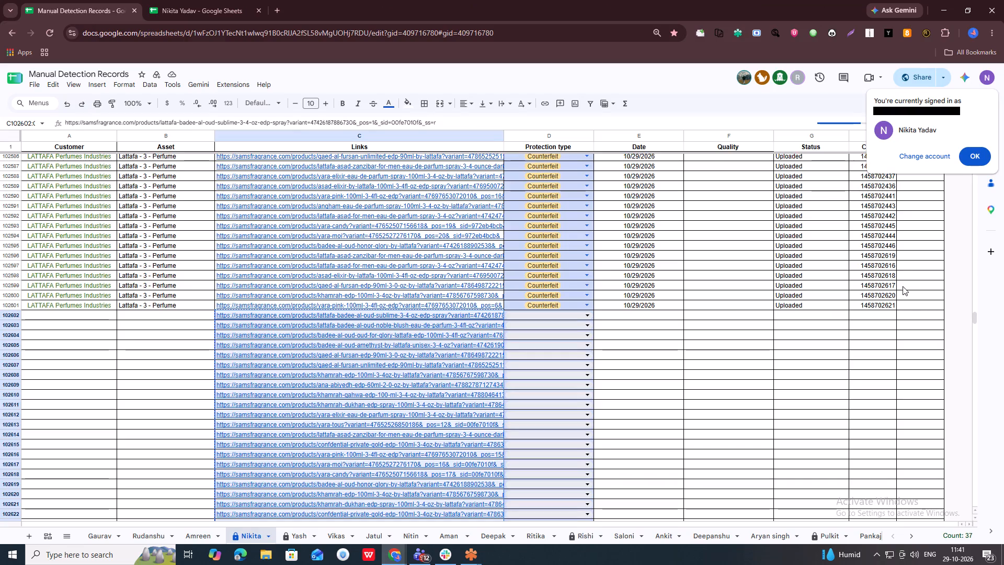
click(725, 314)
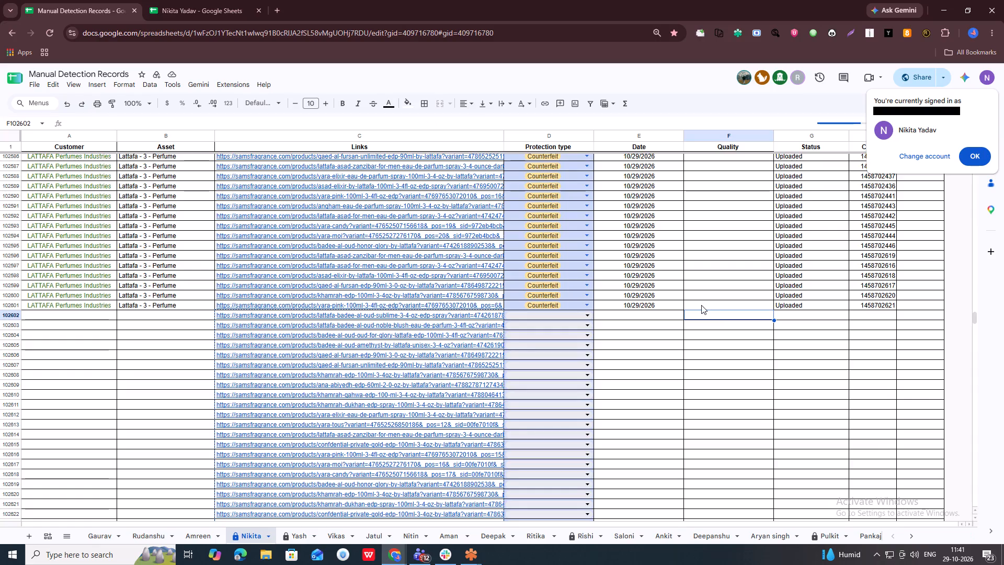
key(ctrl+v)
Clear the pasted header cells Link, Status and Incident Id's from row 102602.
key(Left)
key(Right)
key(shift+Right)
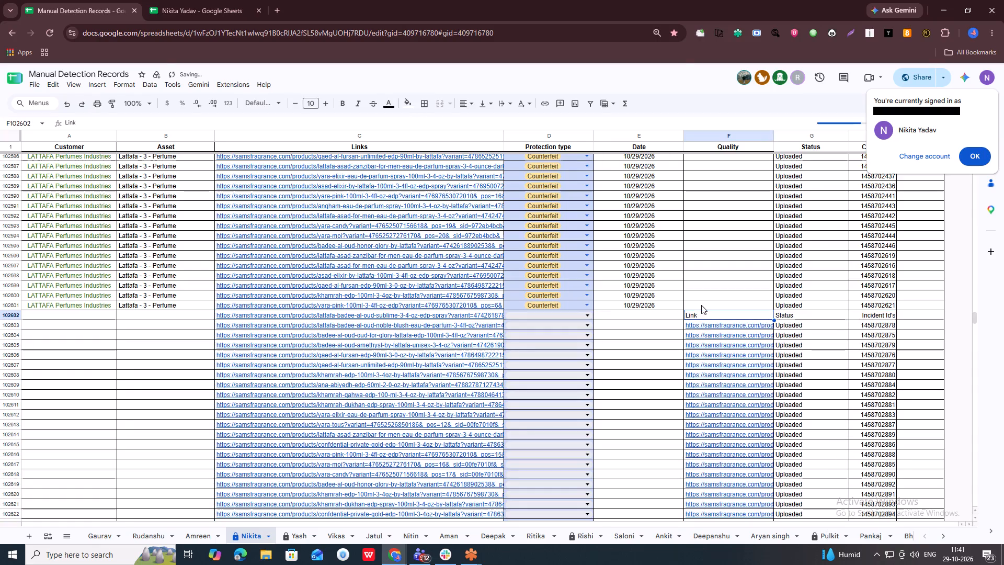
key(shift+Right)
key(Delete)
Delete the pasted duplicate links from the Quality column, from row 102603 down to row 102639.
key(Down)
key(ctrl+shift+Down)
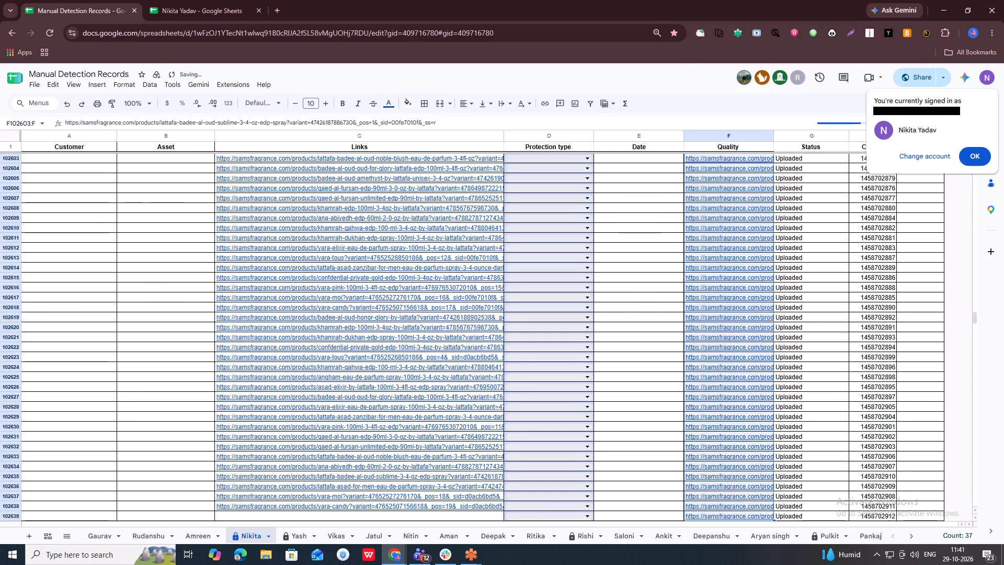
key(Delete)
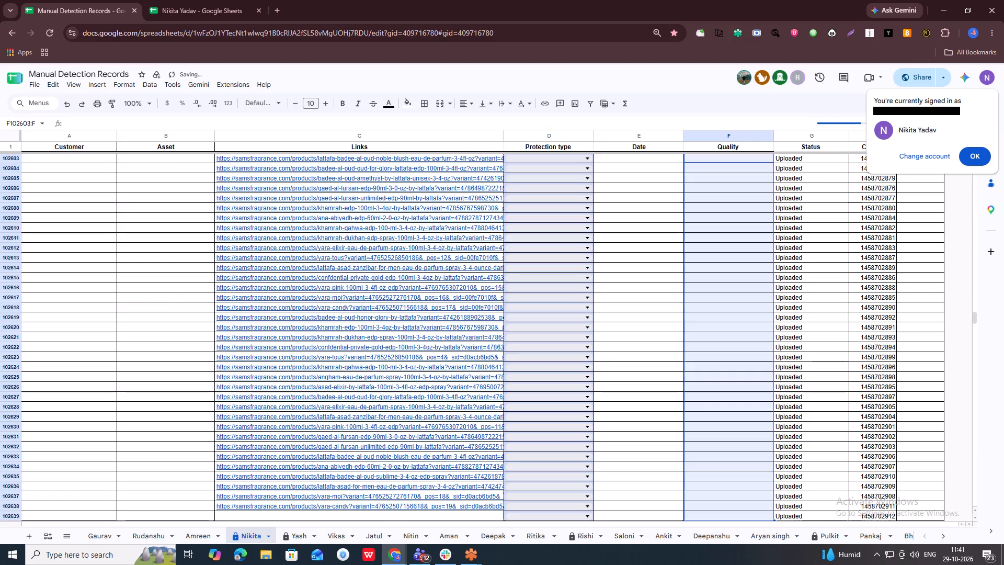
scroll(608, 365, down, 2)
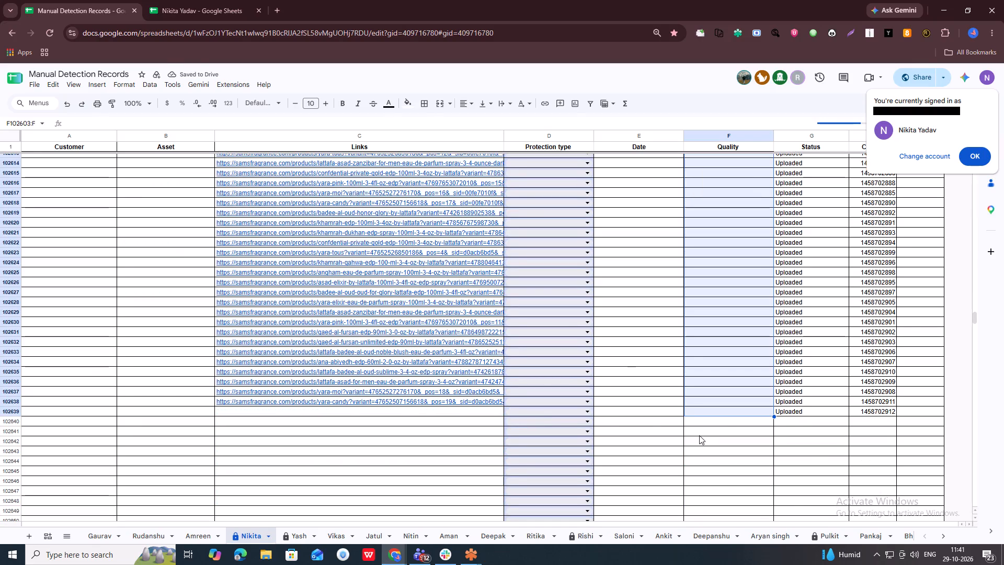
scroll(699, 435, up, 4)
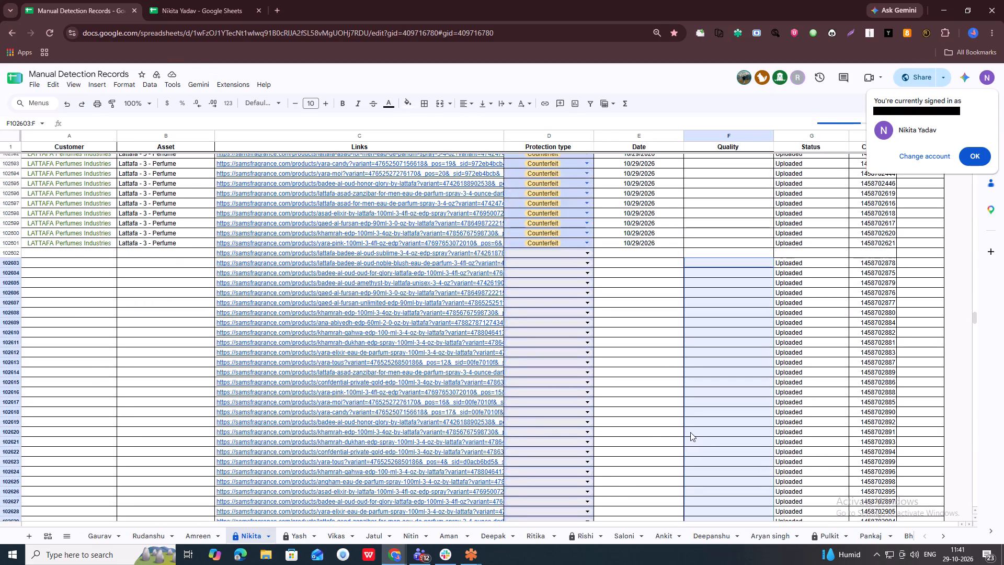
Move the pasted Uploaded statuses and incident IDs up one row so they start at row 102602.
key(Right)
key(shift+Right)
key(ctrl+shift+Down)
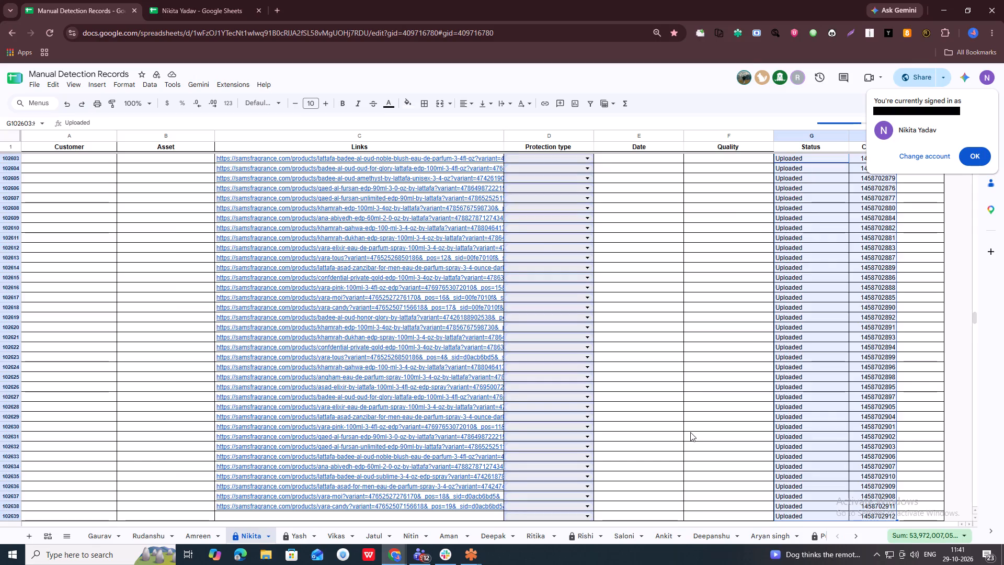
key(ctrl+x)
key(Up)
key(ctrl+v)
Fill the protection type Counterfeit and date 10/29/2026 down from row 102601 through row 102638.
key(ctrl+Down)
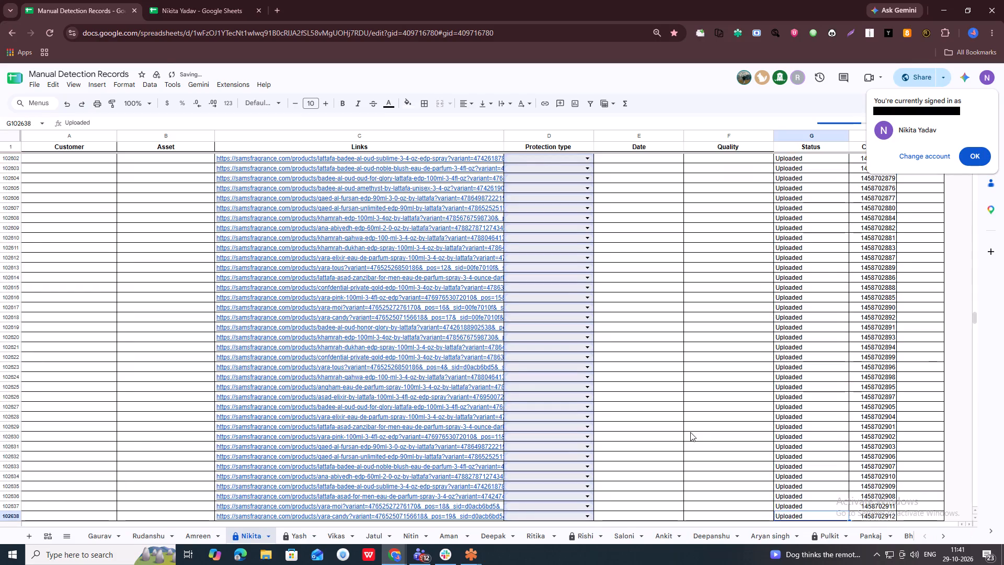
key(Left)
key(Left)
key(Left)
key(shift+Right)
key(ctrl+shift+Up)
key(ctrl+d)
Fill customer LATTAFA Perfumes Industries and asset Lattafa - 3 - Perfume down through row 102638, and go to the empty Links cell C102639.
key(Left)
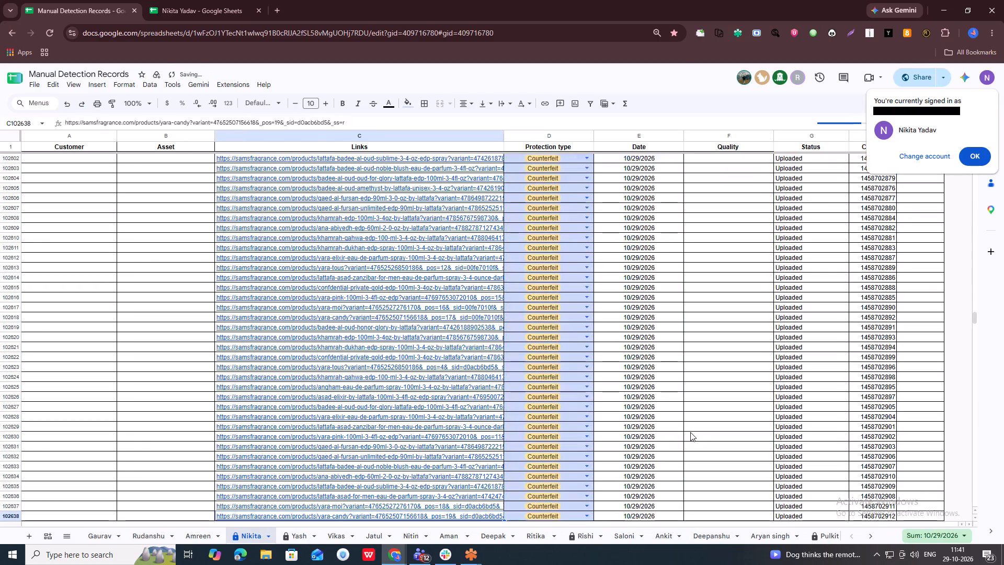
key(Left)
key(Left)
key(Left)
key(shift+Right)
key(ctrl+shift+Up)
key(ctrl+d)
key(Down)
key(Right)
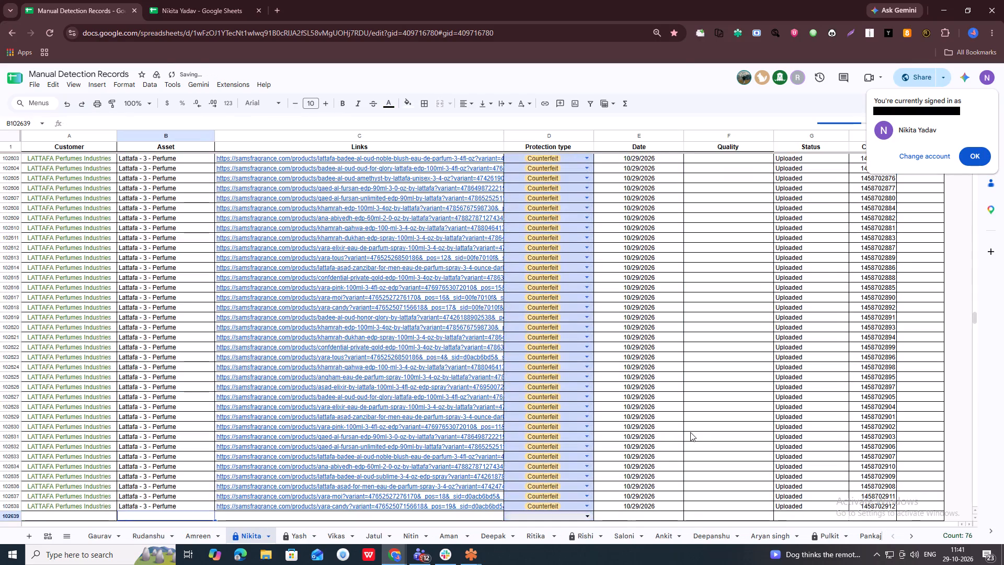
key(Right)
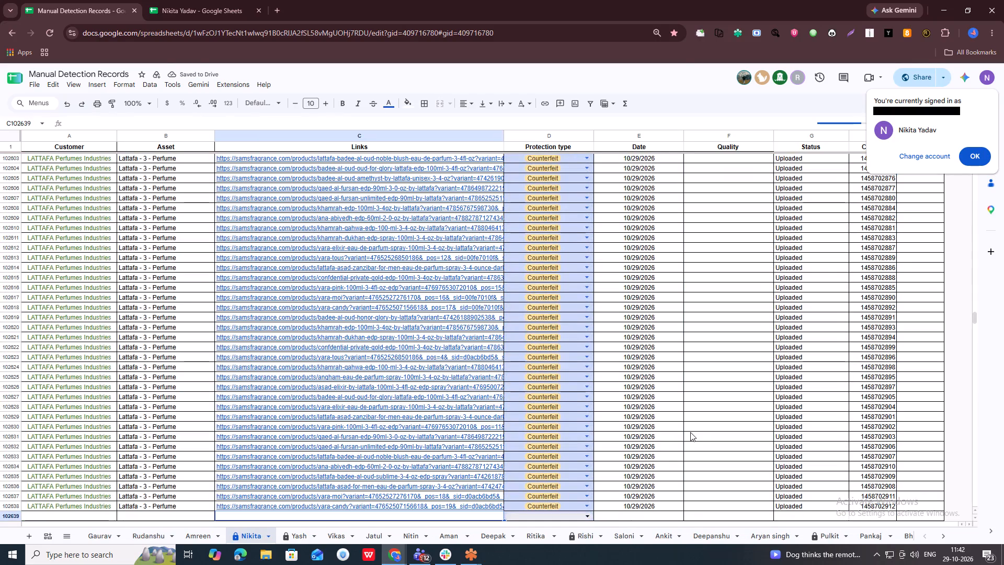
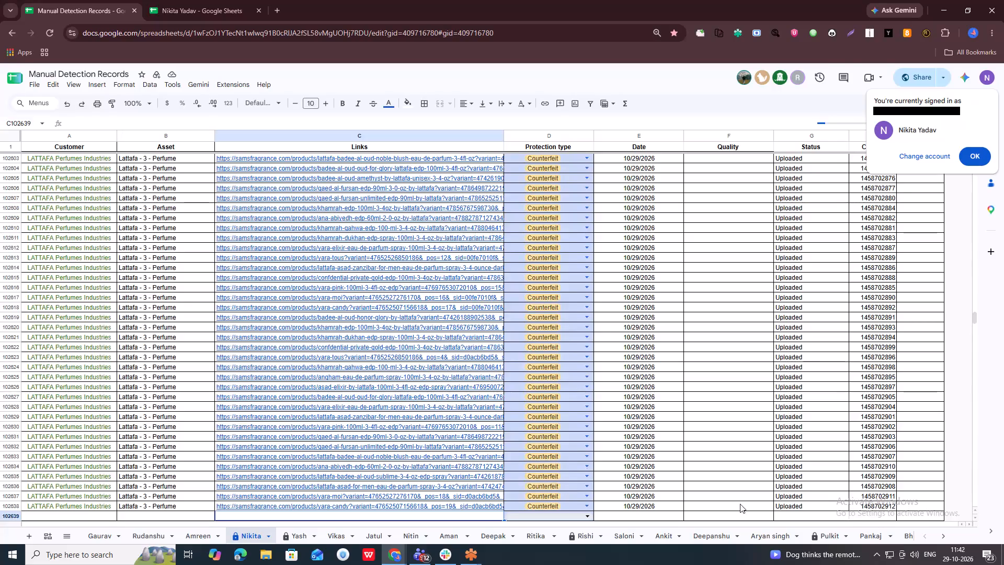
Check the count of Uploaded statuses from row 102638 up to row 102500, and return to the empty Links cell C102639.
click(821, 506)
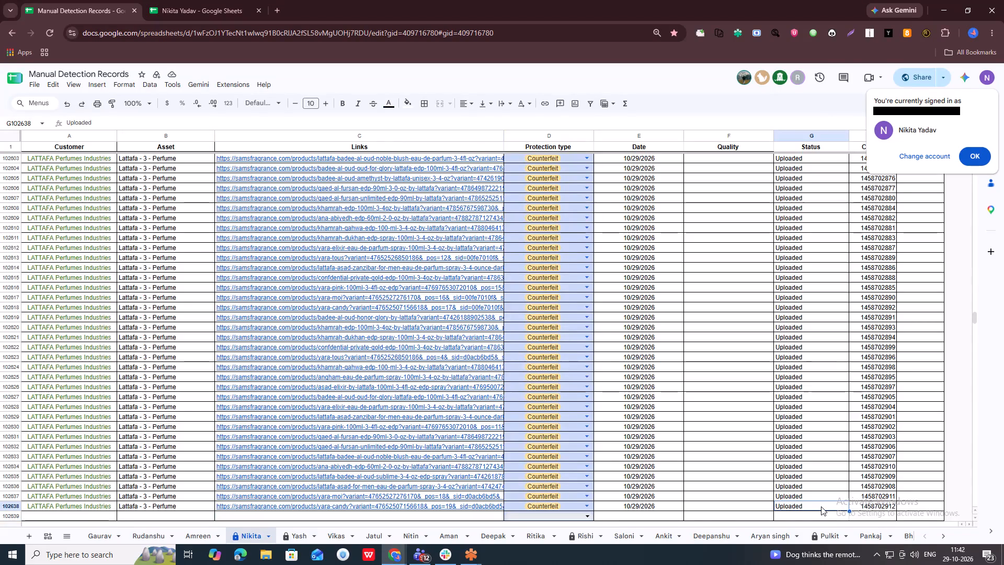
key(ctrl+shift+Up)
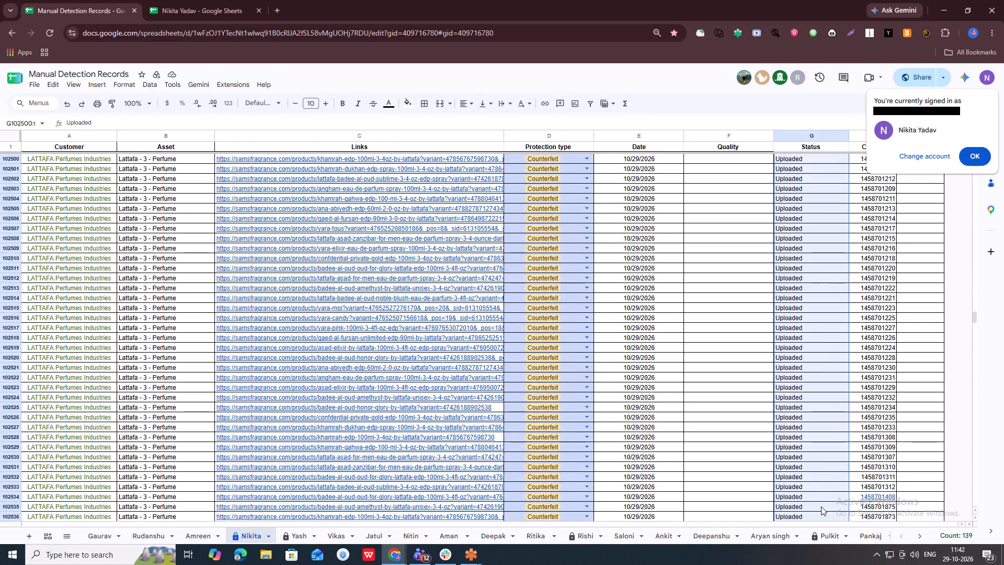
scroll(821, 506, up, 3)
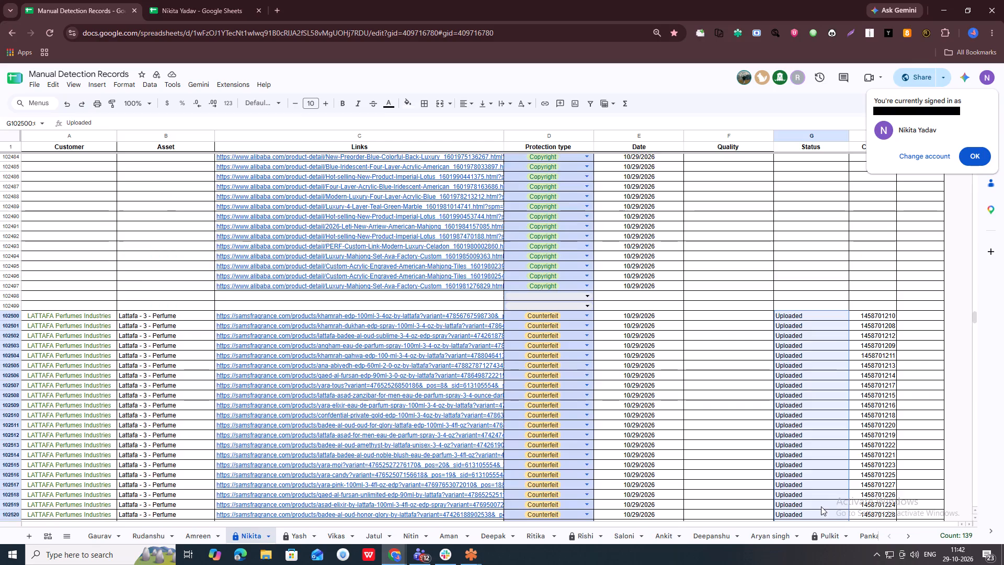
key(Down)
key(Left)
key(Left)
key(Left)
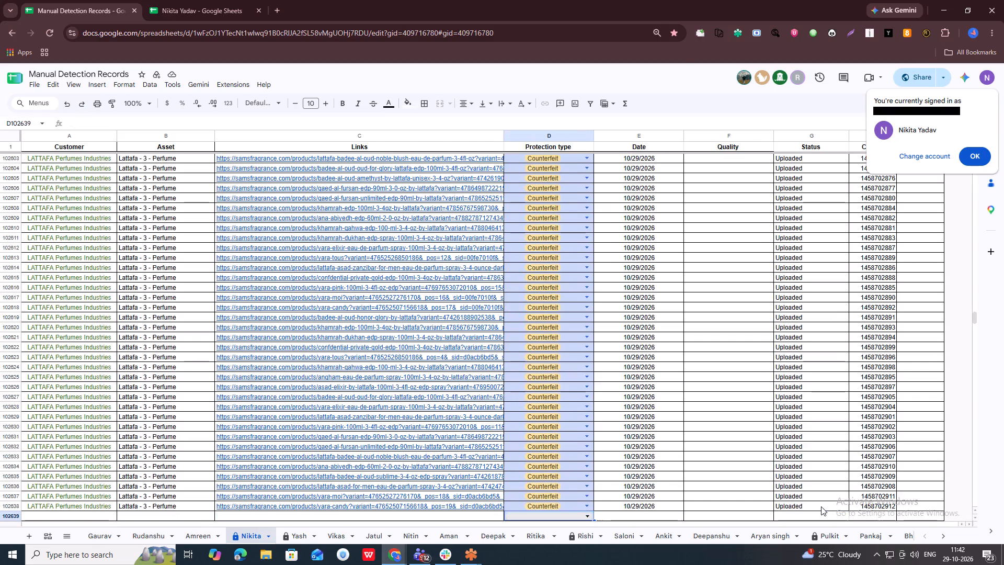
key(Left)
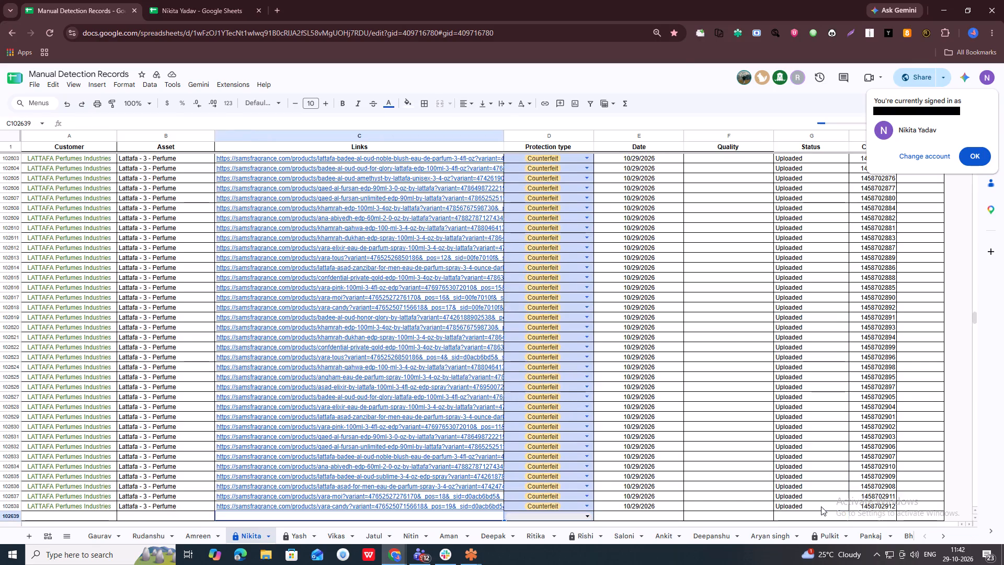
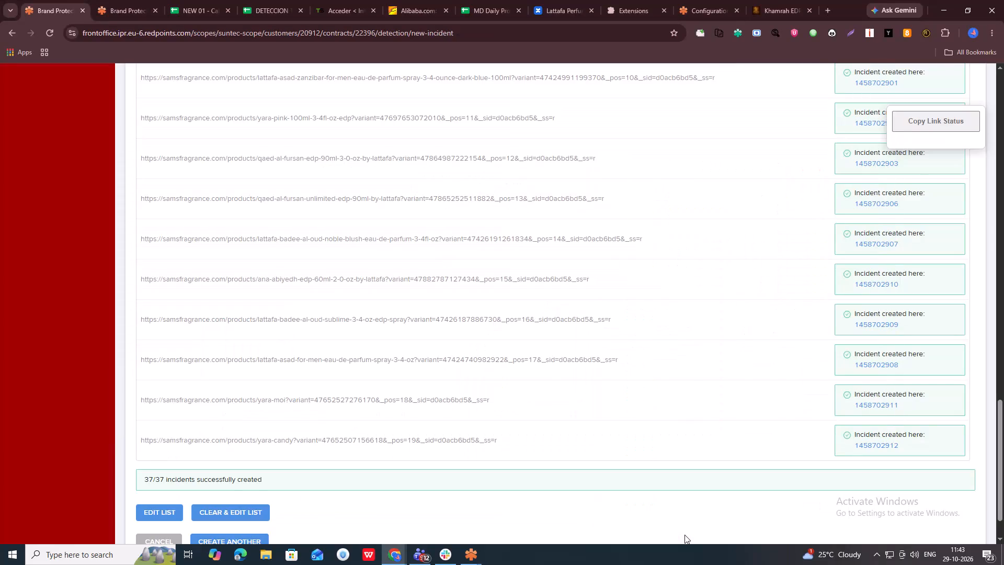
Clear the submitted detection links and reopen the New Incident form with an empty link list.
scroll(328, 395, down, 5)
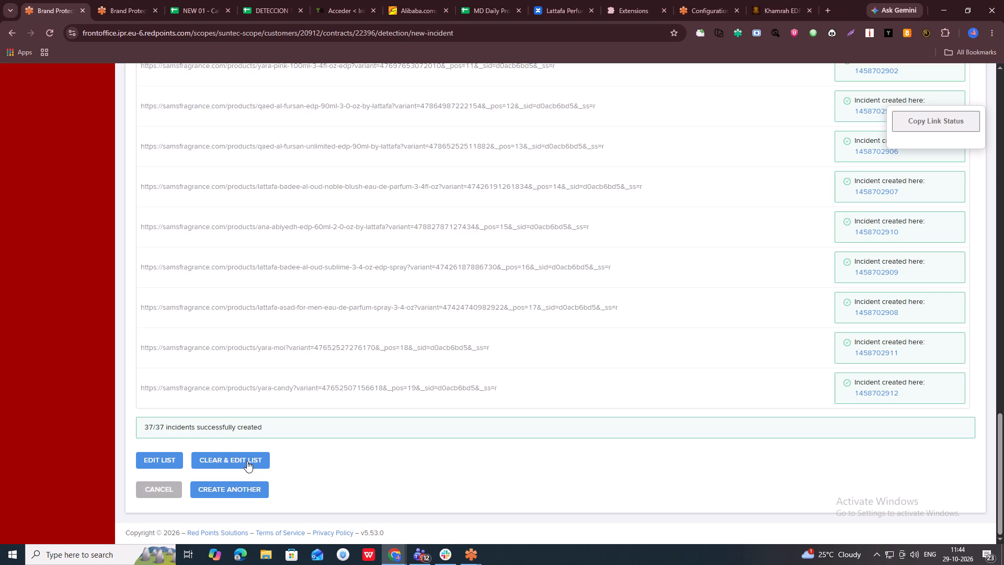
click(253, 459)
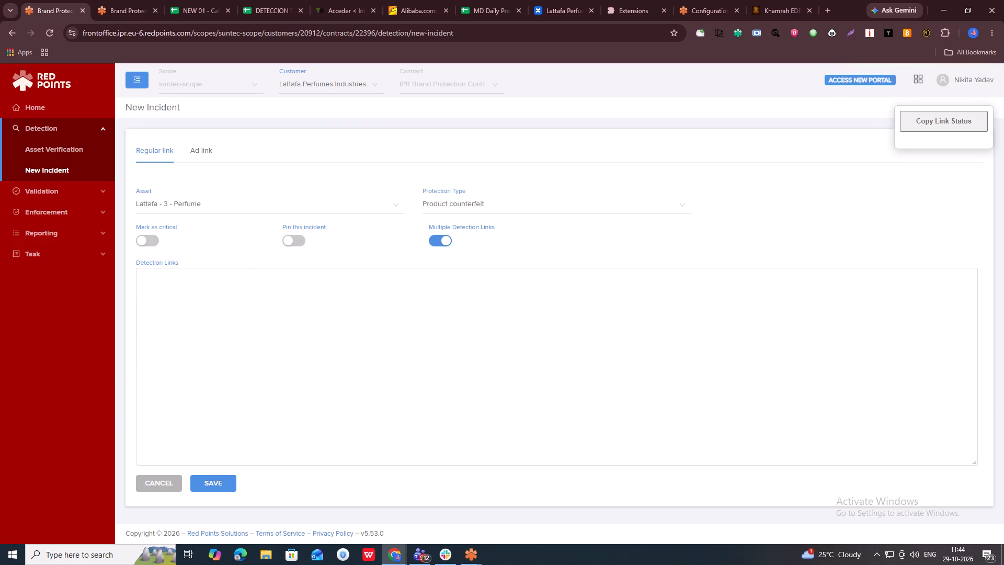
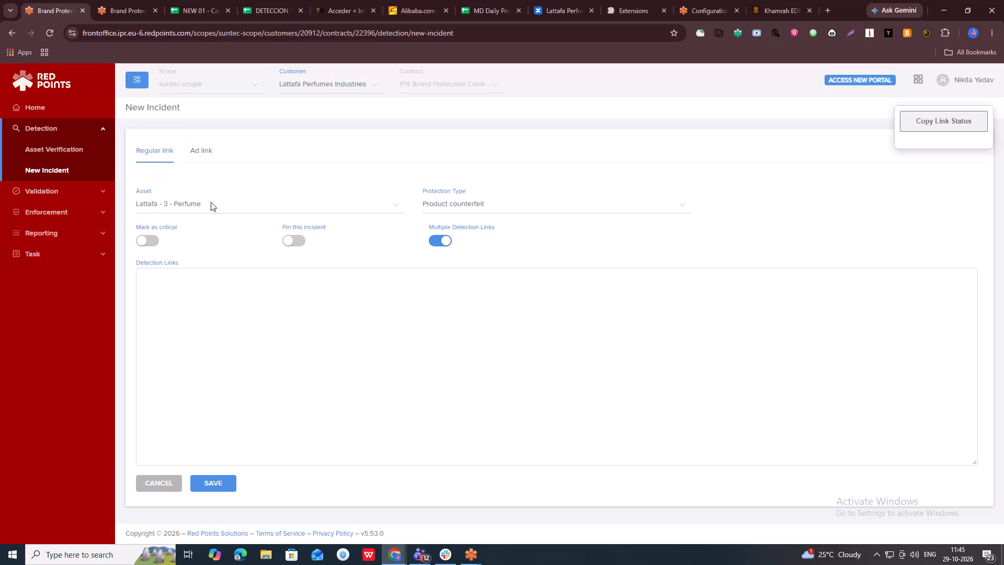
Switch to the Sam's Fragrance results for "lattafa badee al" and close the find-in-page search for "lattafa".
key(alt+Tab)
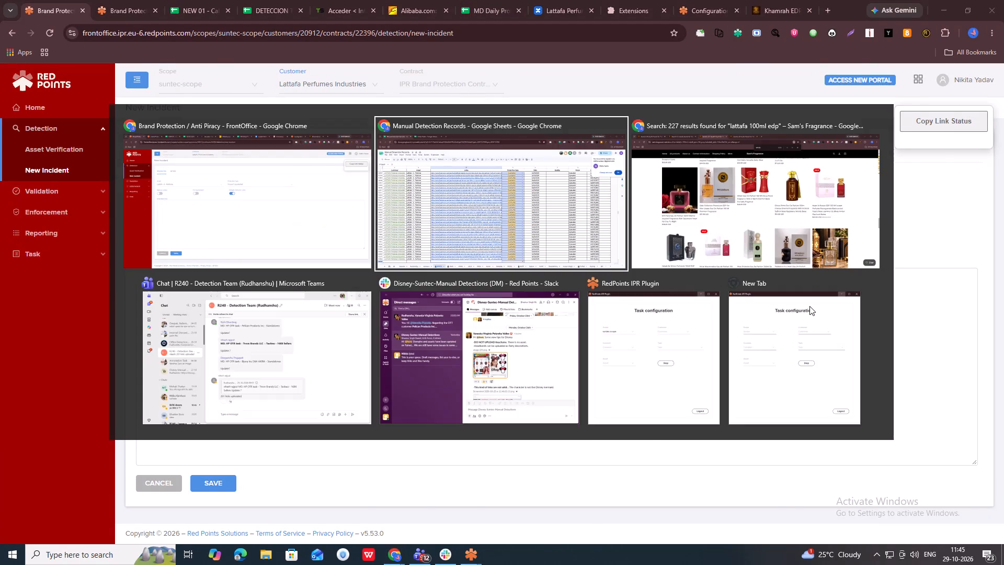
key(alt+Tab)
key(alt+Tab)
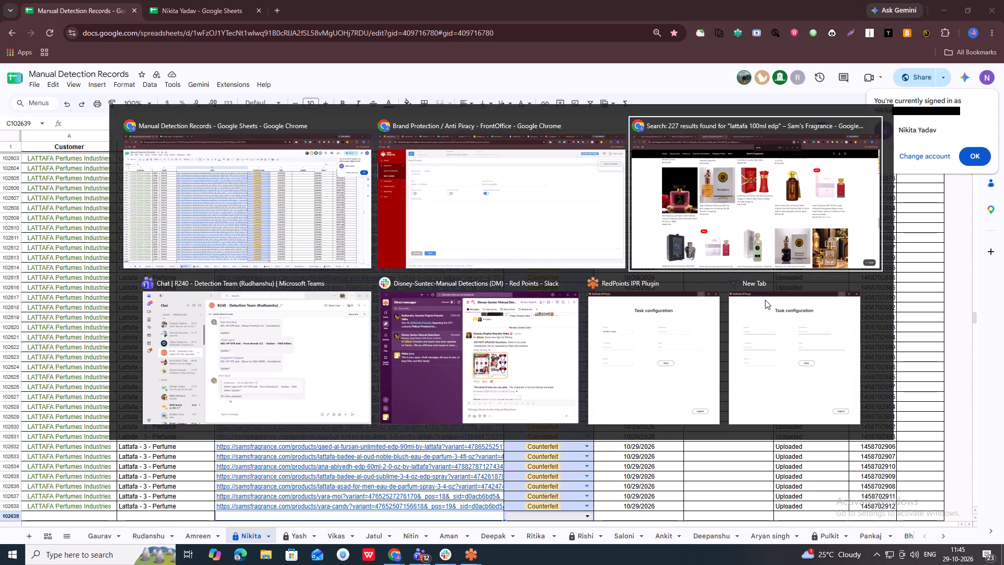
scroll(646, 315, down, 7)
scroll(646, 315, up, 18)
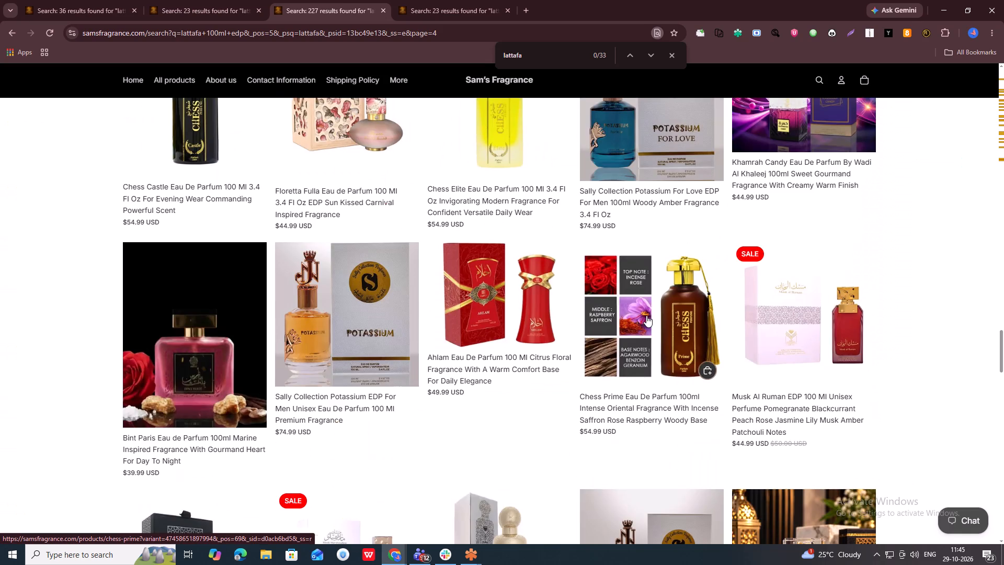
click(470, 0)
scroll(519, 304, up, 16)
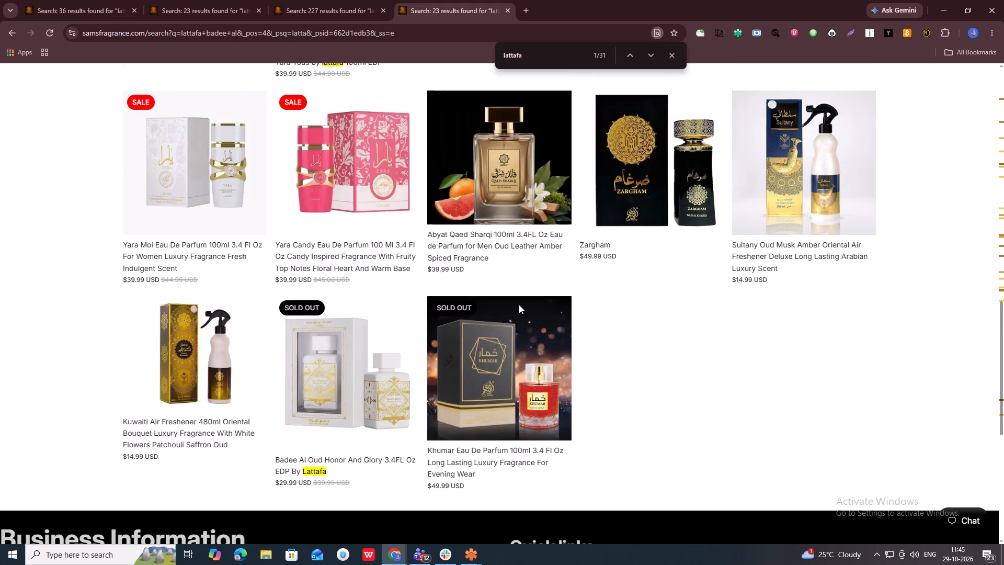
scroll(519, 304, up, 15)
scroll(588, 288, down, 8)
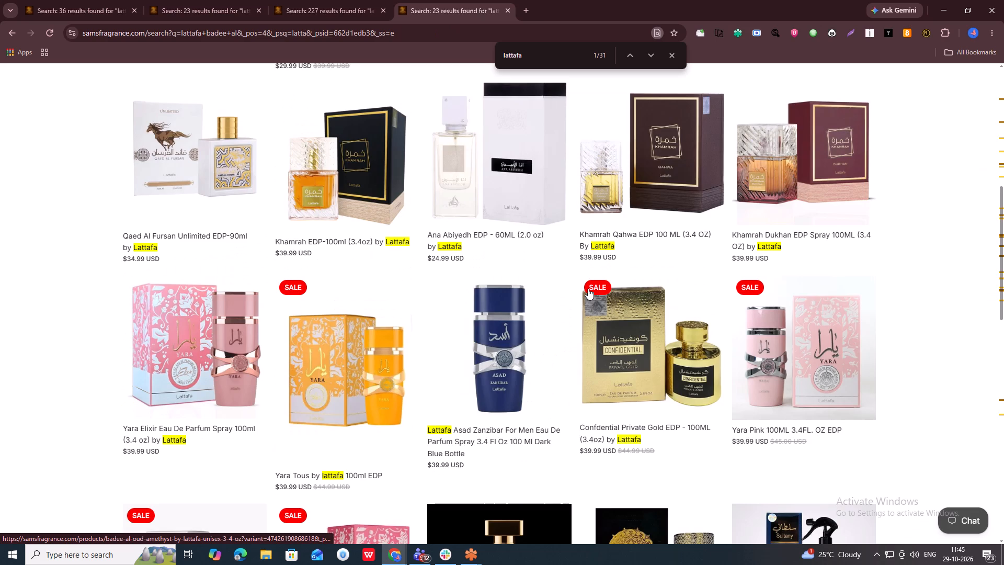
scroll(588, 288, up, 7)
scroll(588, 288, up, 16)
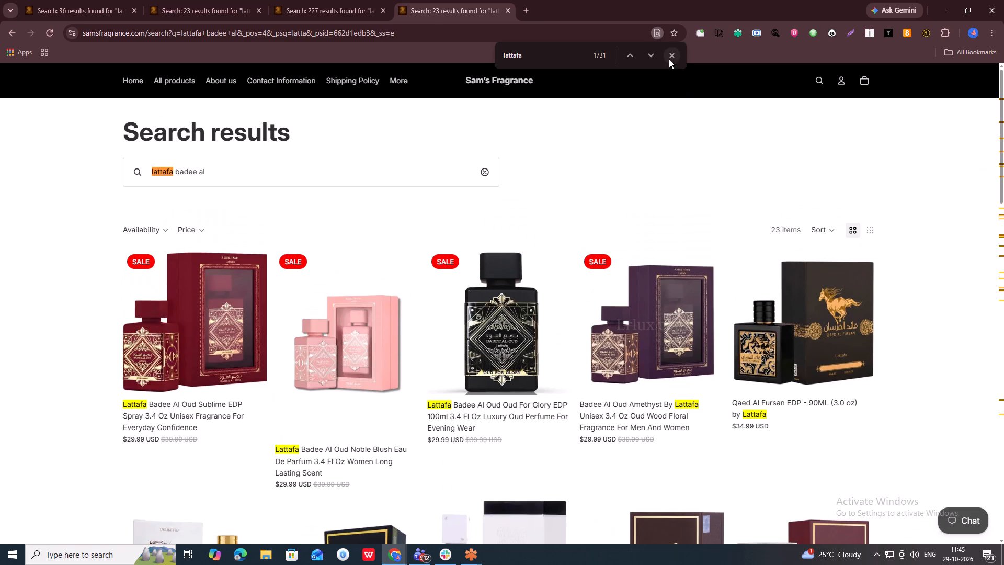
click(671, 56)
scroll(571, 409, up, 15)
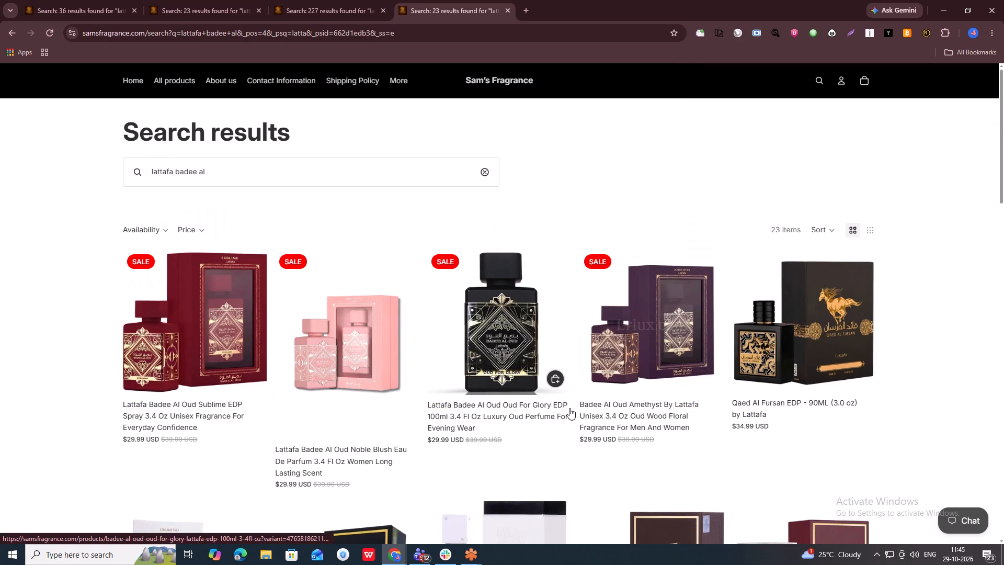
scroll(677, 442, up, 7)
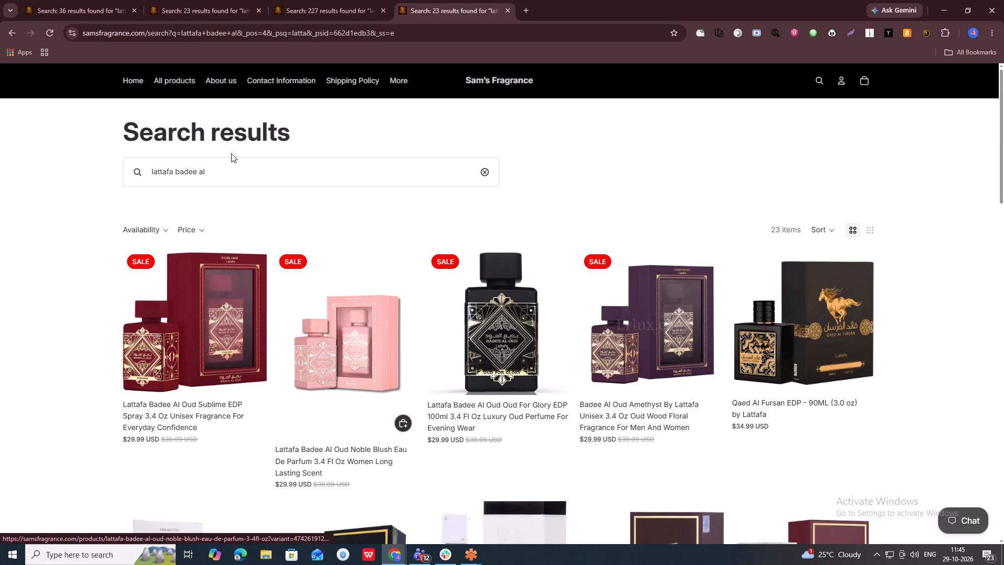
Examine the highlighted and unhighlighted products throughout the "lattafa badee al" results for Lattafa perfume listings.
scroll(654, 407, down, 7)
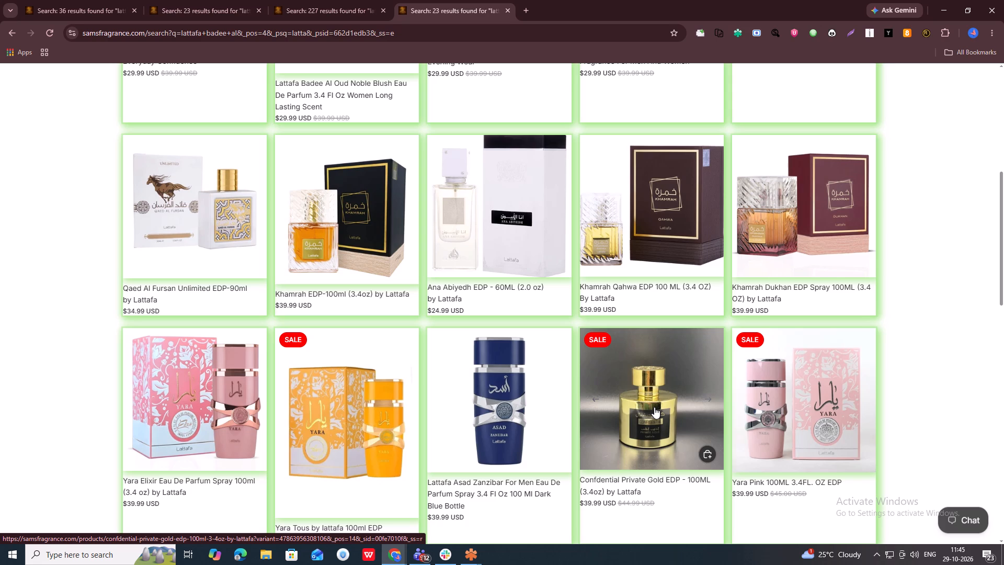
scroll(678, 436, down, 15)
scroll(689, 442, up, 8)
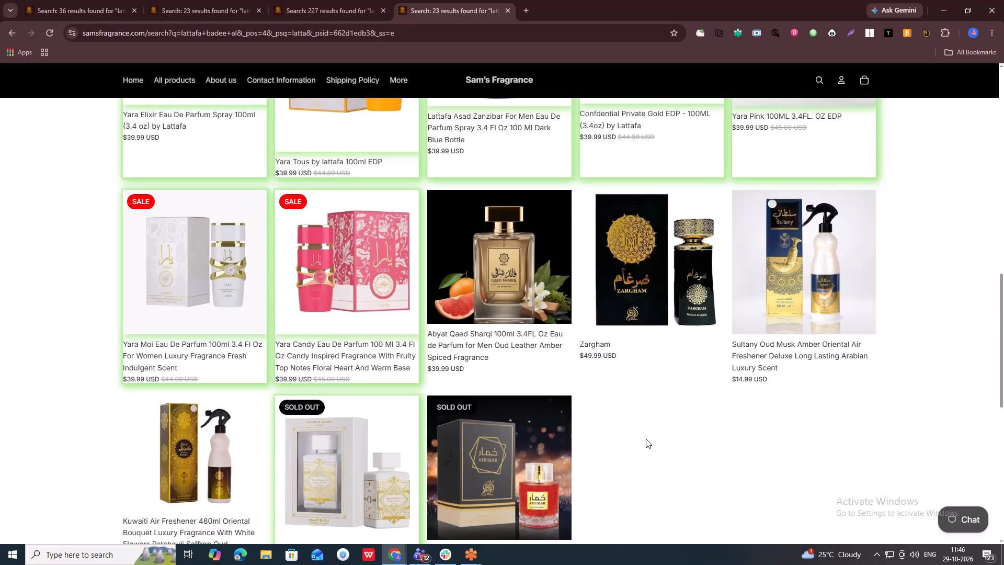
scroll(646, 439, down, 6)
scroll(646, 439, up, 6)
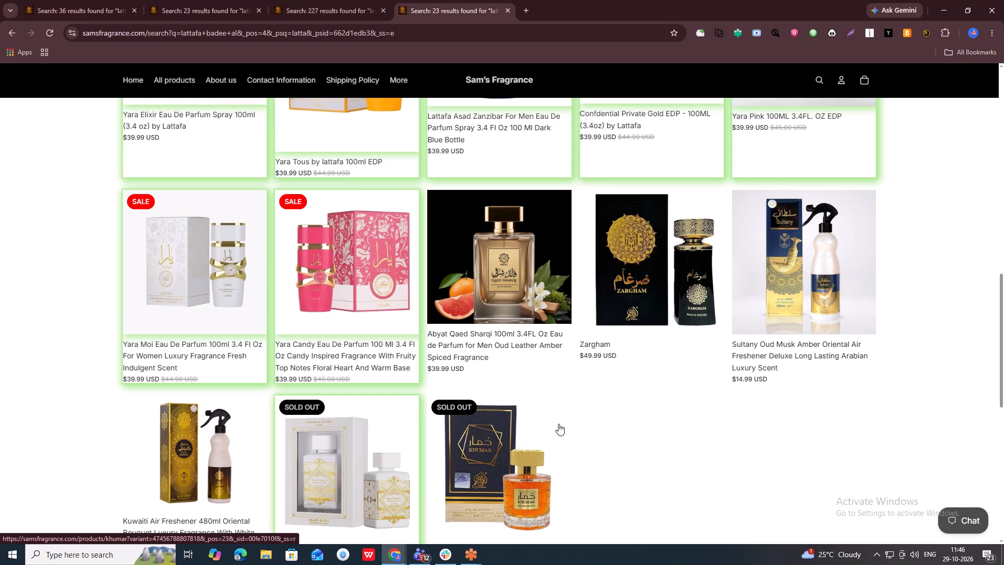
scroll(558, 424, up, 20)
scroll(558, 424, up, 1)
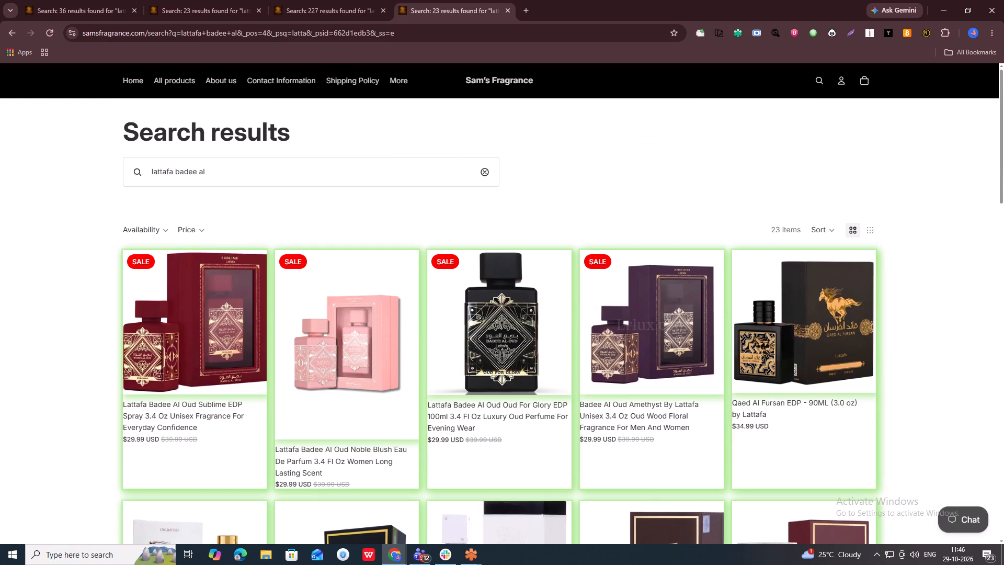
Open the Sam's Fragrance product search, ready for a new query.
click(252, 167)
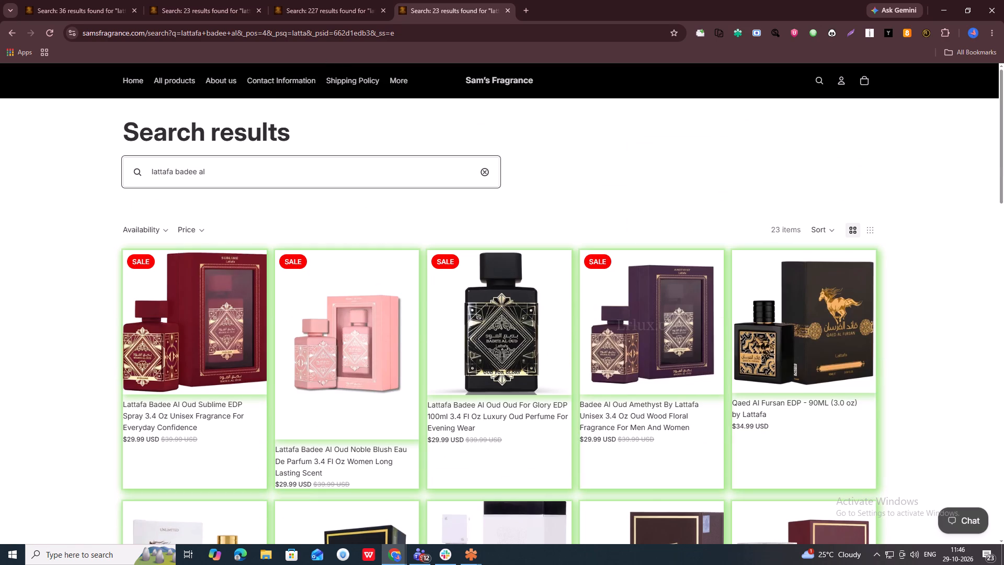
click(822, 77)
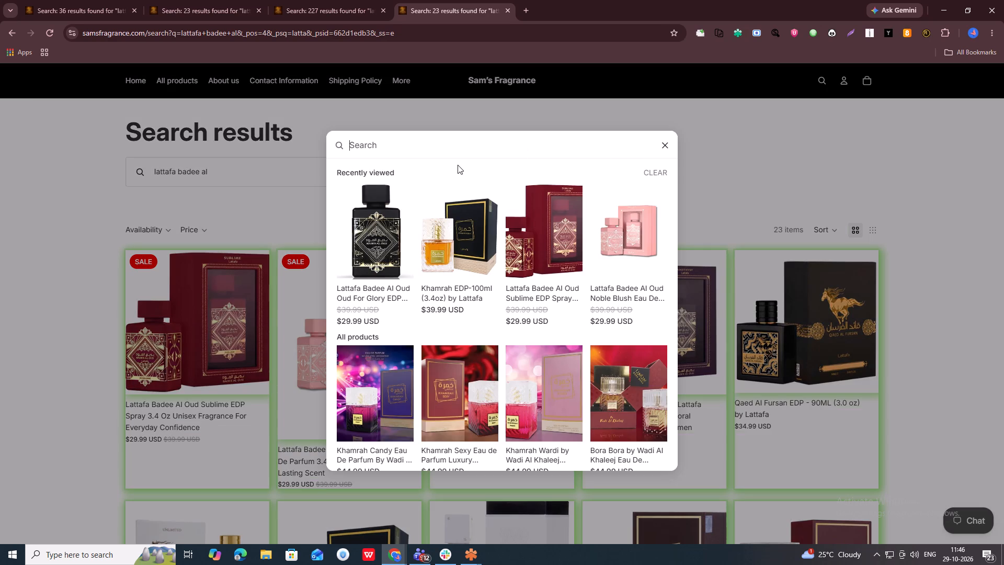
click(439, 142)
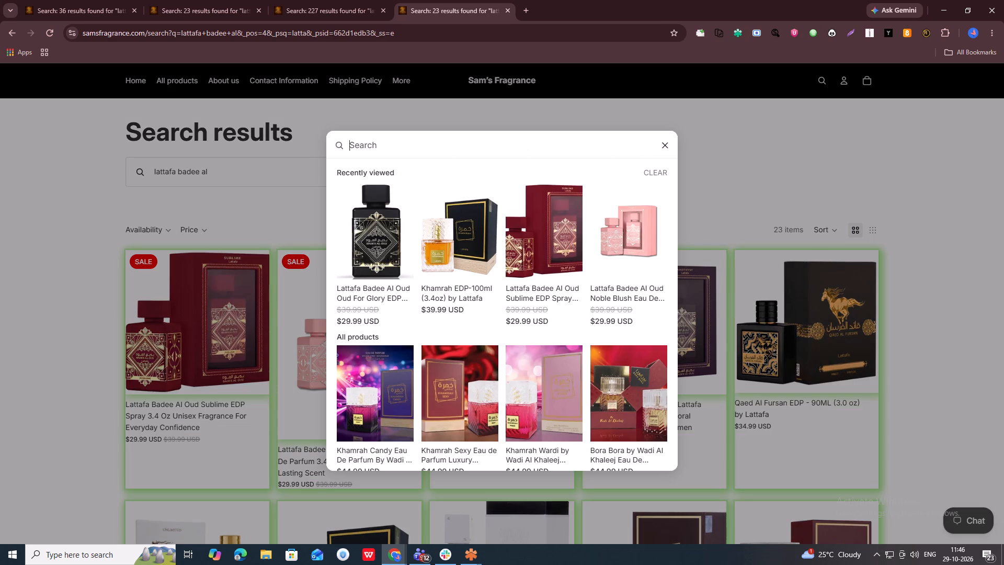
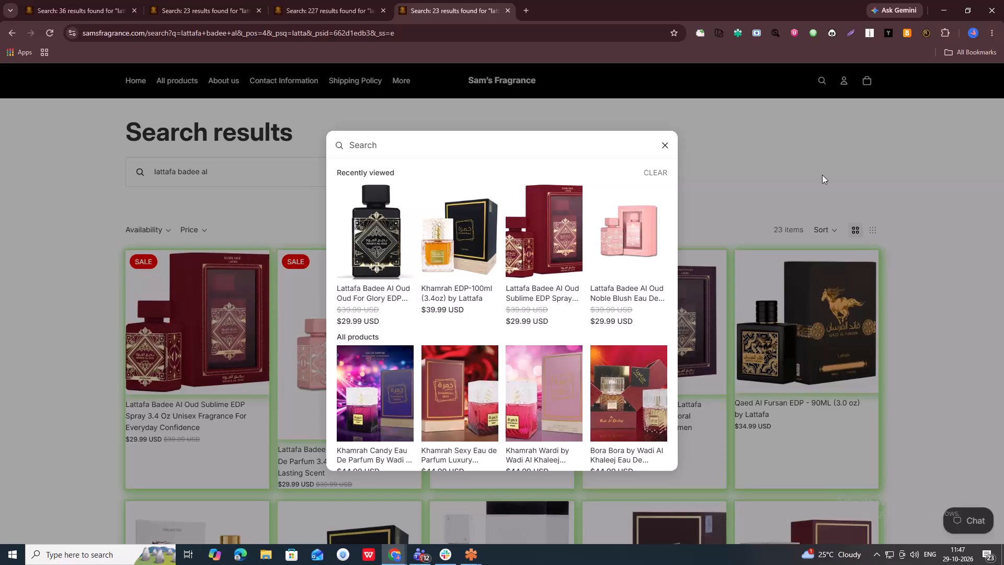
Search the Sam's Fragrance store for "lattafa".
text(laf)
text(tta)
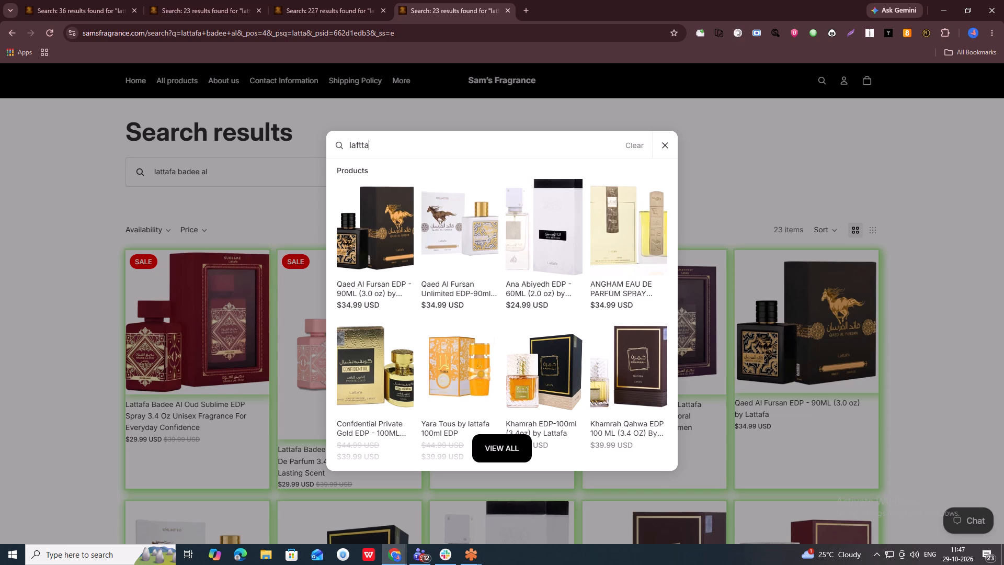
key(BackSpace)
key(BackSpace)
key(BackSpace)
key(BackSpace)
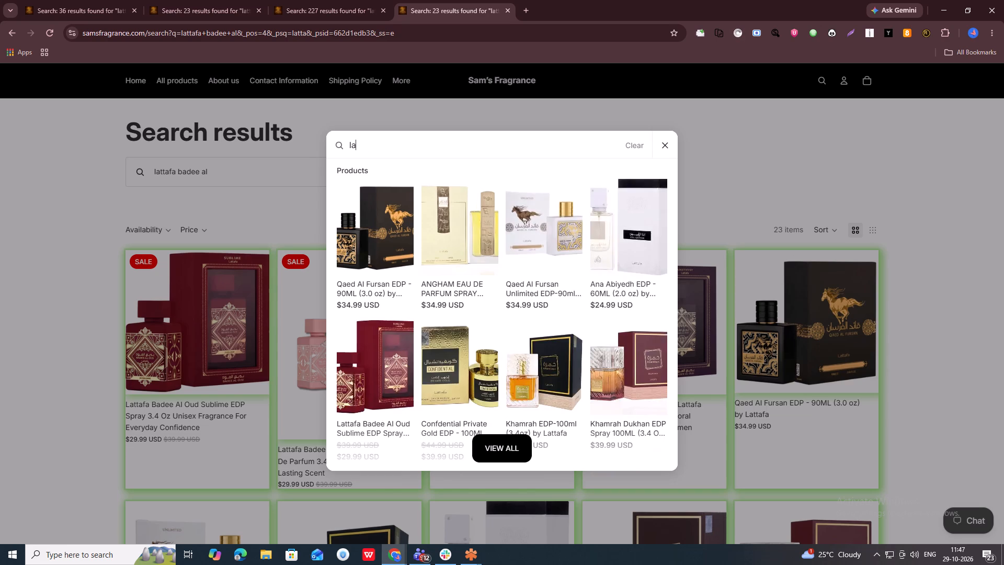
text(ttafa)
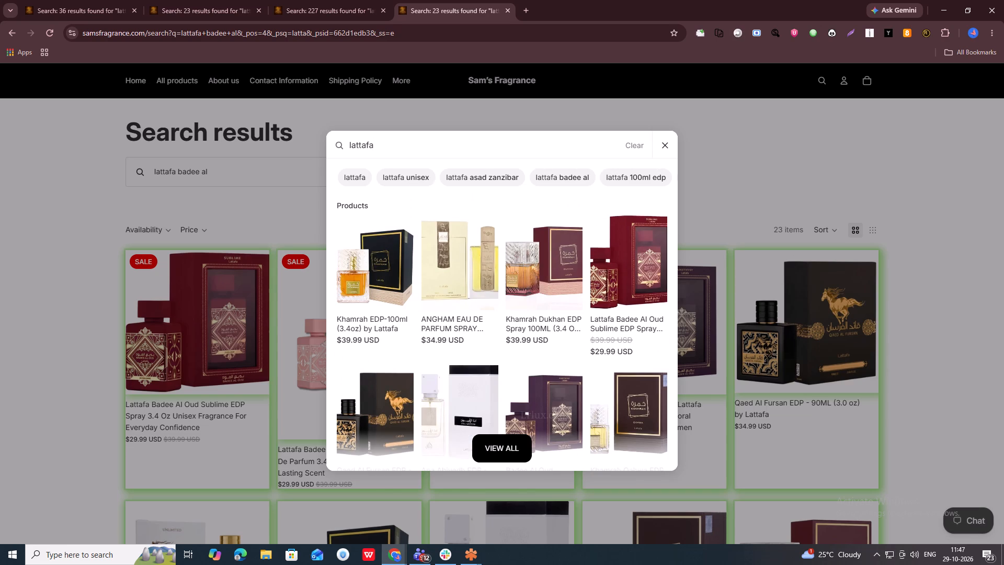
key(Return)
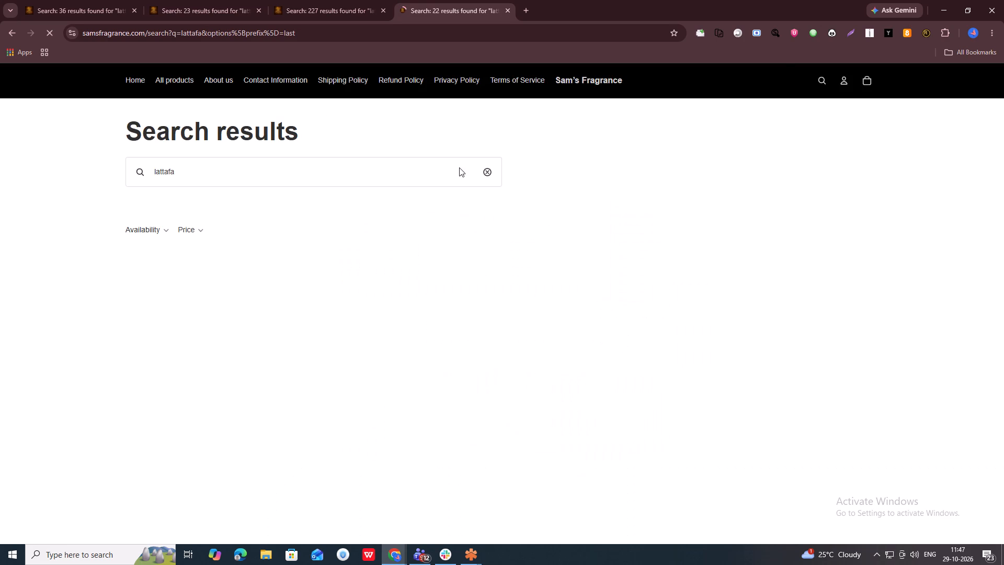
Check the logged samsfragrance.com links in the Manual Detection Records sheet and return to the store's "lattafa" results.
key(alt+Tab)
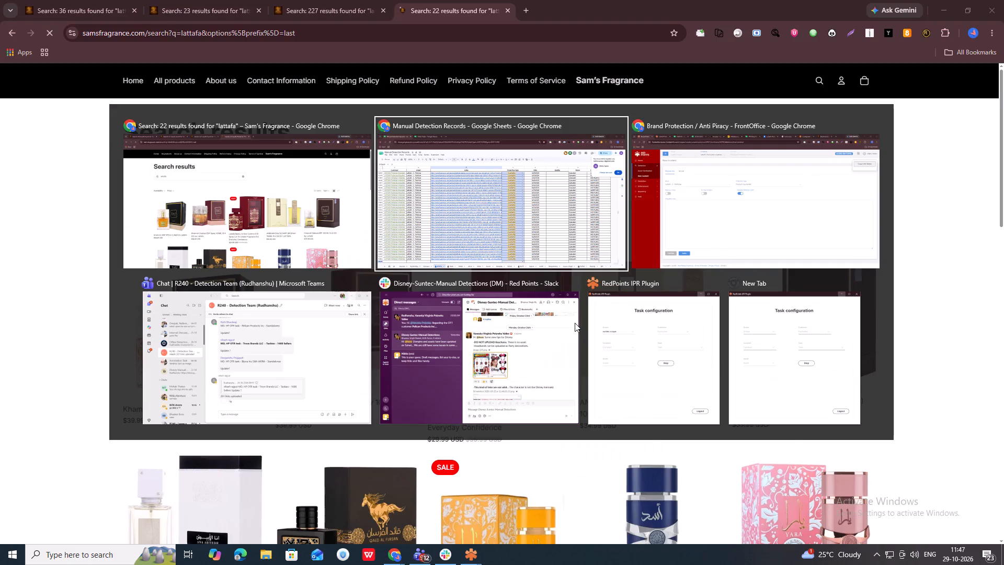
key(Up)
key(ctrl+shift+Up)
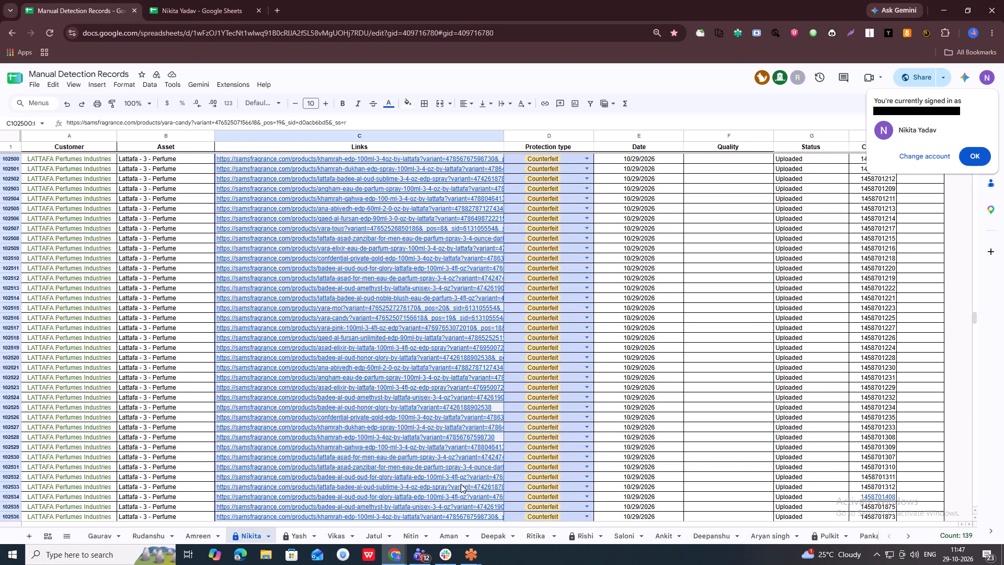
key(Down)
key(alt+Tab)
key(Right)
key(Down)
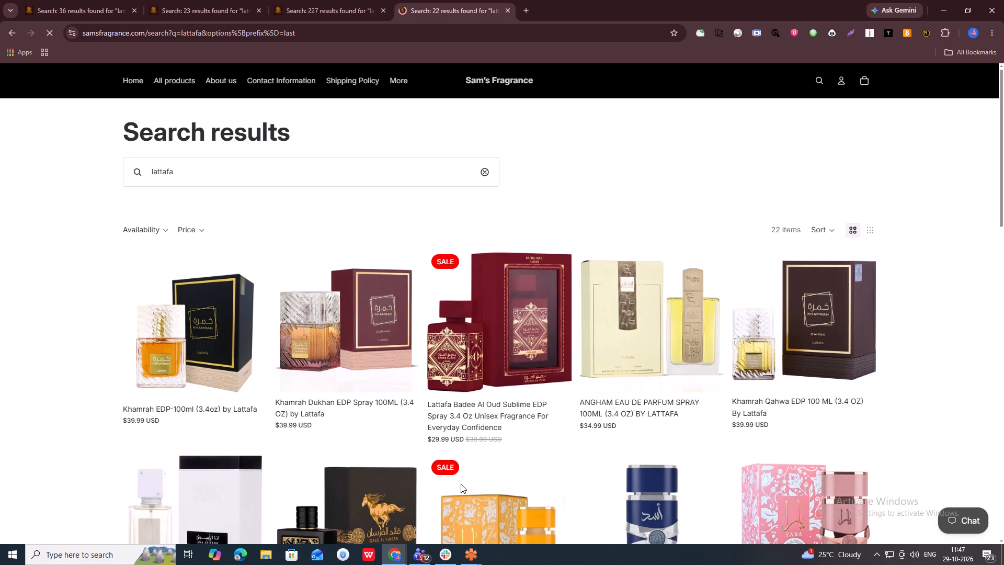
key(Down)
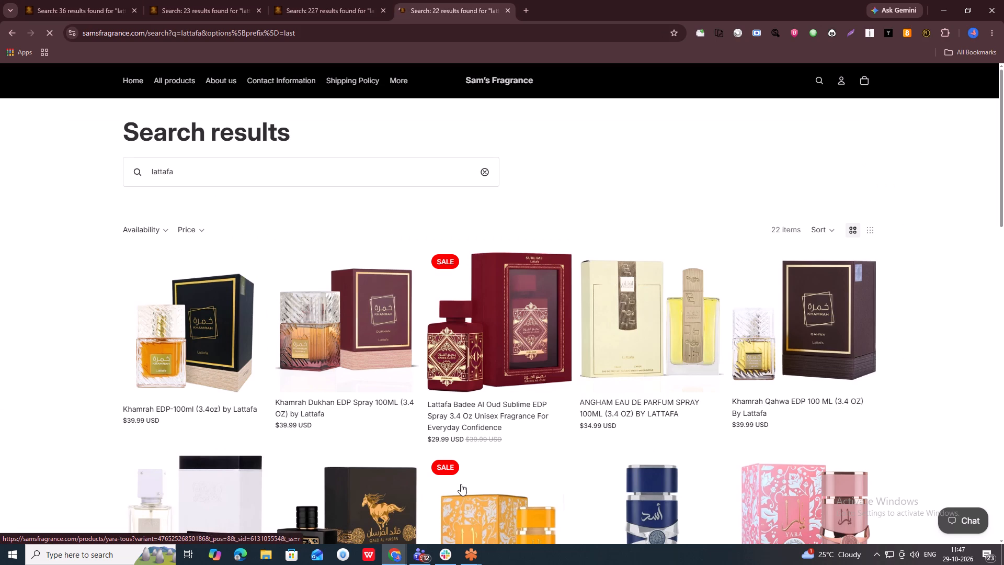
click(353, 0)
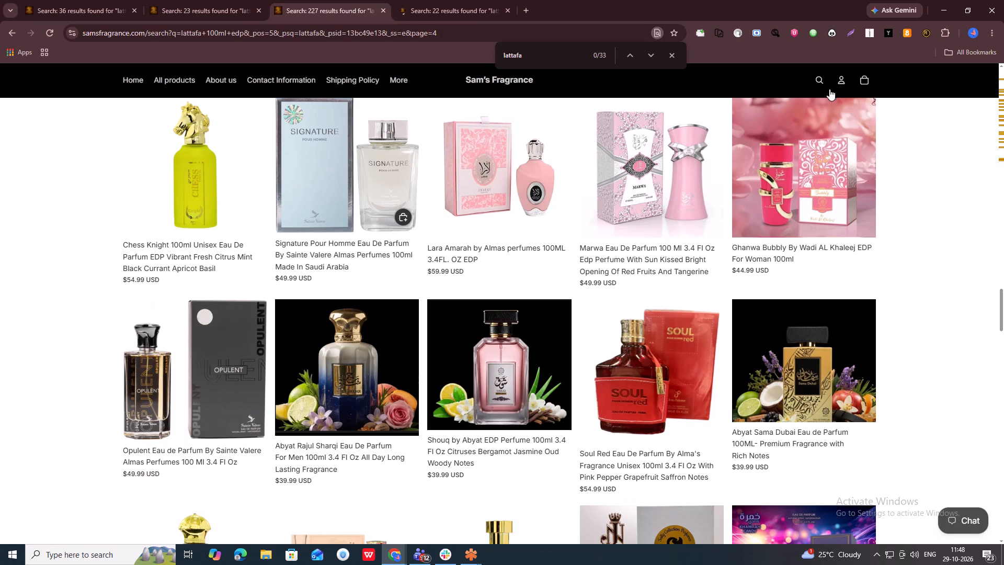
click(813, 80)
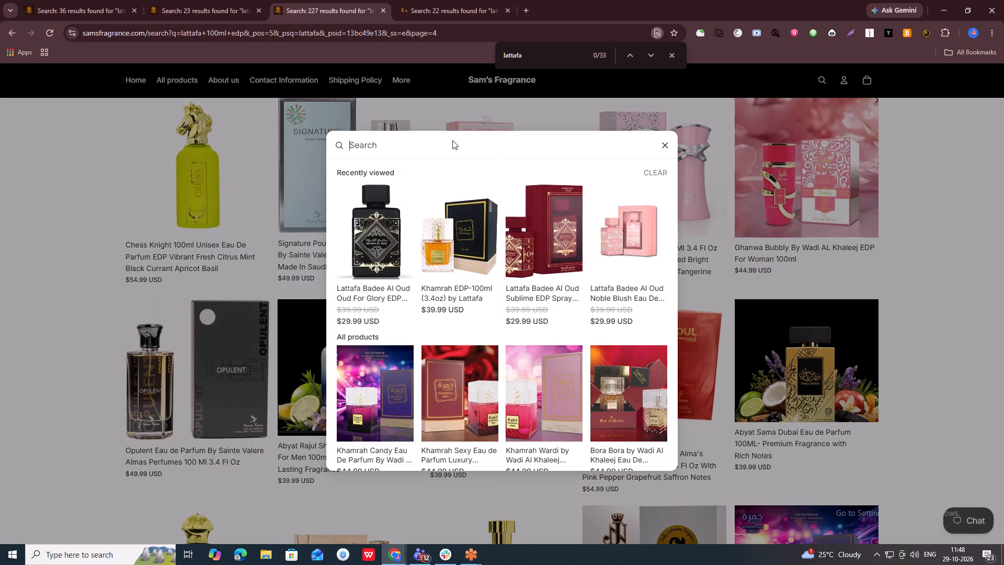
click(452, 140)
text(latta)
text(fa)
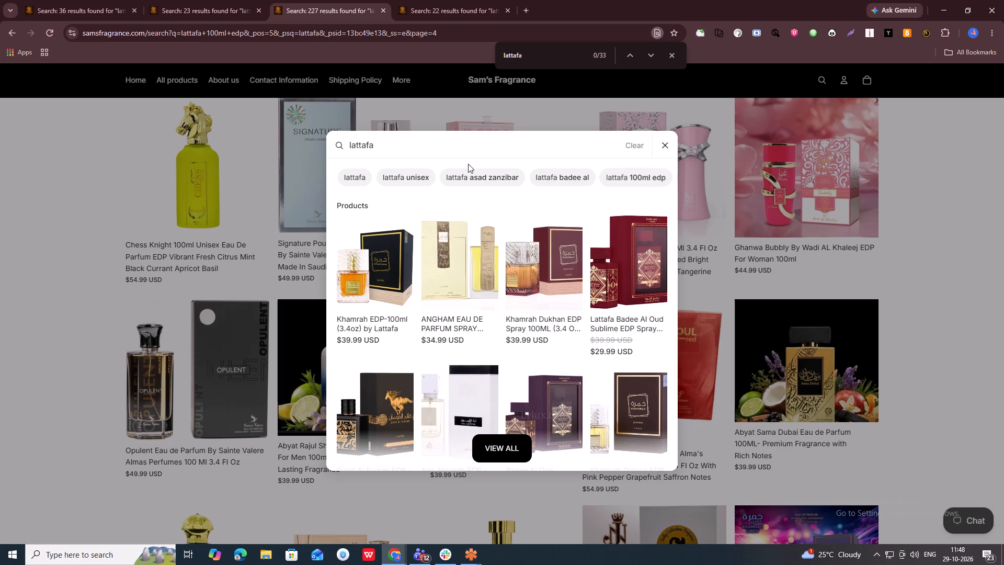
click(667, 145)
Examine all products in the Sam's Fragrance "lattafa" results for further Lattafa perfume listings.
click(450, 0)
scroll(674, 320, down, 6)
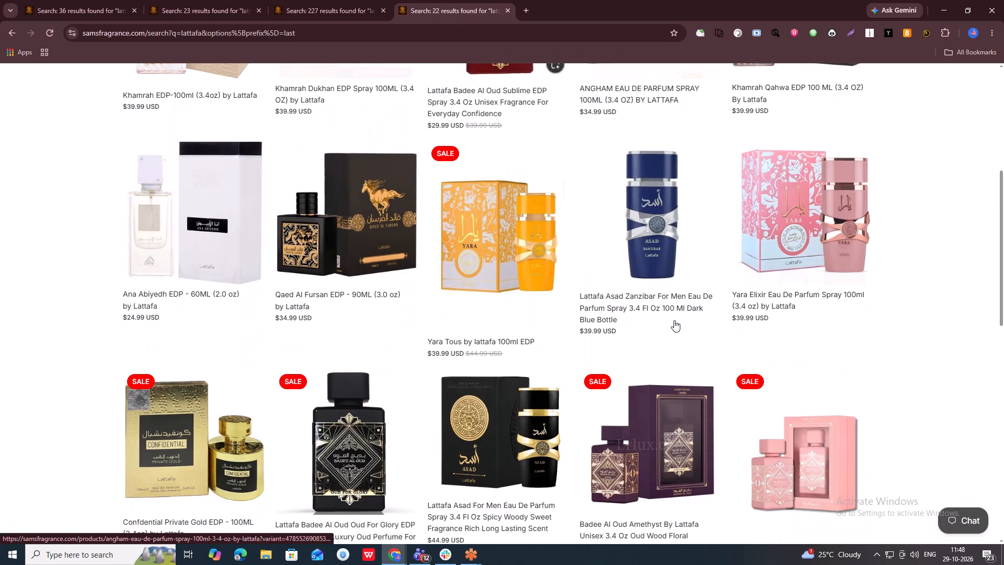
scroll(674, 320, down, 15)
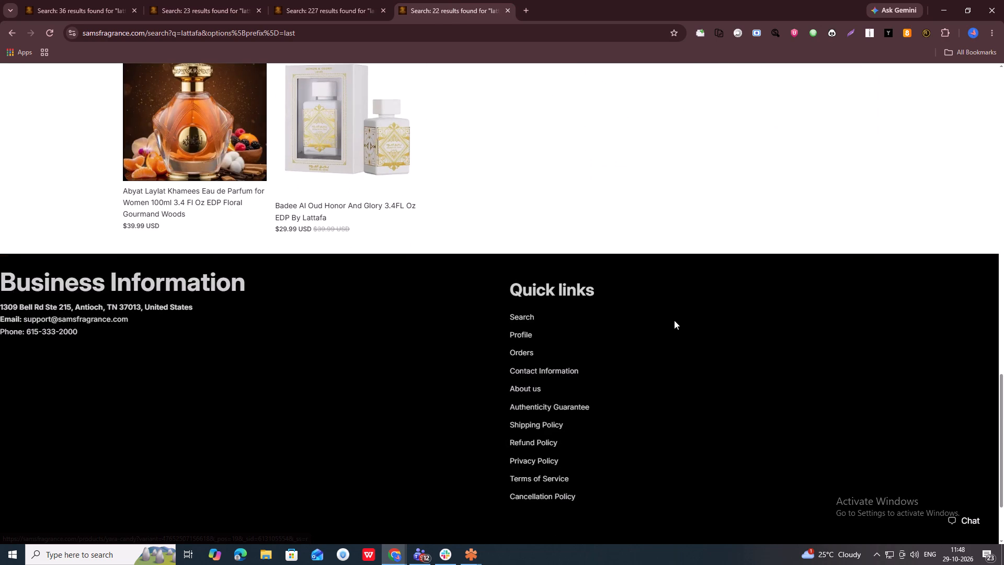
scroll(674, 320, up, 20)
scroll(674, 320, up, 8)
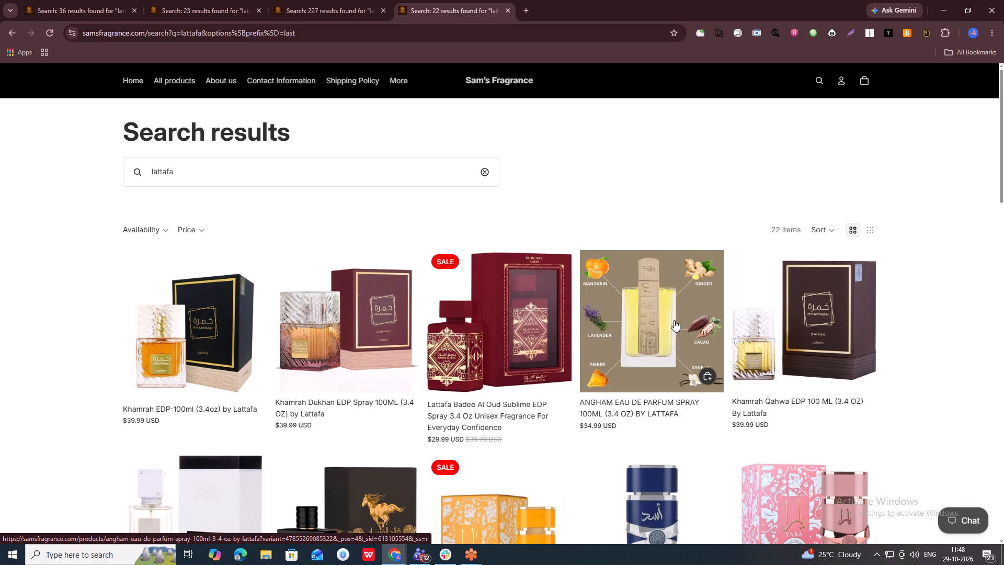
scroll(656, 313, down, 4)
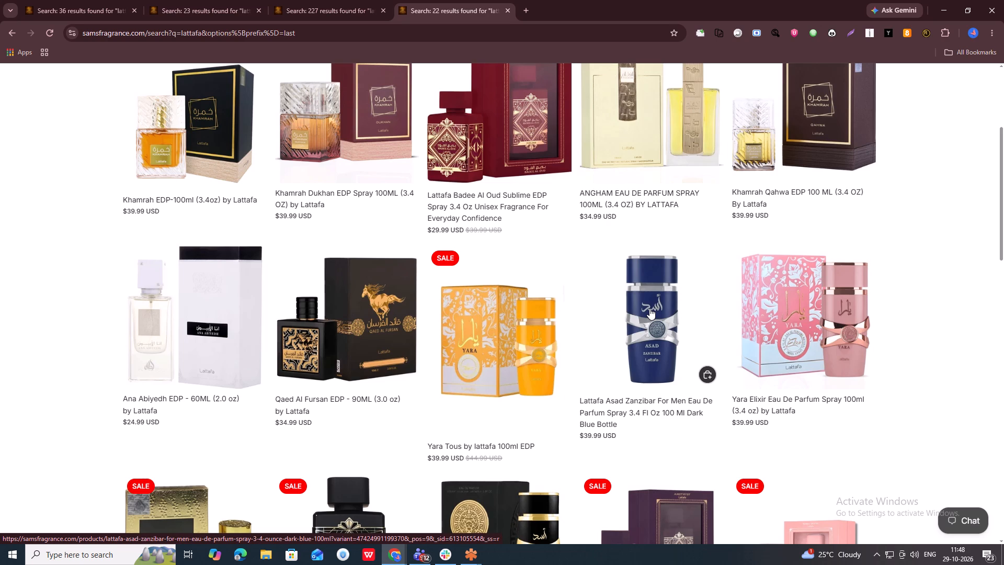
scroll(552, 197, down, 12)
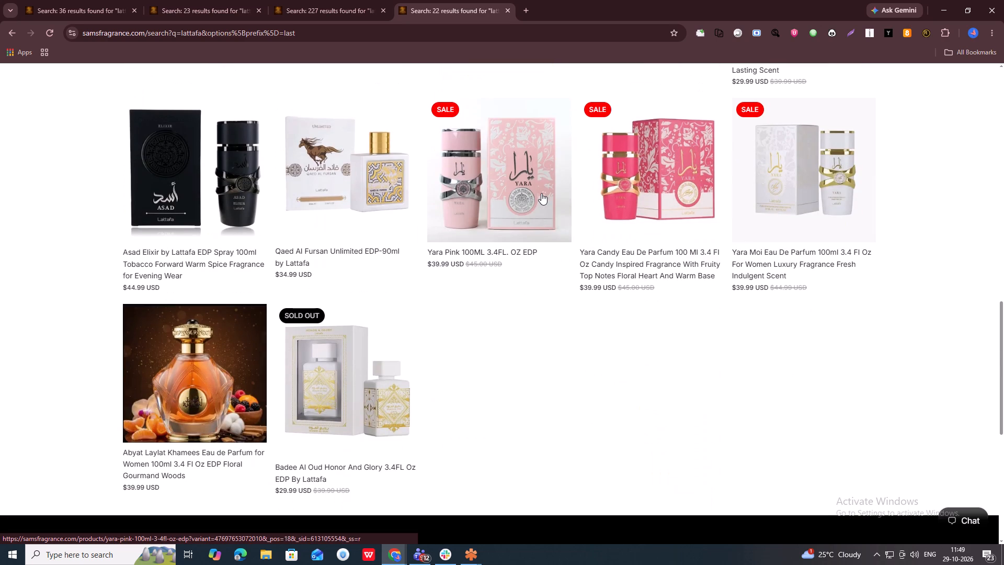
scroll(592, 213, up, 10)
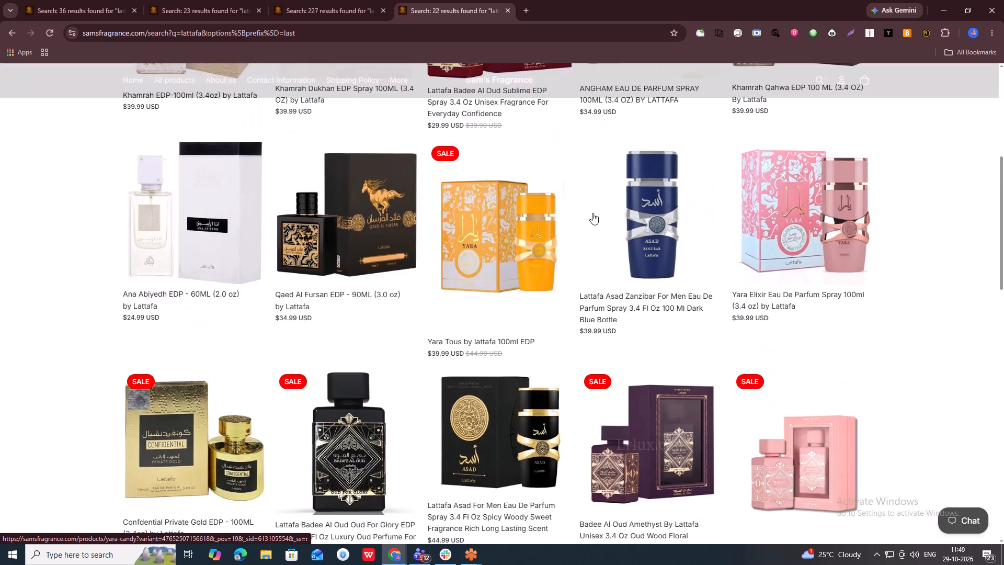
scroll(592, 213, up, 7)
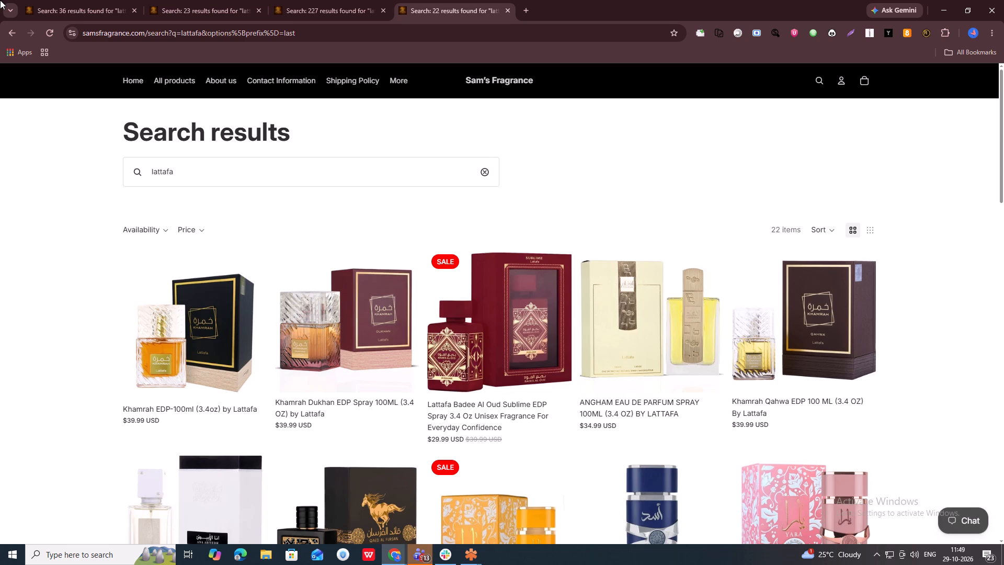
Switch from the Sam's Fragrance results to another open window.
key(alt+Tab)
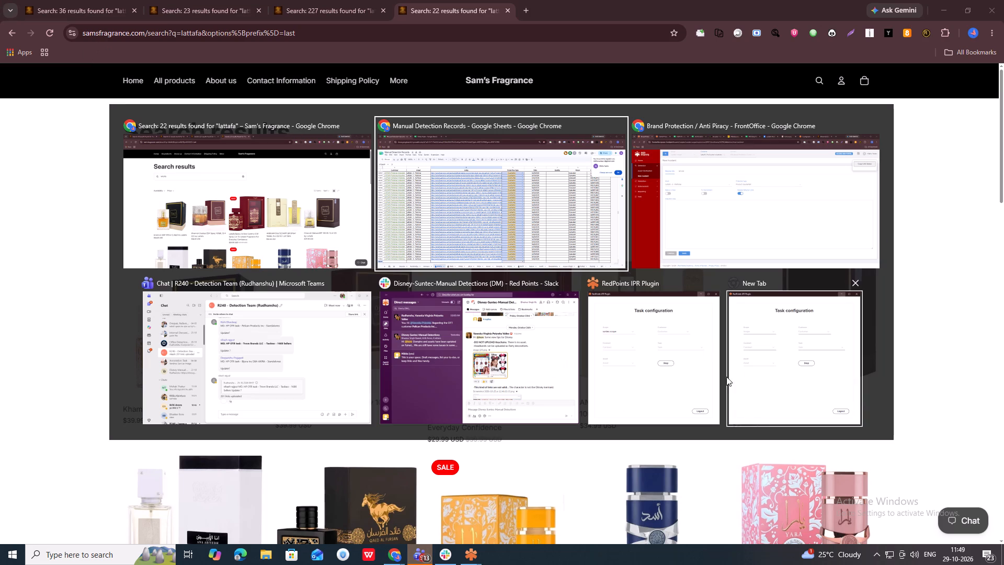
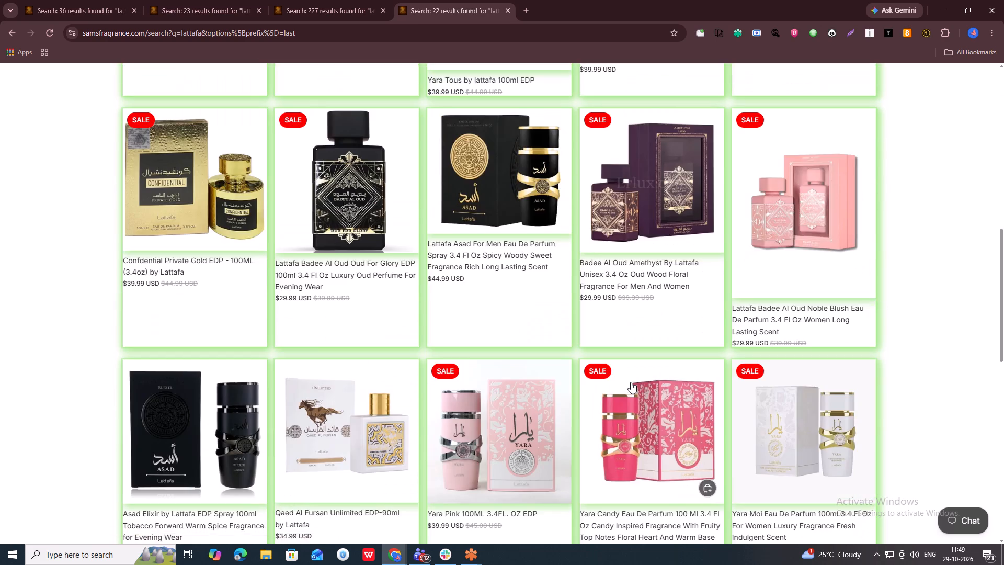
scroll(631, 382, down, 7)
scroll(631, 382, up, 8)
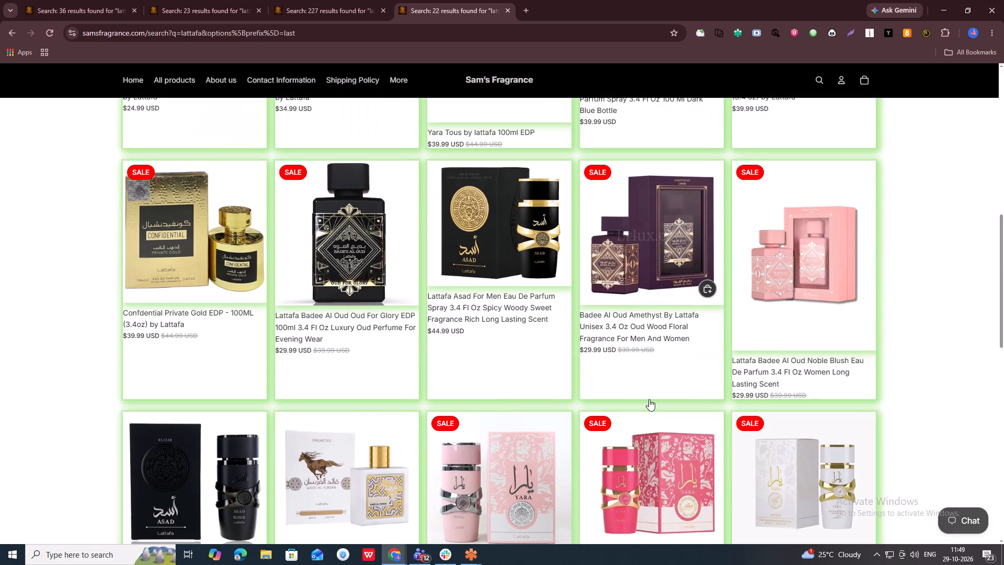